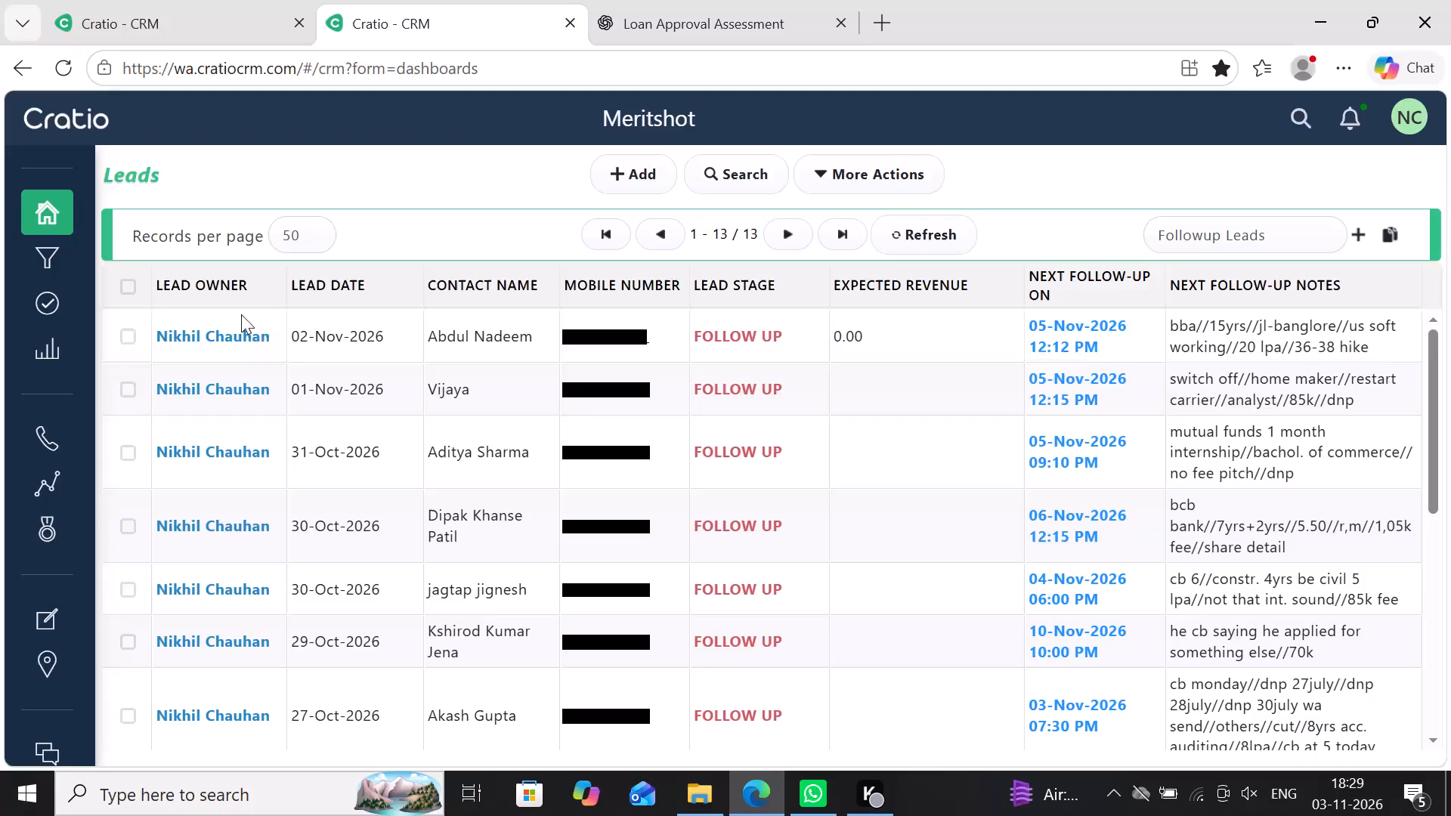
Open the lead record dated 01-Nov-2026 from the Leads list for editing.
left_click(438, 384)
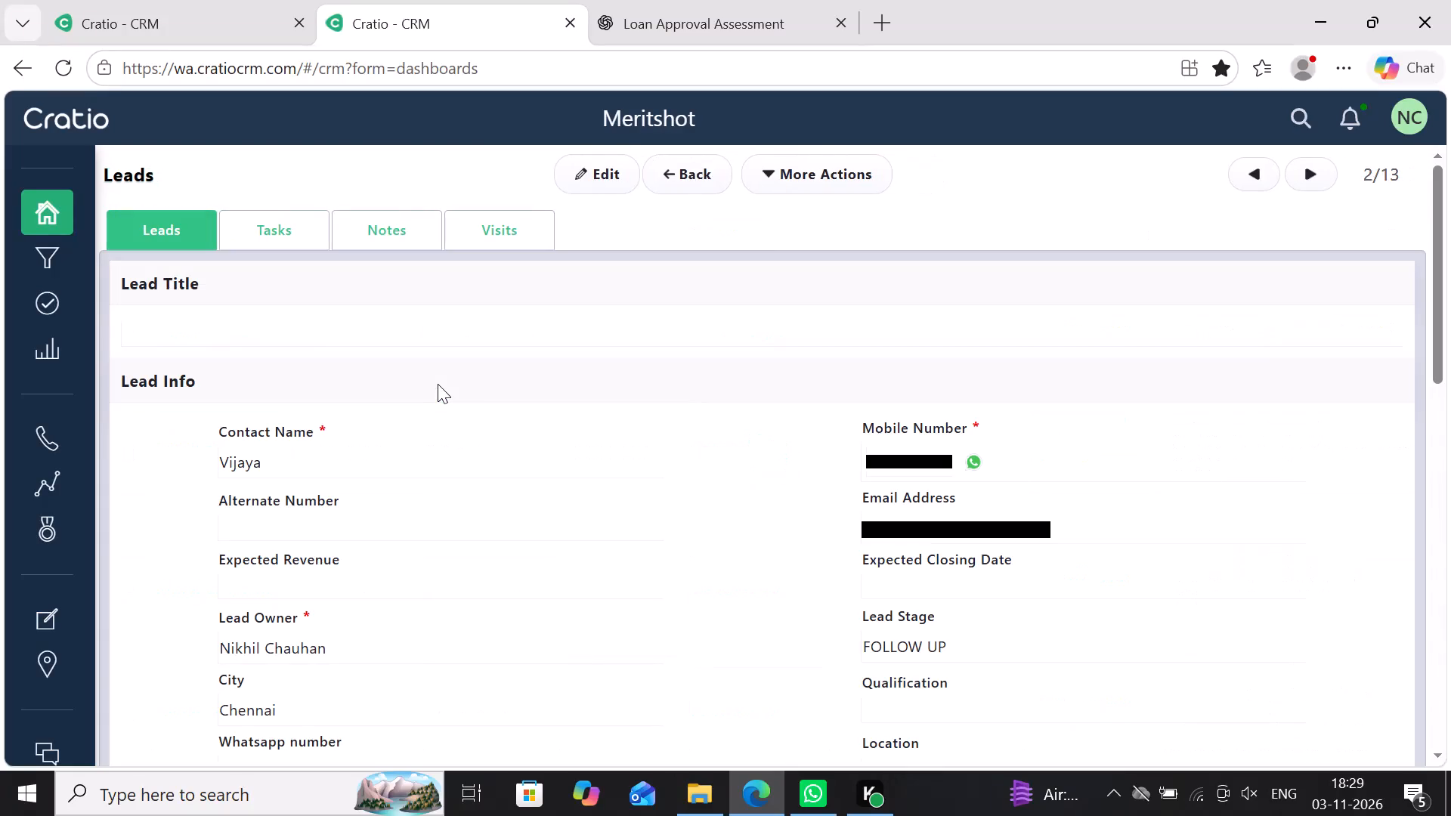
left_click(588, 177)
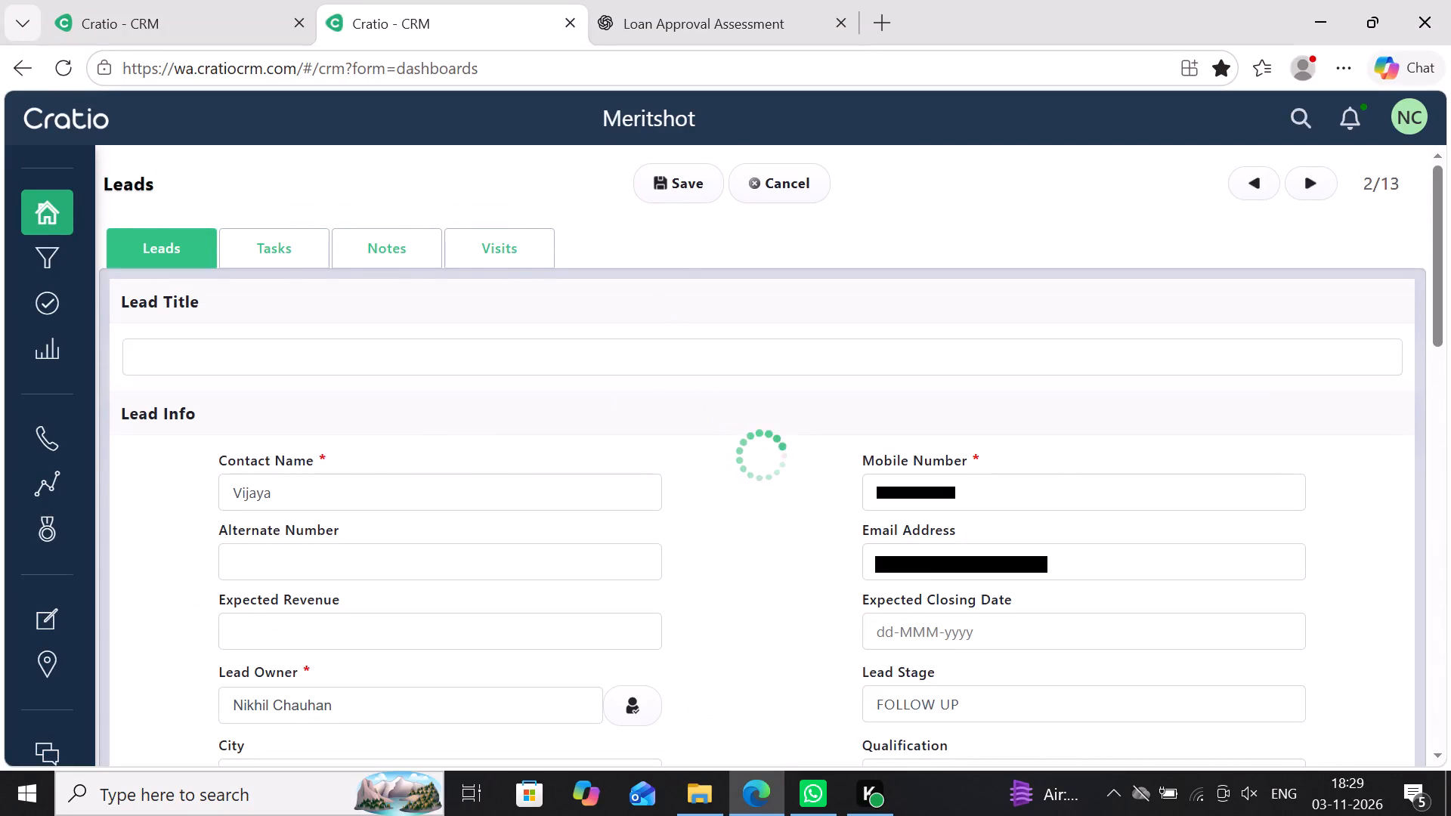
Check the computer's Wi-Fi connection and the available networks, and return to the lead form.
left_click(1194, 791)
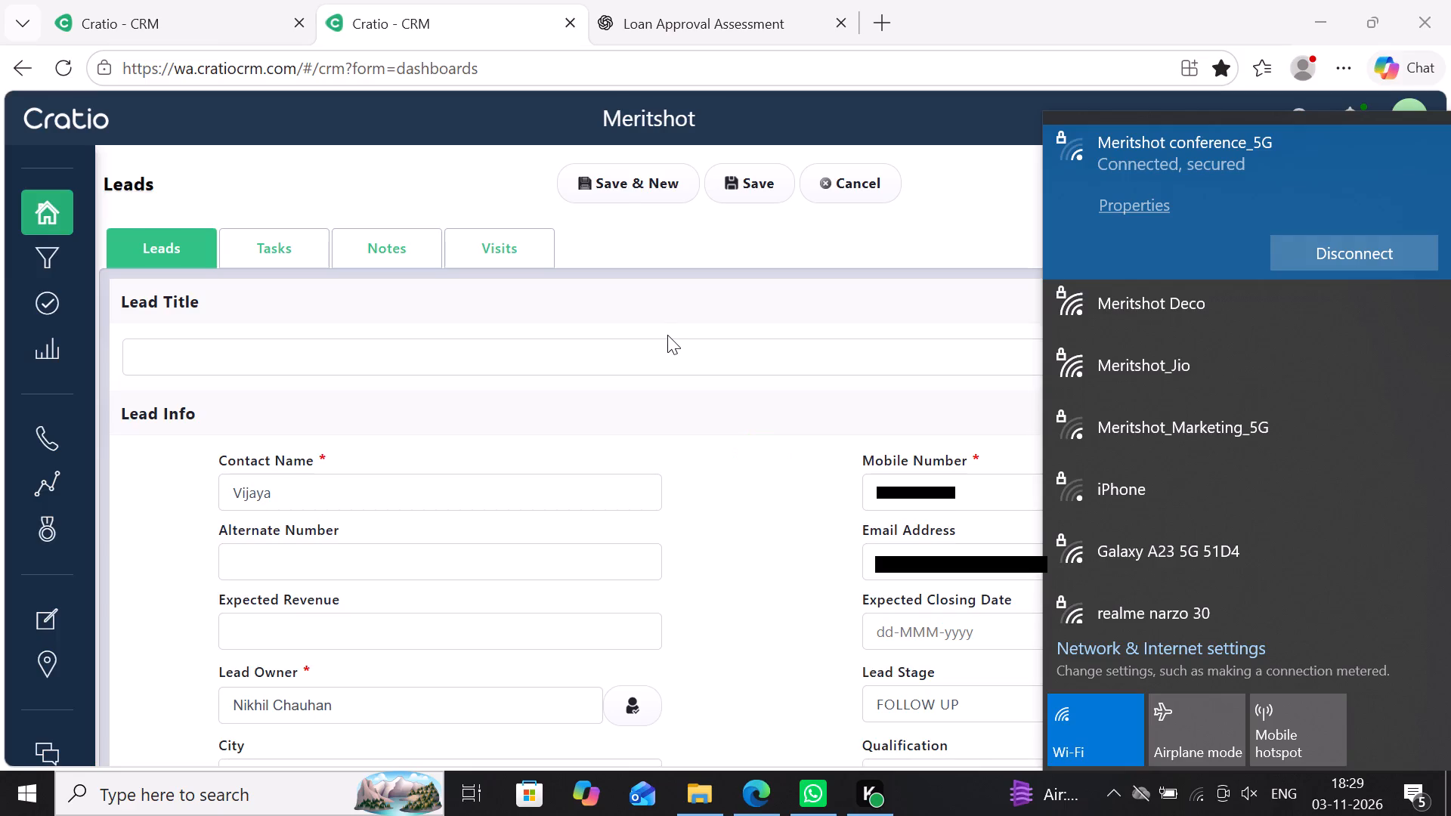
left_click(667, 333)
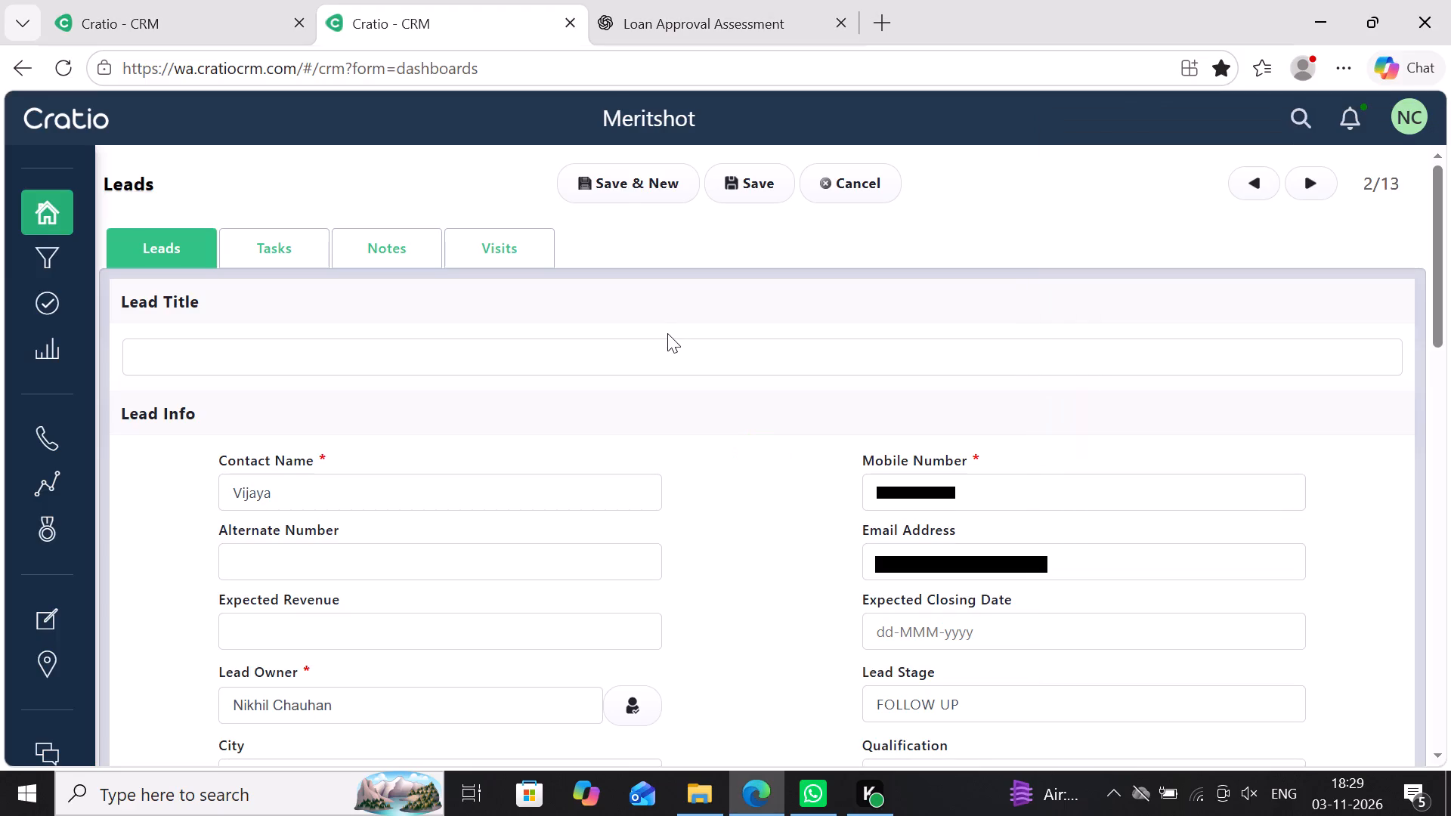
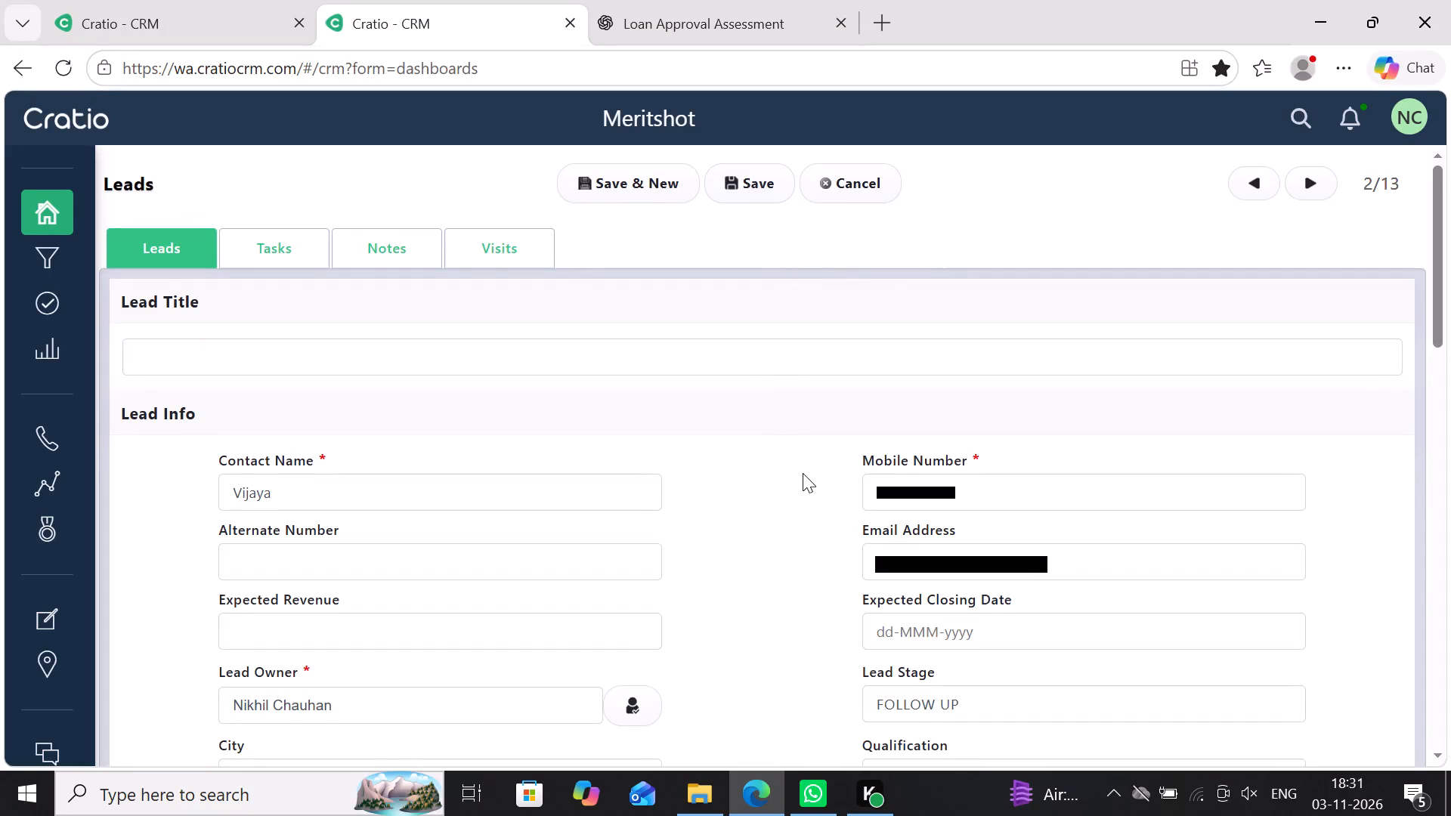
Append "//dnp" to the open lead's Next Follow-up Notes, save the record and return to the leads list.
scroll(803, 473, "down", 11)
left_click(1239, 654)
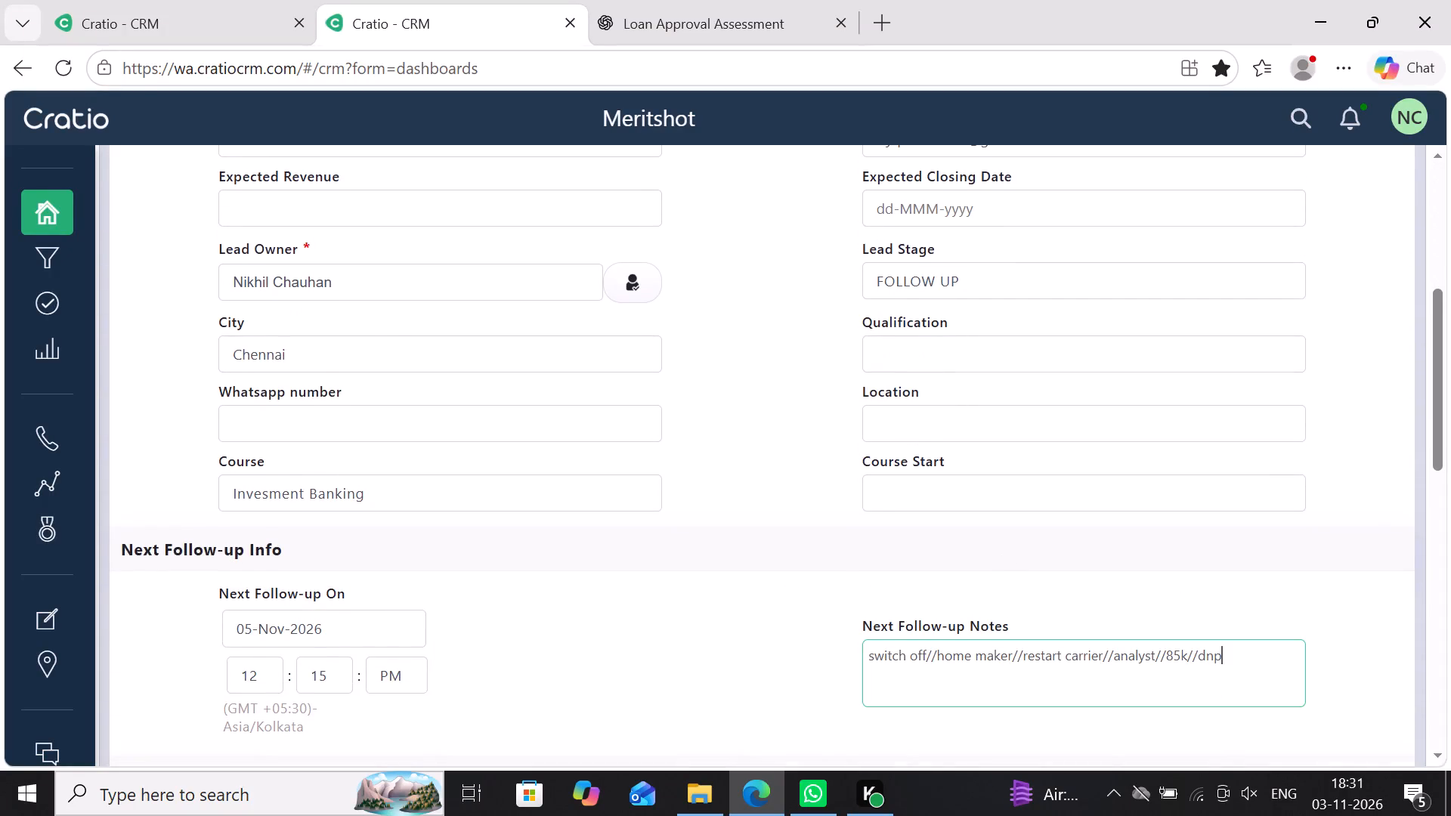
type("//dnp")
scroll(748, 302, "up", 20)
scroll(748, 302, "up", 20)
scroll(748, 302, "up", 12)
left_click(742, 178)
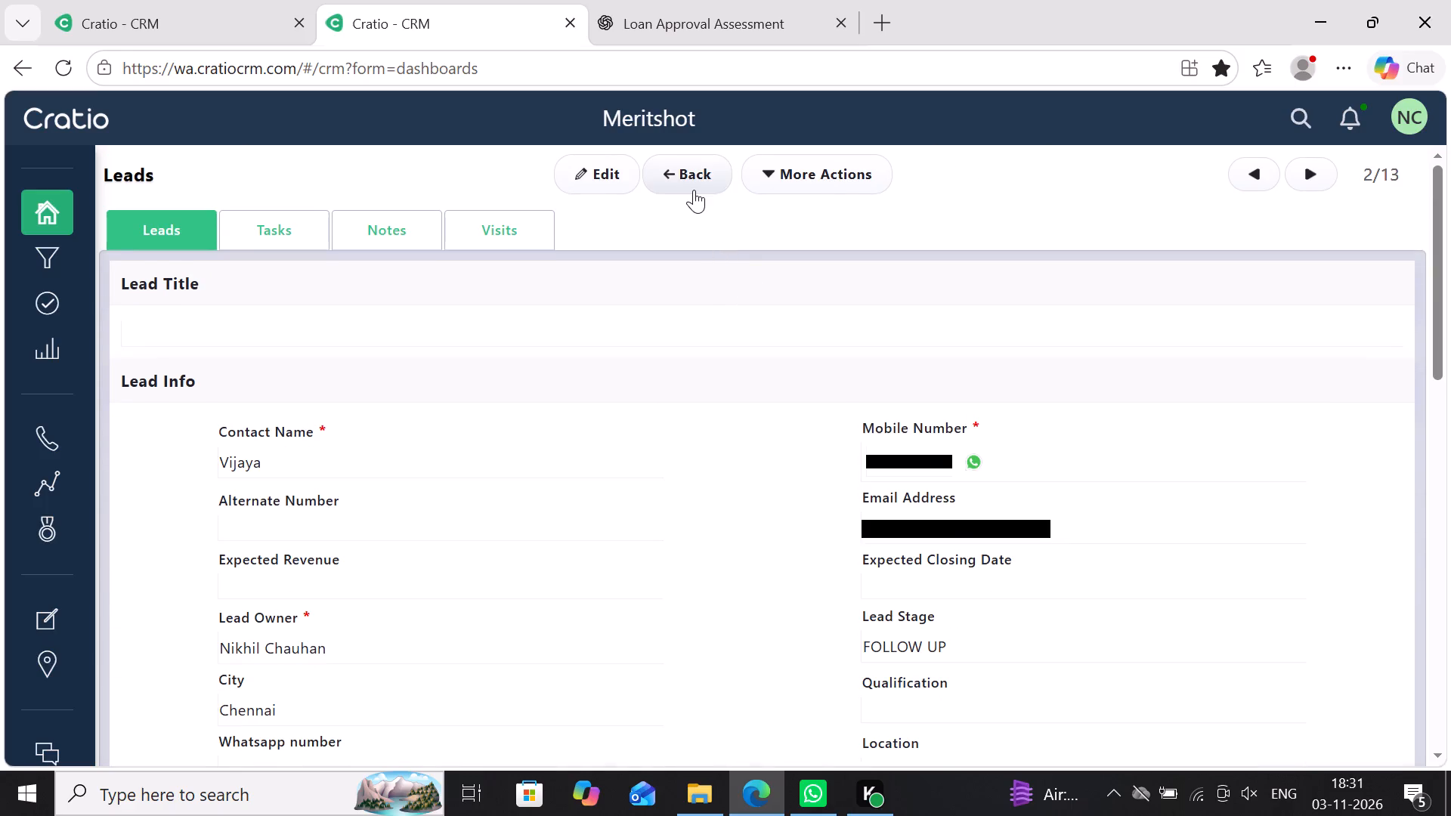
left_click(694, 190)
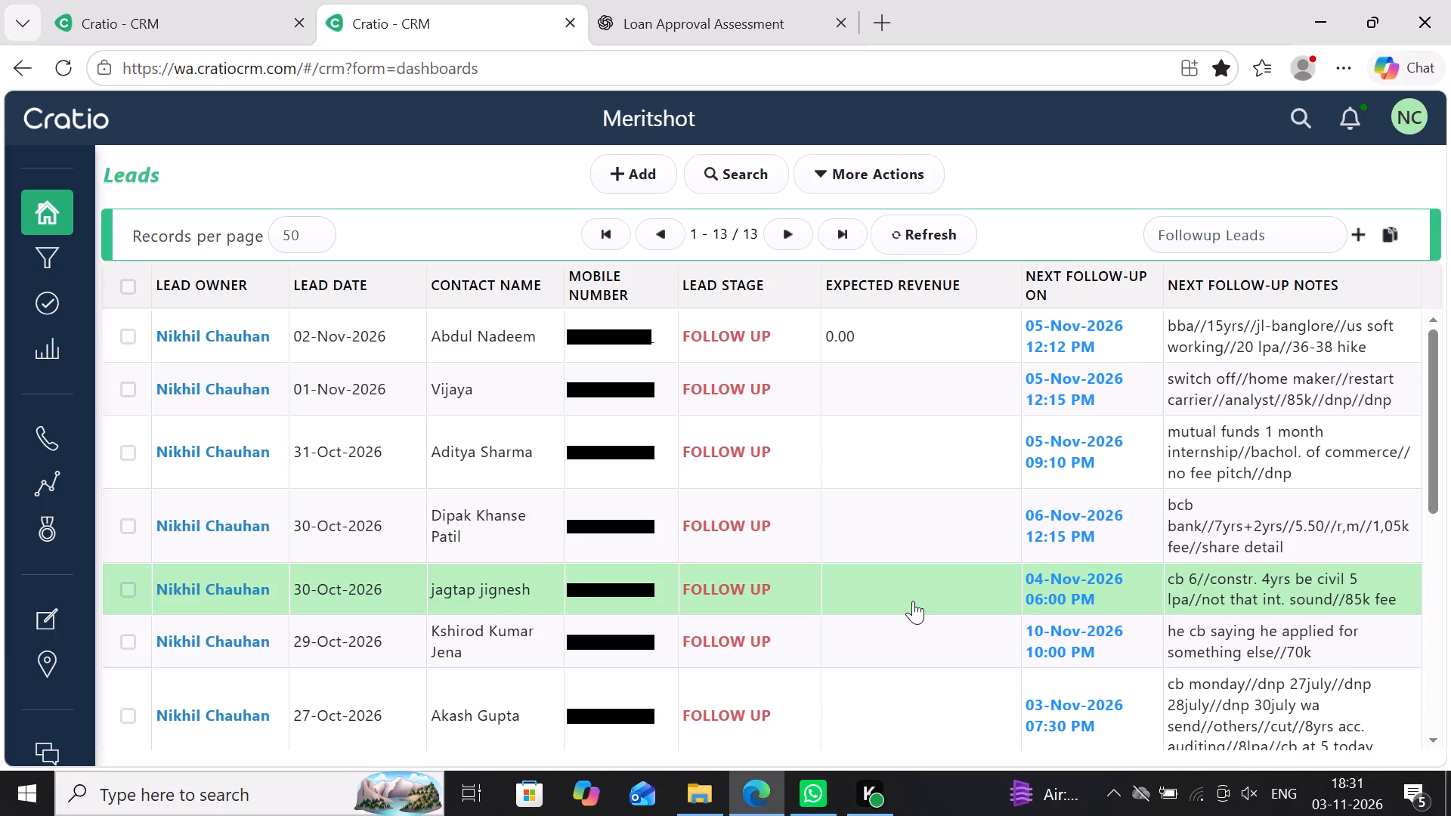
Look through the Followup Leads list, checking the next follow-up dates and notes down to the last record.
scroll(945, 465, "up", 6)
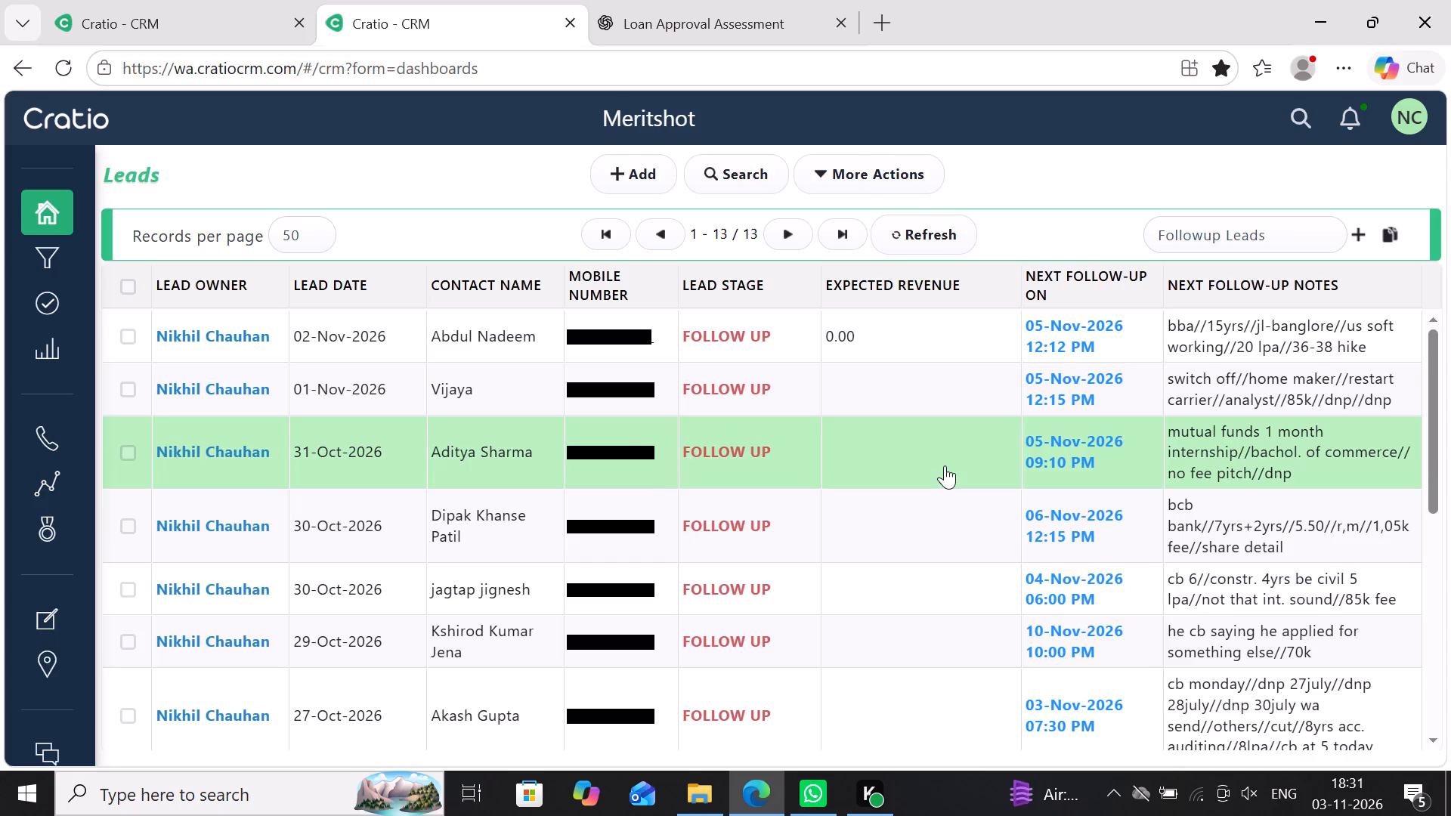
scroll(945, 465, "down", 3)
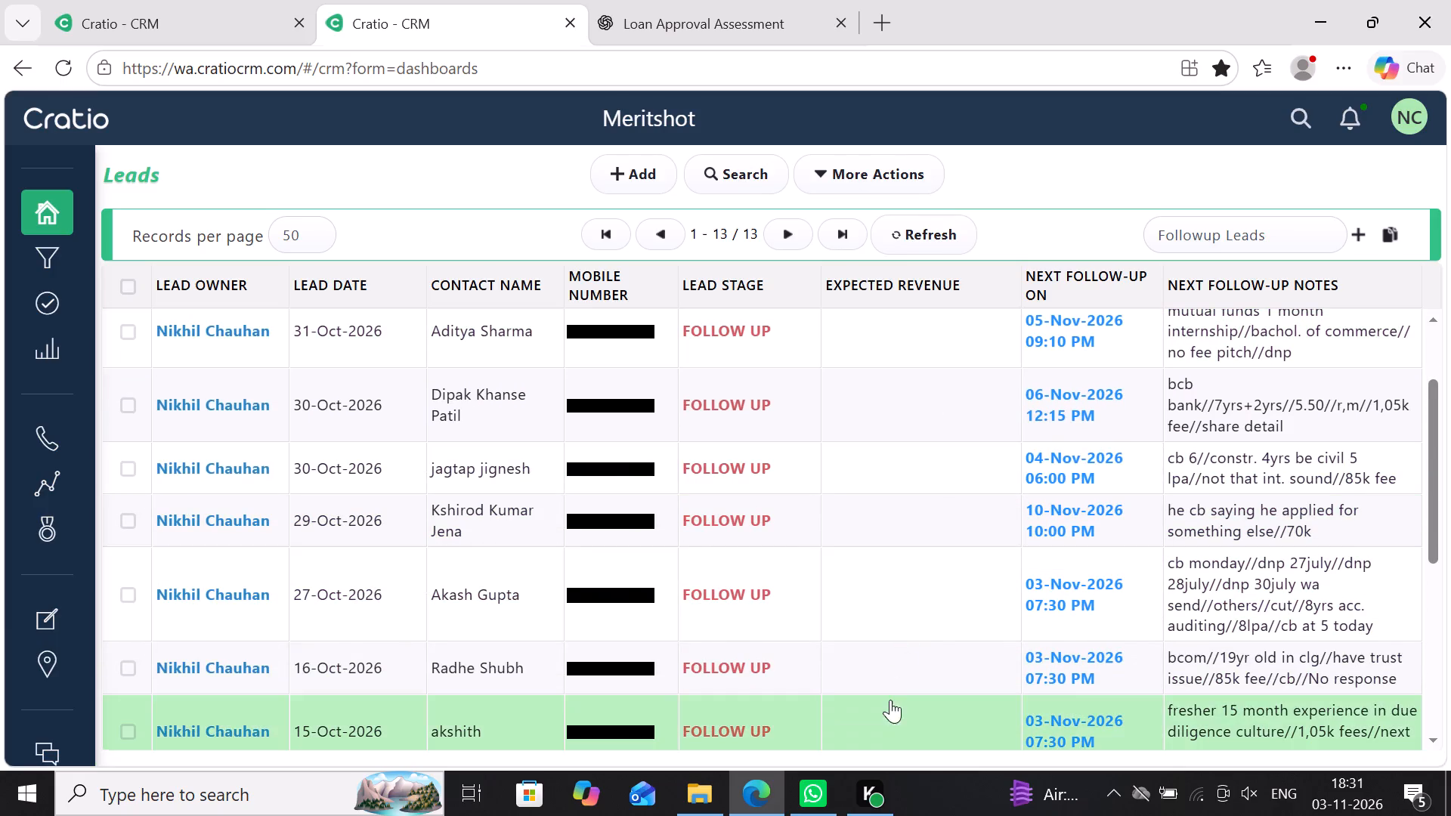
scroll(886, 714, "down", 14)
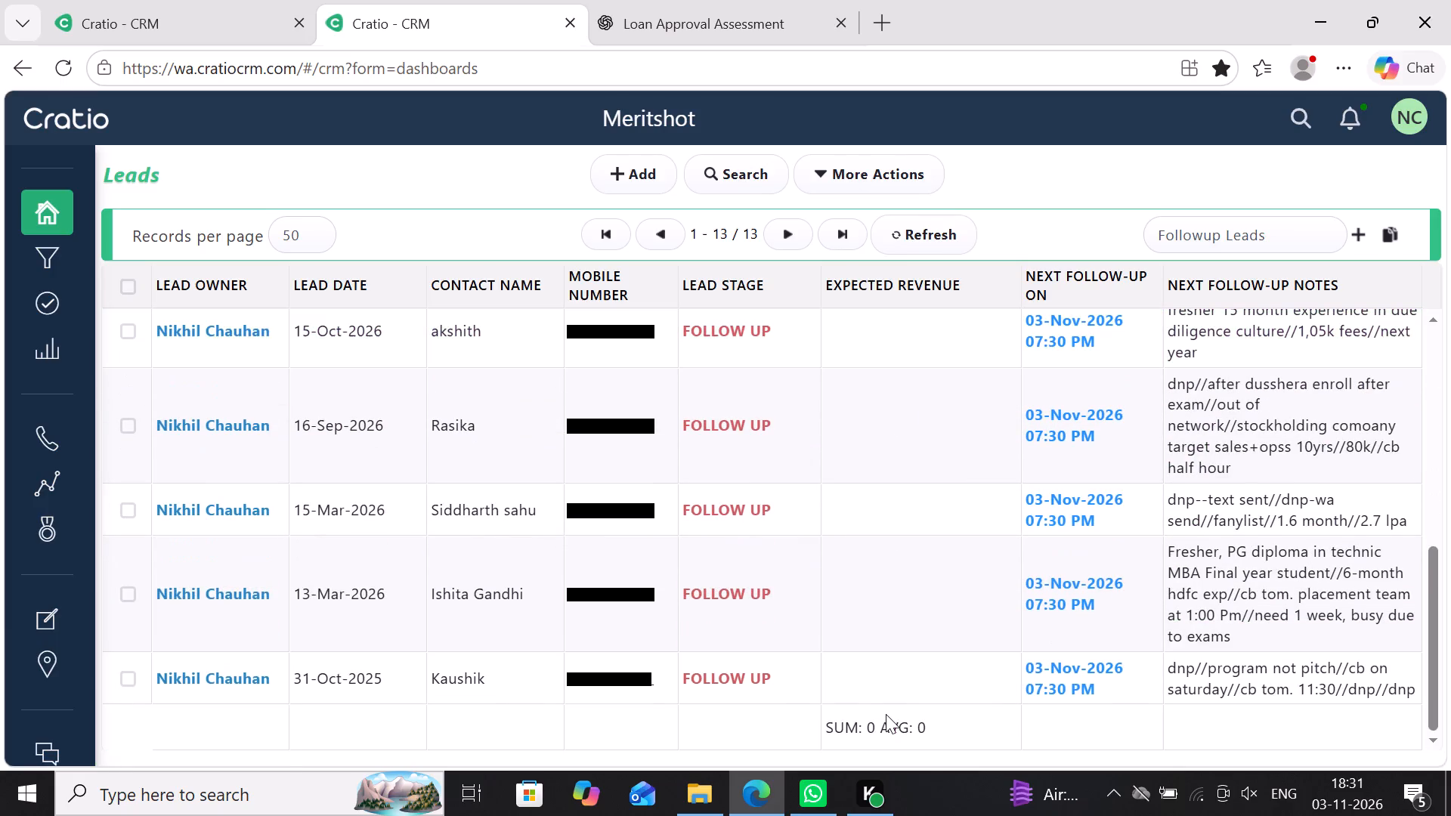
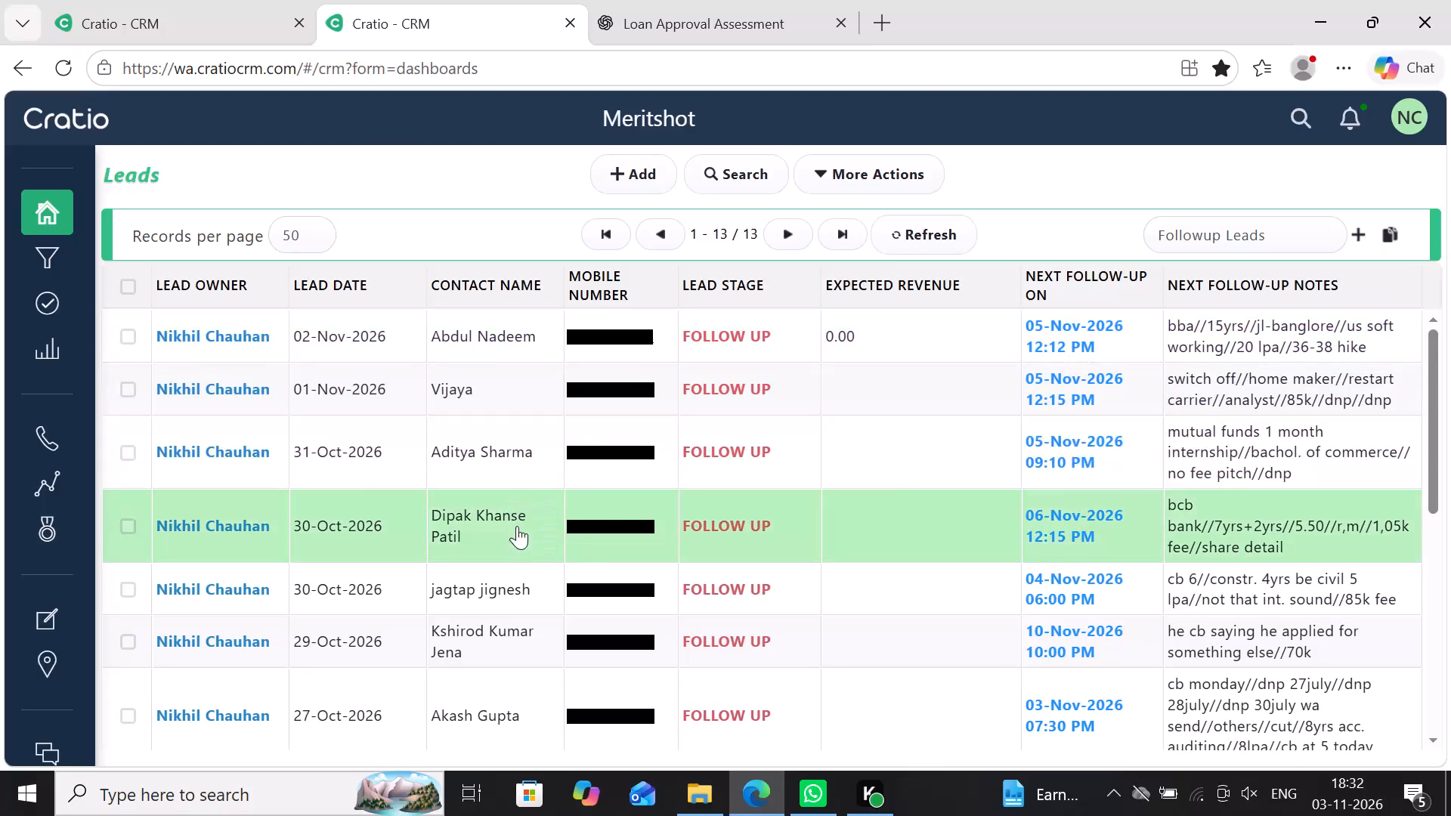
Open the follow-up lead dated 31-Oct-2026 and review its Next Follow-up Info.
left_click(515, 460)
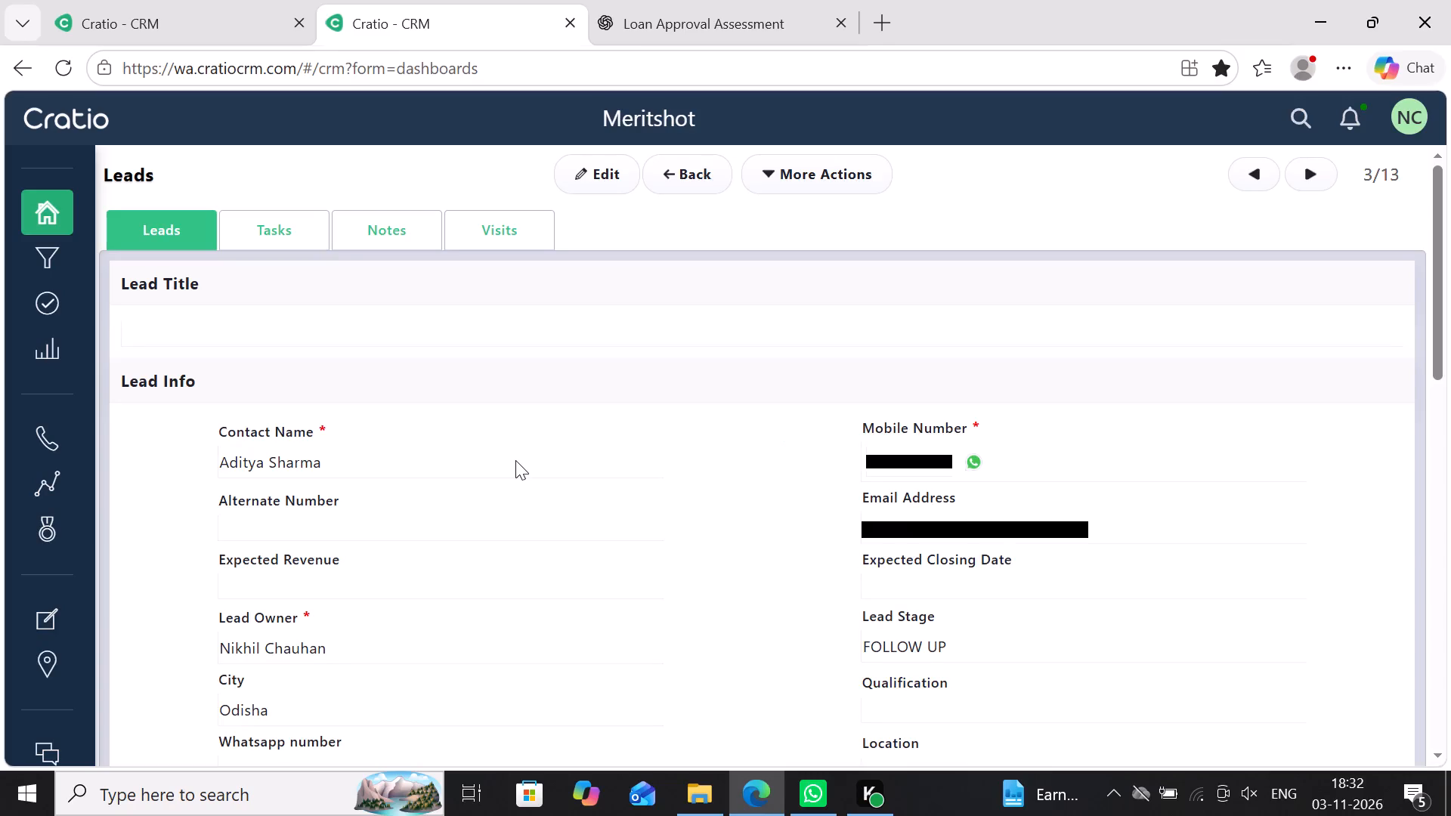
scroll(515, 460, "down", 10)
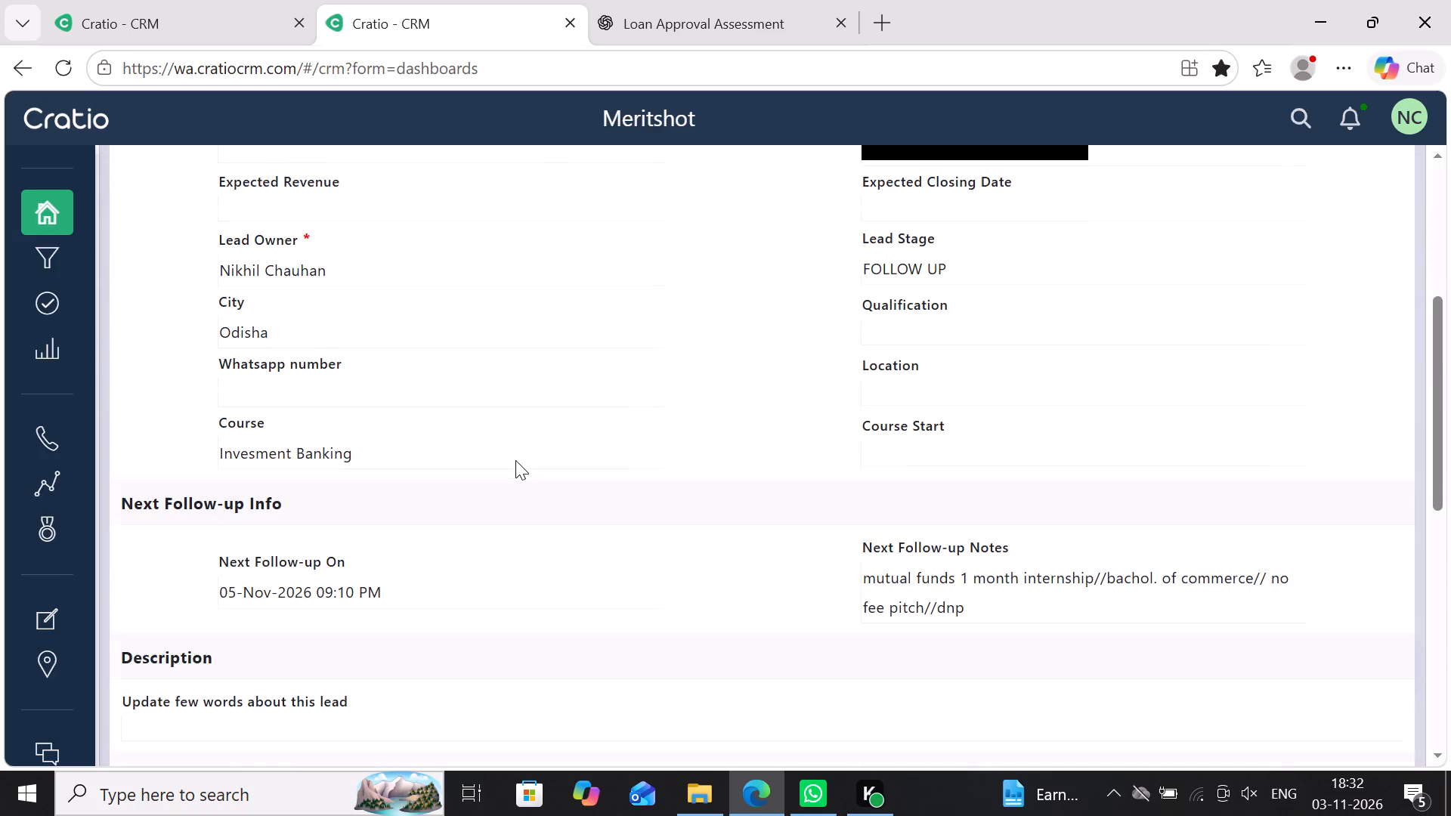
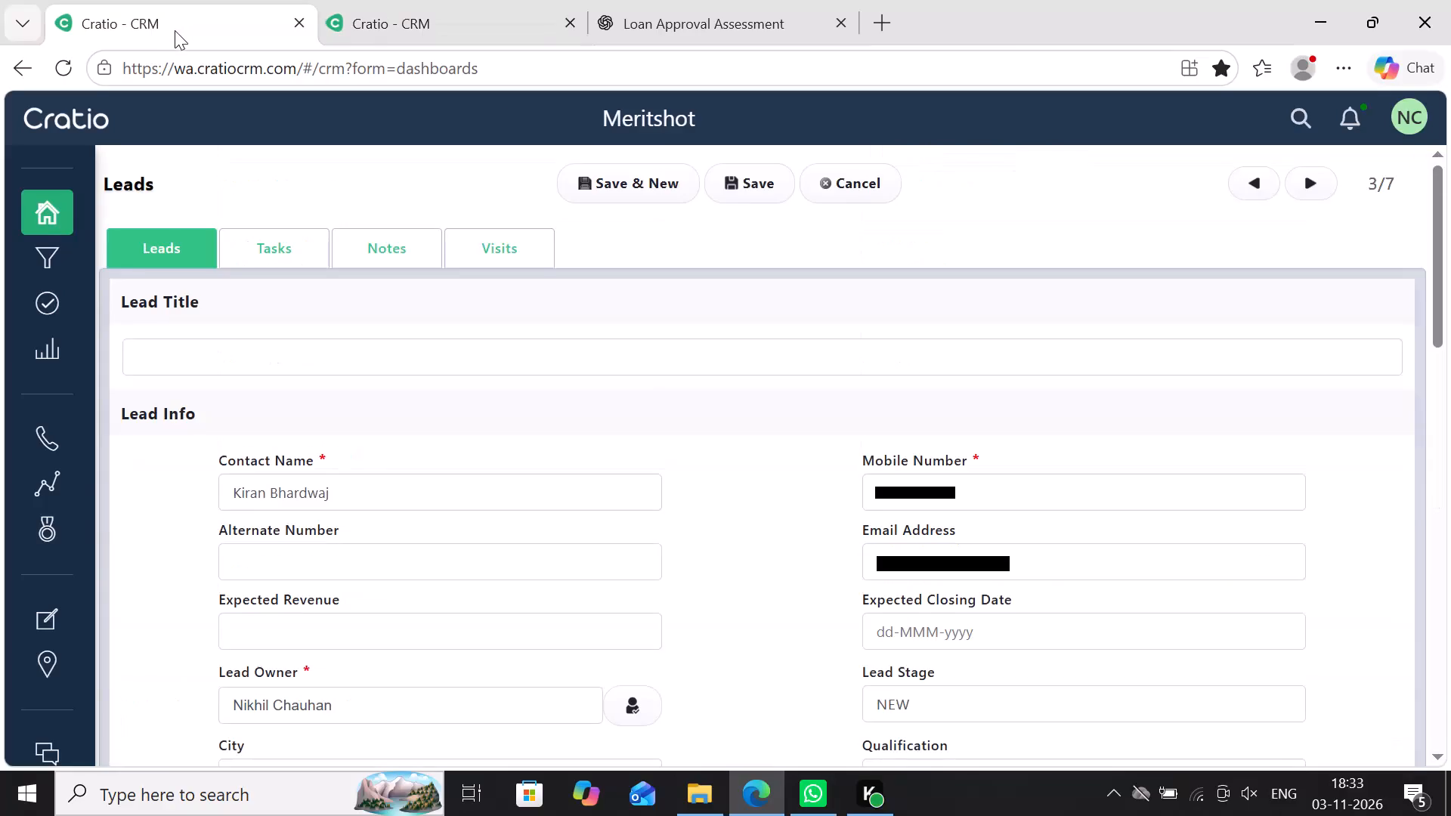
Leave the open lead for the dashboard, dismiss the chat notification and open the NEW leads from the Leads Summary.
left_click(45, 212)
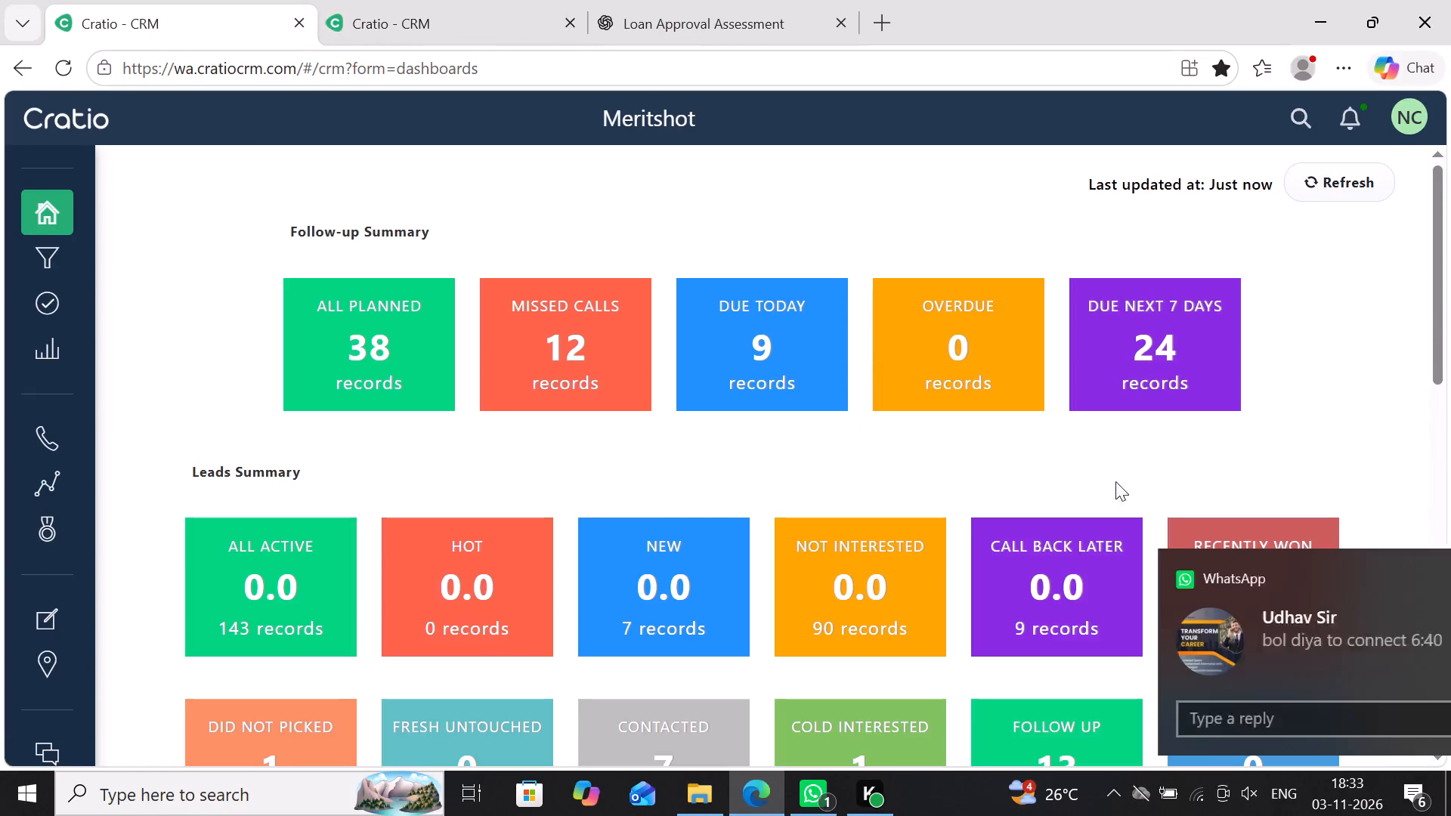
scroll(1150, 522, "down", 2)
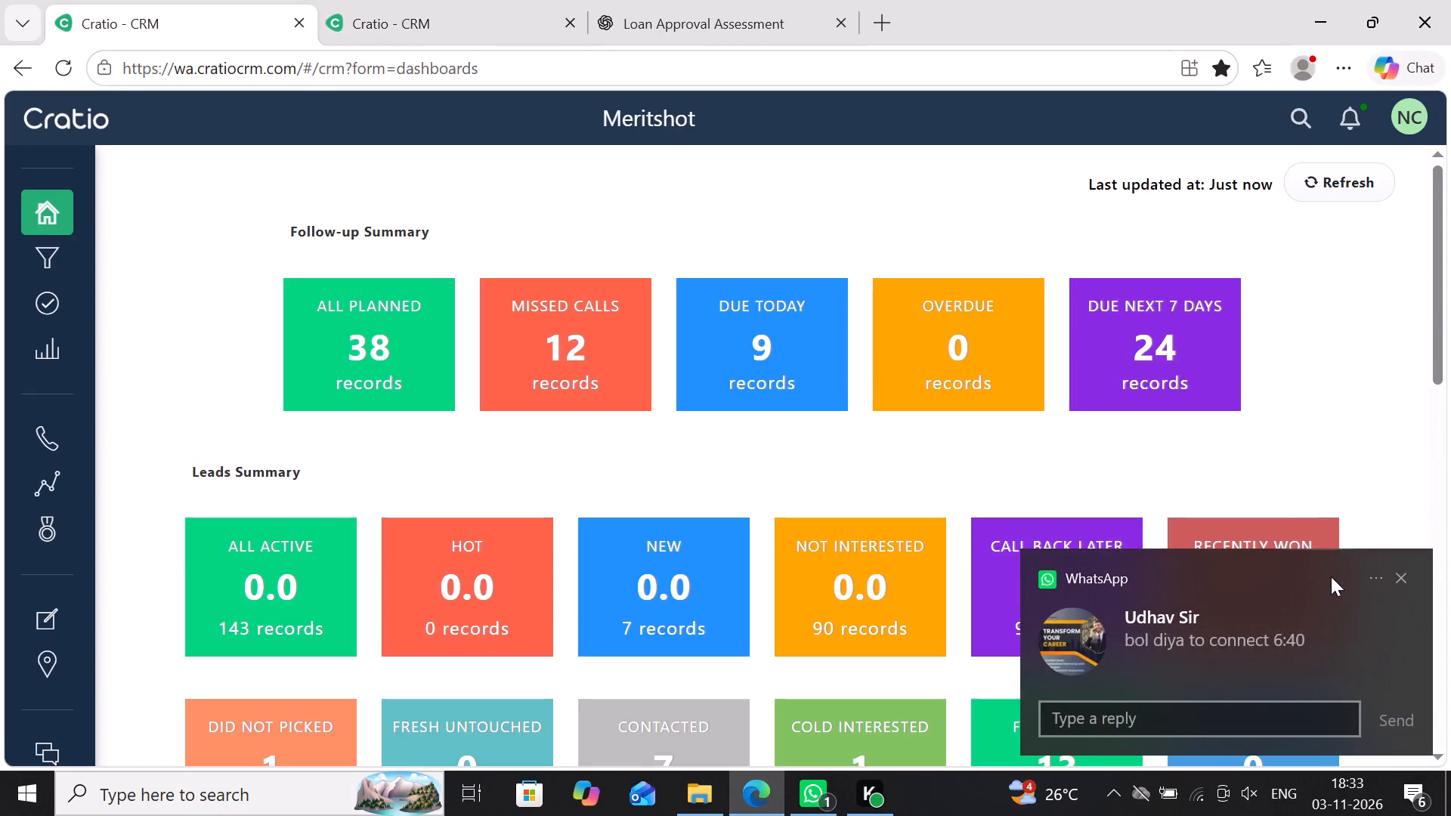
left_click(1405, 570)
left_click(1349, 453)
scroll(1349, 453, "down", 6)
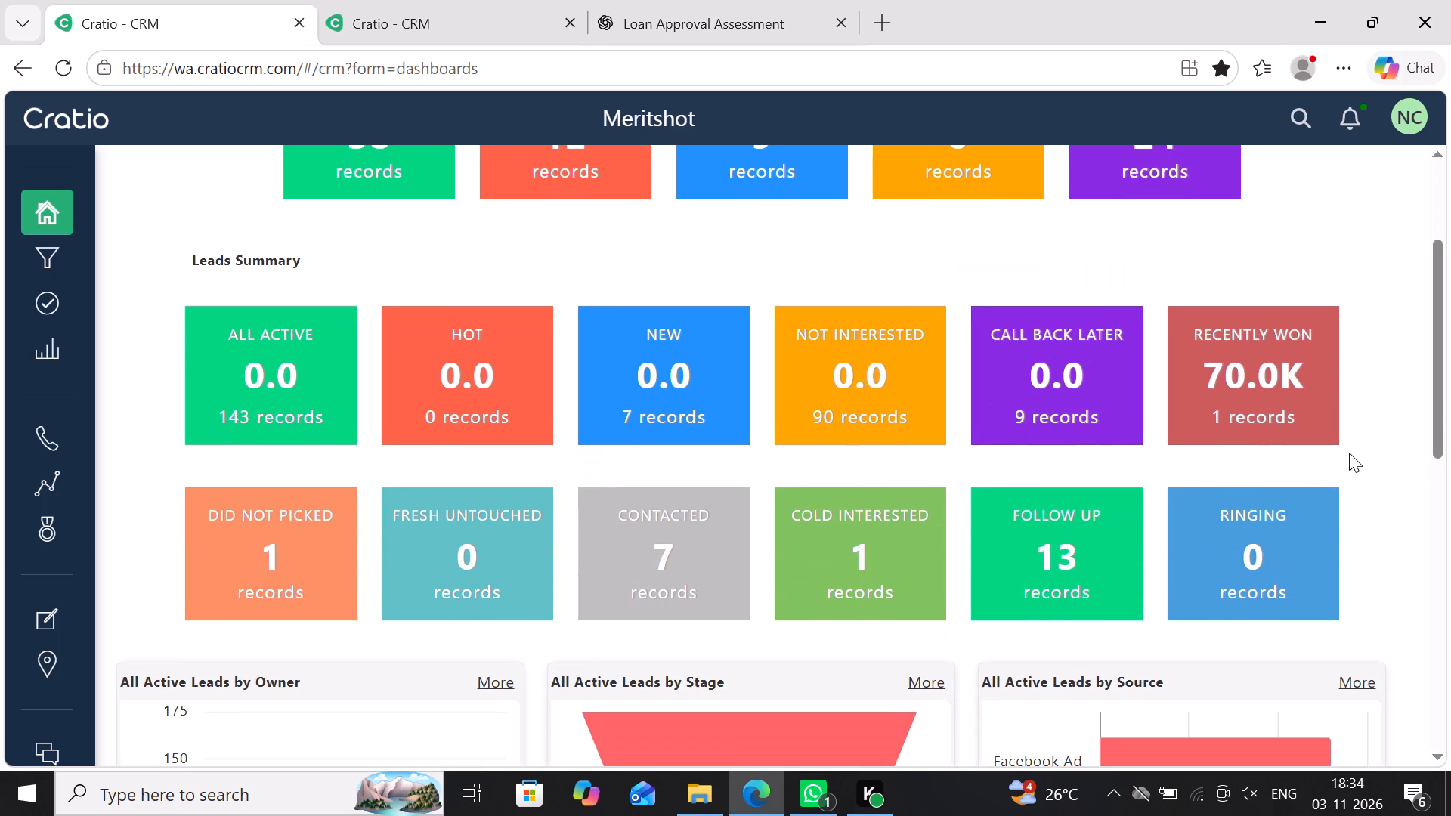
scroll(1364, 300, "up", 20)
scroll(1364, 300, "up", 12)
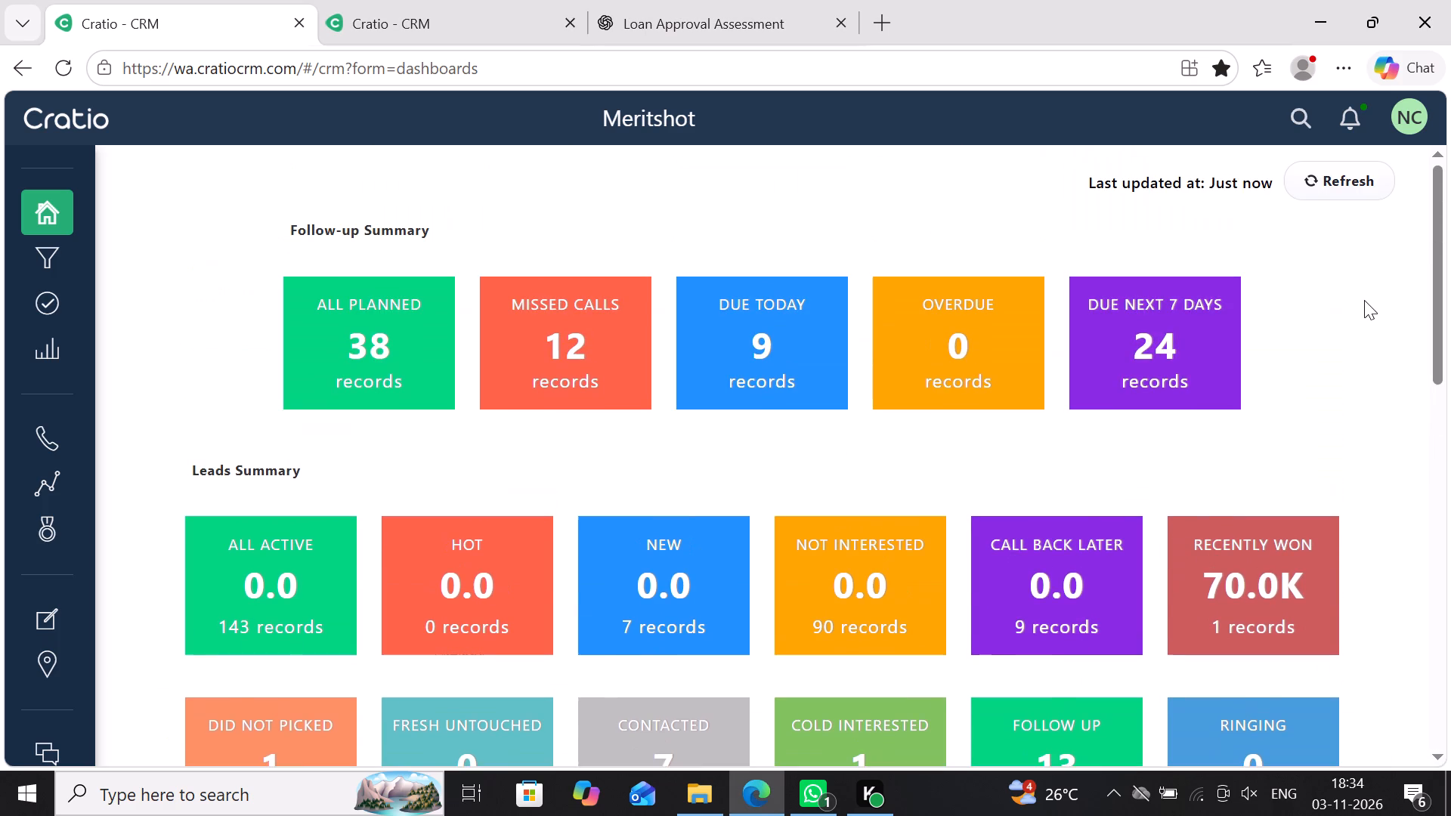
scroll(1364, 300, "up", 20)
scroll(1364, 300, "up", 16)
scroll(1112, 302, "down", 5)
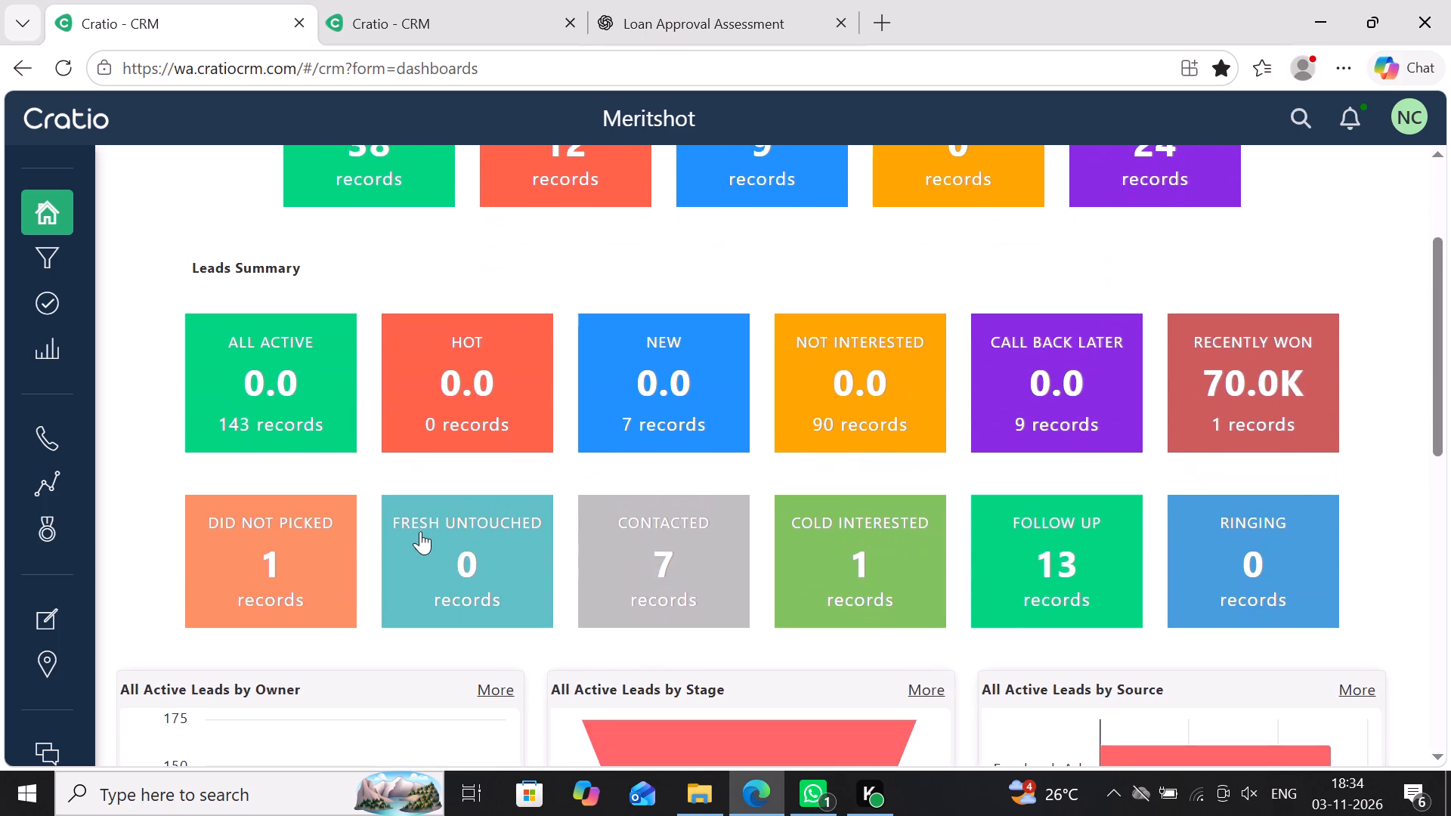
left_click(711, 345)
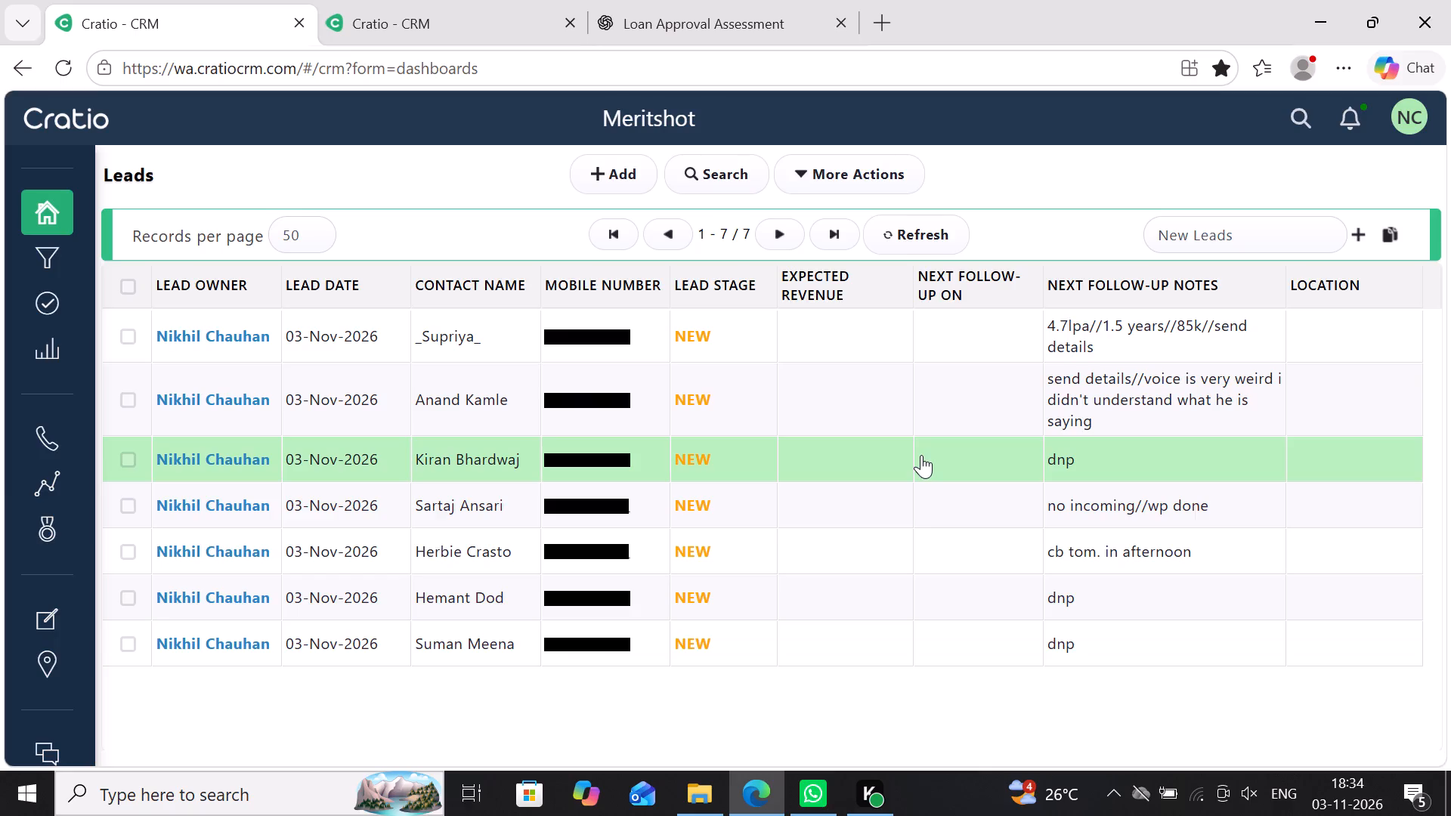
Open the last lead in the New Leads list for editing.
left_click(905, 640)
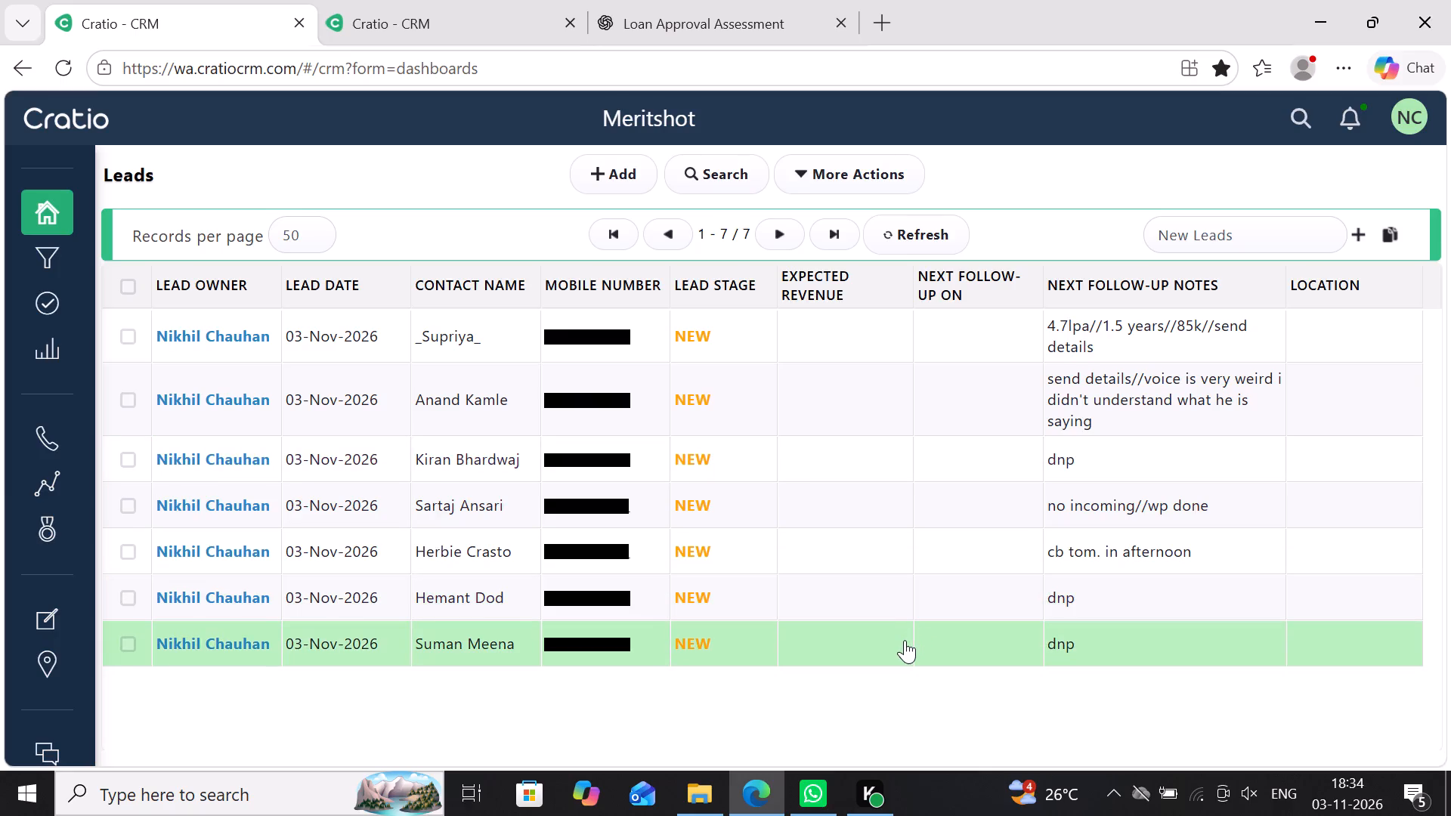
left_click(608, 172)
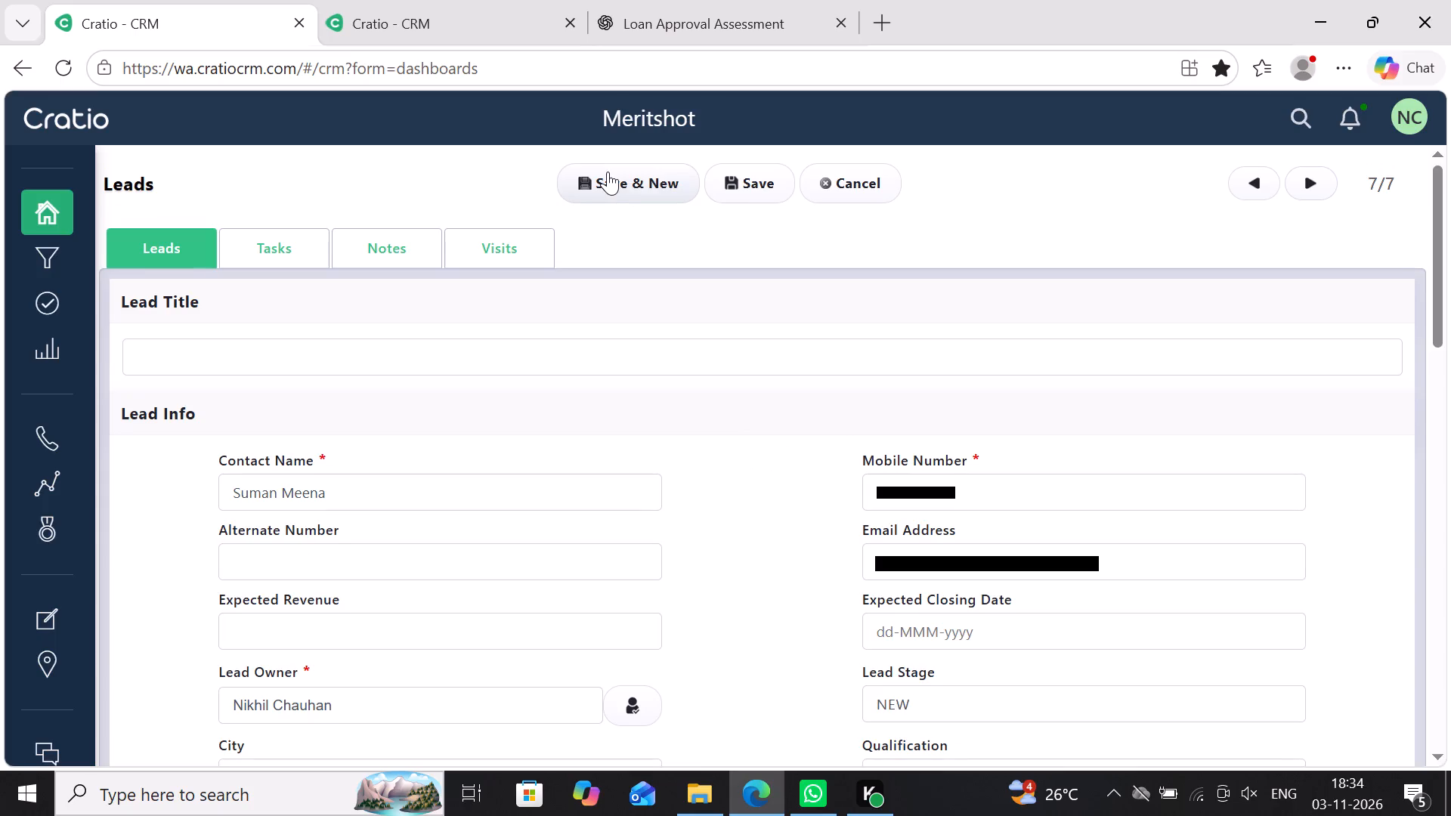
Move to the previous lead, from Ujjain, append "//declined" to its Next Follow-up Notes and save the record.
left_click(1249, 187)
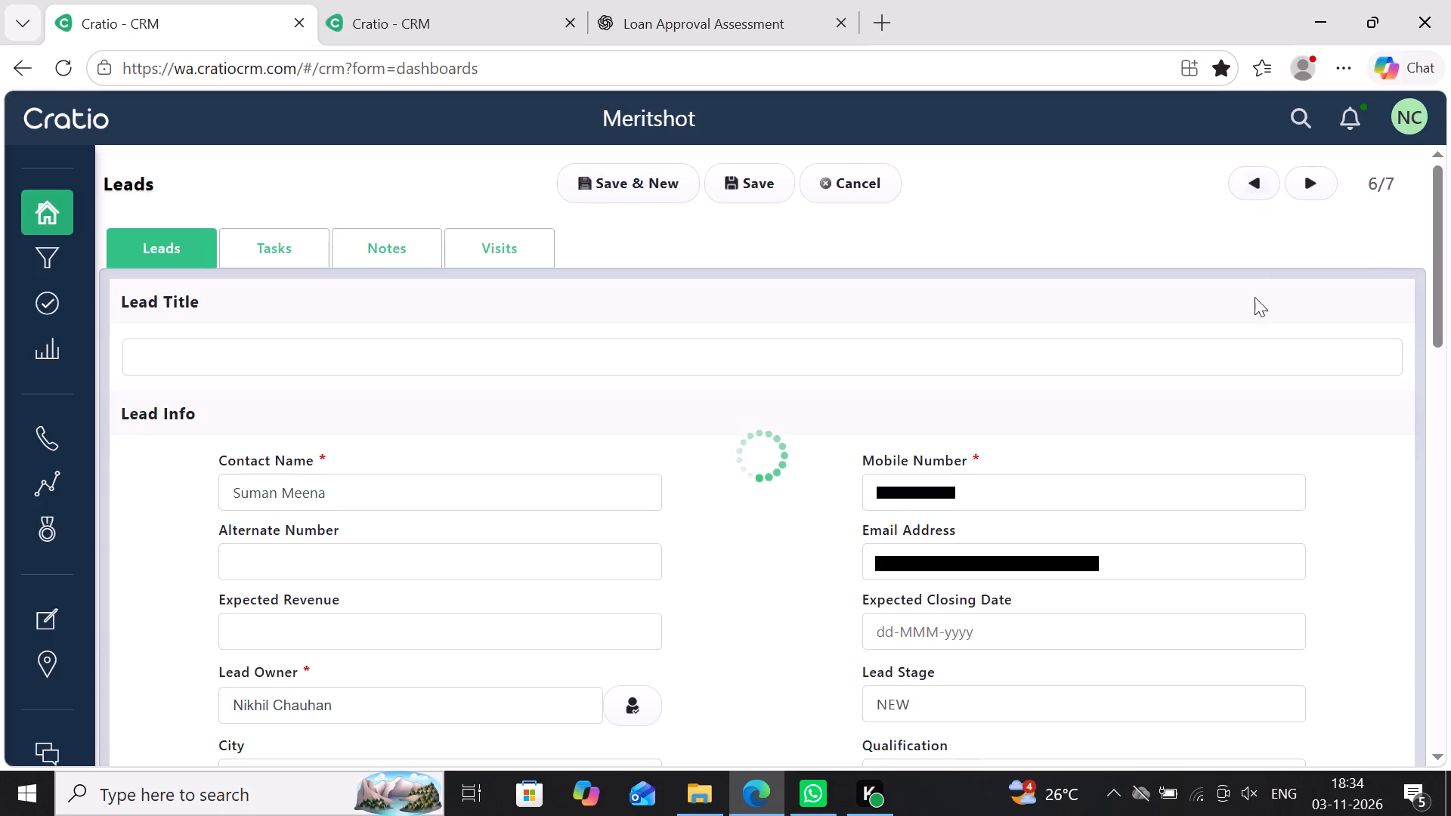
scroll(1247, 431, "down", 5)
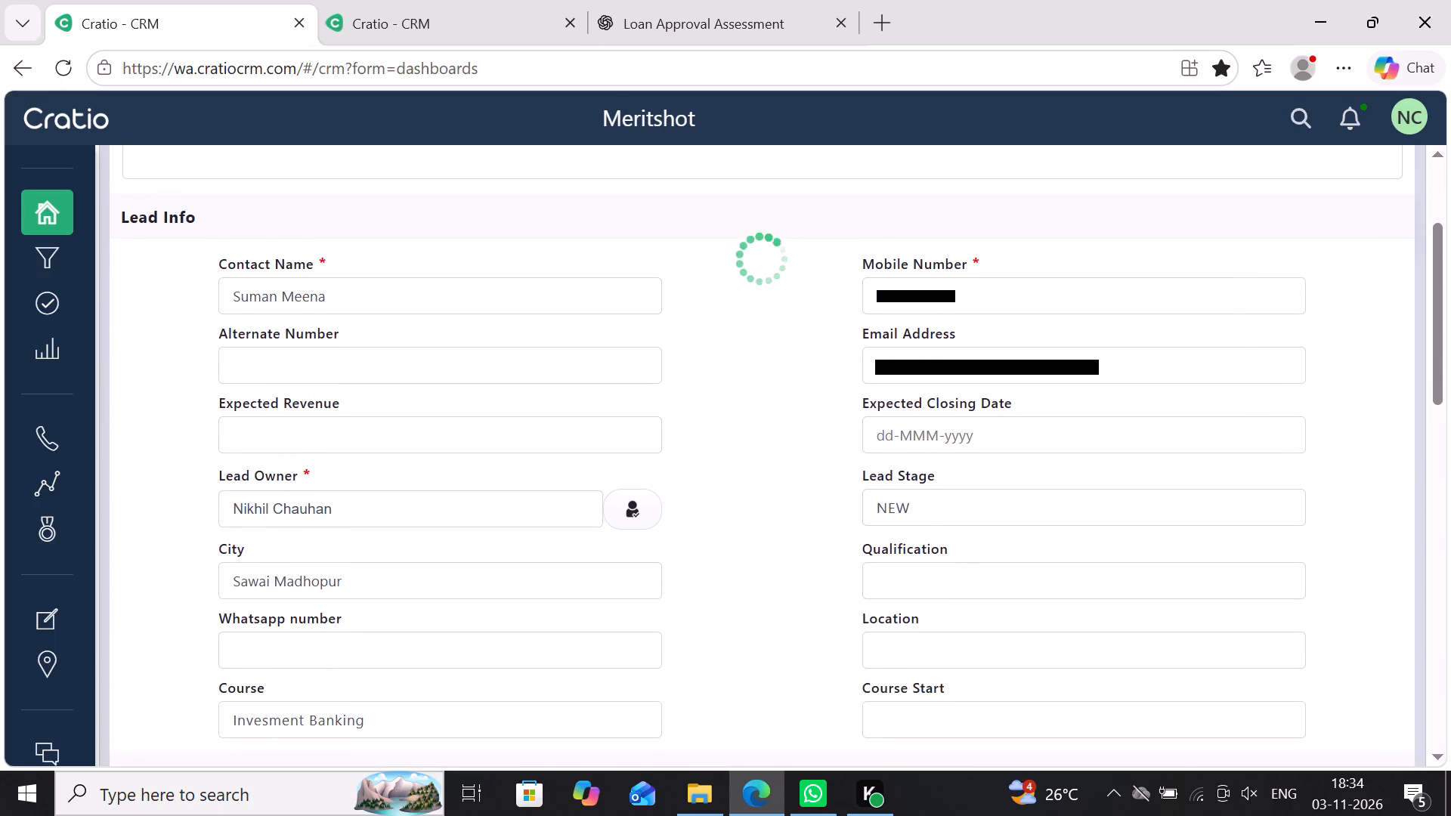
scroll(1247, 431, "down", 5)
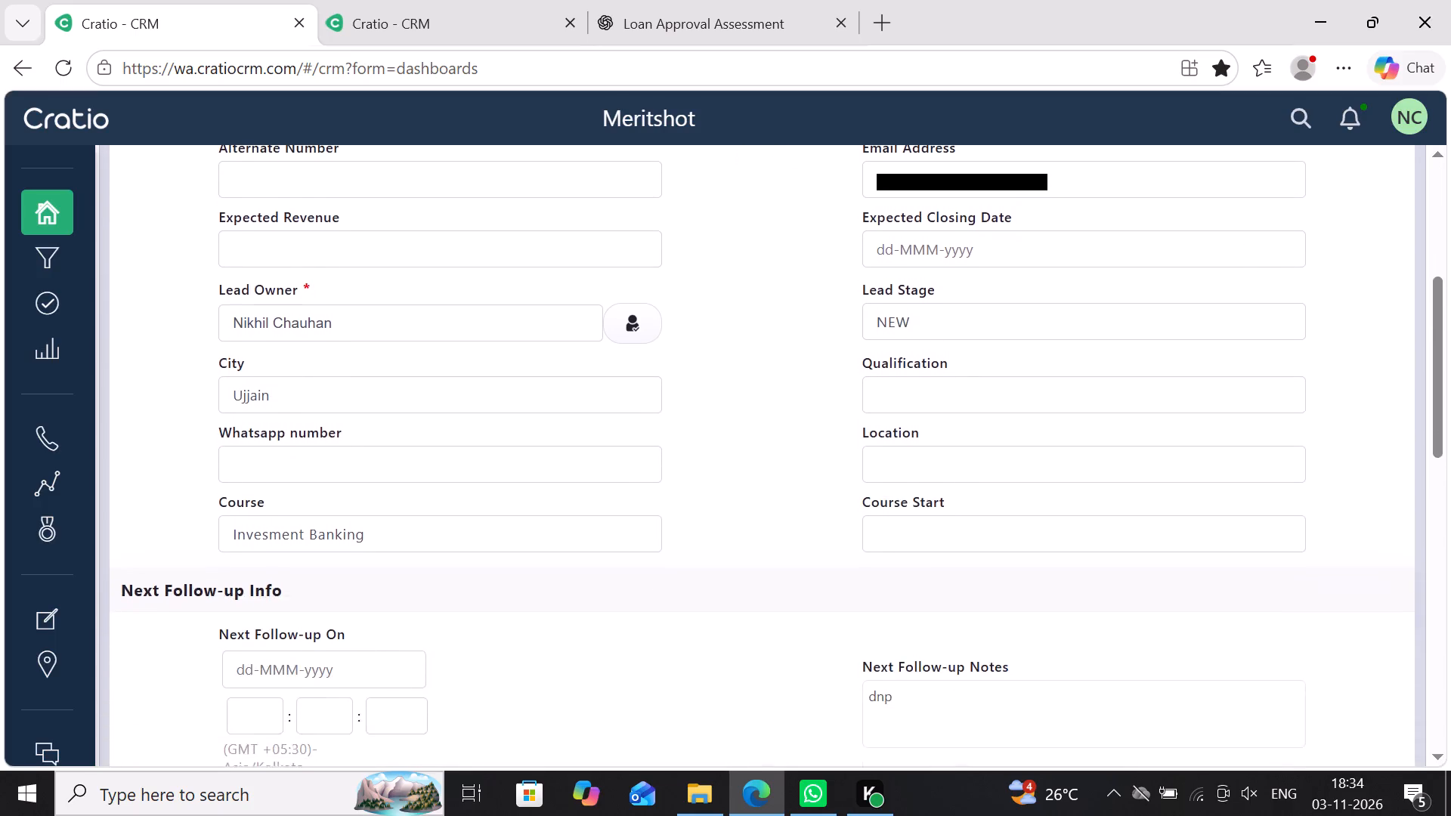
scroll(1247, 431, "up", 2)
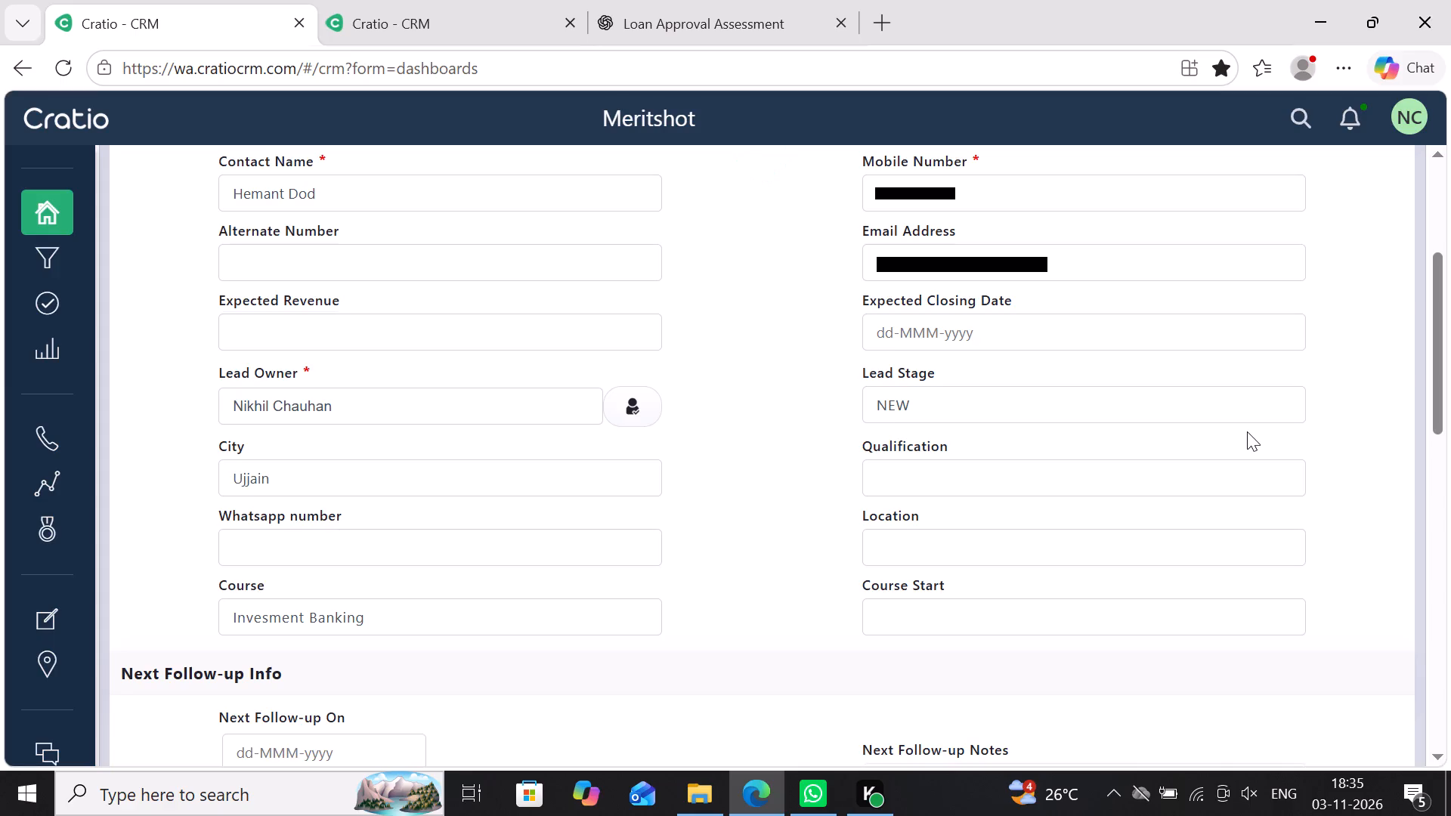
scroll(1247, 431, "down", 2)
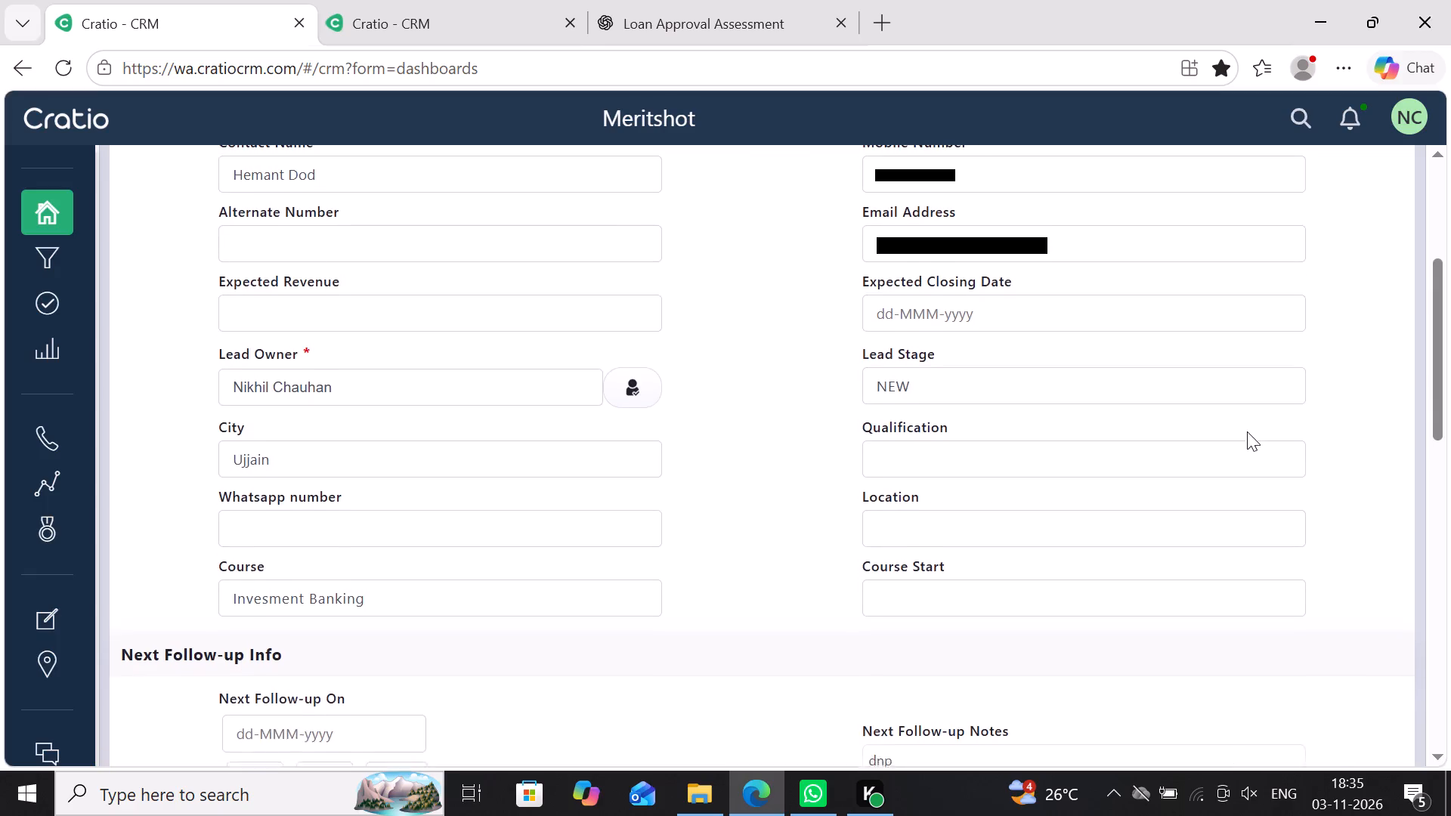
scroll(1247, 431, "down", 3)
left_click(912, 594)
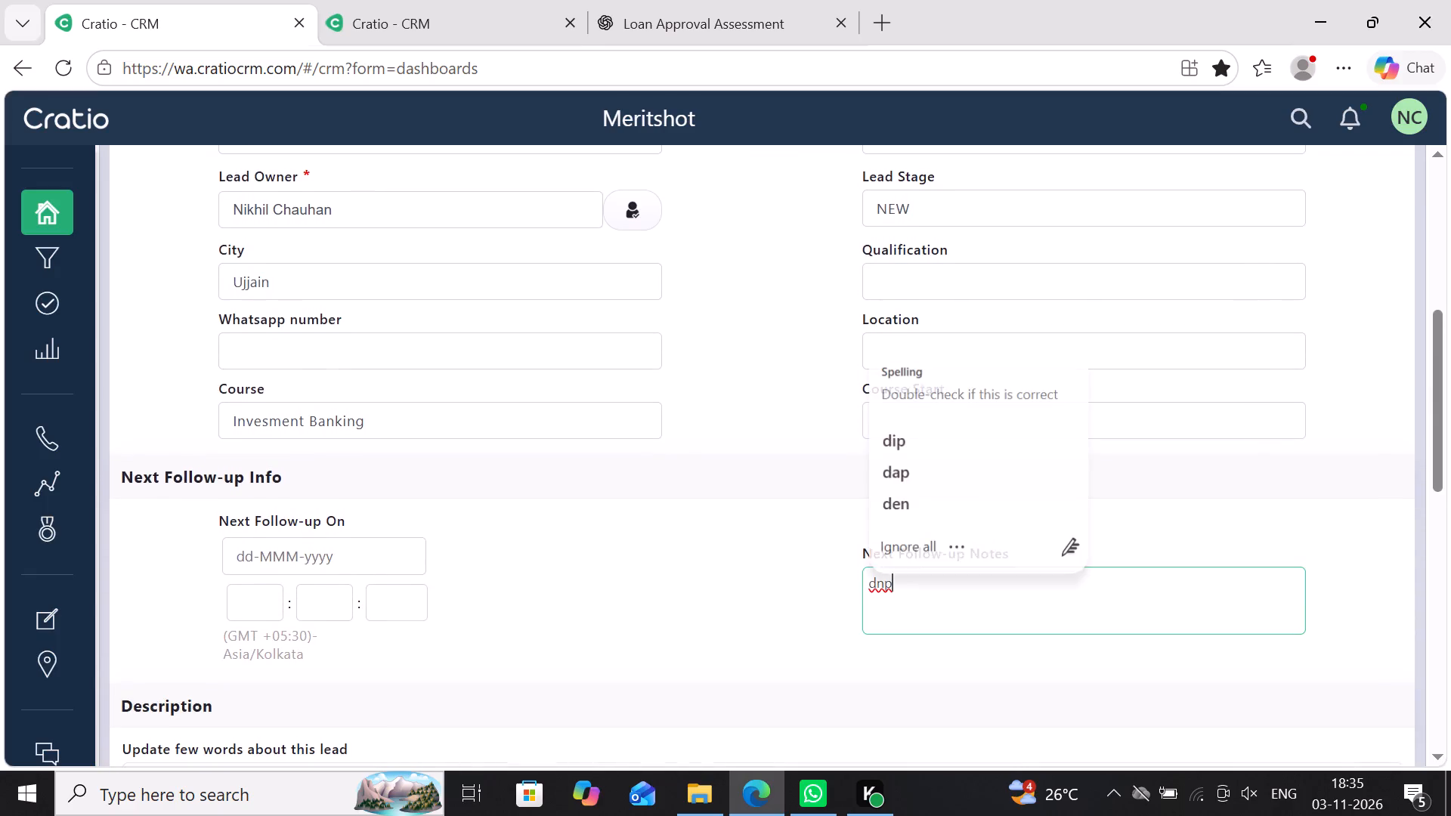
type("//declined")
scroll(781, 388, "up", 20)
scroll(781, 388, "up", 20)
scroll(781, 388, "up", 12)
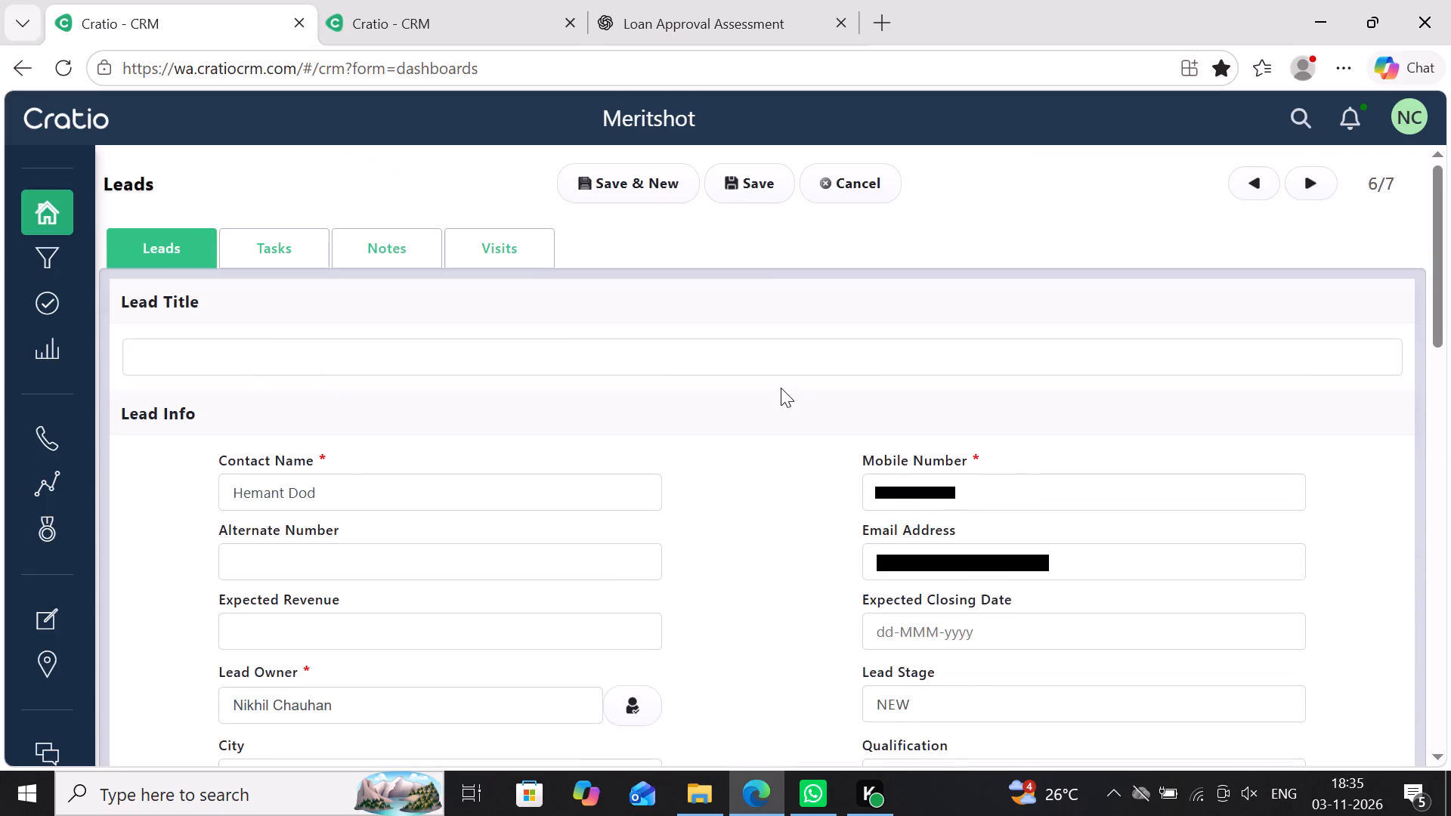
scroll(781, 388, "up", 15)
left_click(760, 194)
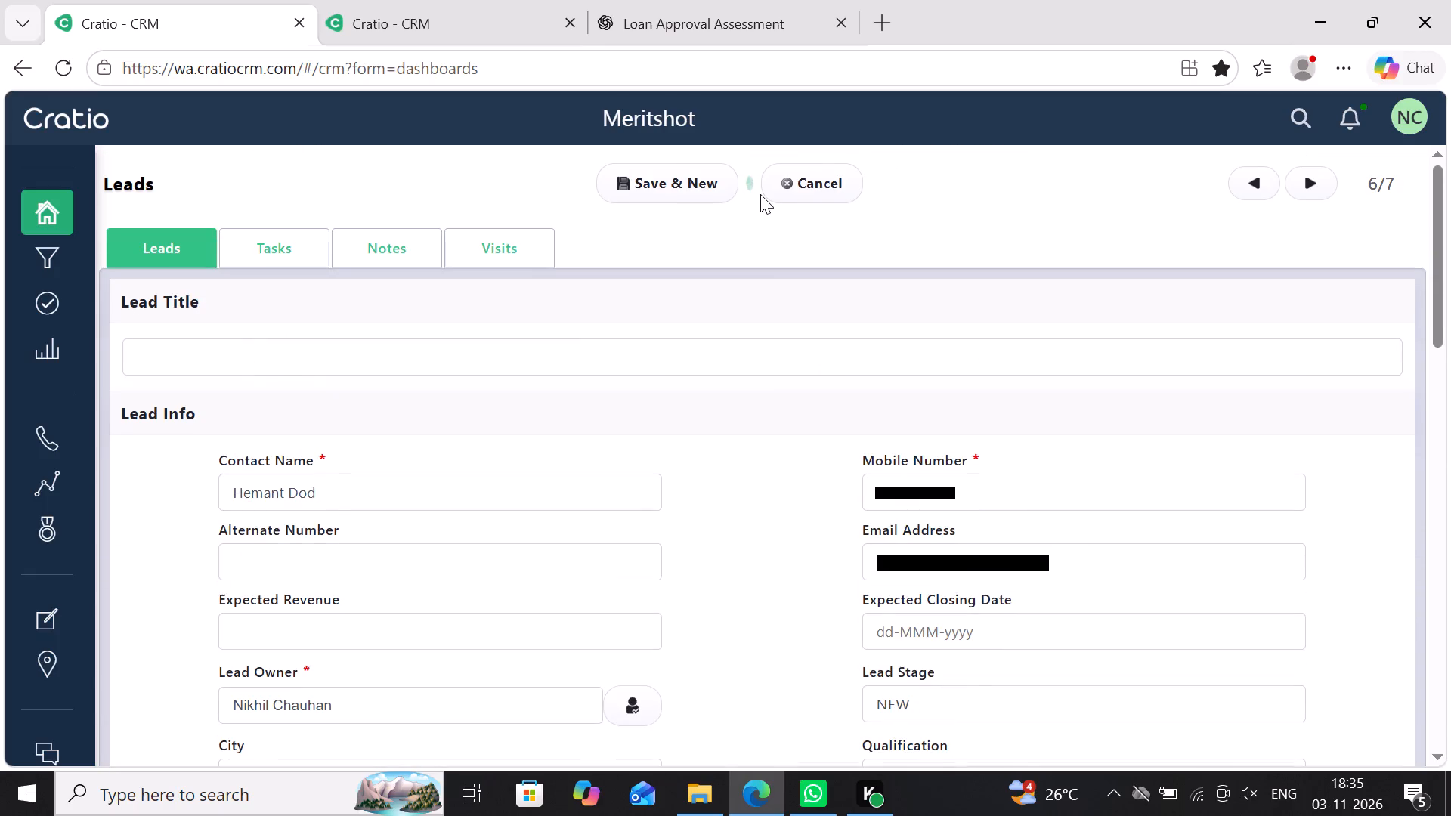
Check the Gurgaon lead and the last lead in the refreshed New Leads list, ending back at the list.
left_click(1251, 184)
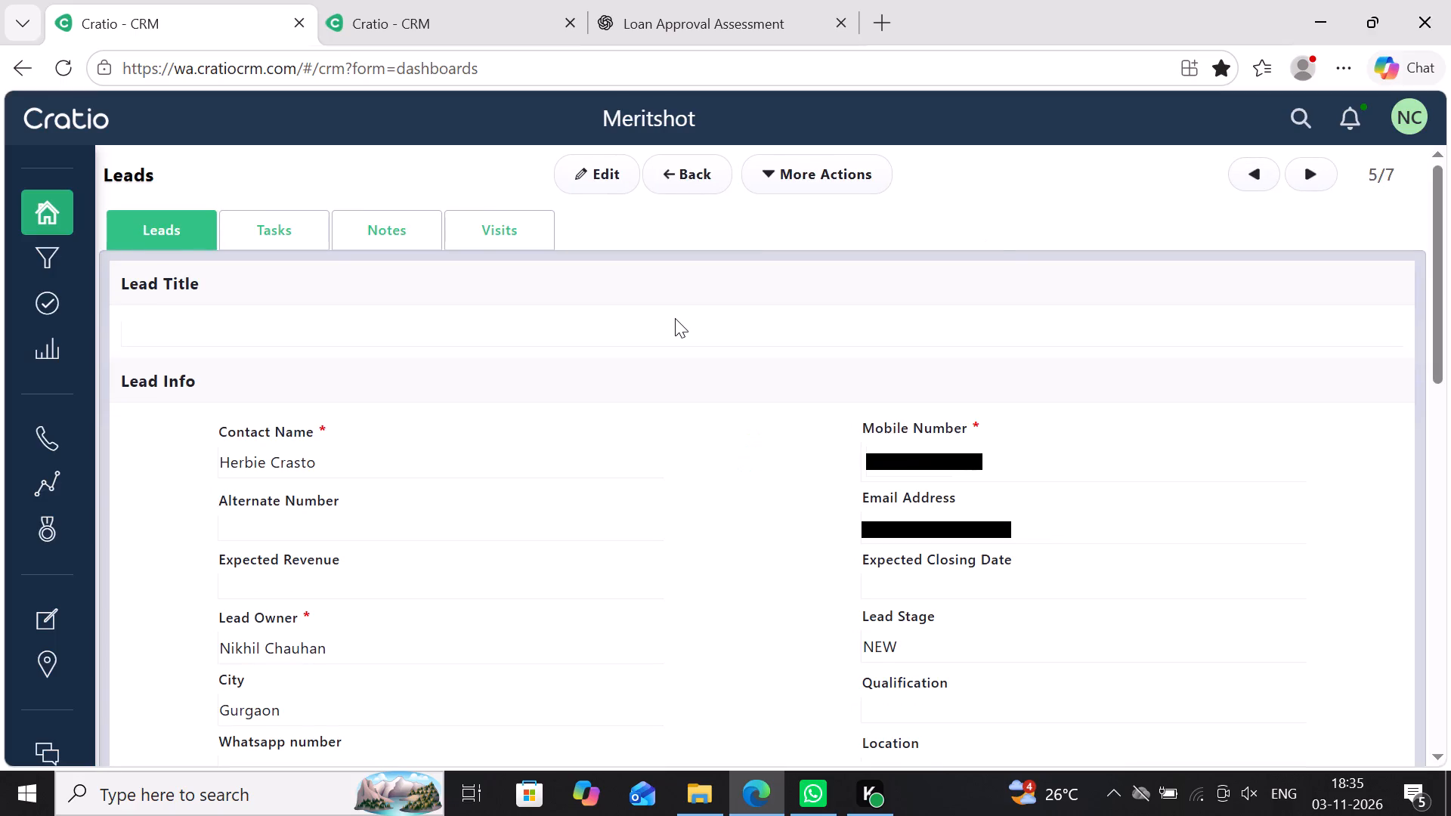
scroll(675, 318, "down", 8)
scroll(675, 318, "up", 20)
scroll(675, 318, "up", 20)
scroll(675, 318, "up", 11)
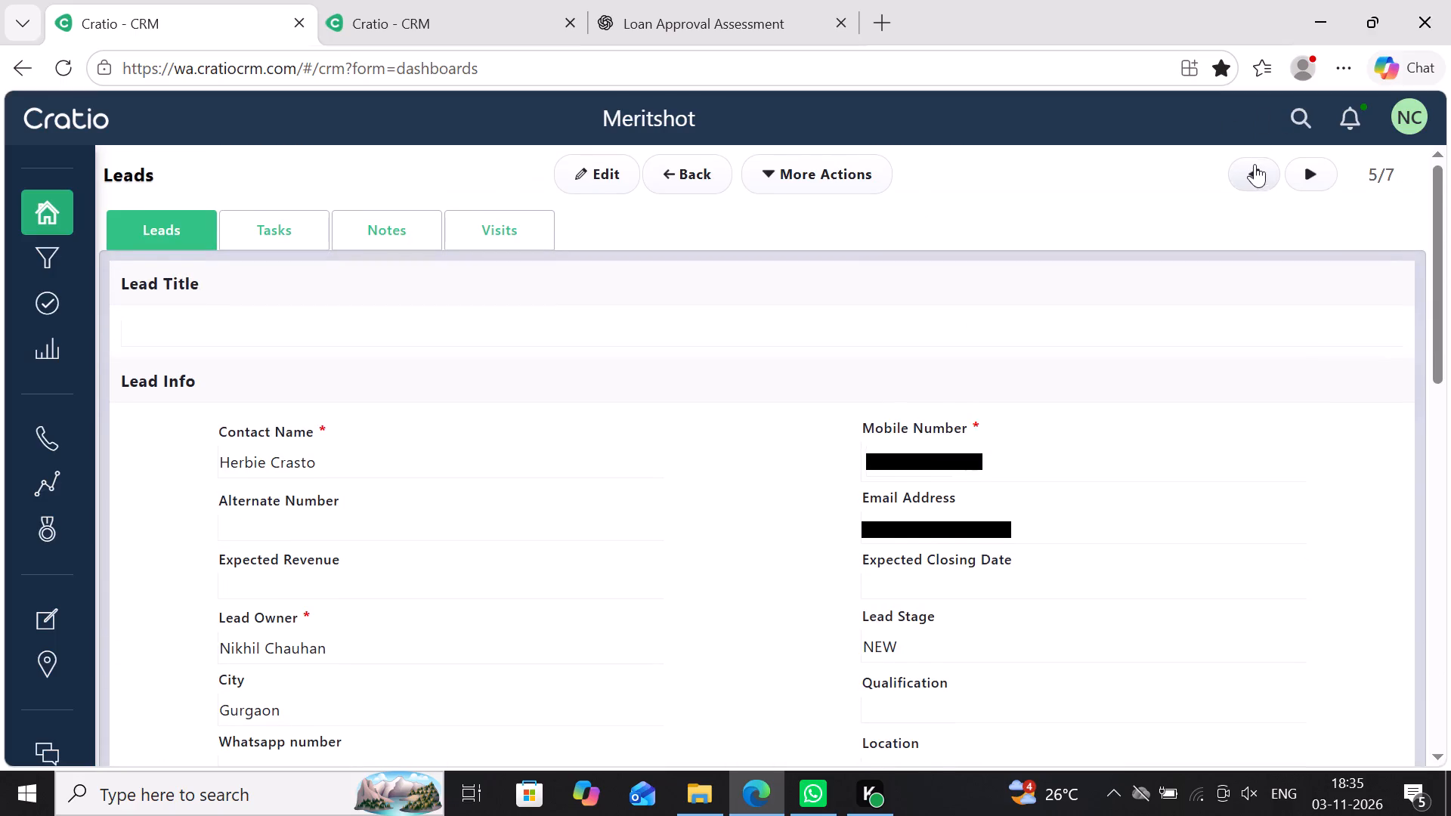
left_click(684, 166)
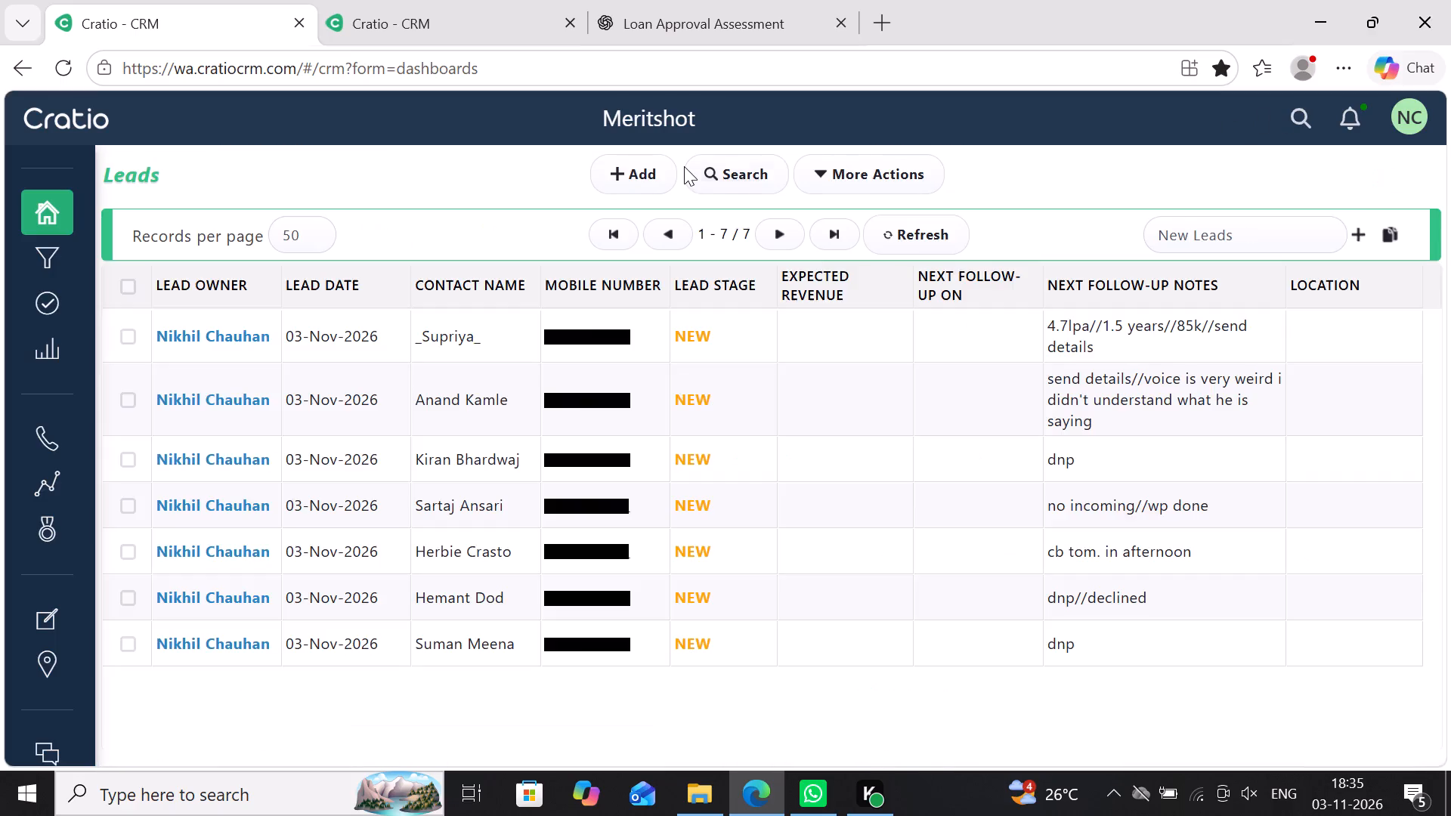
left_click(957, 243)
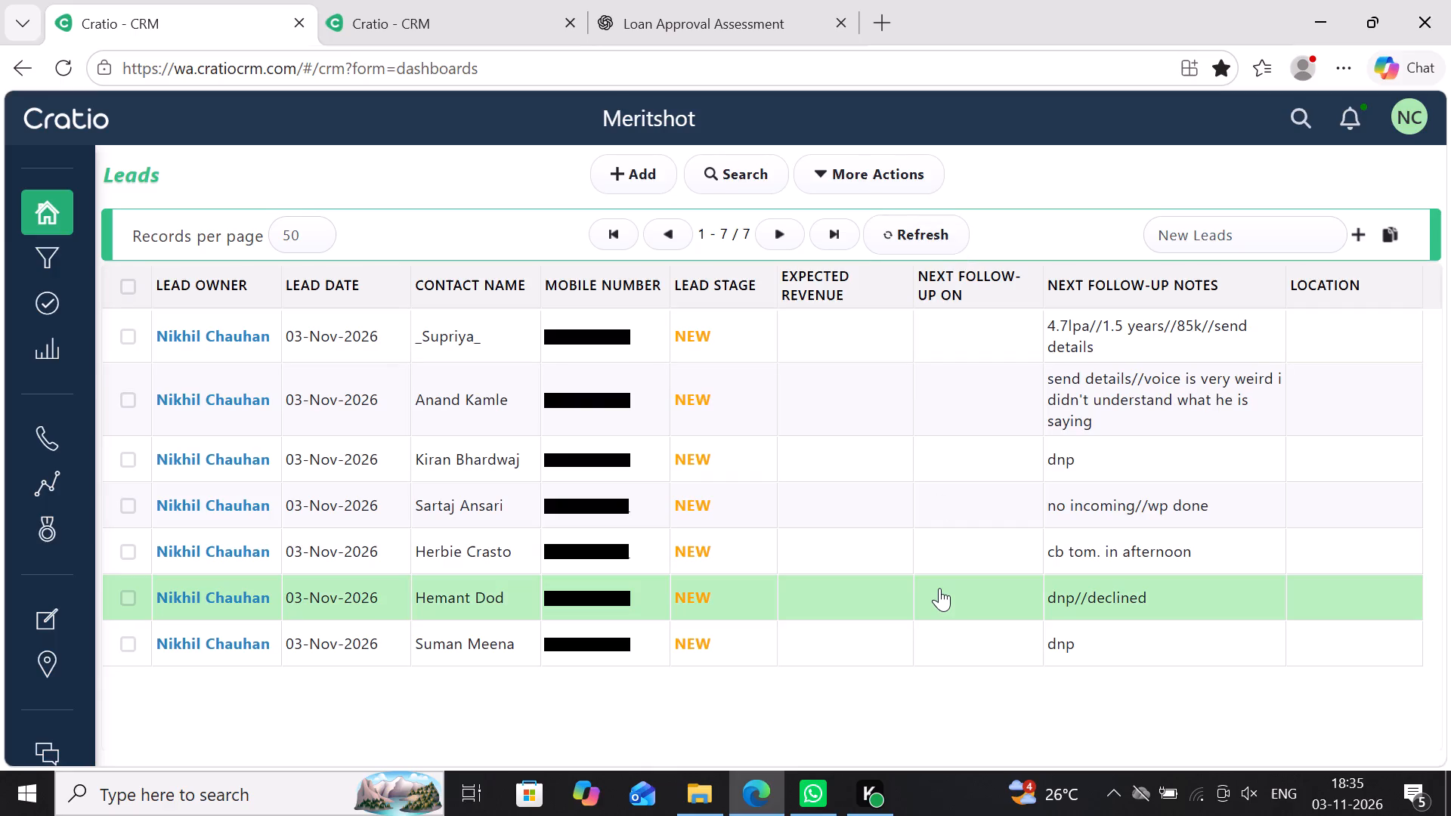
left_click(930, 624)
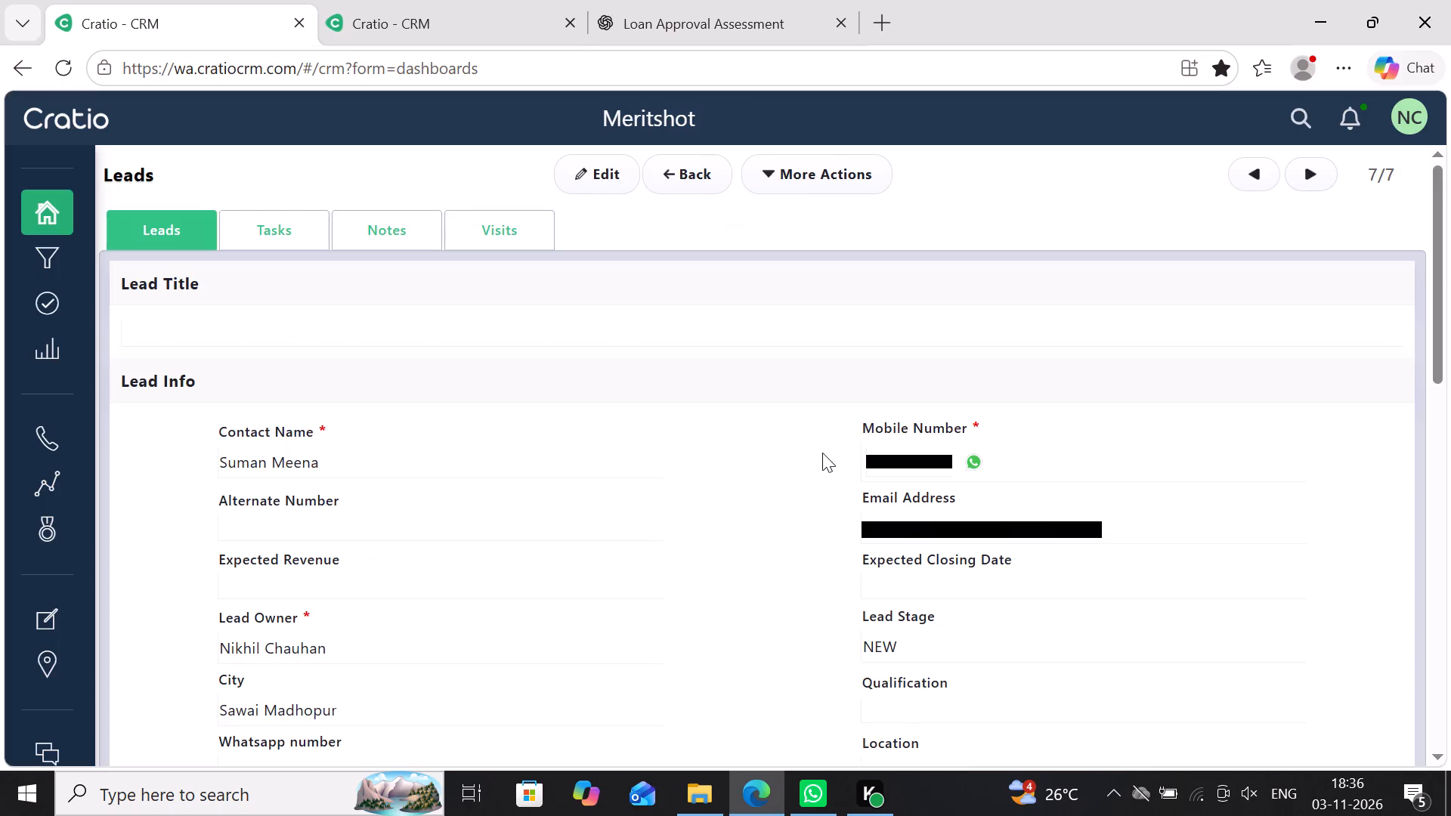
left_click(690, 173)
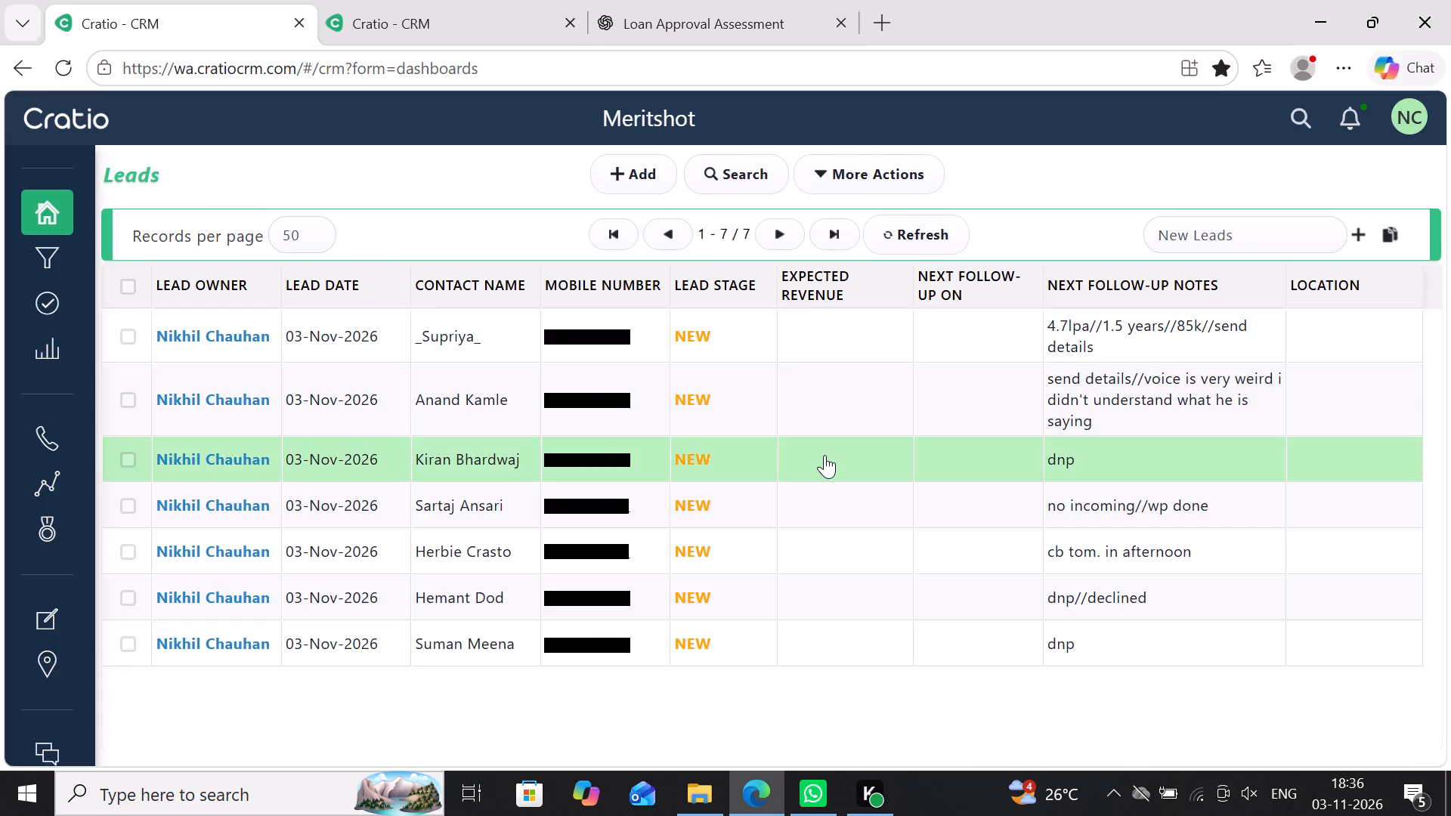
Append "//switch off" to the Akola lead's Next Follow-up Notes, save the record and return to the refreshed leads list.
left_click(825, 455)
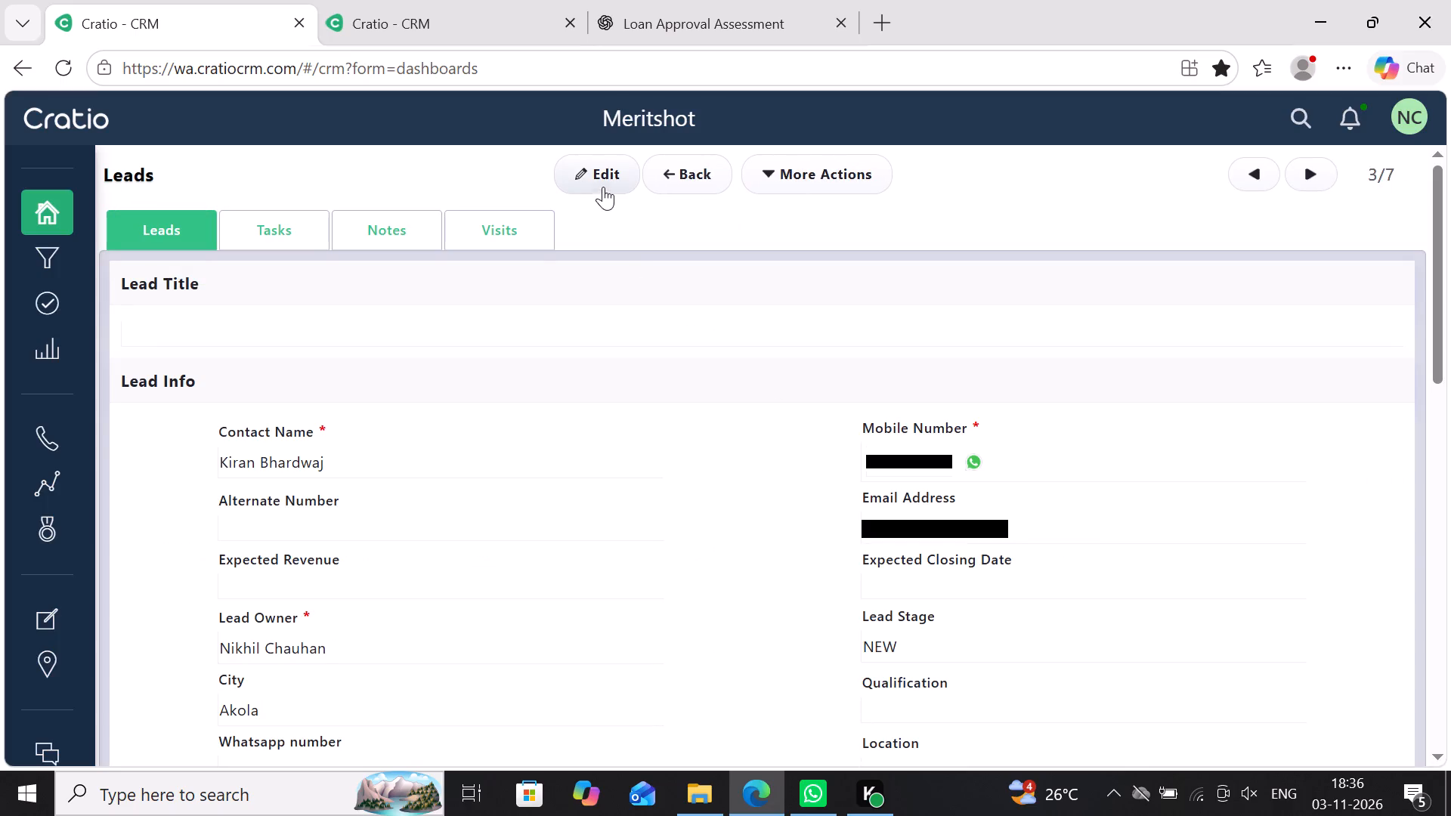
double_click(606, 192)
scroll(786, 542, "down", 13)
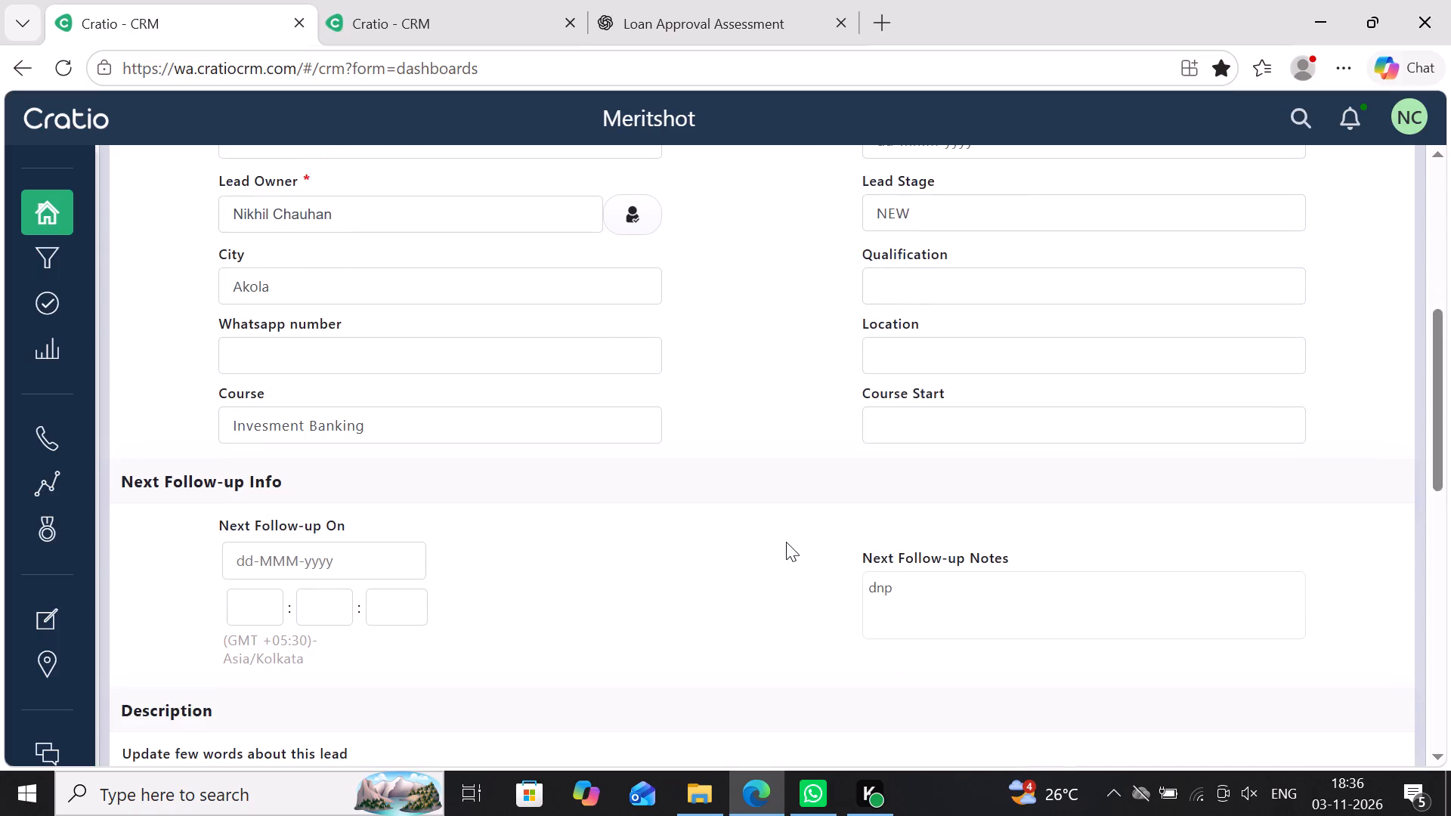
left_click(921, 584)
type("//switch of")
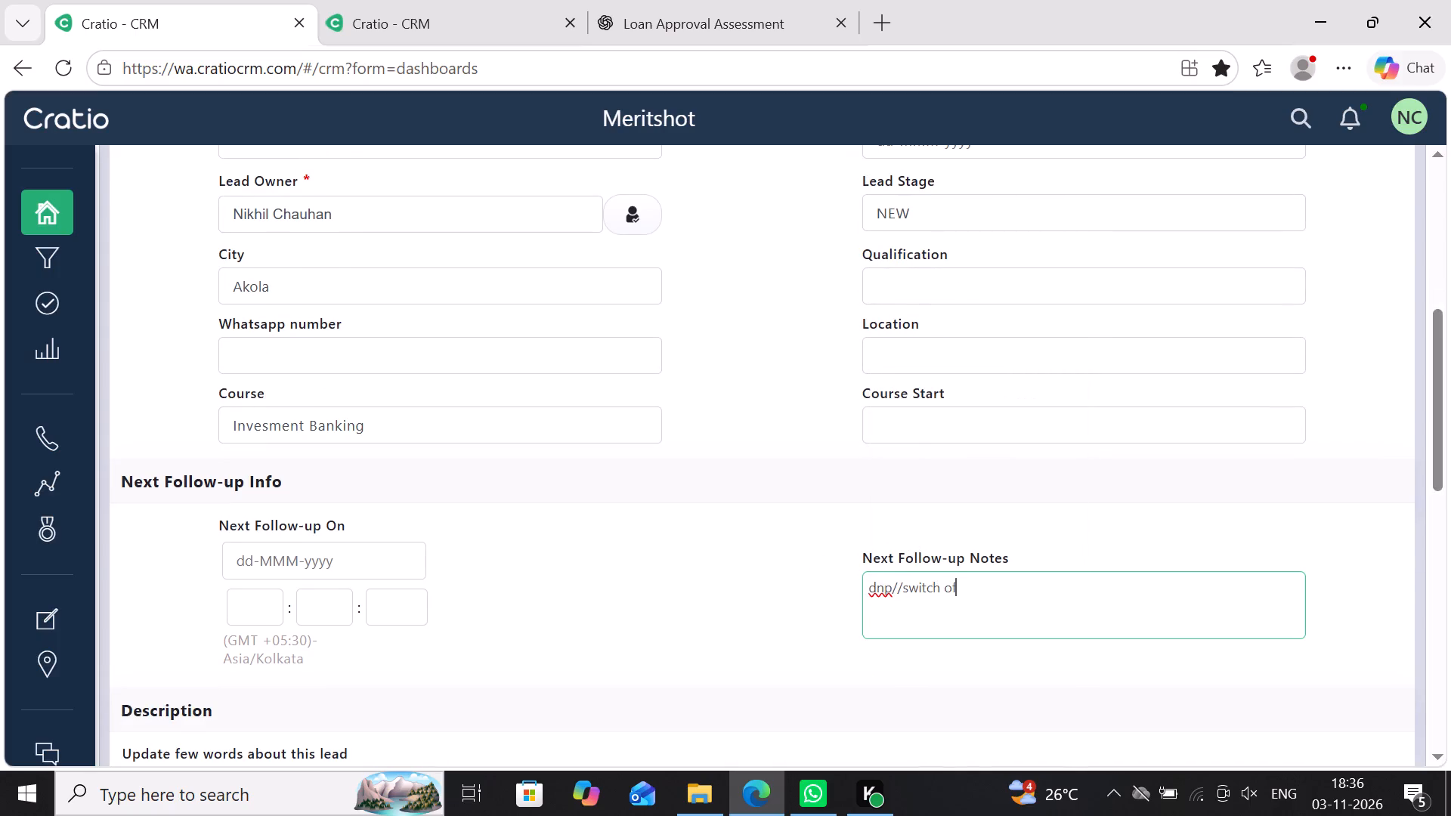
key("f")
scroll(797, 366, "up", 20)
scroll(797, 366, "up", 20)
scroll(797, 366, "up", 20)
left_click(753, 177)
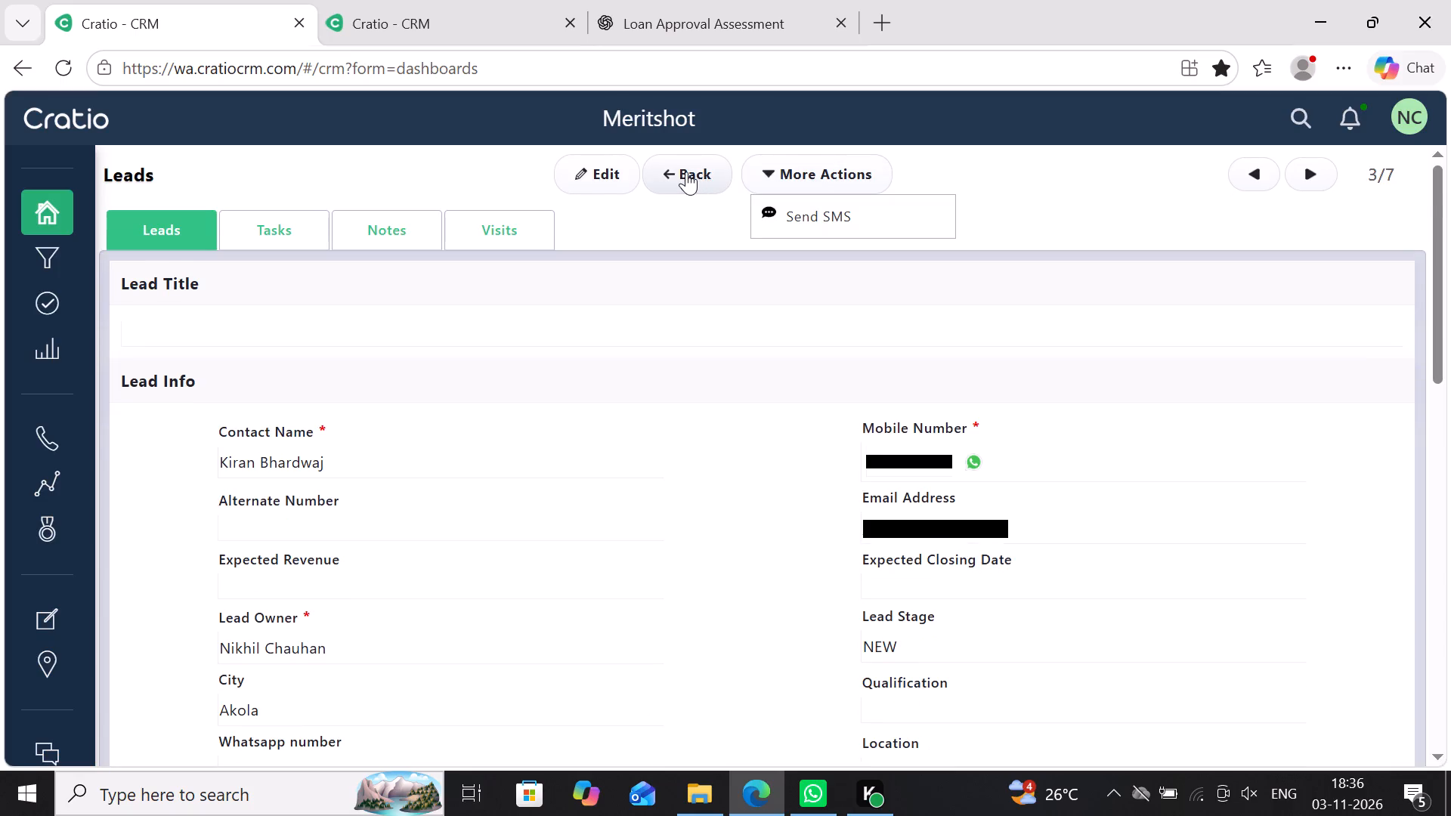
left_click(686, 172)
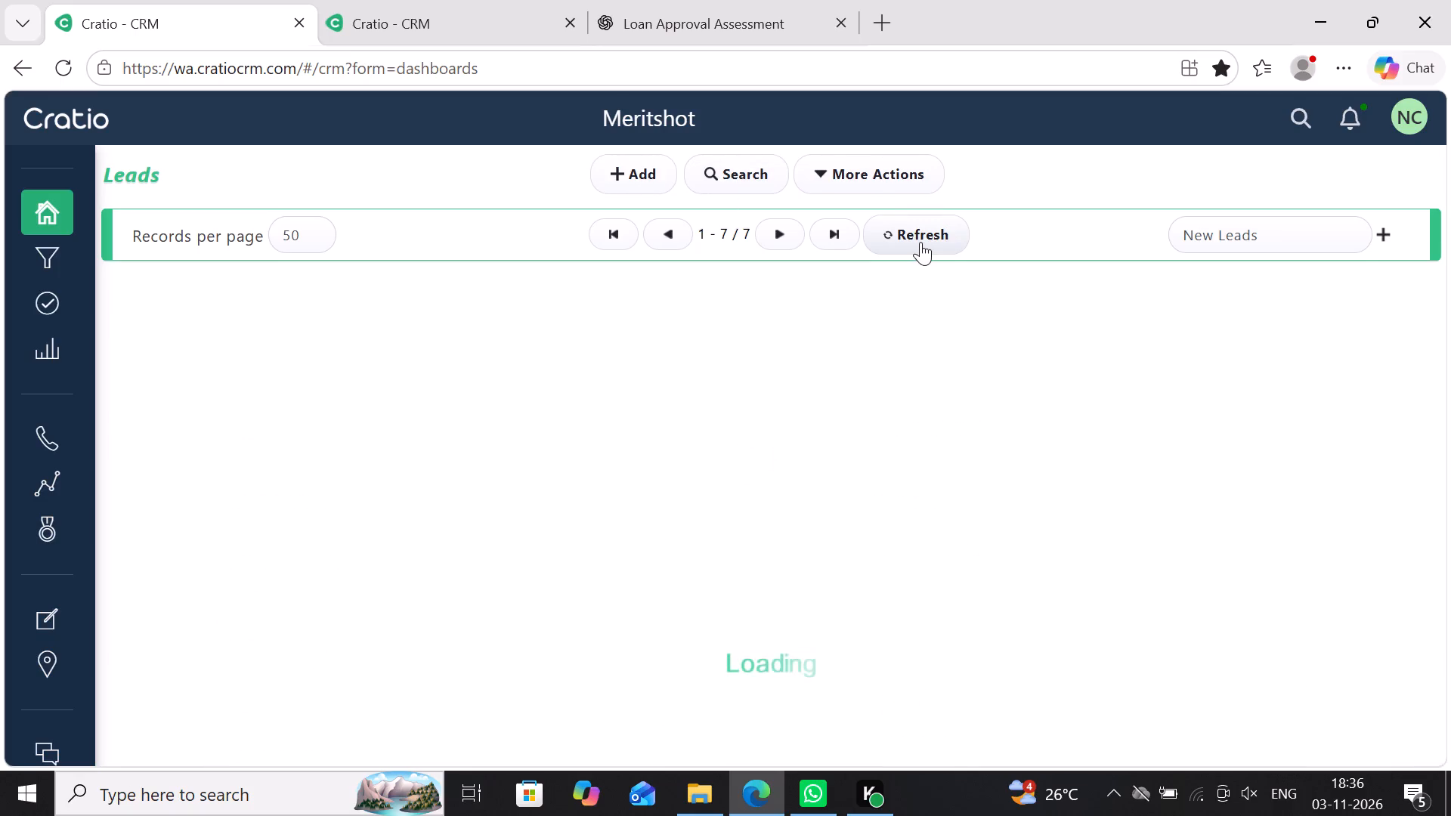
left_click(920, 242)
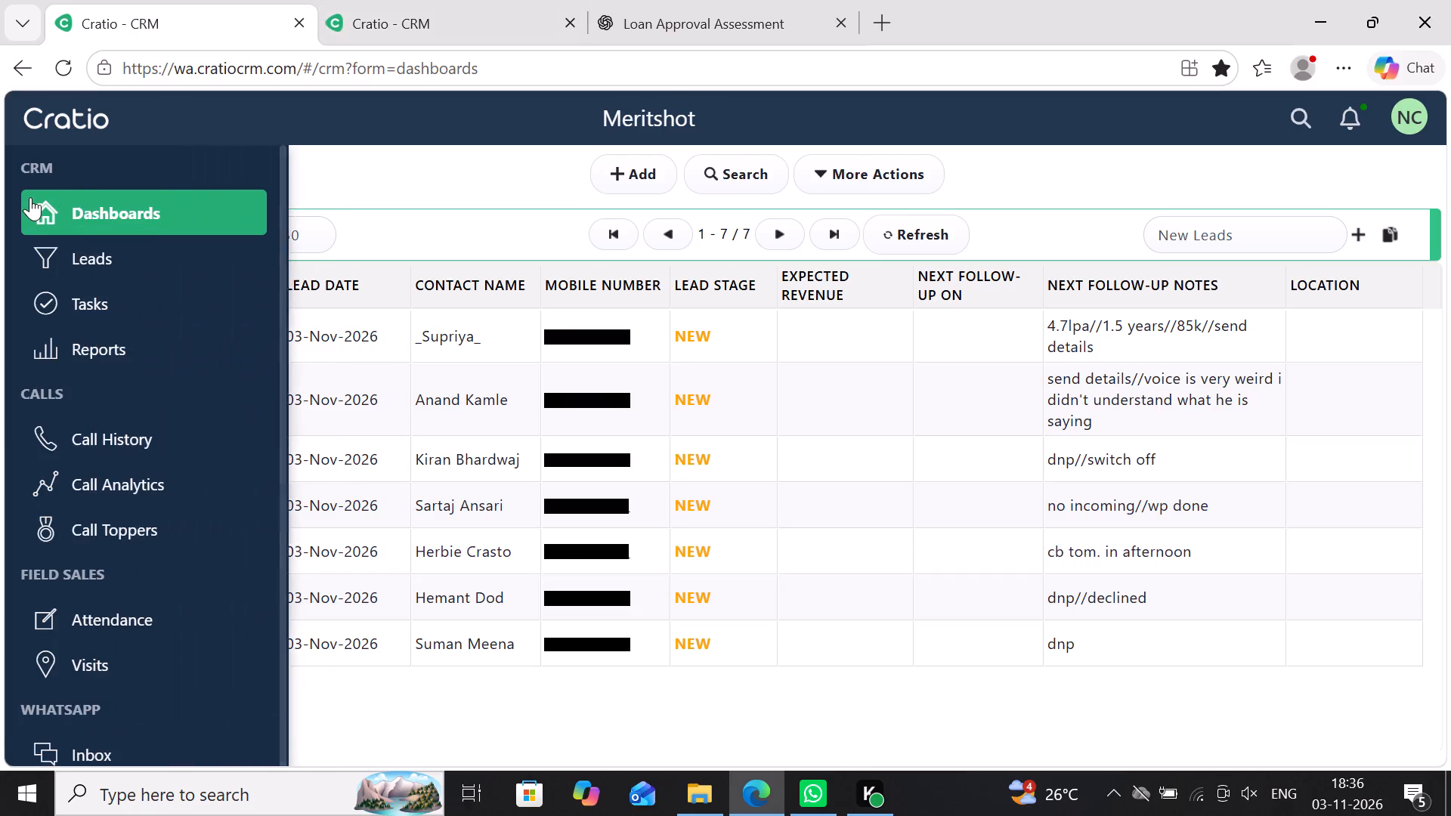
Open the Contacted Leads list from the dashboard and look through its next follow-up dates and notes.
left_click(28, 199)
scroll(777, 465, "down", 17)
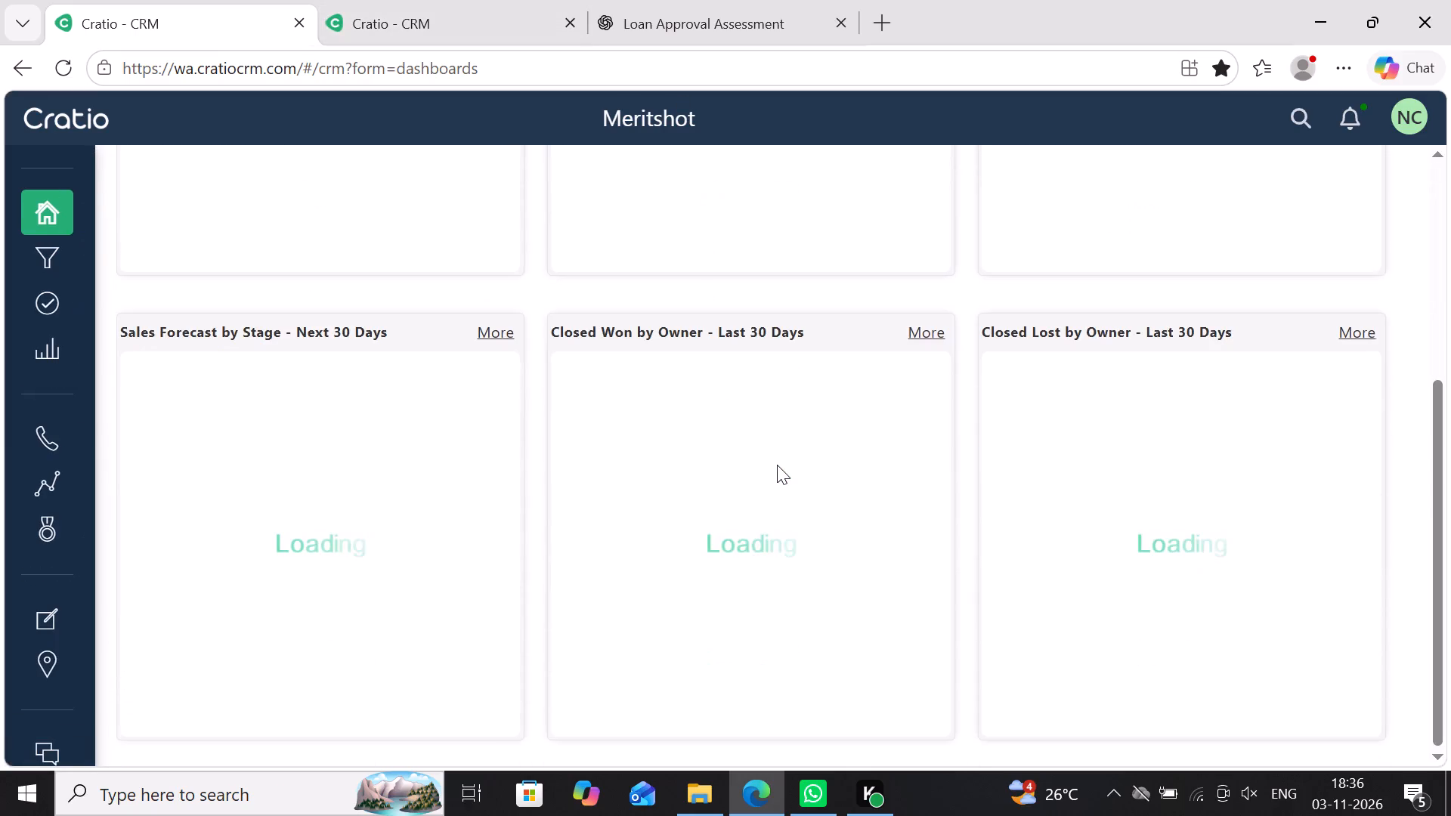
scroll(777, 465, "up", 20)
scroll(777, 465, "up", 20)
scroll(777, 465, "up", 20)
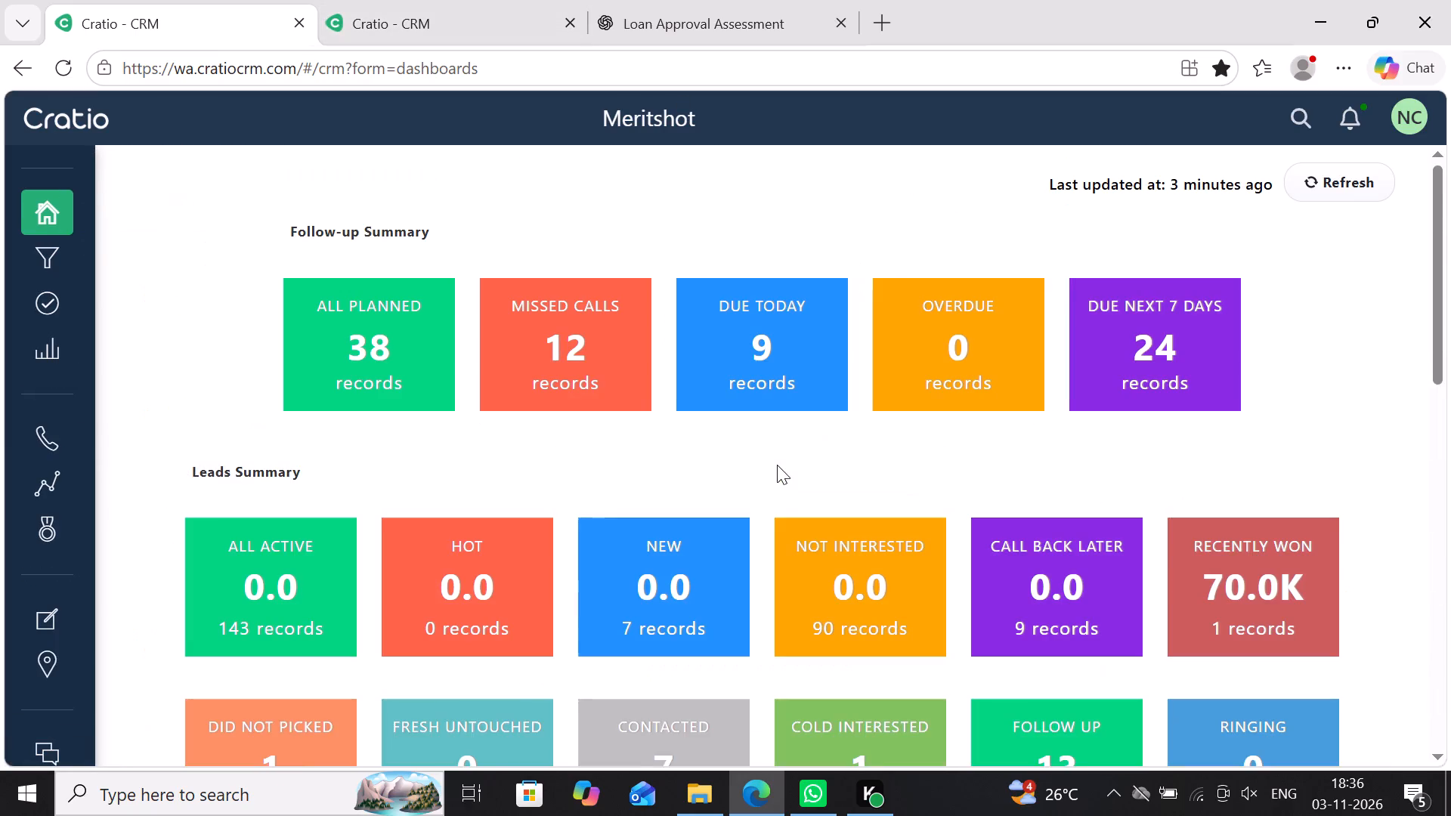
scroll(777, 465, "up", 5)
scroll(777, 465, "down", 5)
left_click(661, 559)
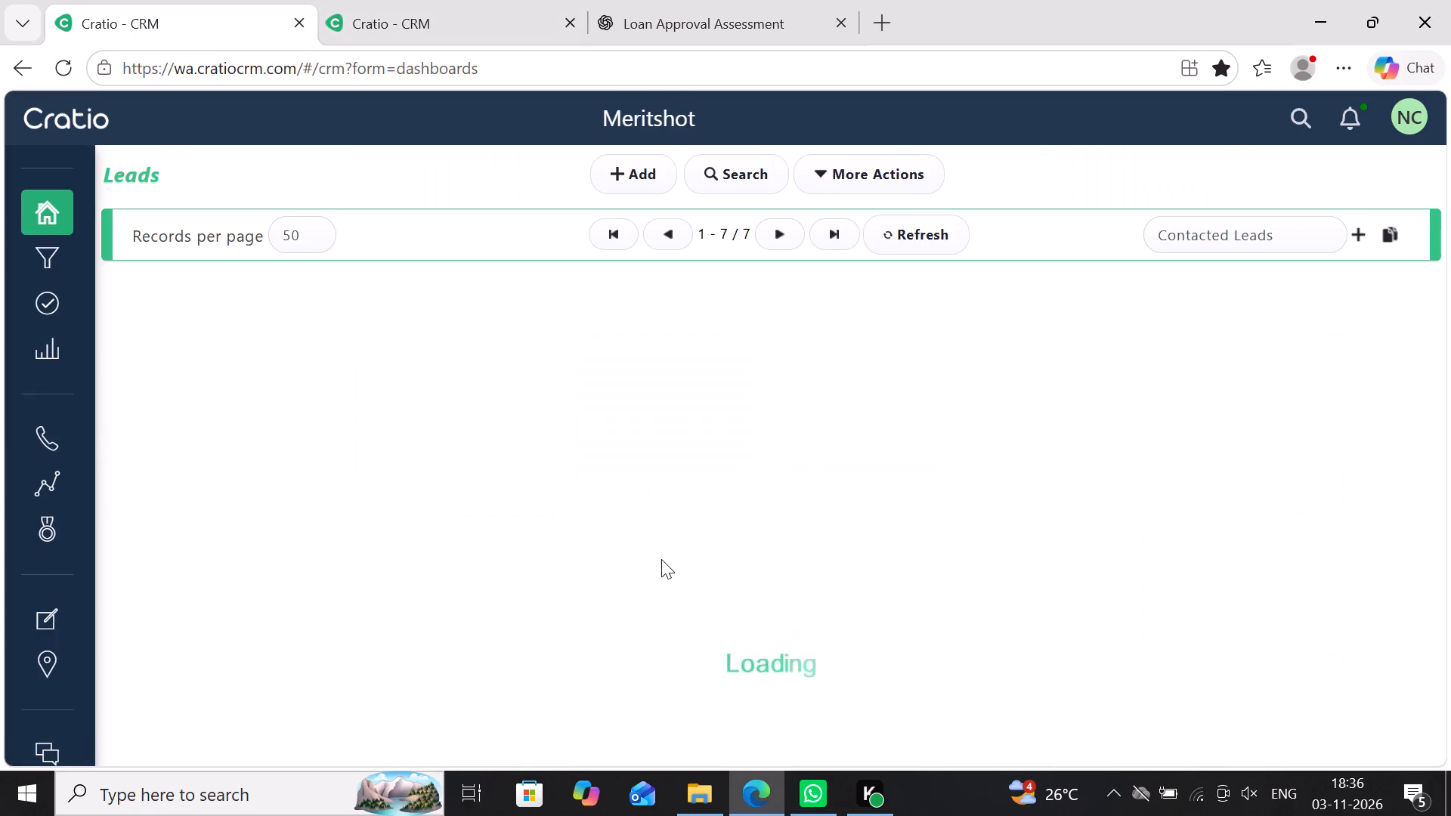
scroll(661, 559, "down", 5)
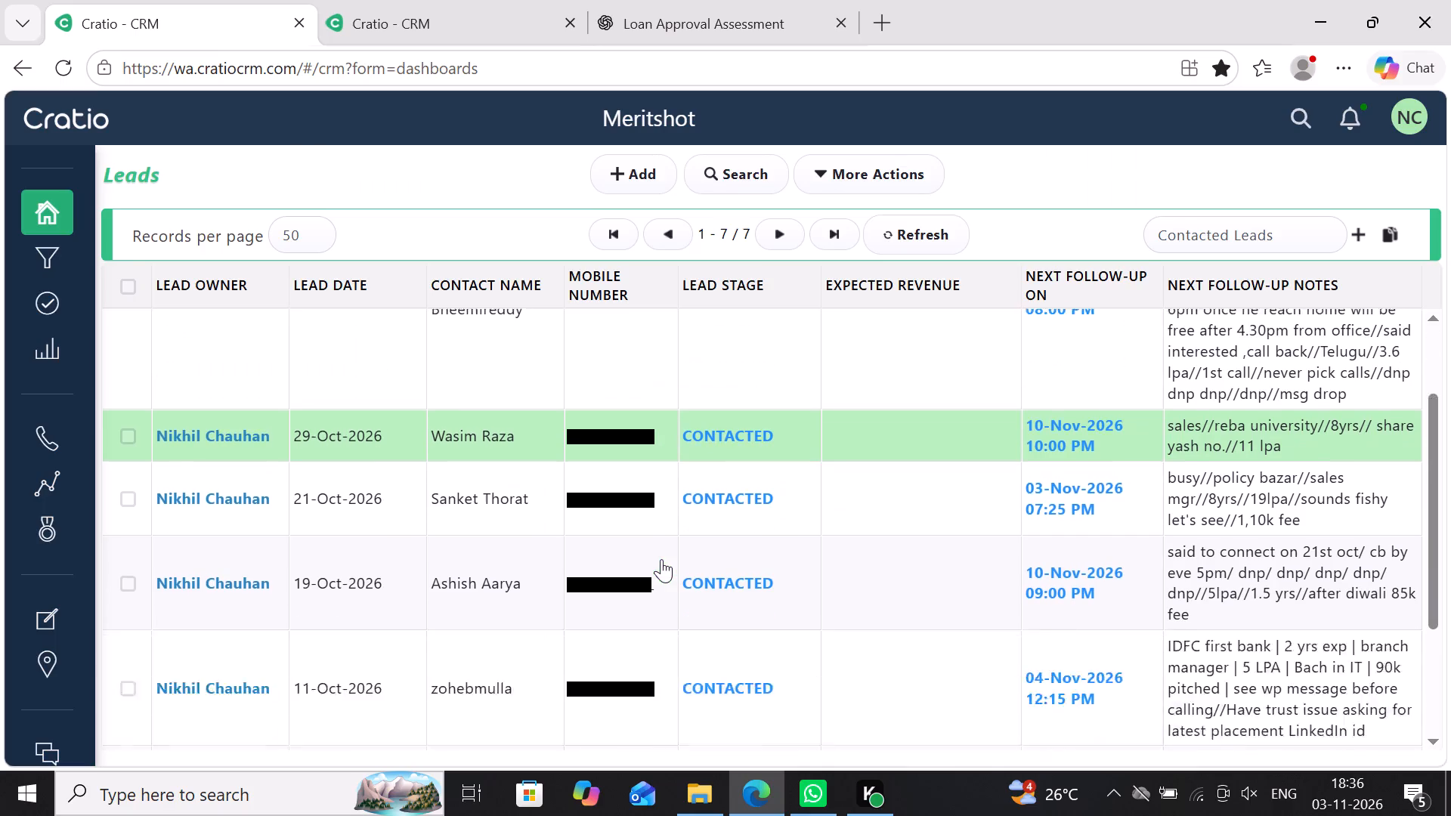
scroll(661, 559, "down", 3)
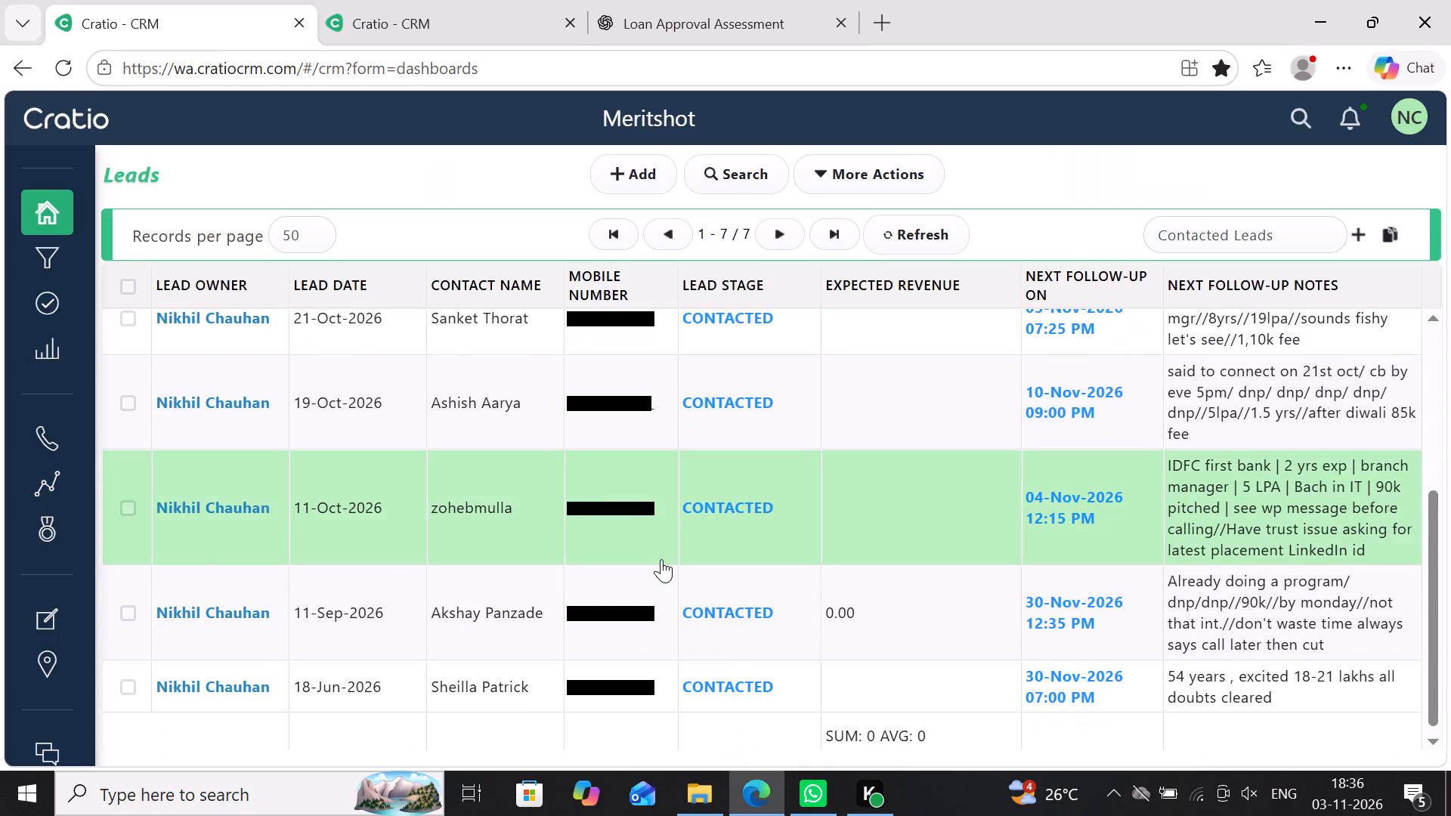
scroll(661, 559, "up", 3)
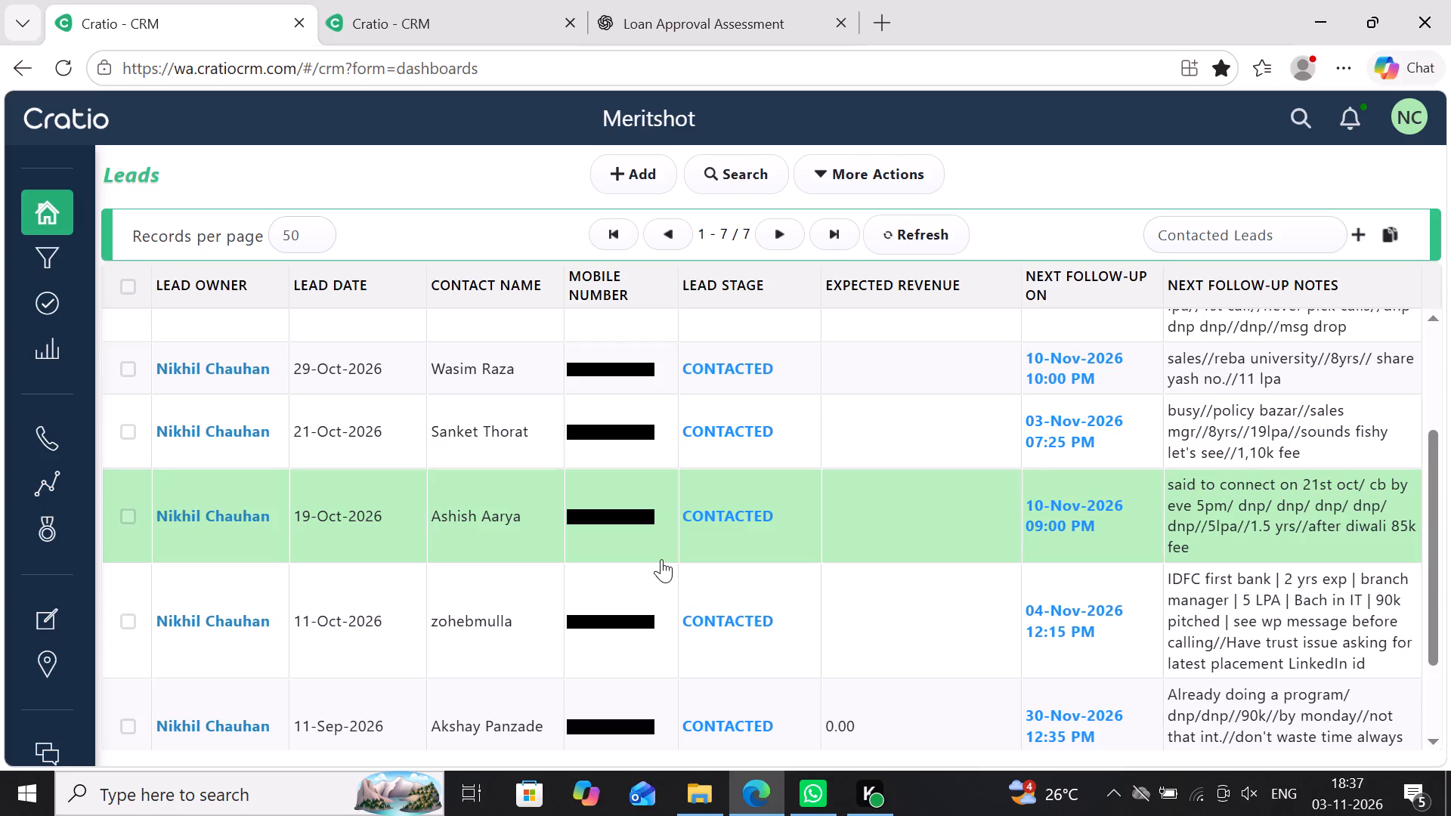
Open the Contacted lead dated 21-Oct-2026, with the follow-up due on 03-Nov-2026 at 07:25 PM, to review its record.
left_click(746, 423)
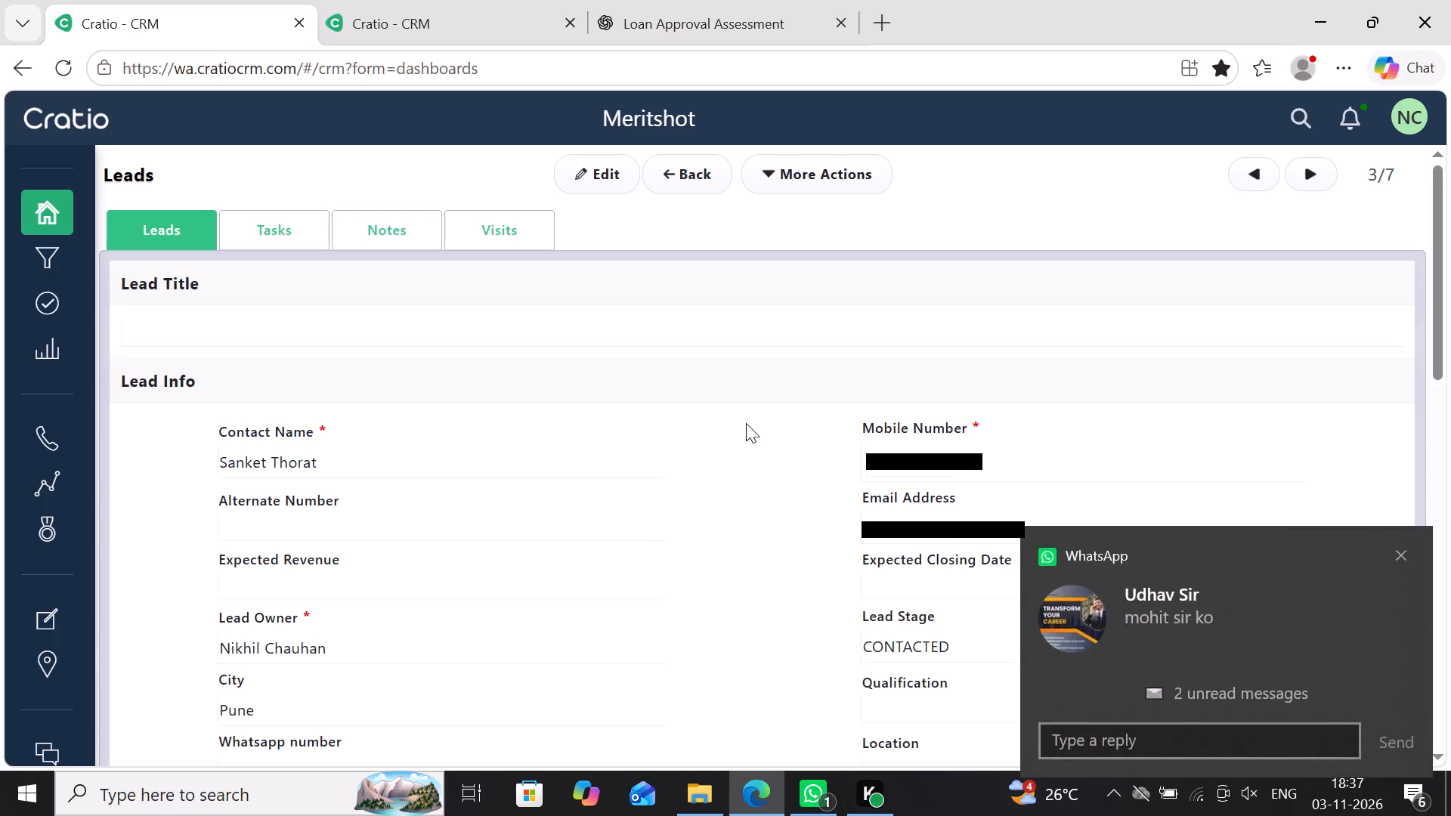
Switch to WhatsApp by opening the incoming message notification to read the unread messages.
left_click(1187, 630)
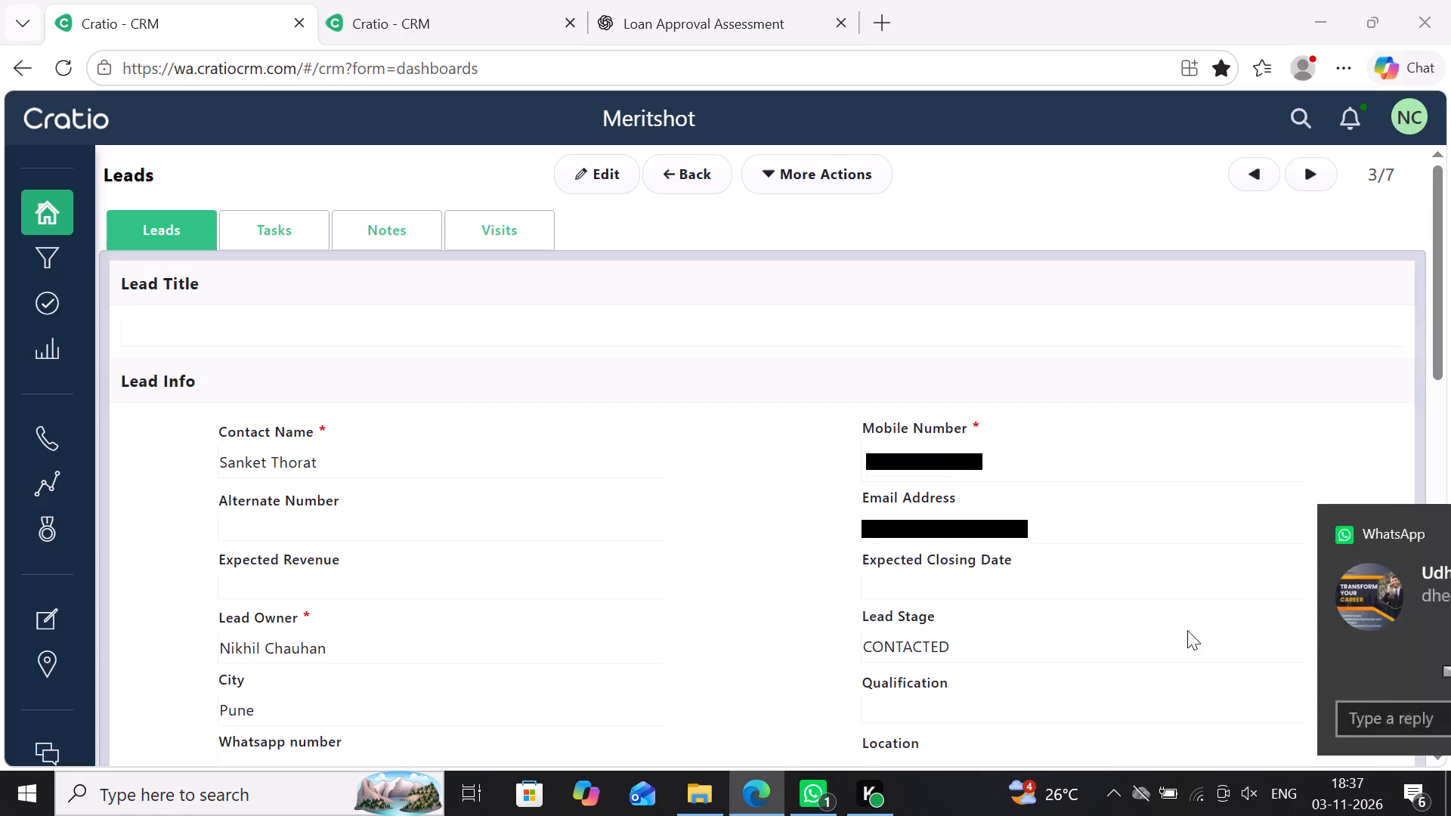
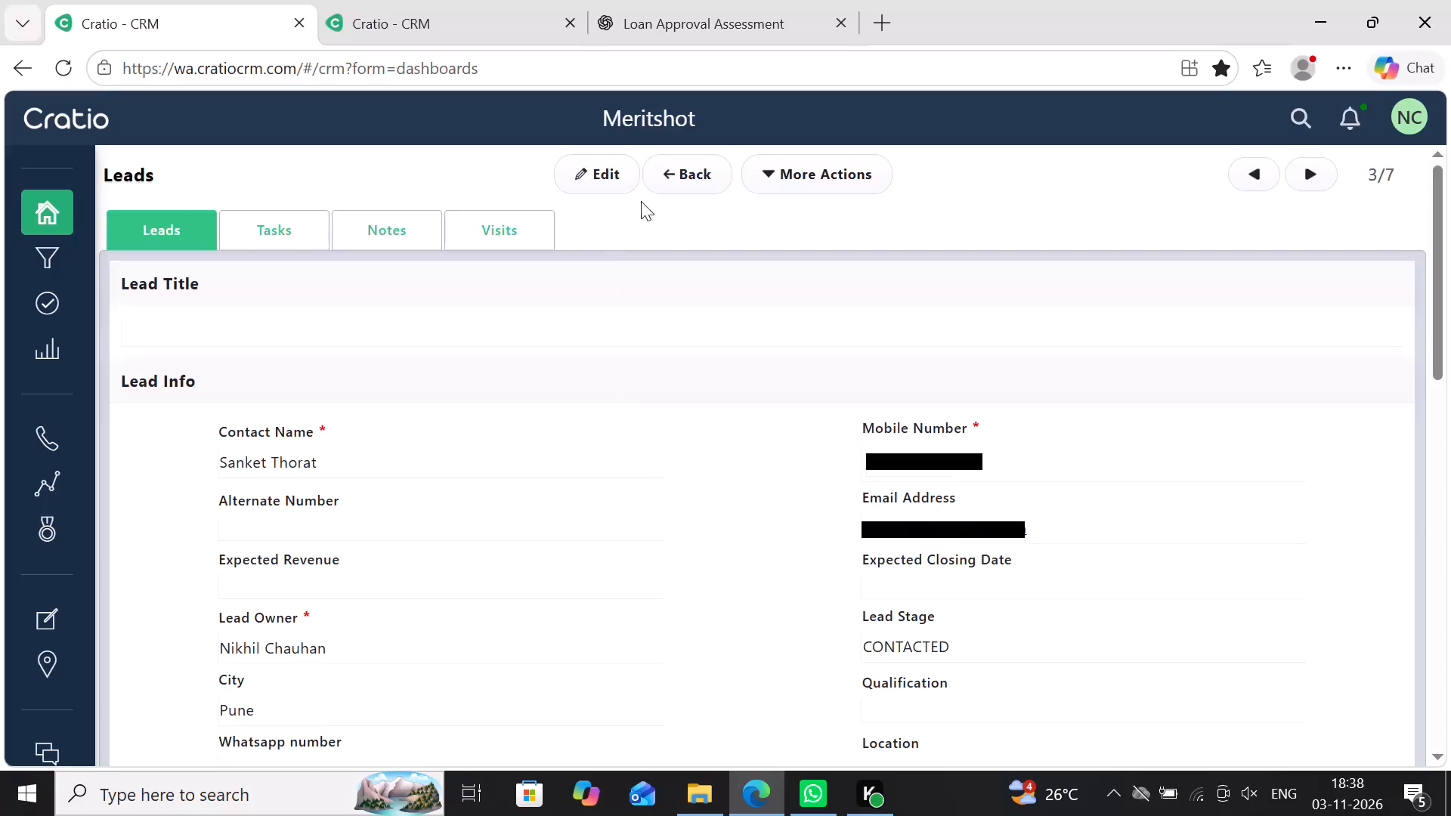
Return from the Pune lead's record to the Contacted Leads list.
left_click(682, 171)
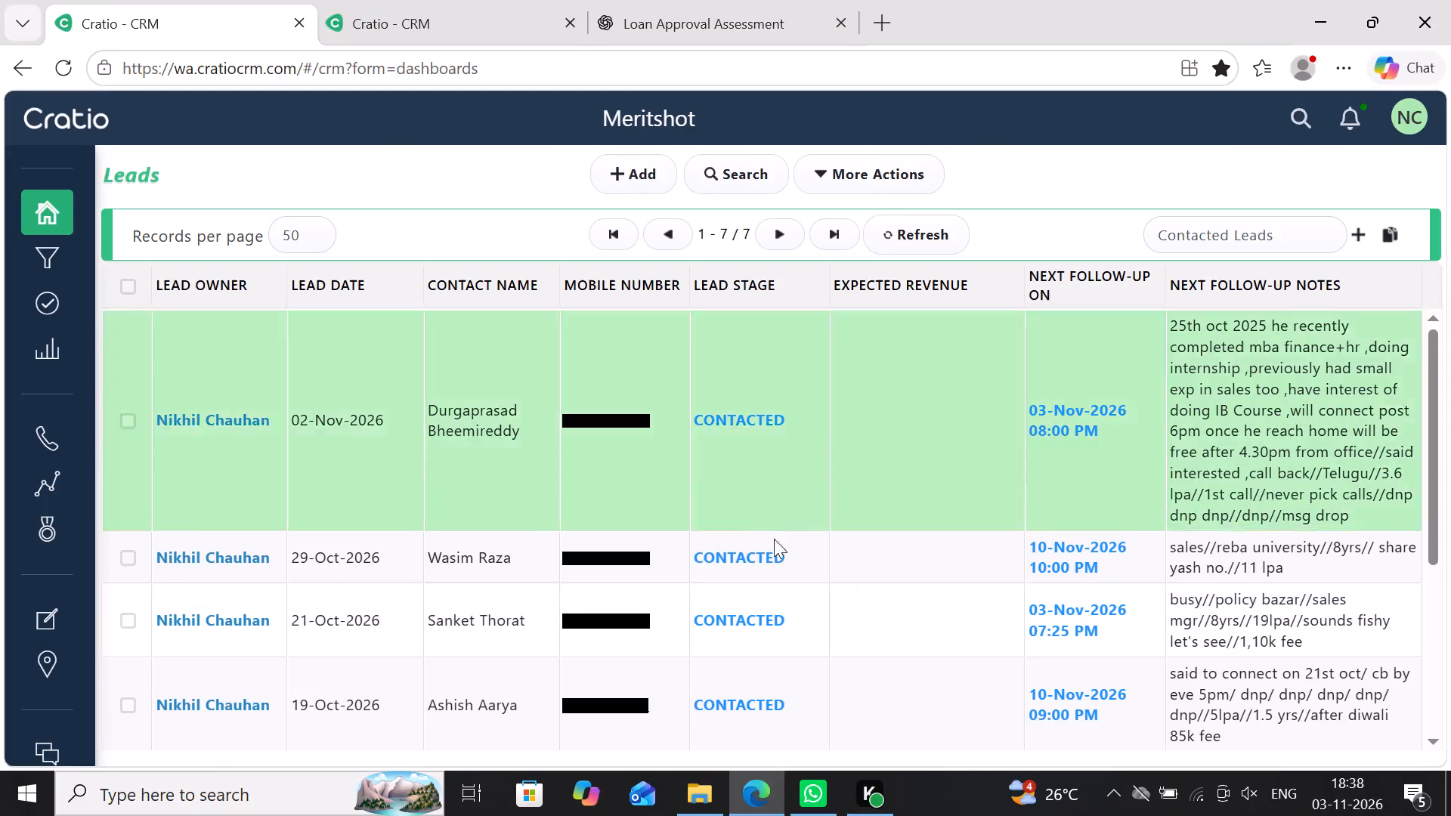
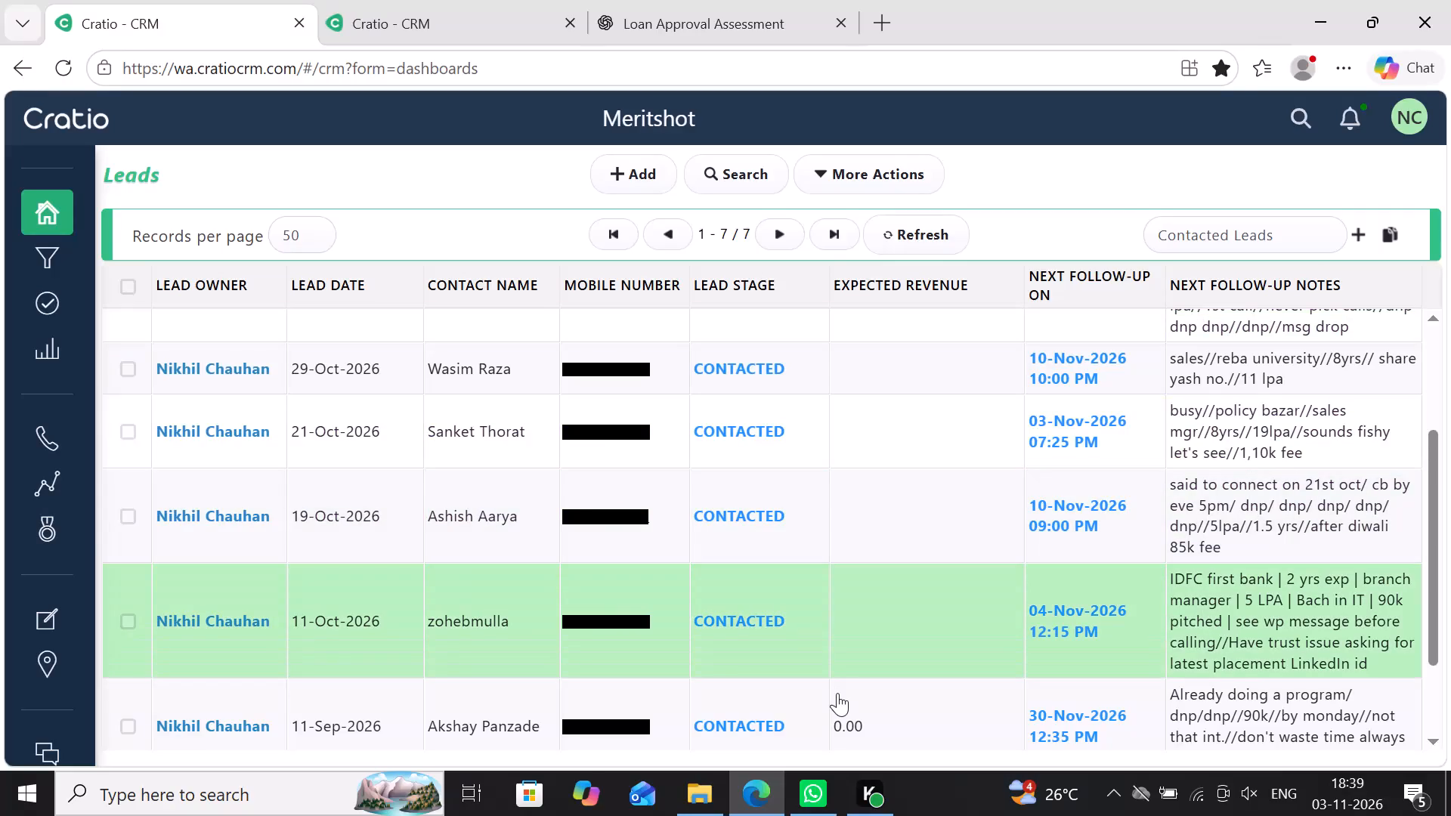
Look through the remaining Contacted Leads down to the end of the list, checking their follow-up dates and notes.
scroll(837, 672, "down", 2)
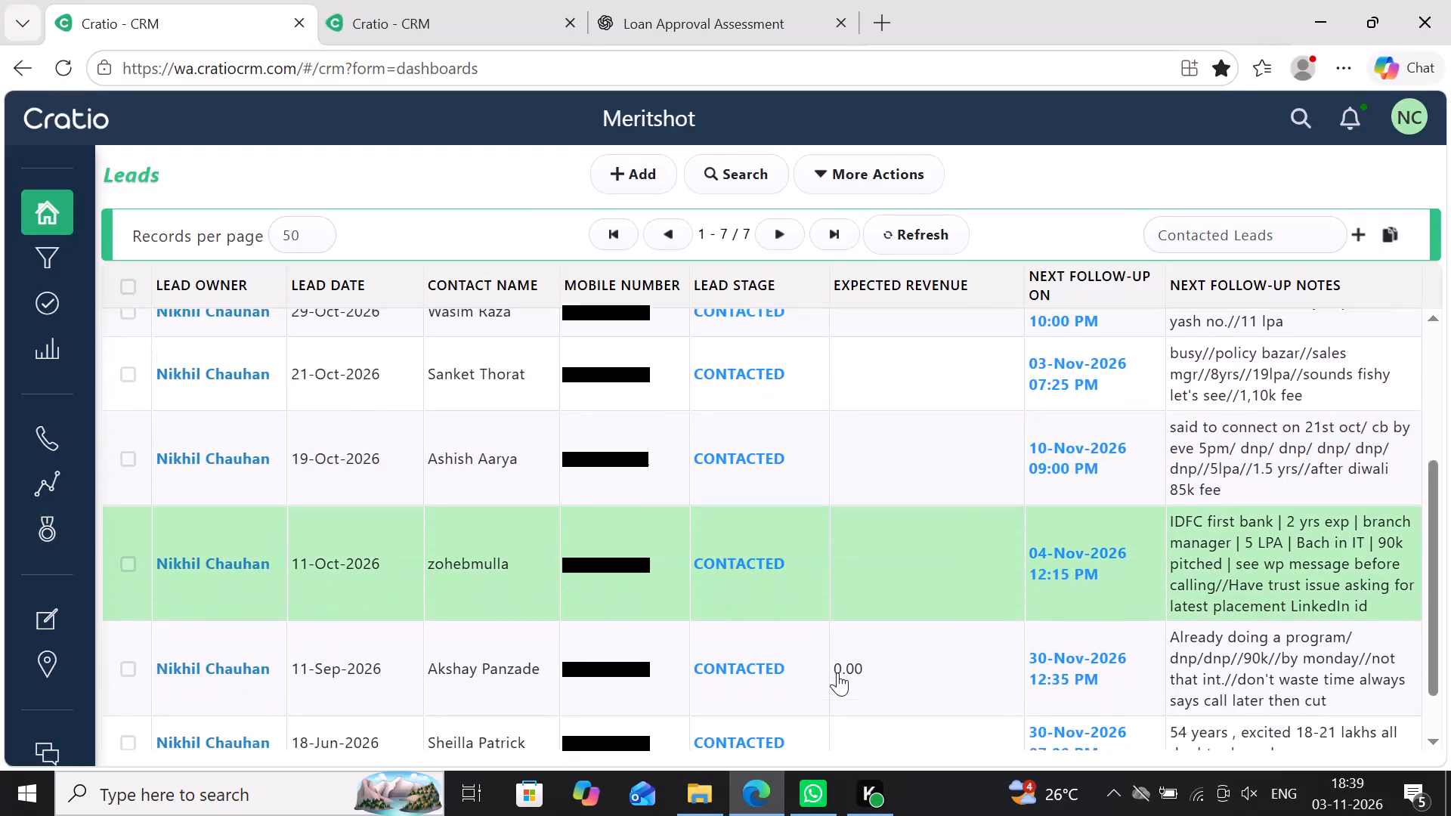
scroll(837, 672, "down", 1)
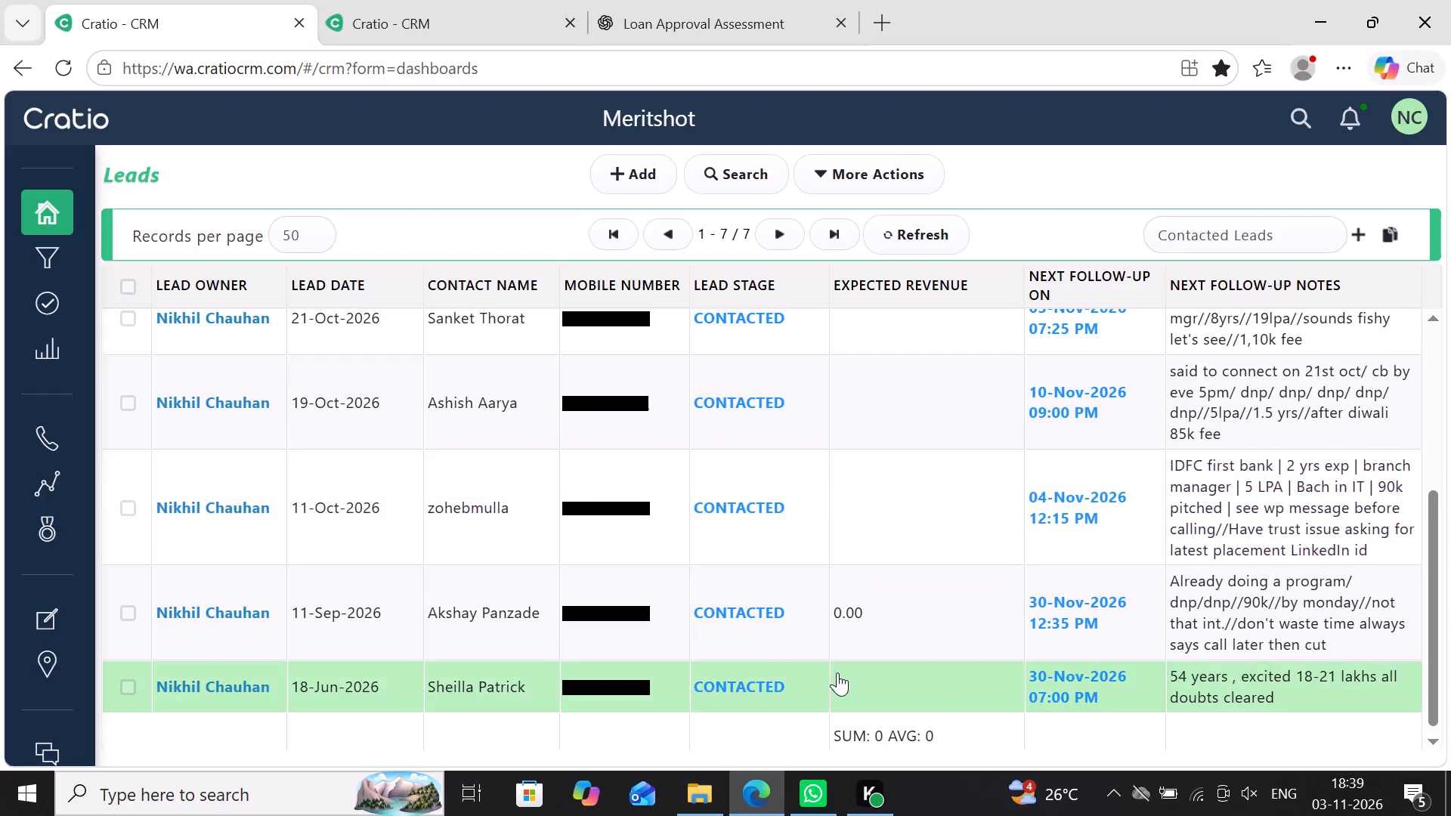
scroll(837, 672, "down", 6)
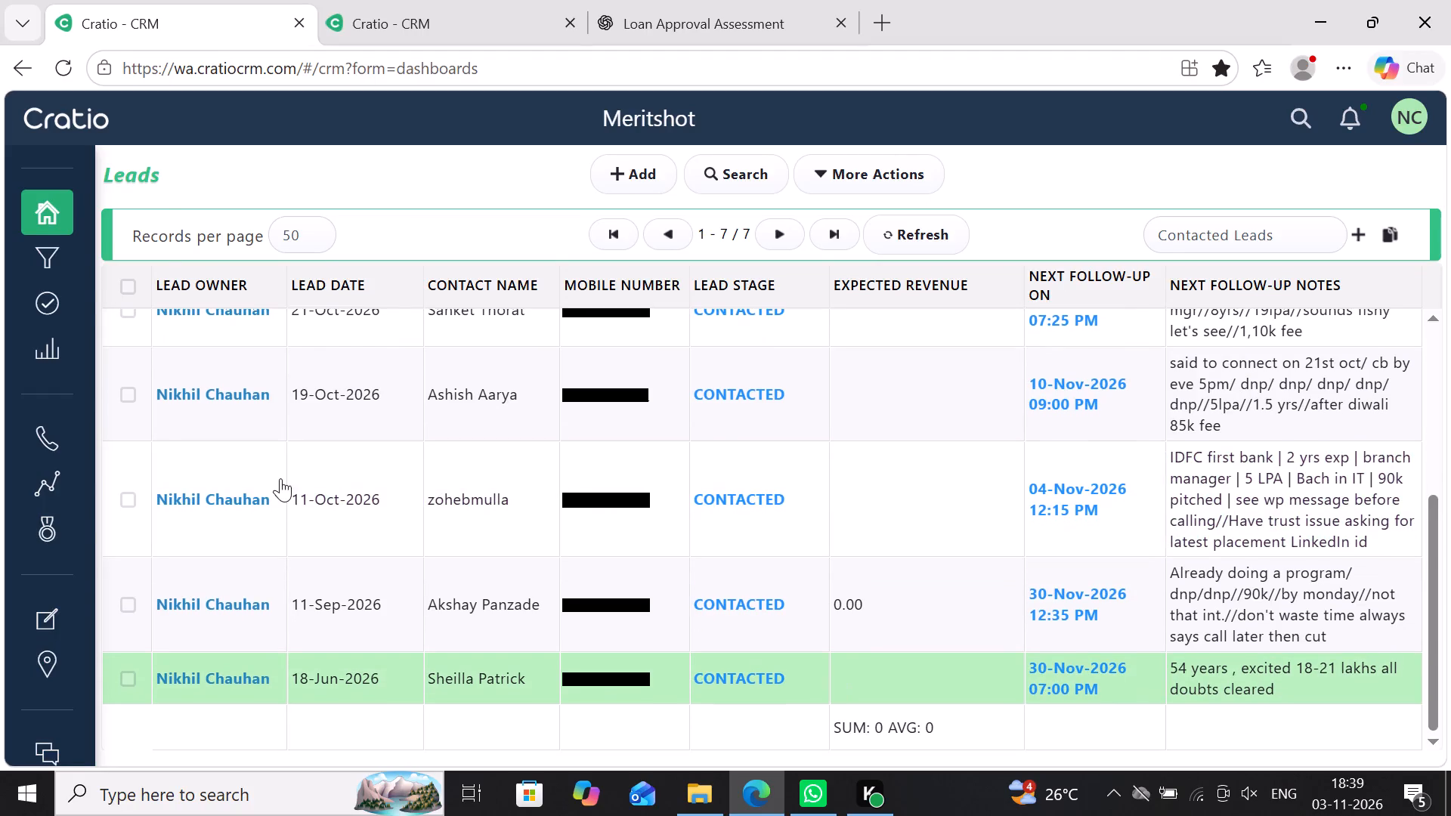
From the refreshed dashboard, open the Call Back Later leads, refresh the list and read through its follow-up notes to the last record.
left_click(76, 204)
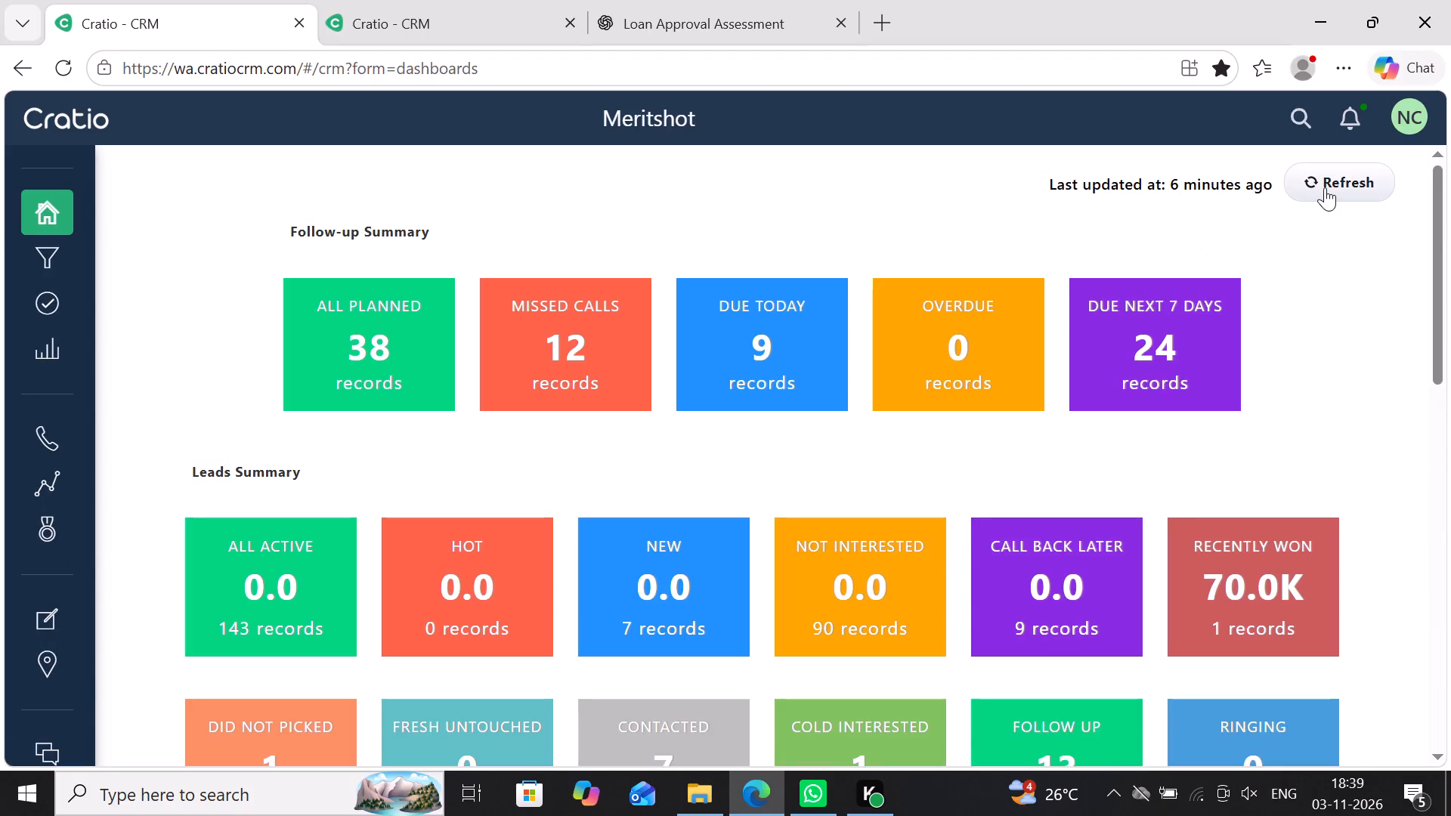
left_click(1325, 187)
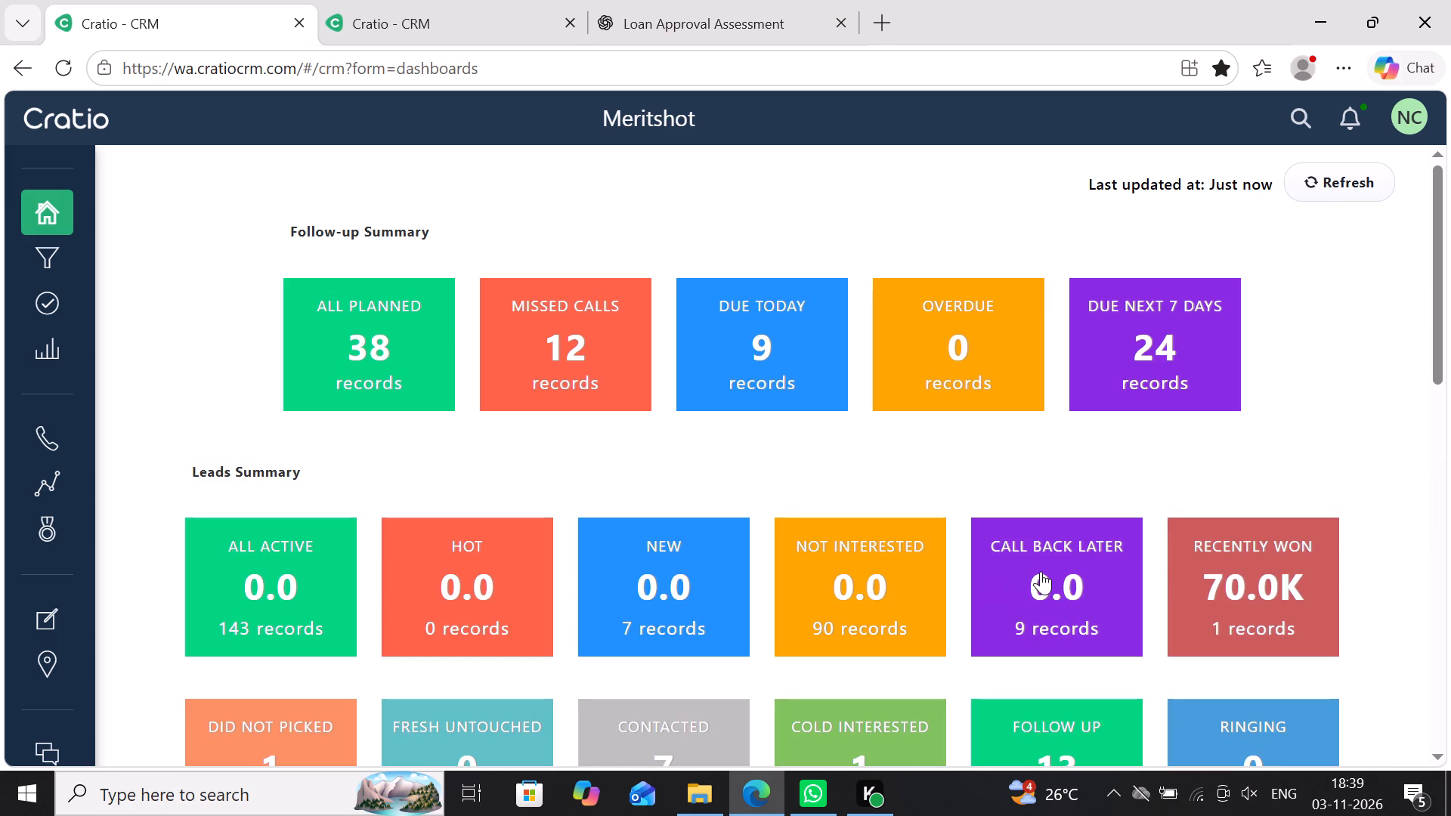
left_click(1020, 599)
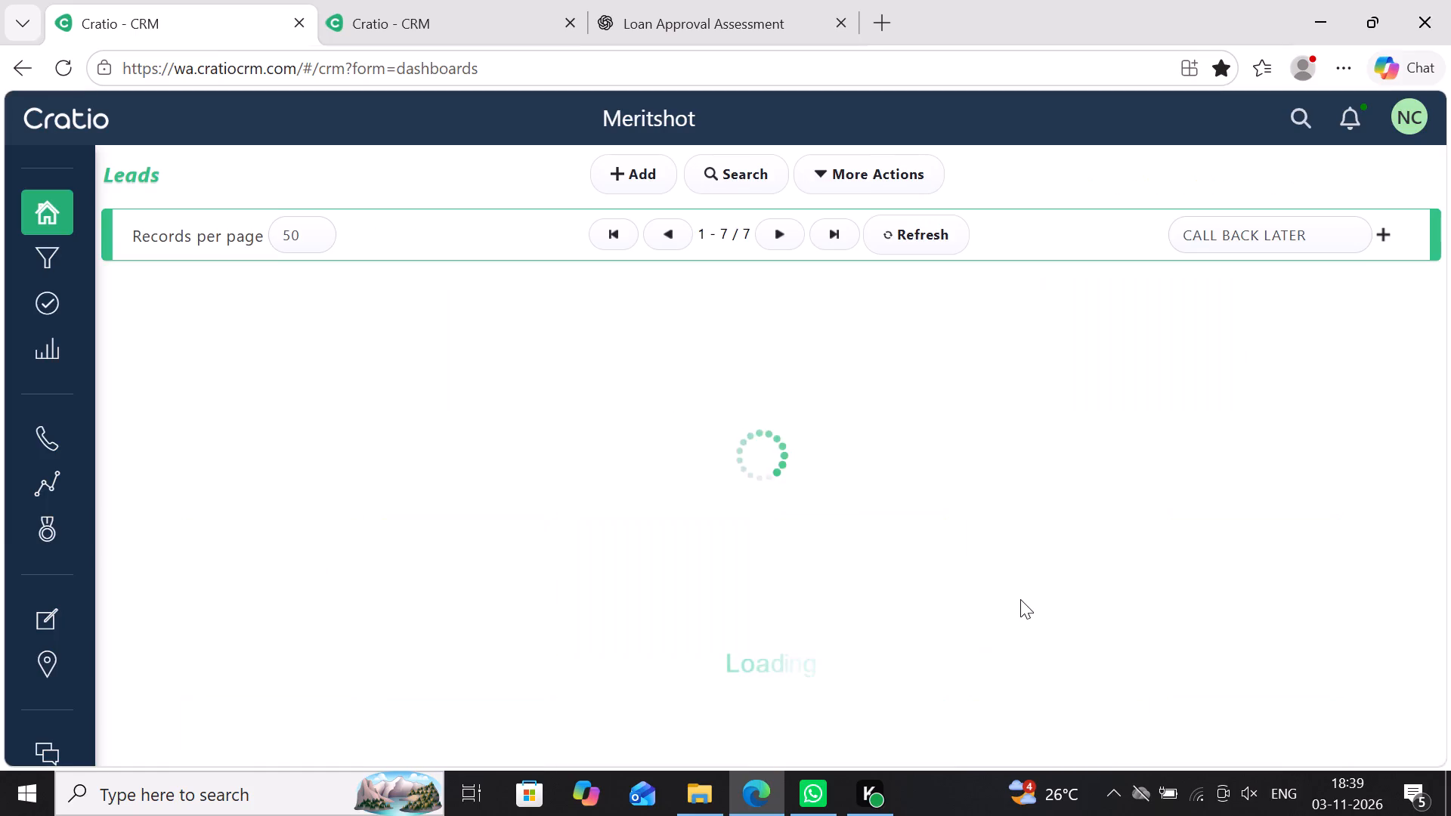
left_click(941, 225)
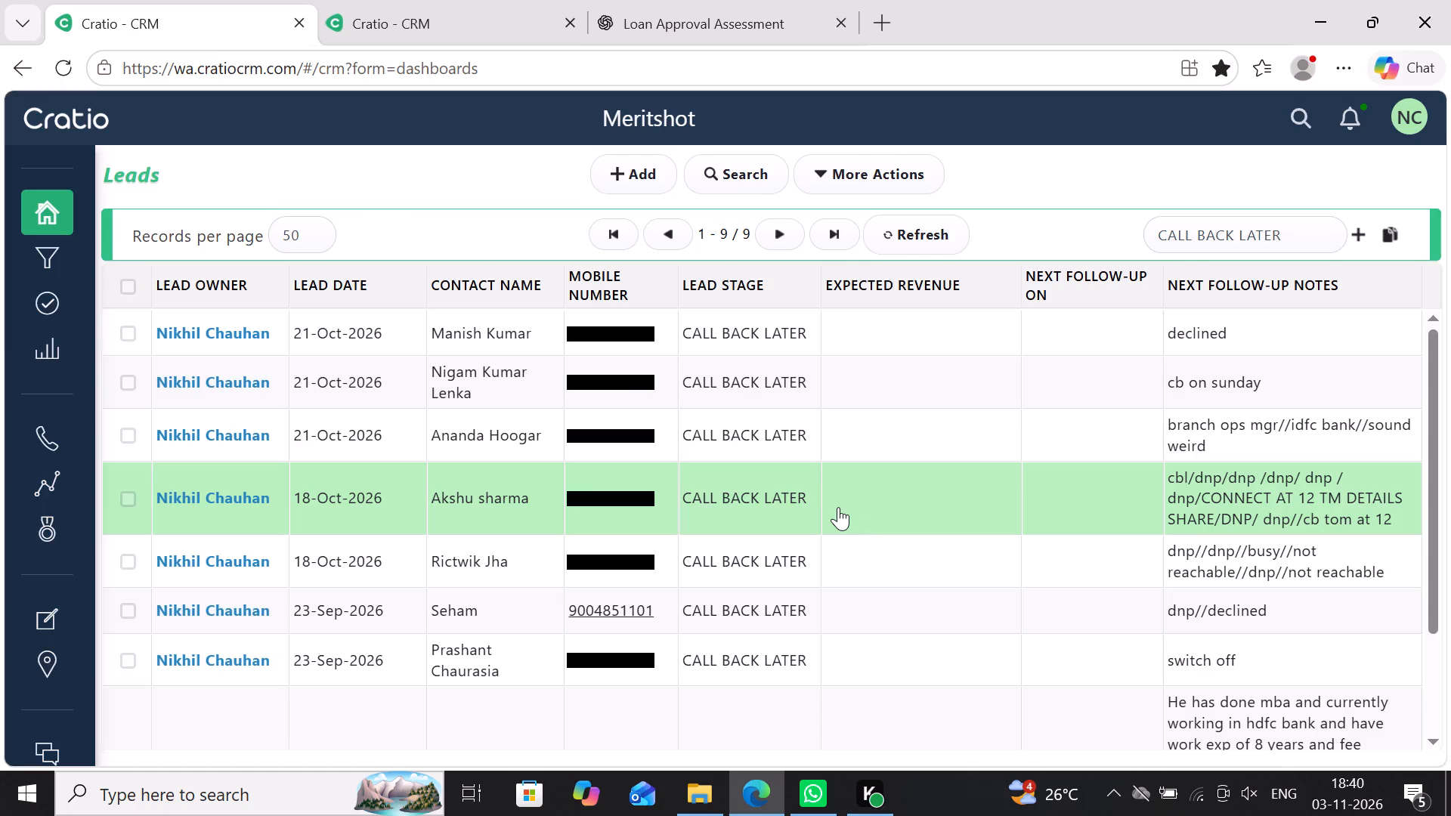
scroll(838, 499, "down", 1)
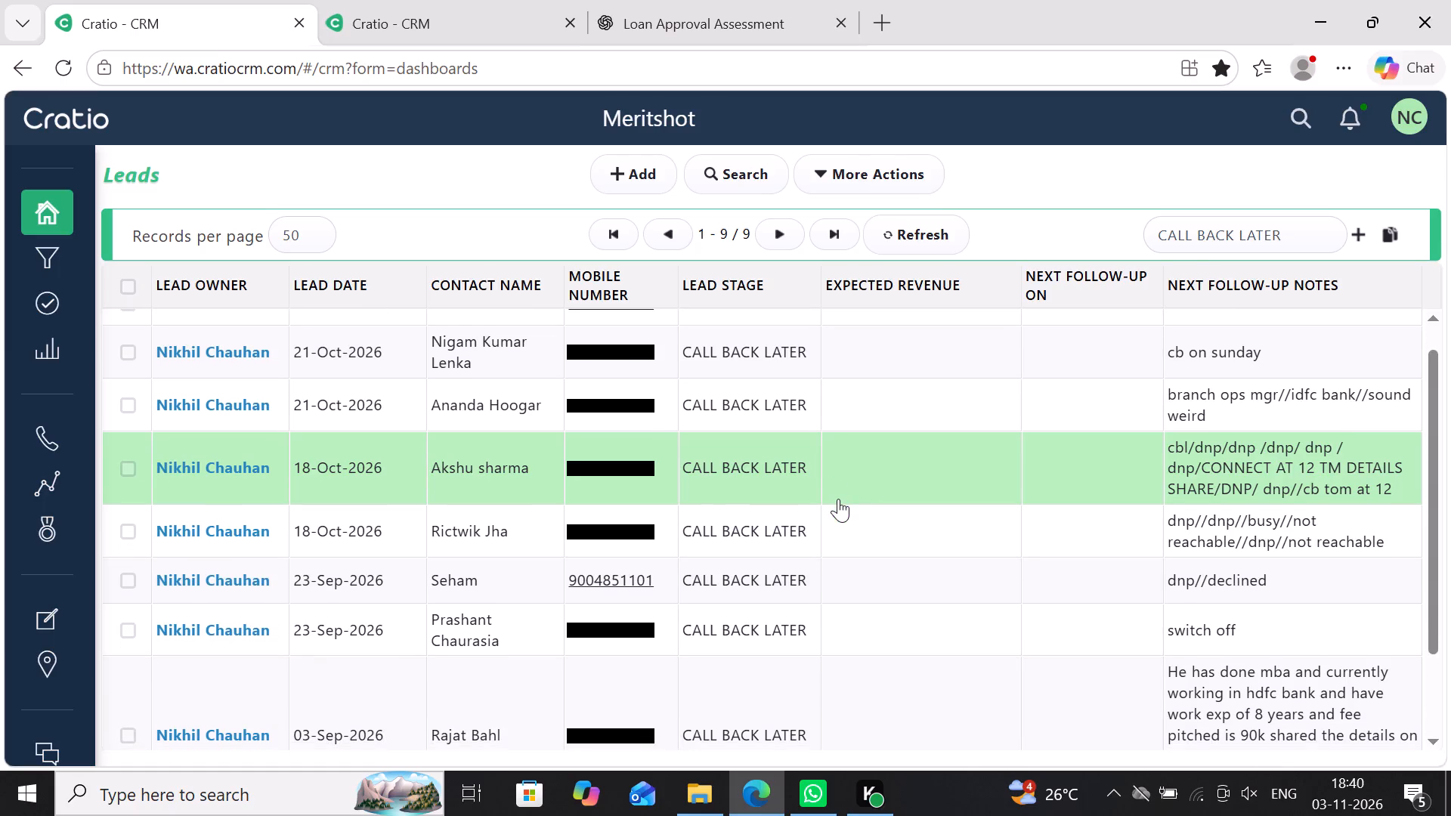
scroll(838, 499, "down", 3)
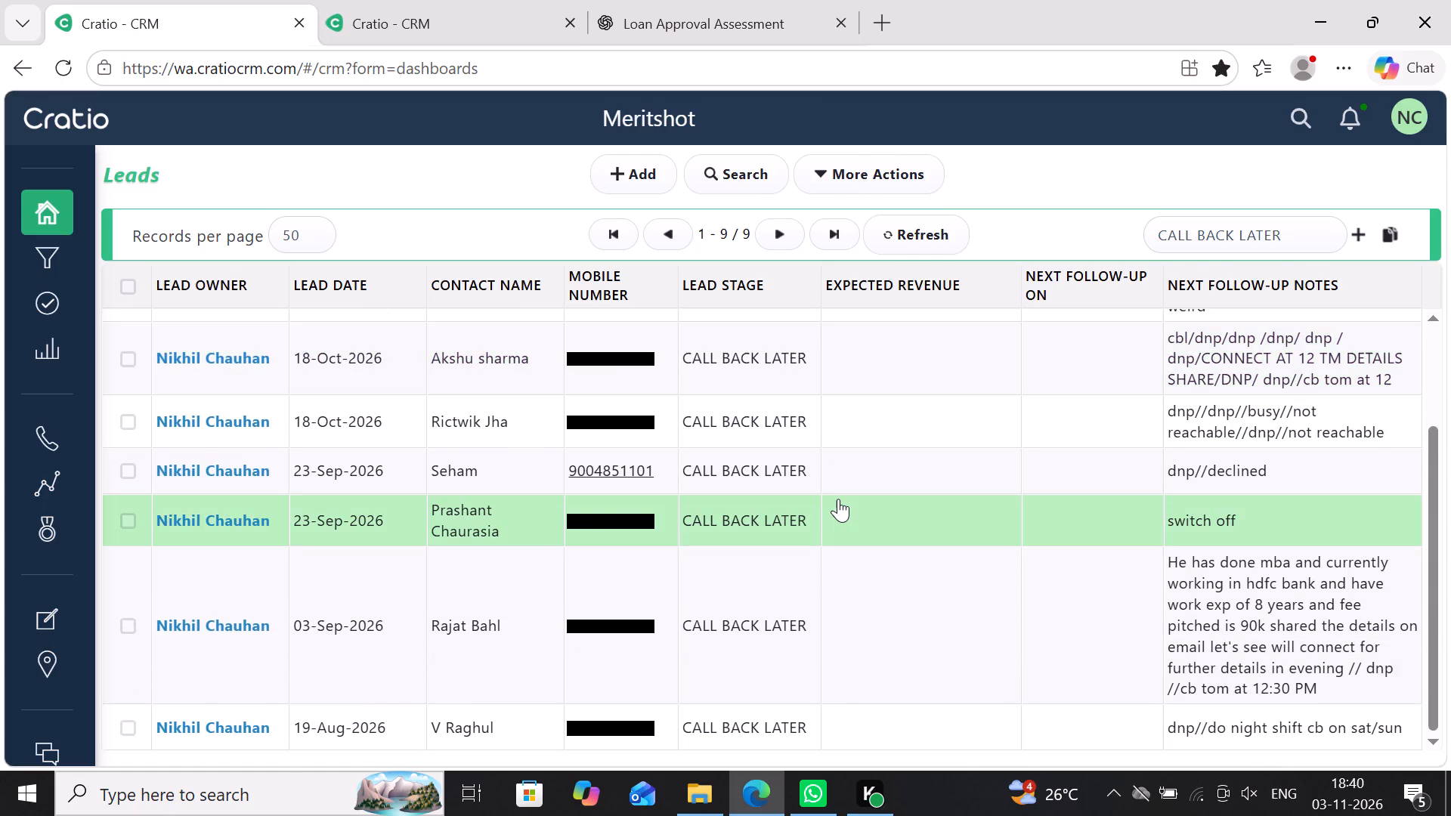
scroll(838, 499, "down", 7)
scroll(838, 499, "down", 16)
scroll(838, 499, "up", 20)
scroll(838, 499, "up", 8)
scroll(838, 499, "down", 20)
scroll(838, 499, "down", 20)
scroll(838, 499, "down", 20)
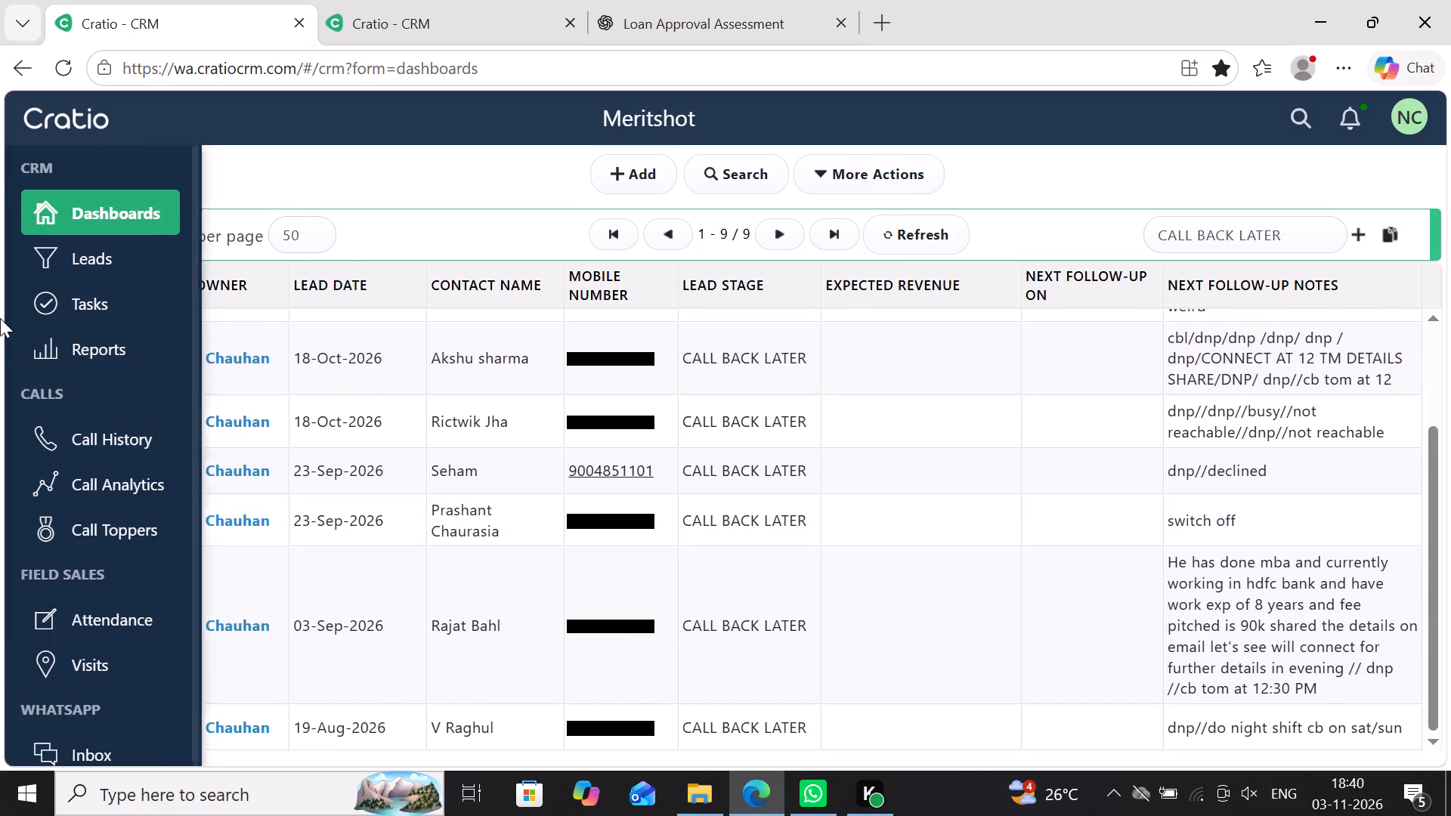
Return to the dashboard, list the Follow Up leads and open the lead whose next follow-up is 06-Nov-2026 12:15 PM.
left_click(138, 210)
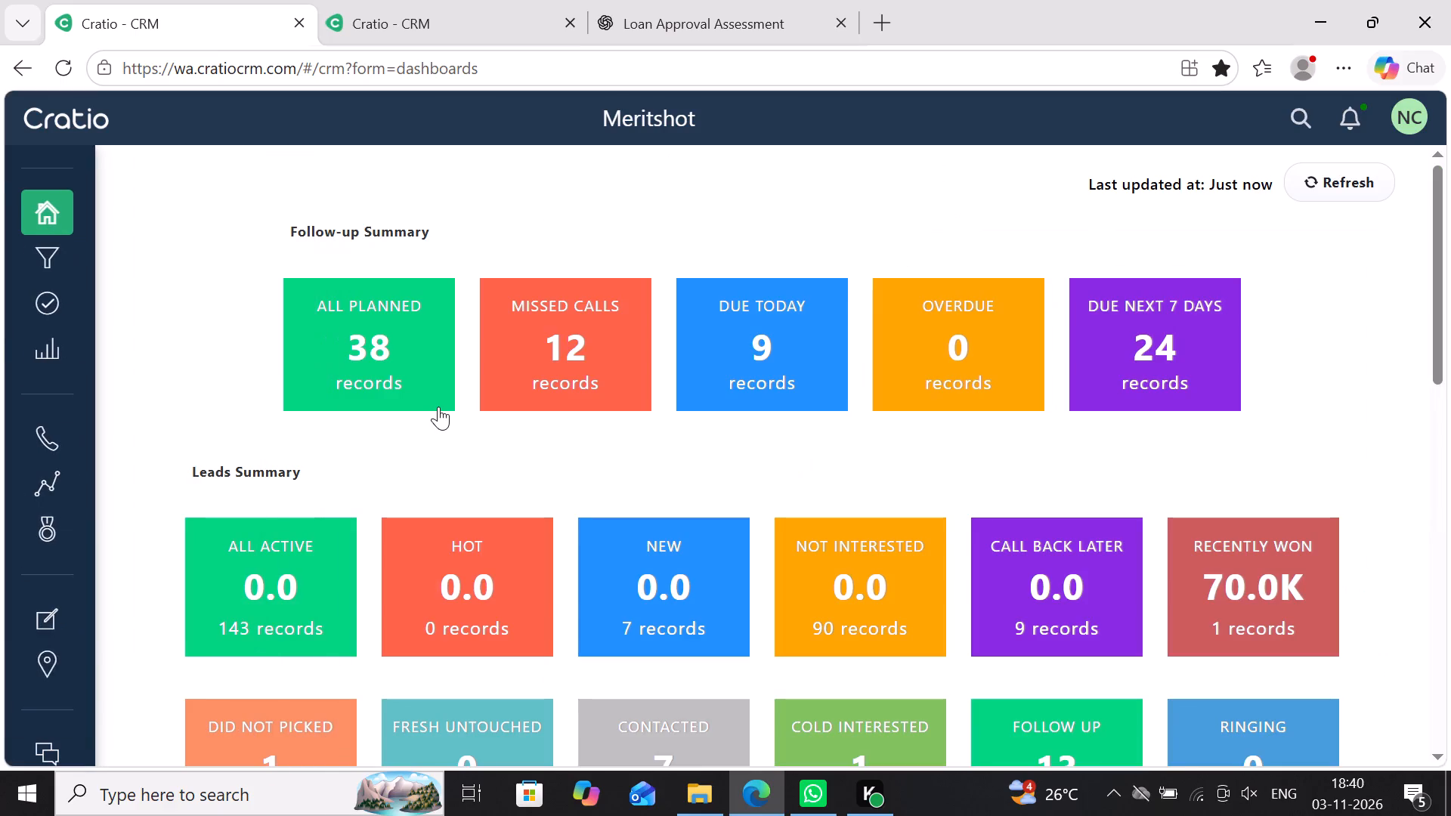
scroll(1282, 434, "down", 6)
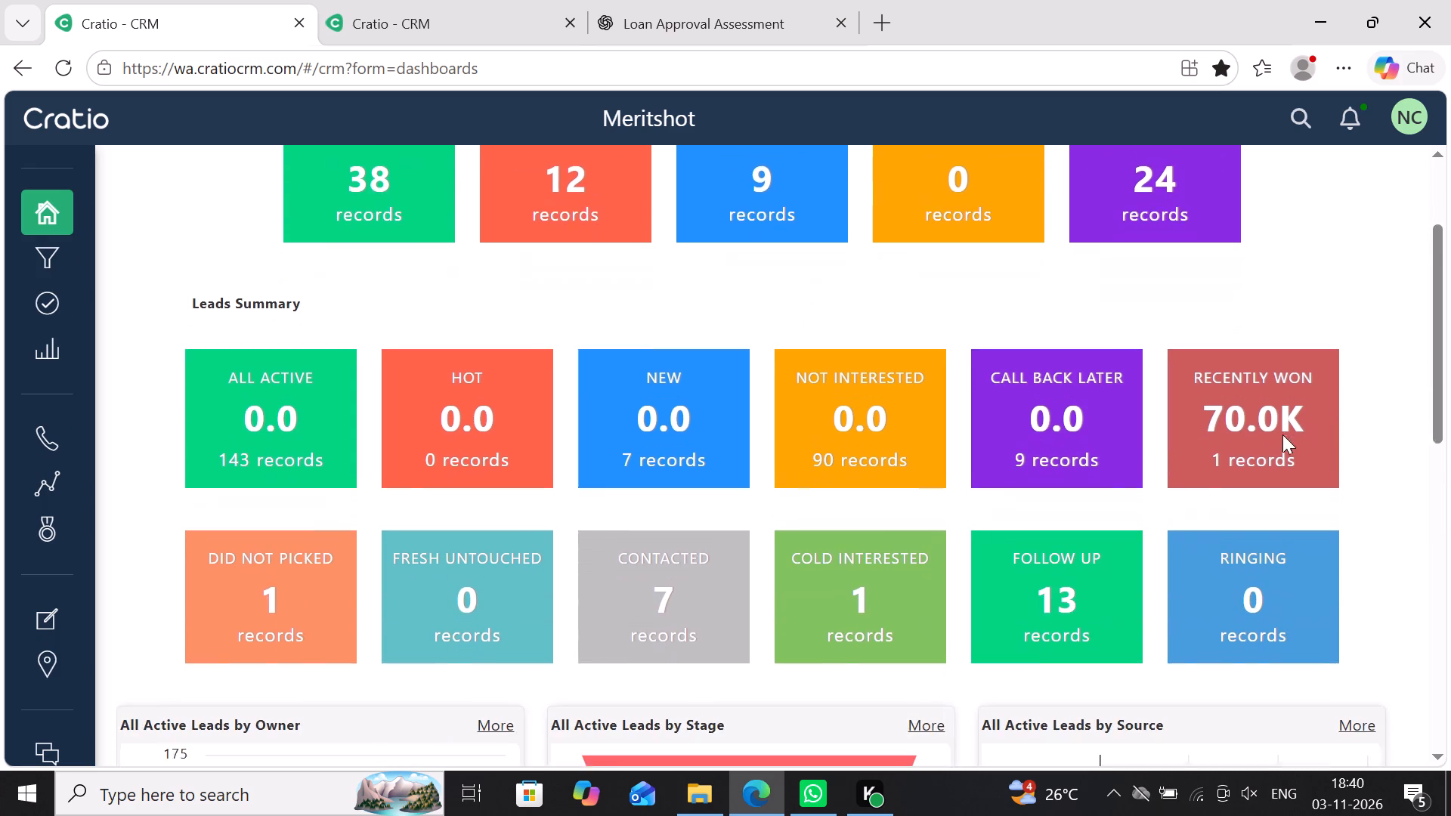
scroll(1282, 434, "down", 1)
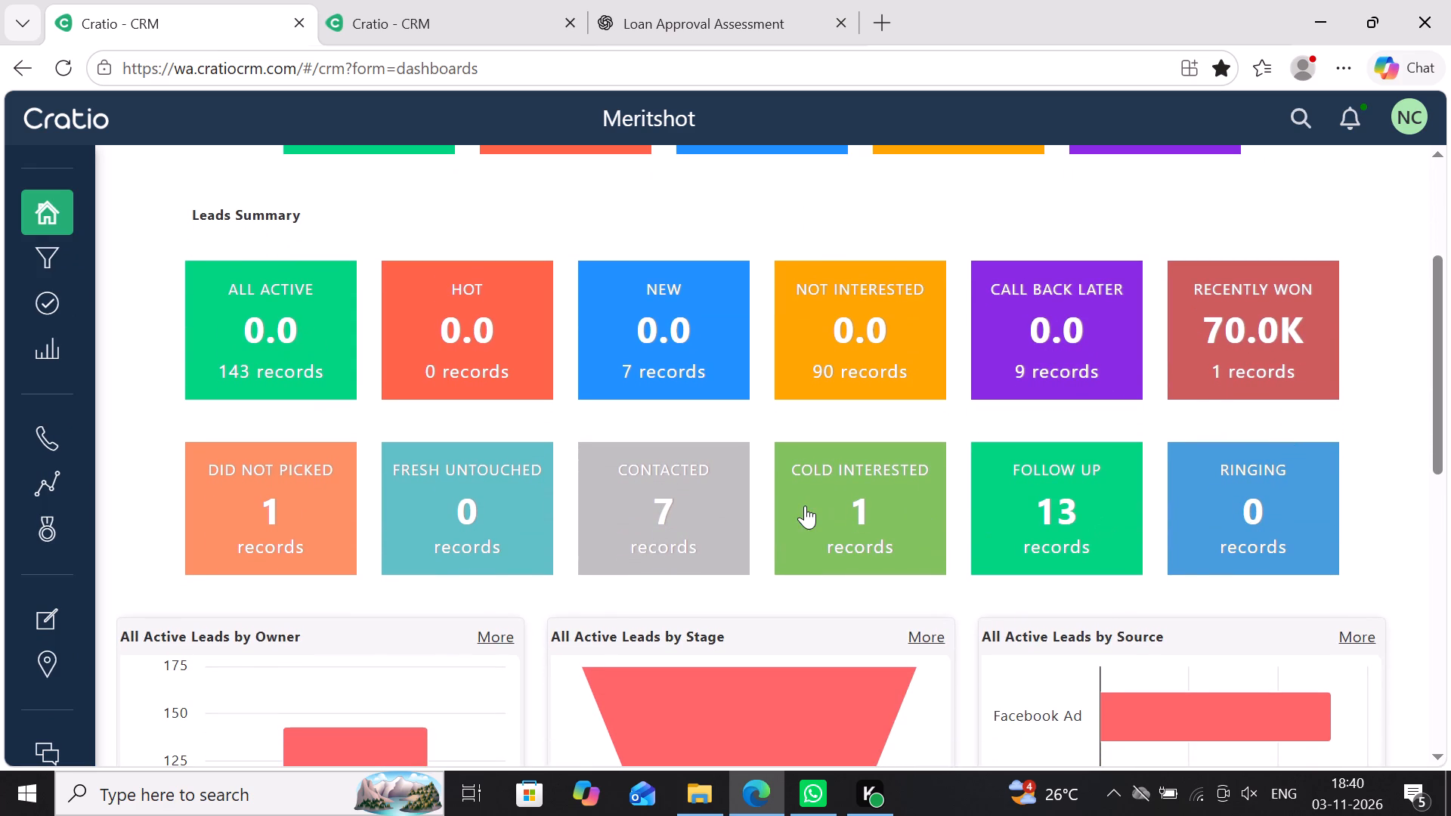
left_click(1030, 496)
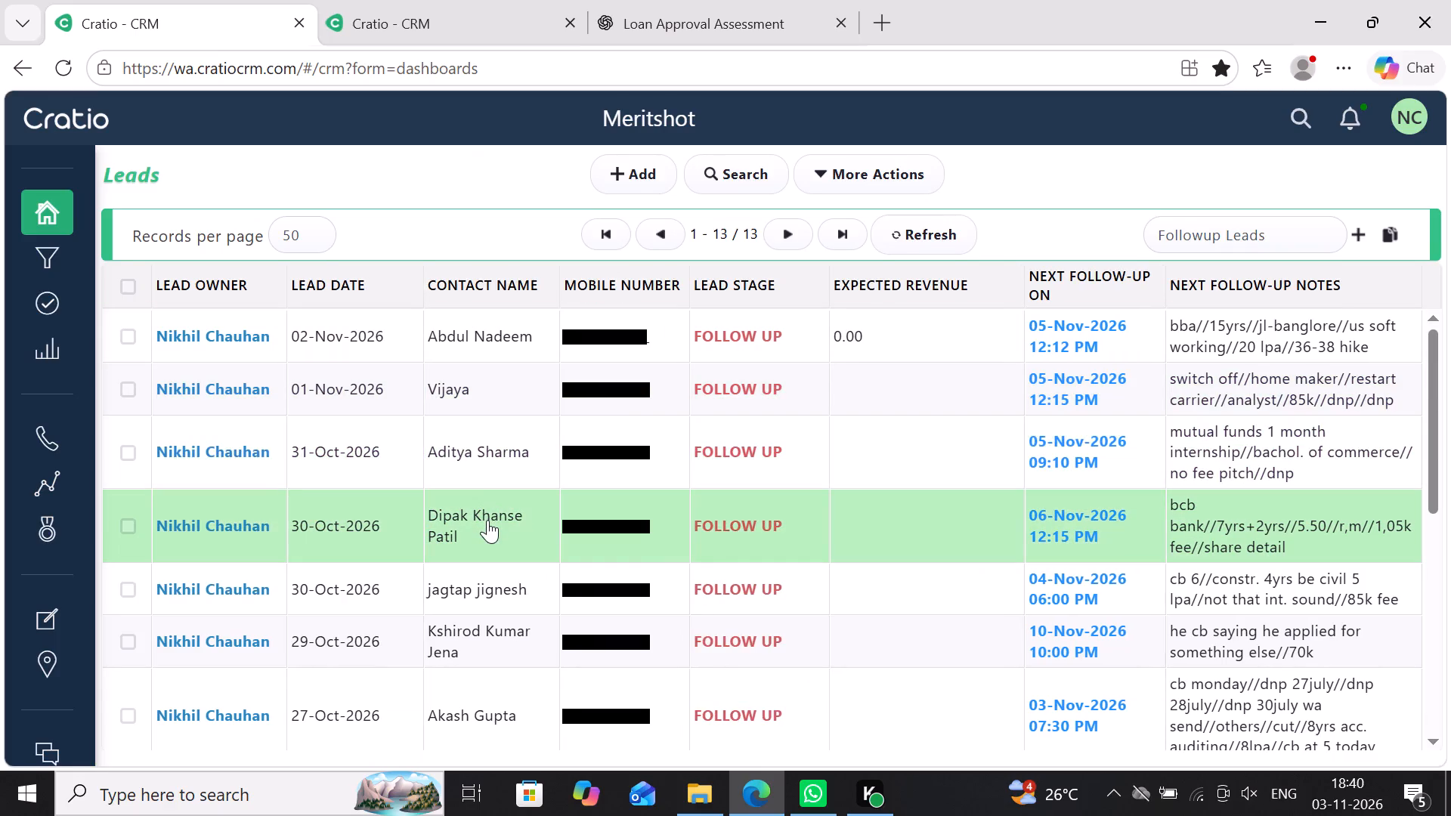
left_click(487, 520)
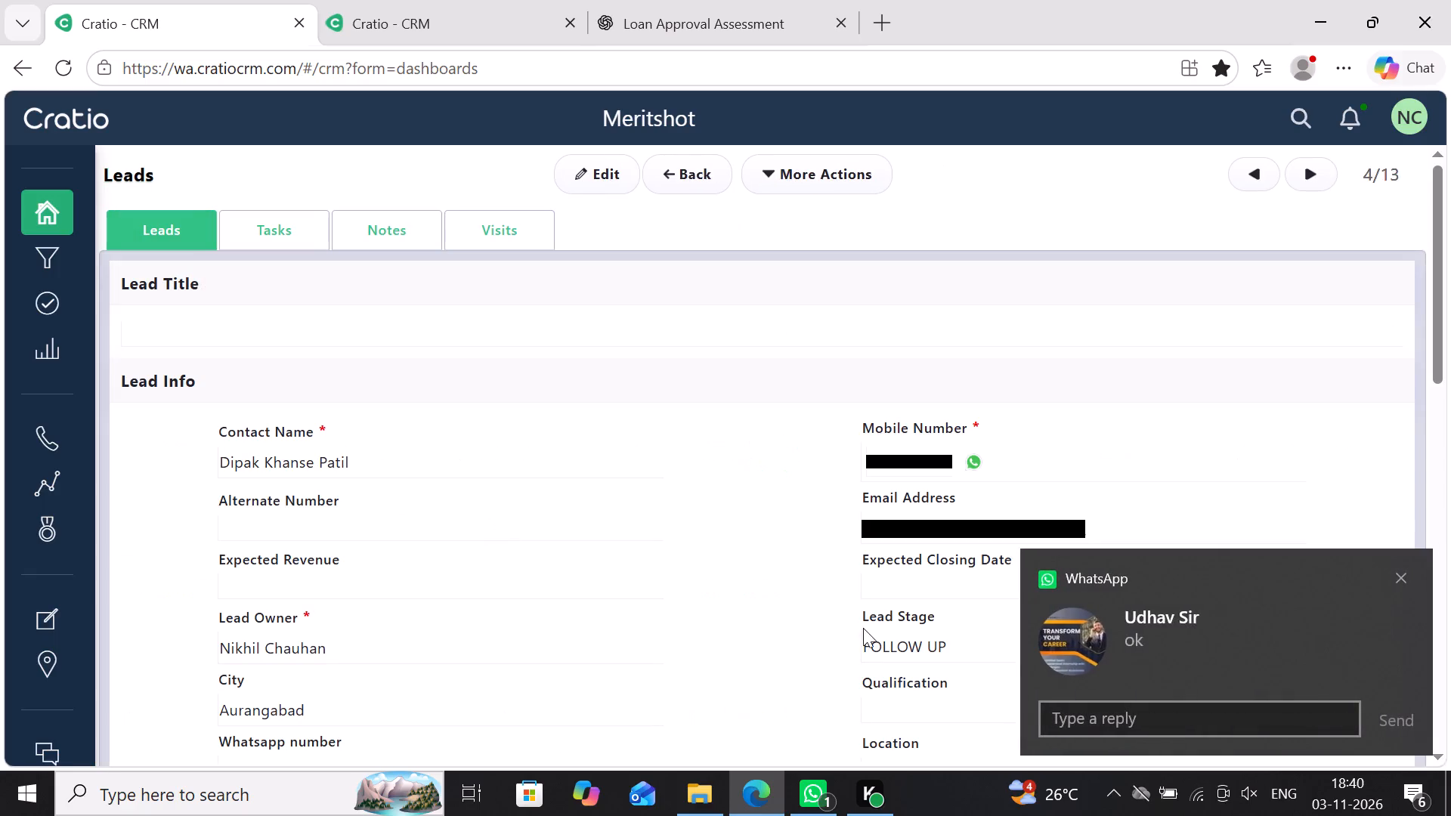
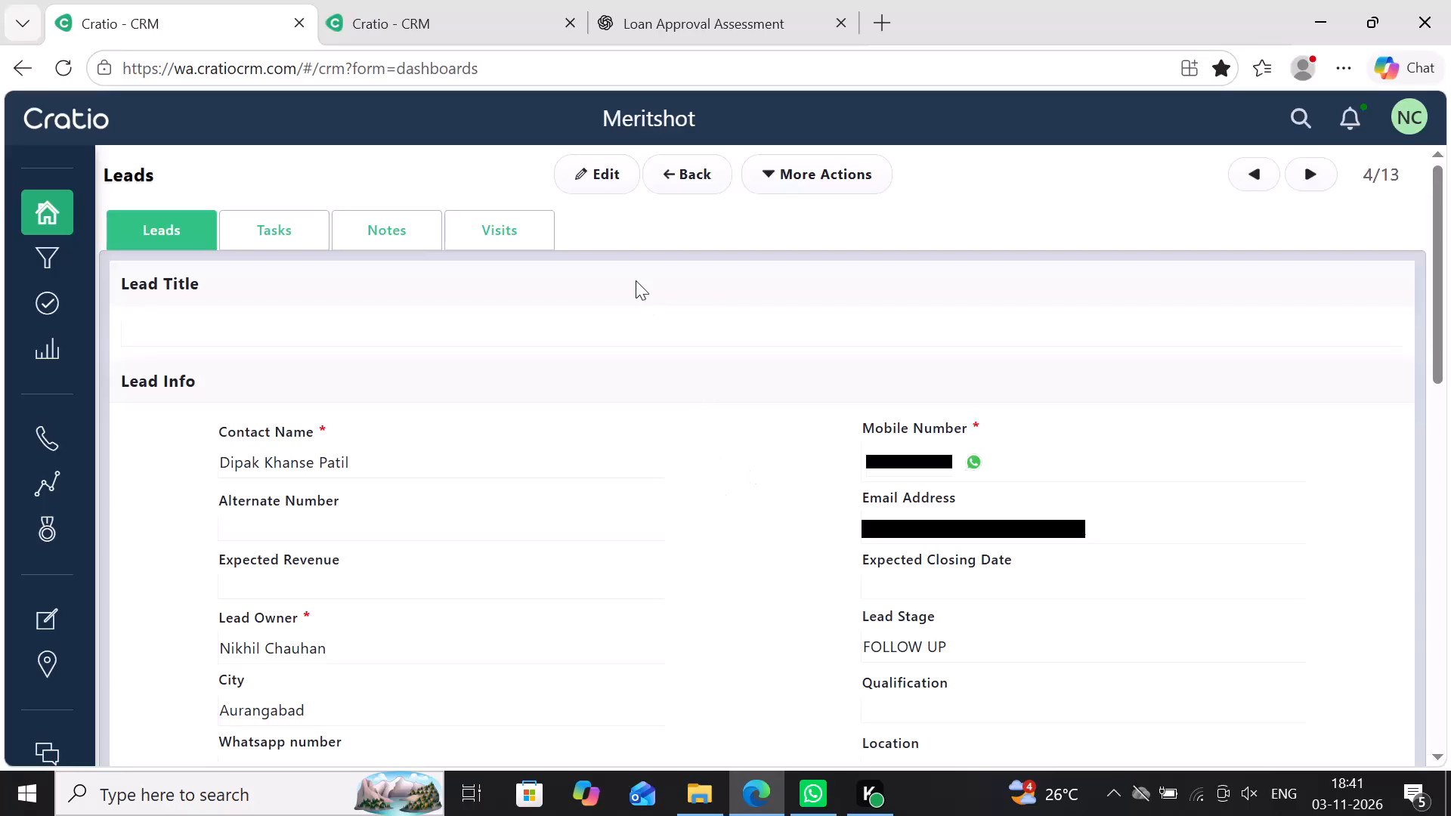
Open the fourth of the 13 follow-up leads, the Investment Banking lead from Aurangabad, for editing at its next follow-up details.
left_click(596, 179)
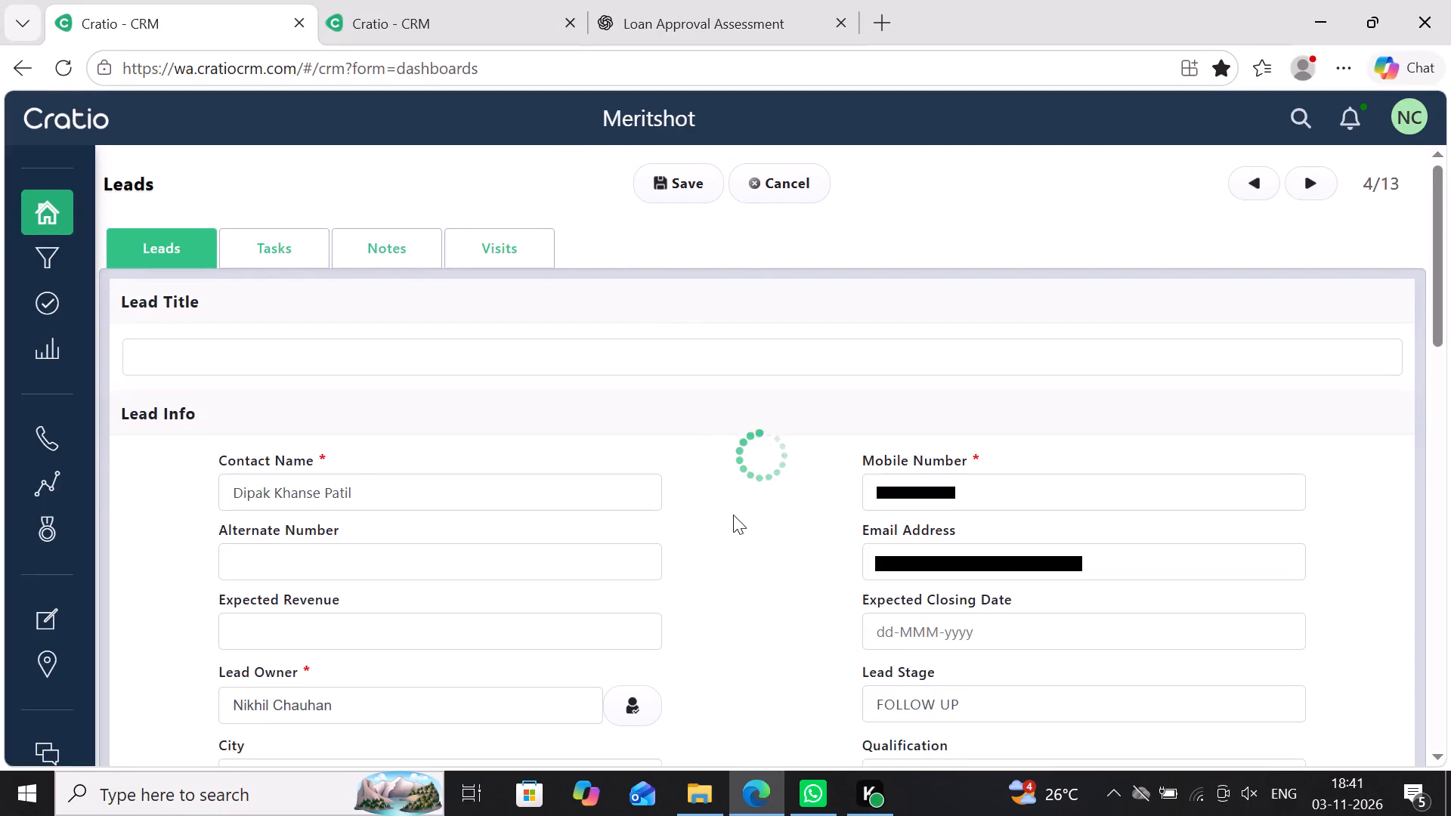
scroll(733, 515, "down", 7)
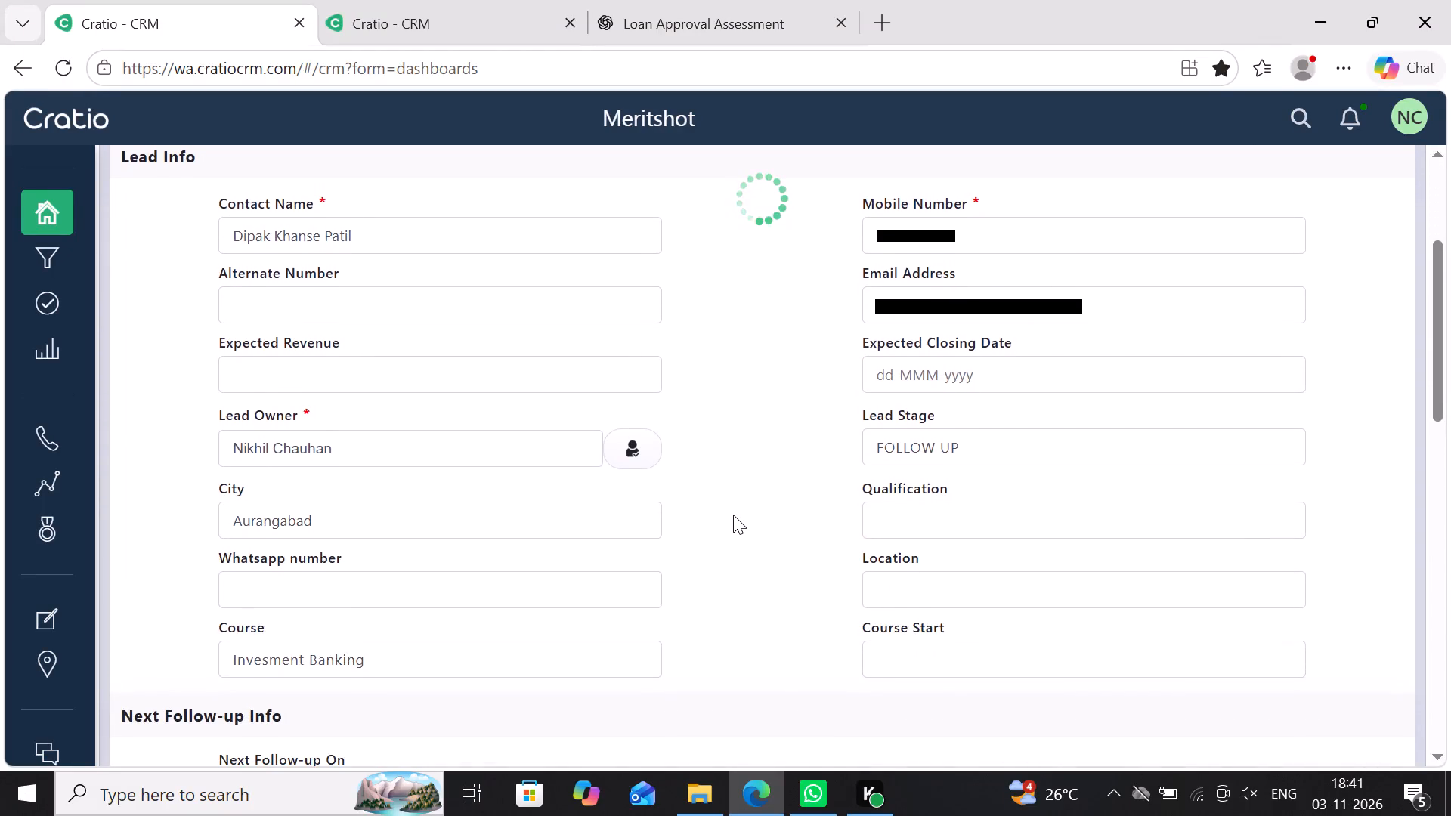
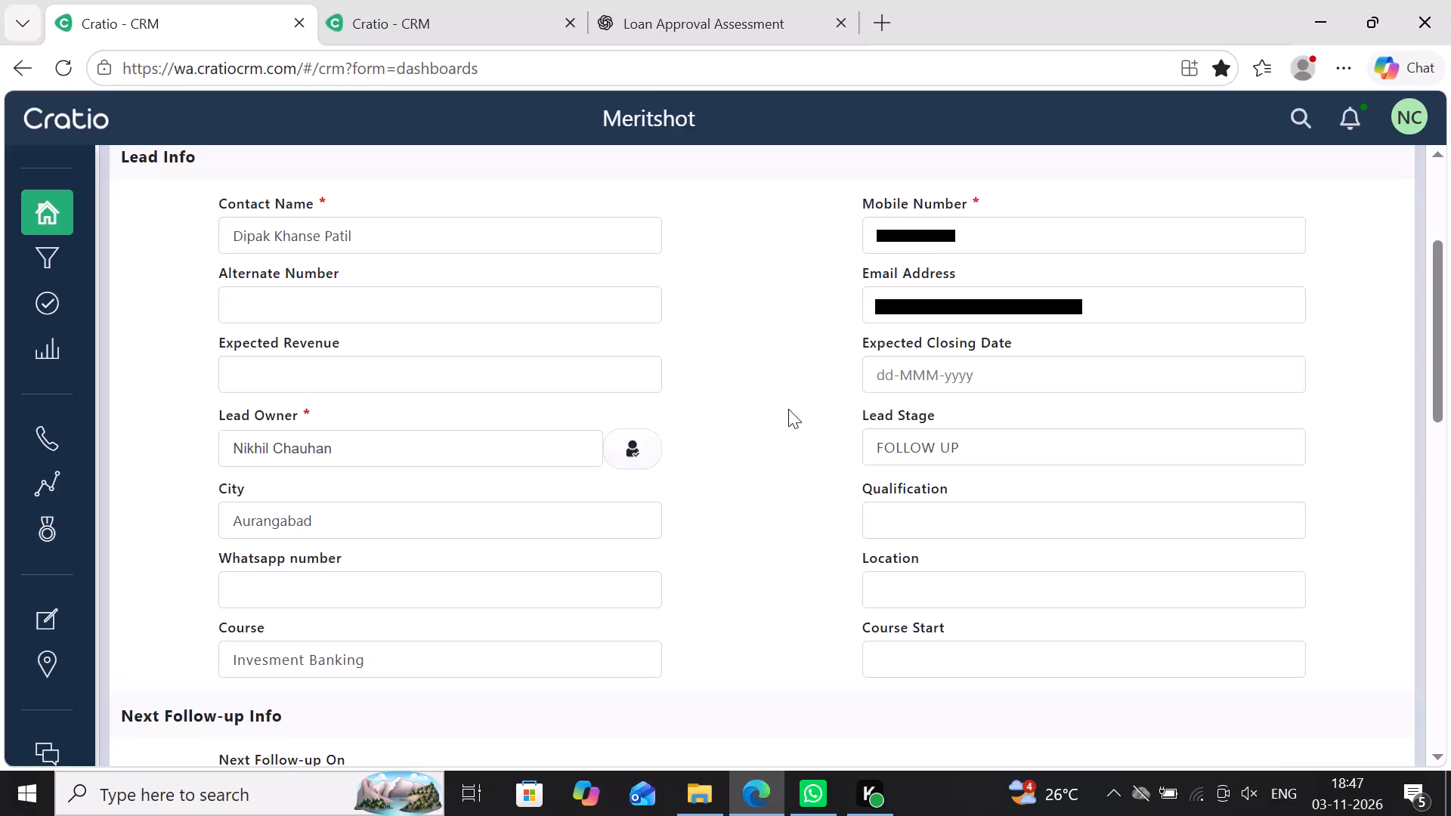
Cancel editing the Investment Banking lead from Aurangabad without saving and return to the Followup Leads list.
scroll(720, 332, "up", 10)
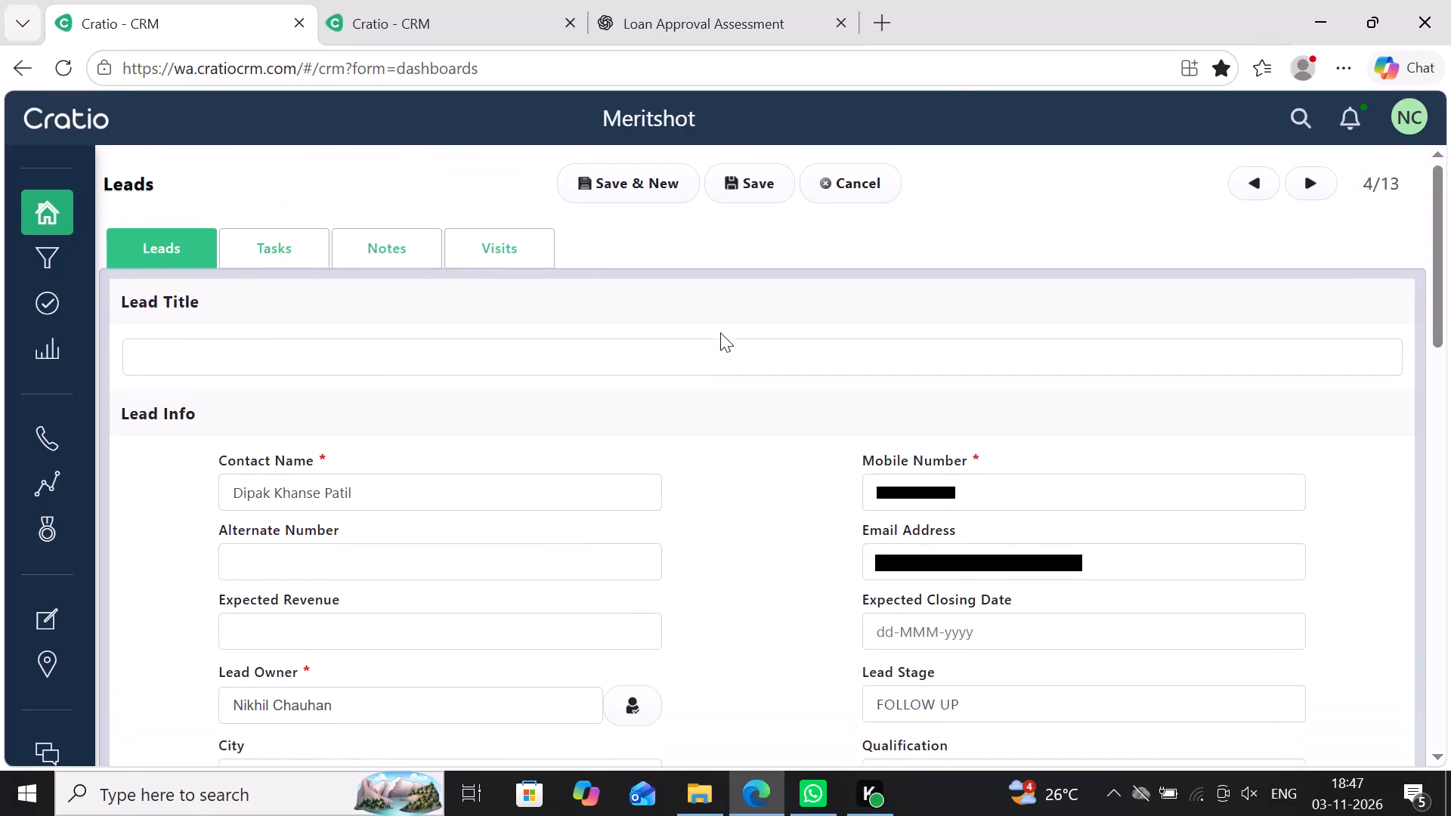
left_click(822, 178)
left_click(646, 181)
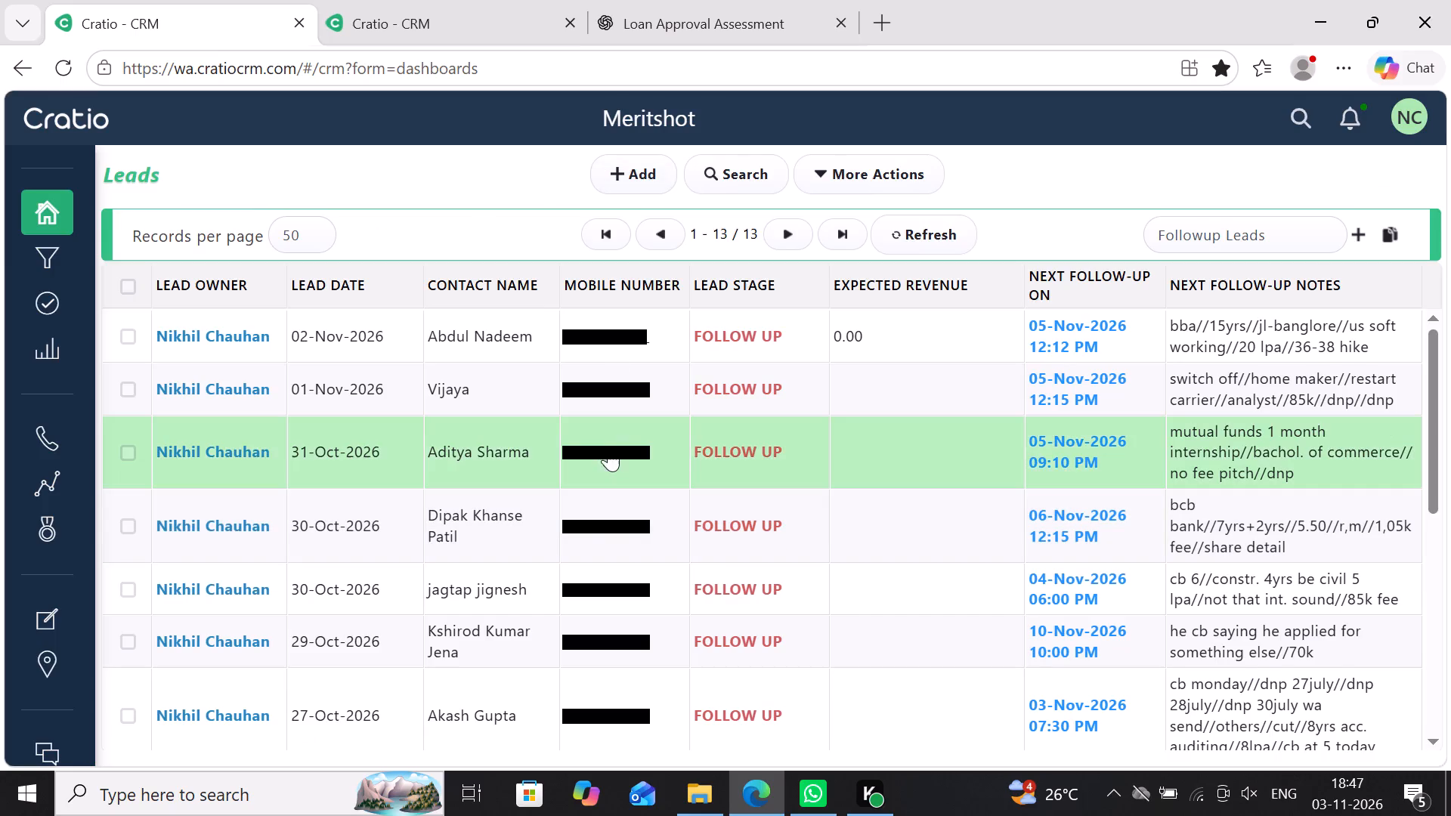
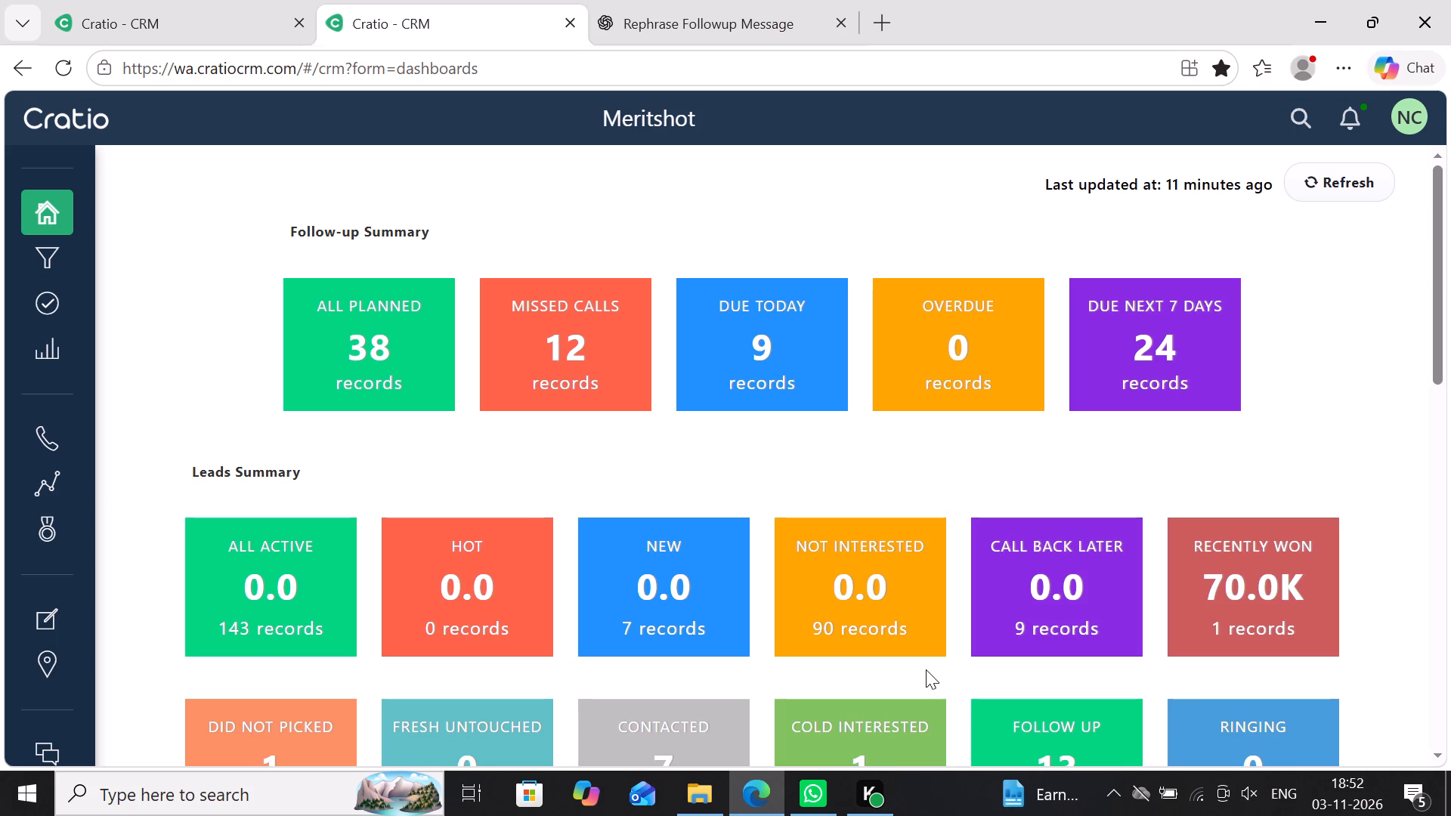
Open the list of available Wi-Fi networks in Windows.
left_click(1195, 787)
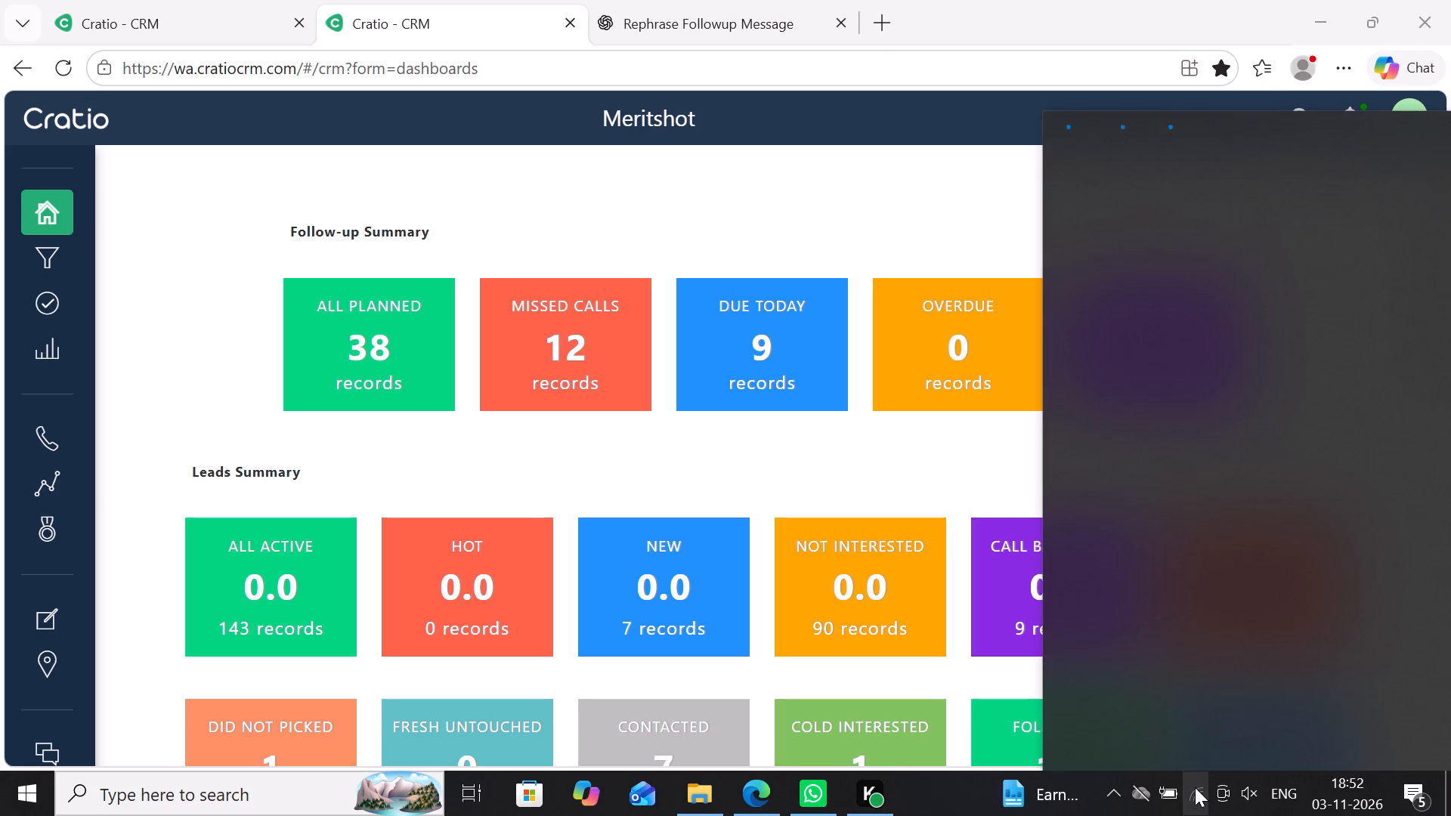
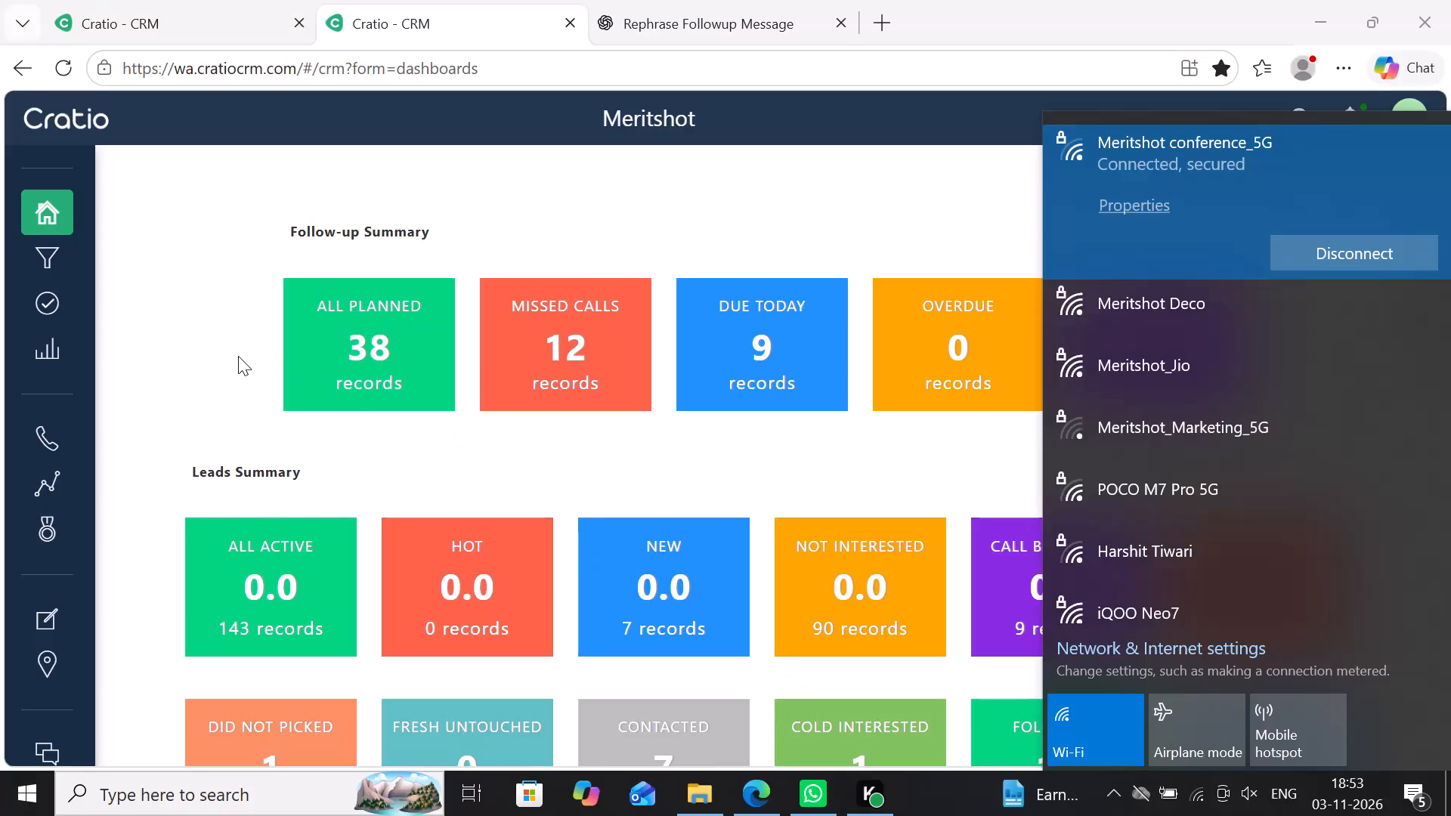
Open the All Active leads from the dashboard, view the second lead's record and return to the list.
left_click(294, 624)
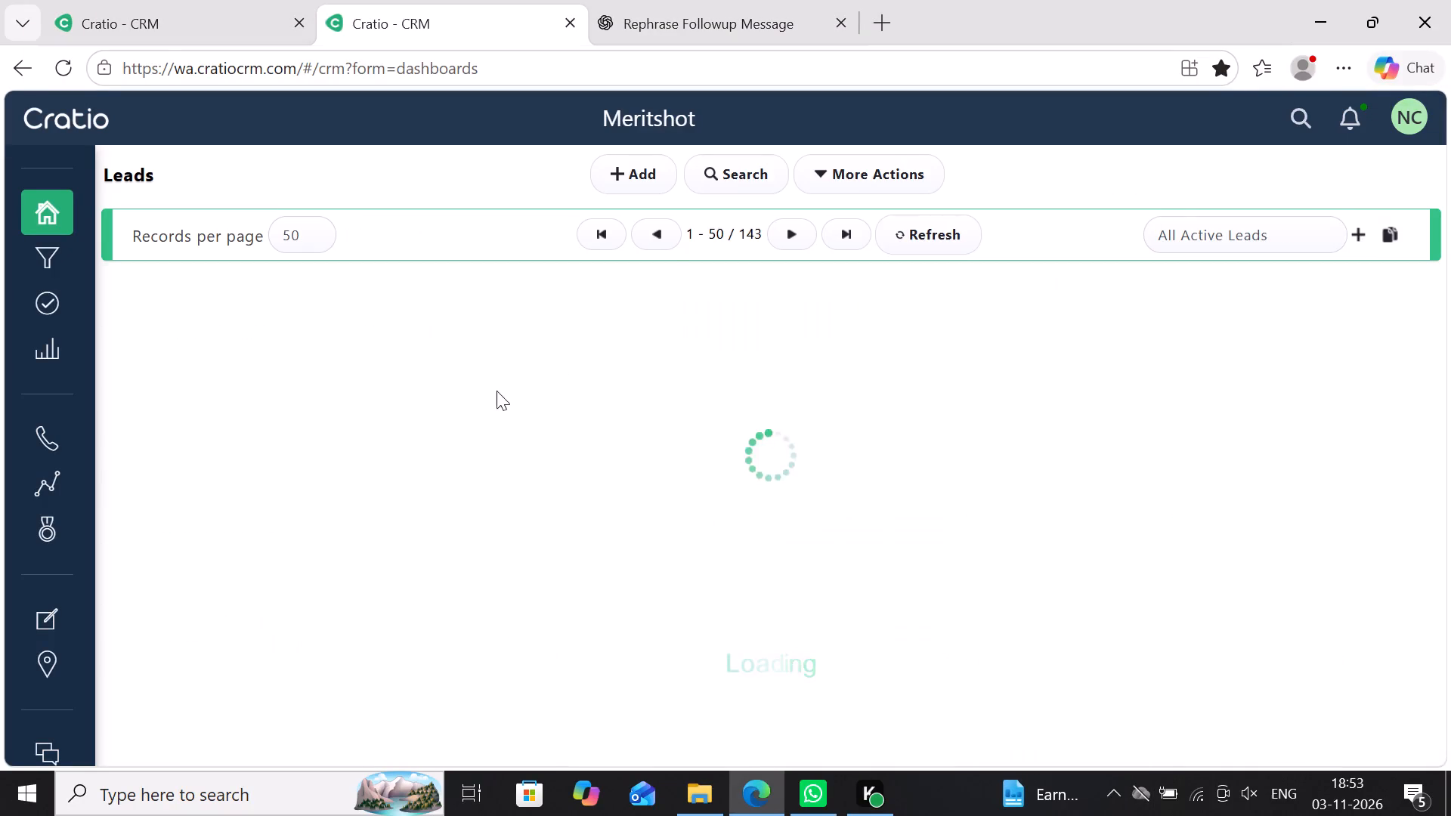
left_click(467, 393)
left_click(466, 394)
left_click(466, 394)
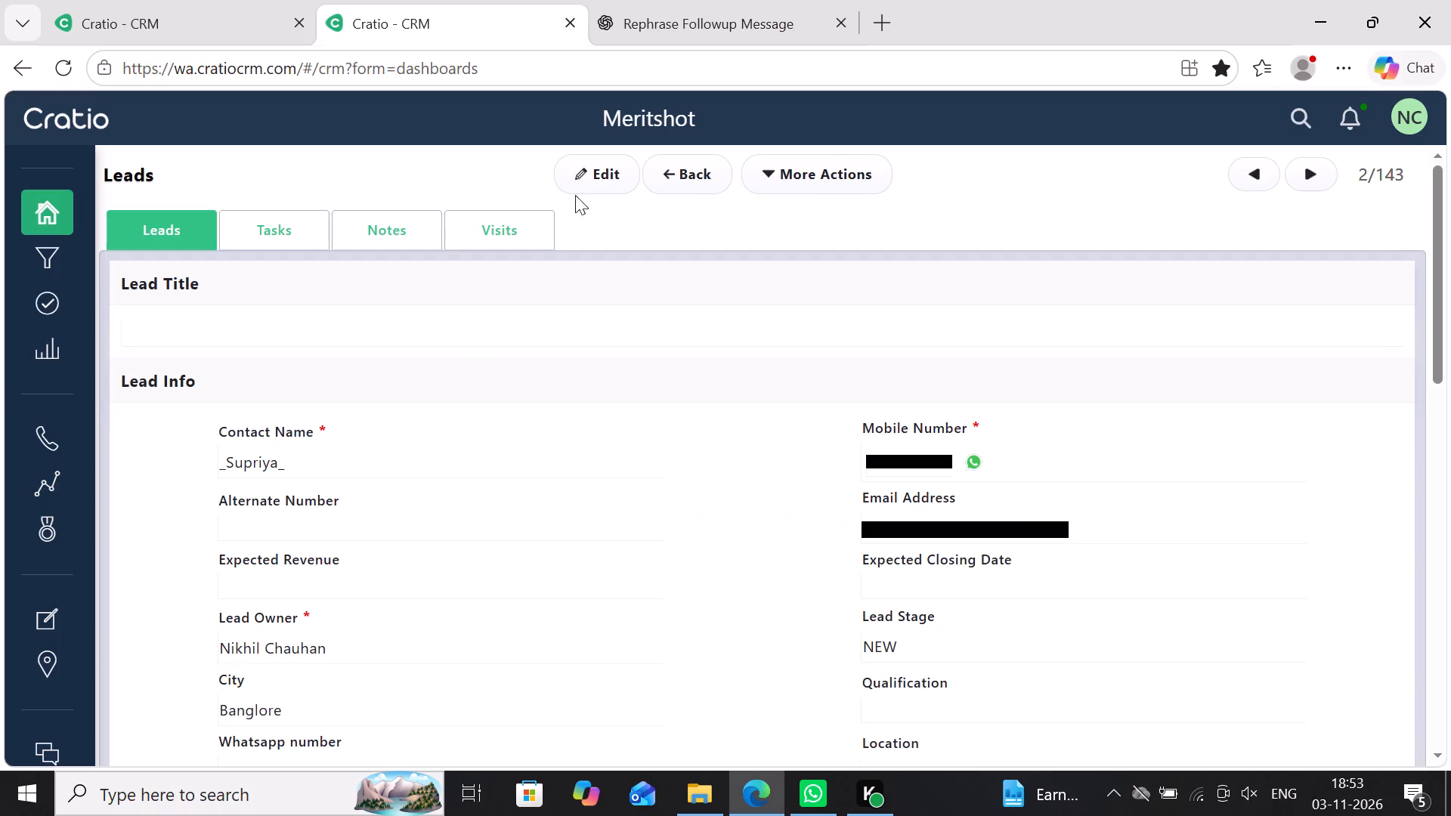
left_click(695, 181)
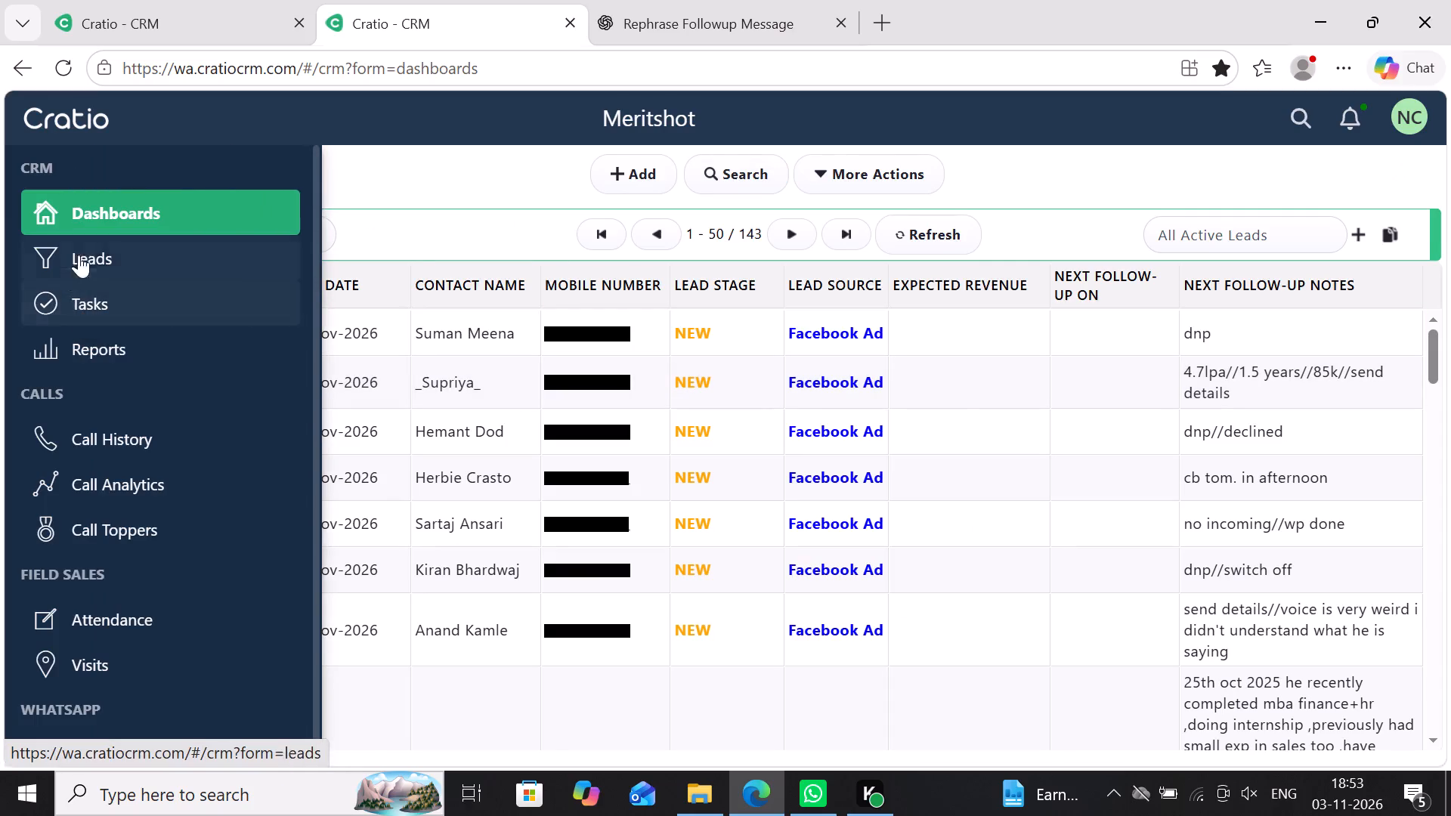
Bring up the CRM dashboard and refresh its data to review the follow-up and leads summaries.
left_click(139, 207)
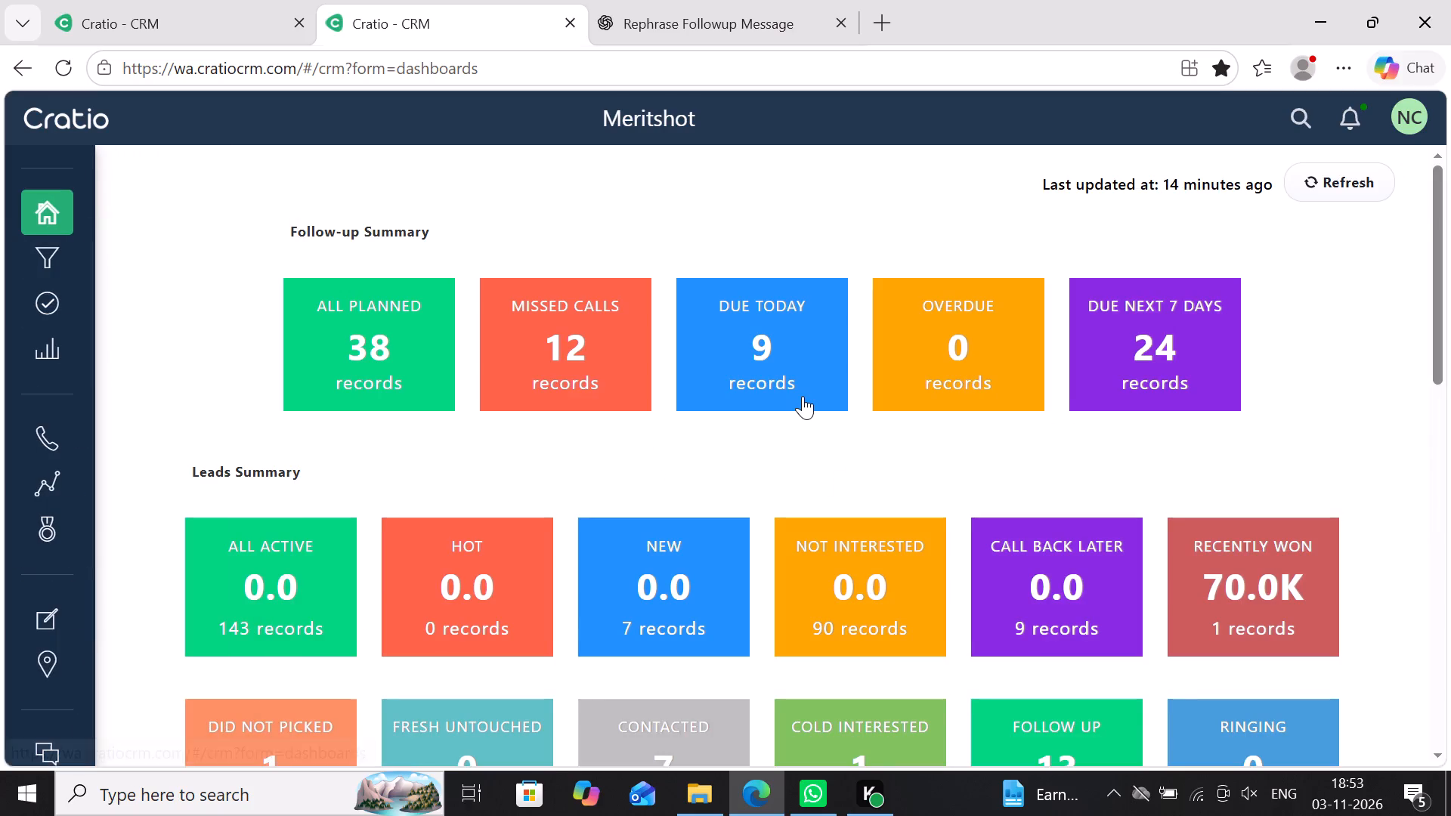
scroll(803, 396, "down", 4)
scroll(1388, 250, "up", 20)
scroll(1388, 250, "up", 20)
scroll(1388, 250, "up", 3)
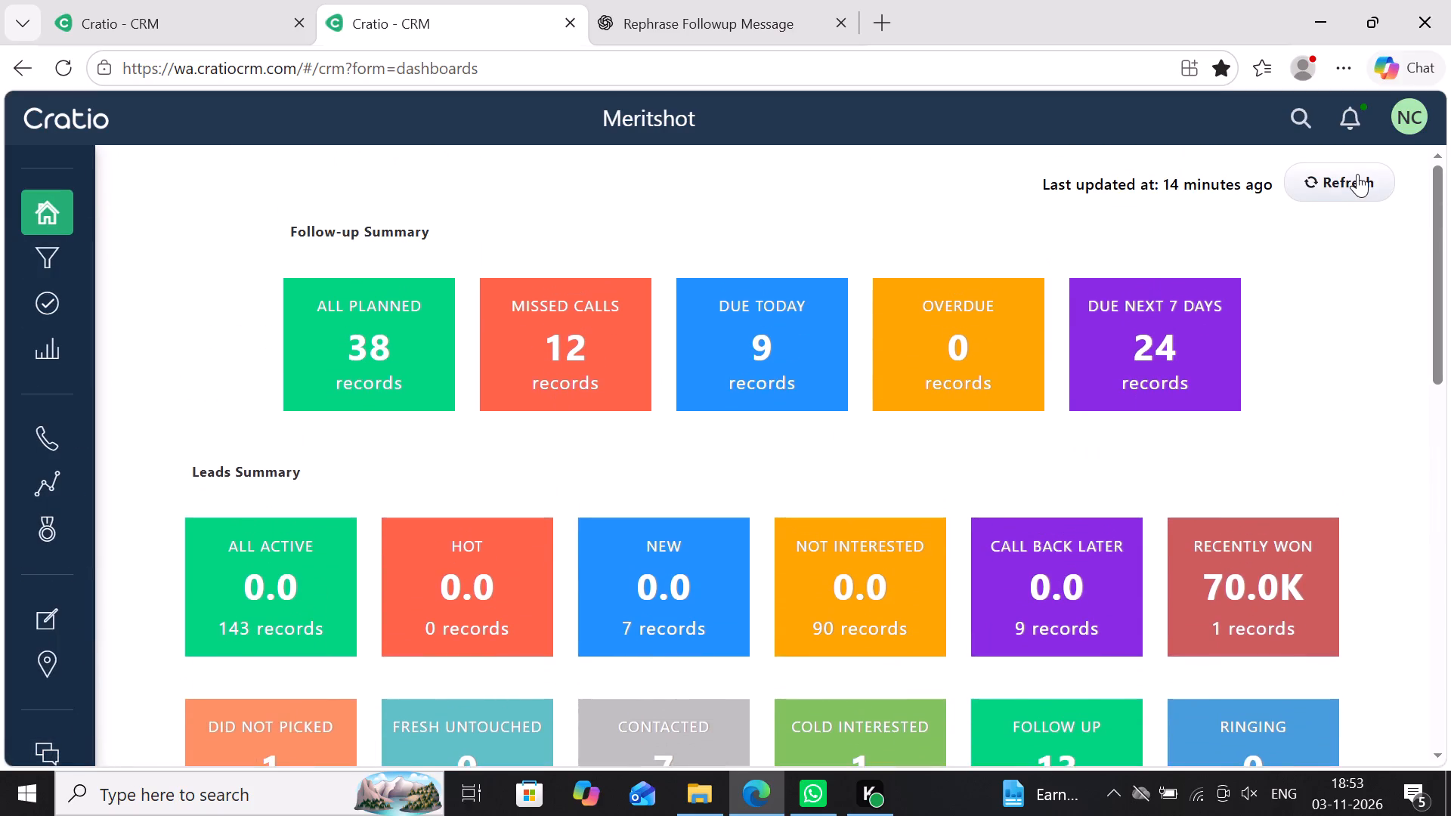
left_click(1357, 174)
scroll(1251, 456, "down", 8)
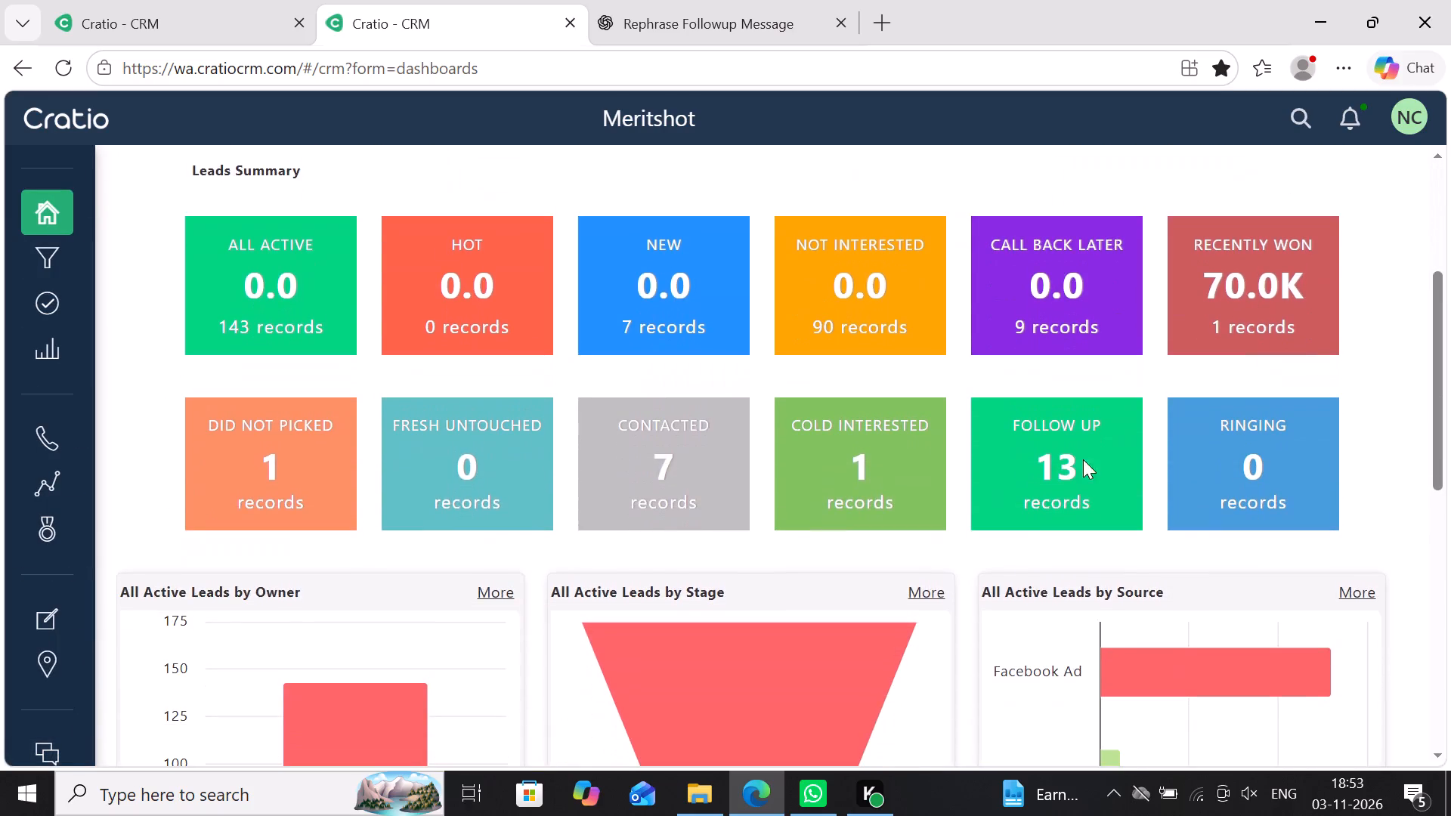
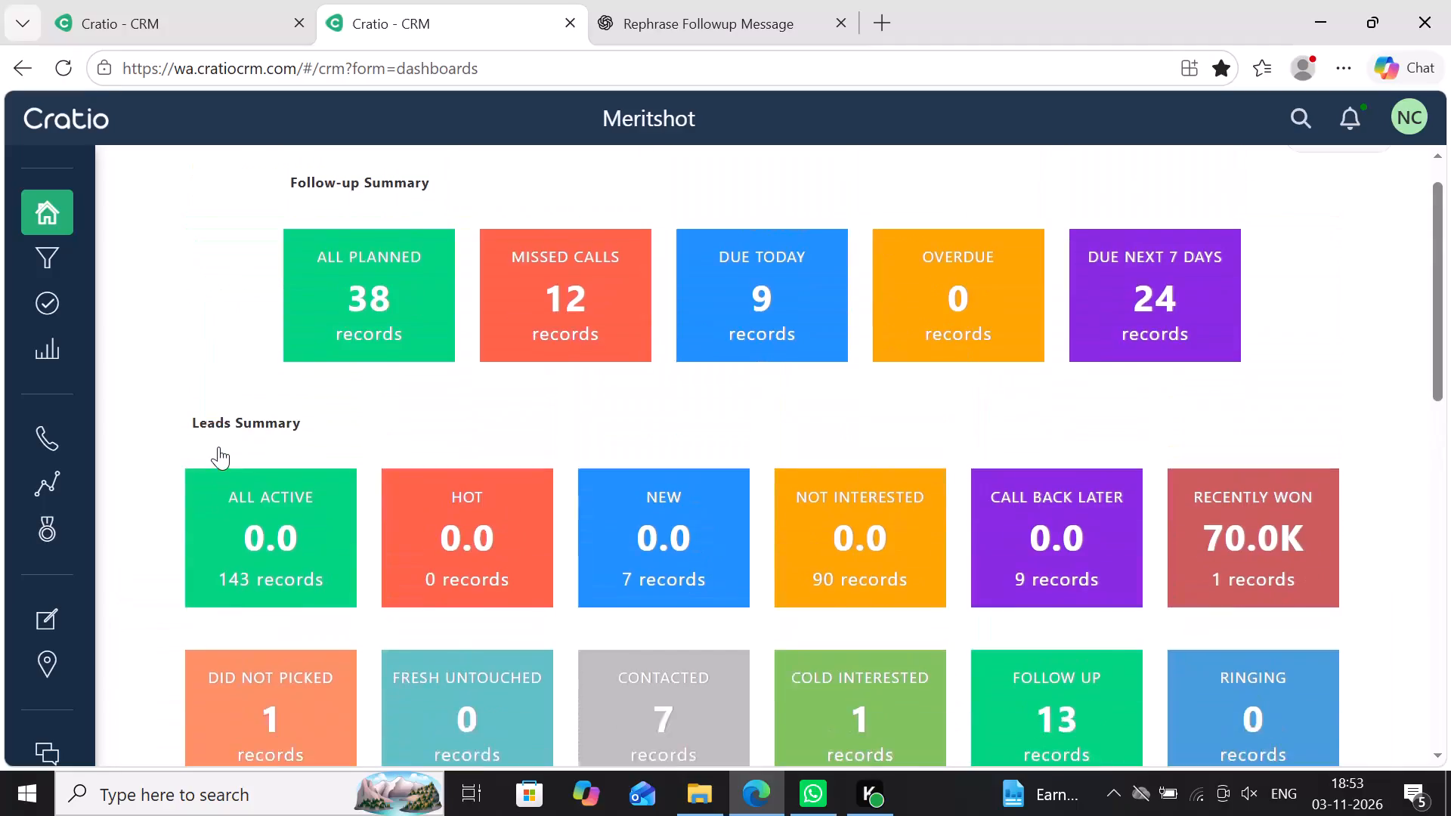
Open the CALL BACK LATER leads list from the dashboard's Leads Summary.
scroll(218, 447, "down", 6)
scroll(218, 447, "up", 20)
scroll(218, 447, "up", 20)
scroll(218, 447, "up", 2)
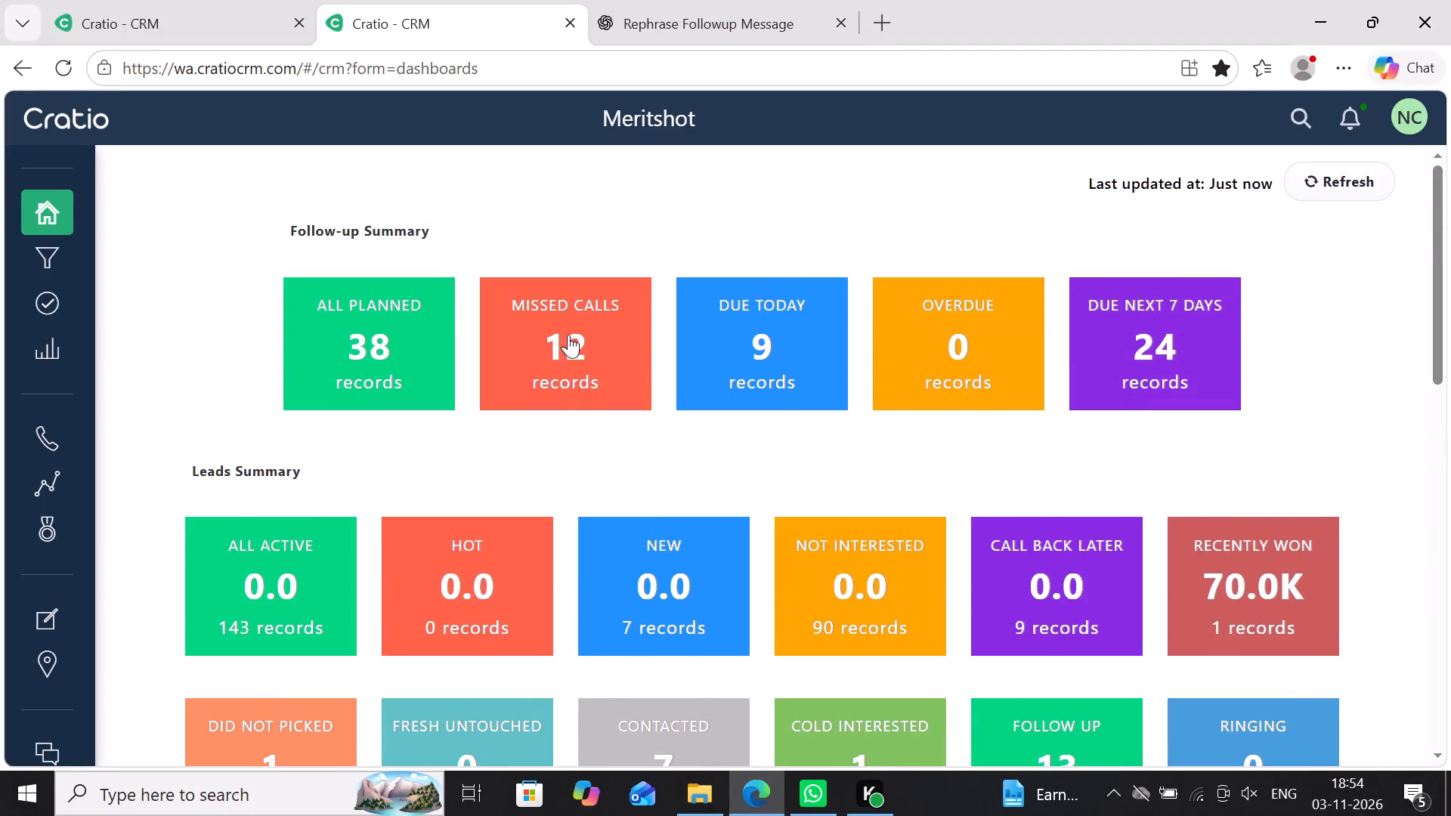
left_click(1035, 596)
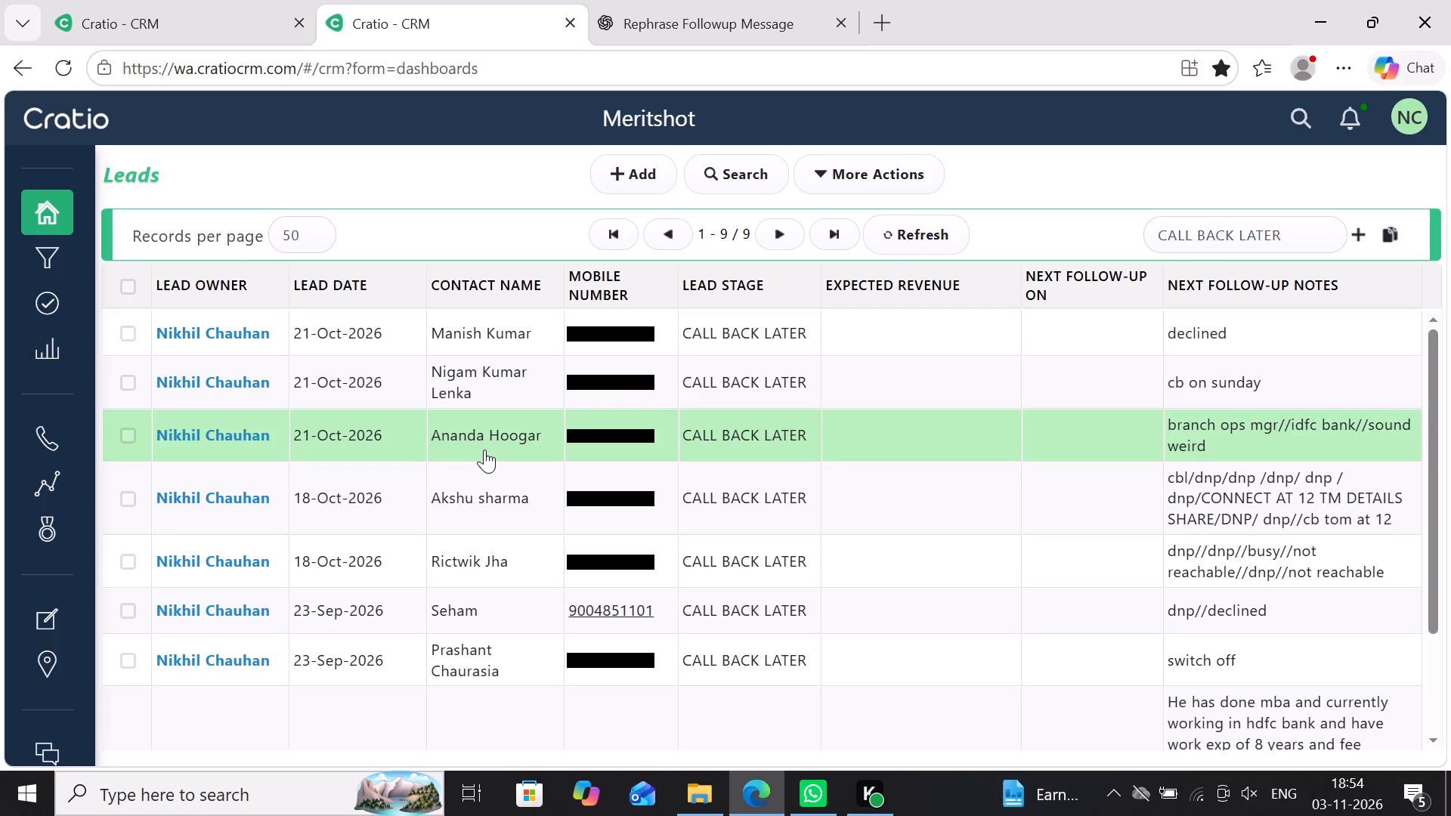
Open the third lead, noted "branch ops mgr//idfc bank//sound weird", for editing and review its lead and next follow-up details.
left_click(484, 450)
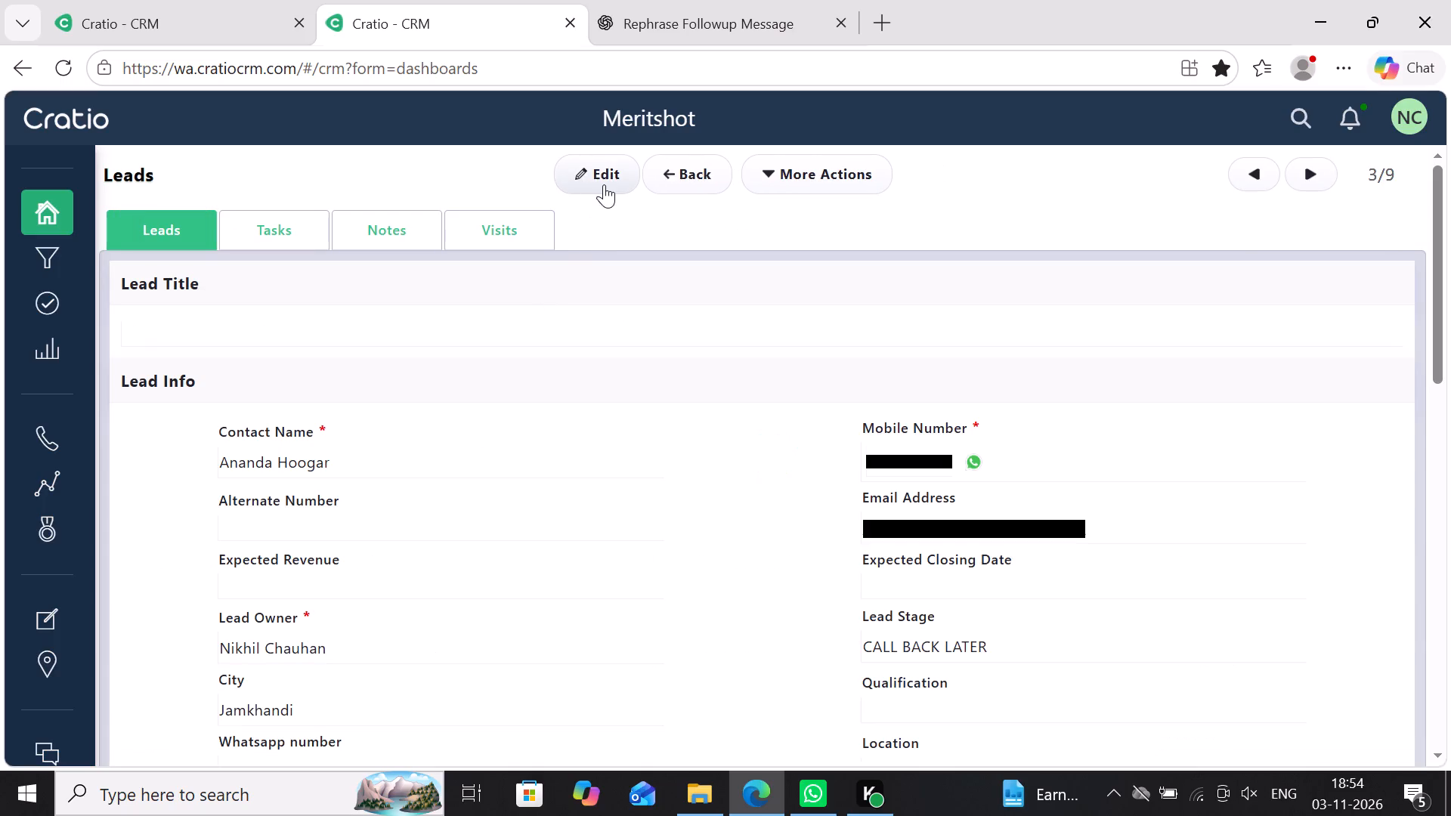
left_click(604, 184)
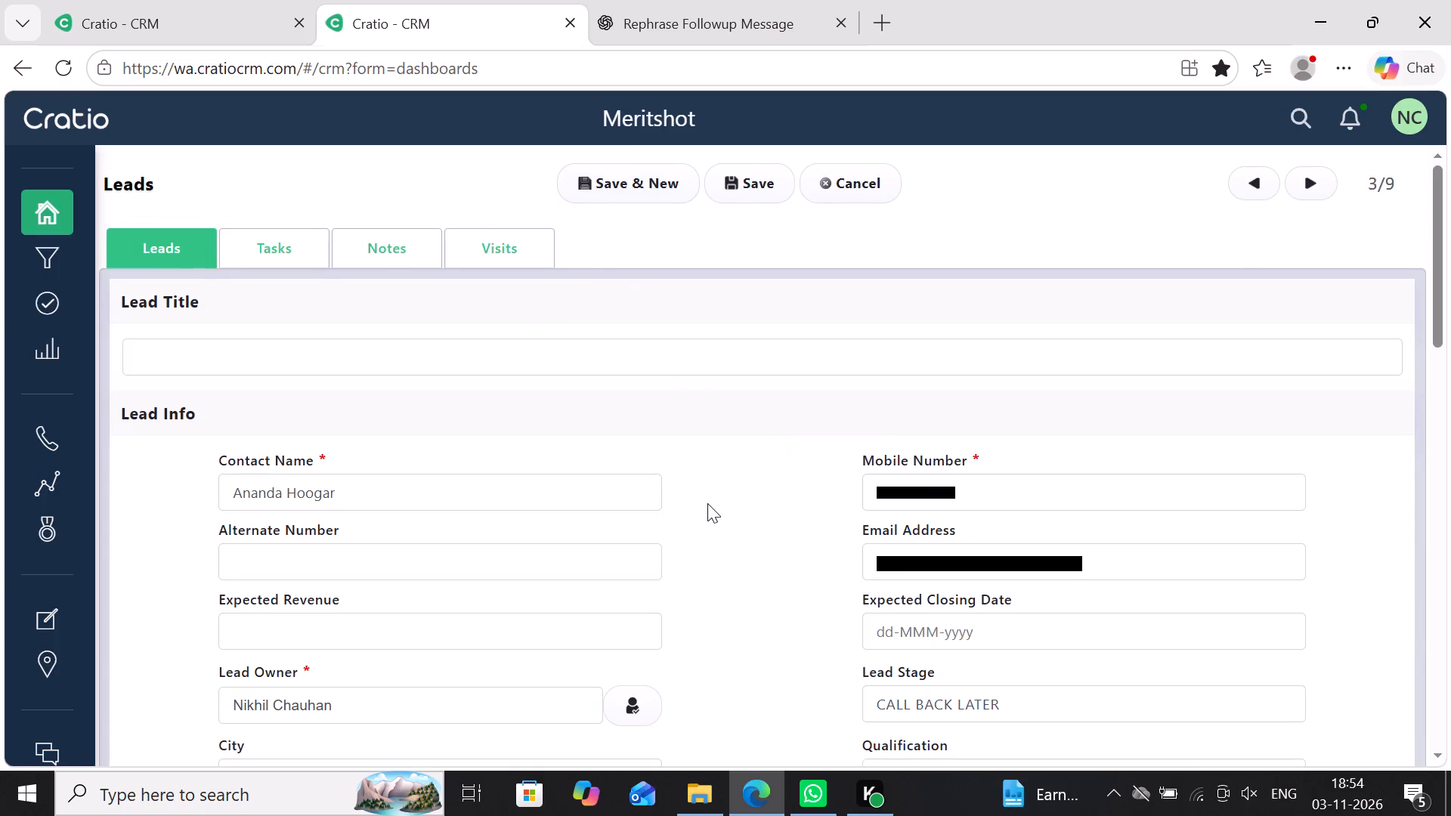
scroll(707, 503, "down", 10)
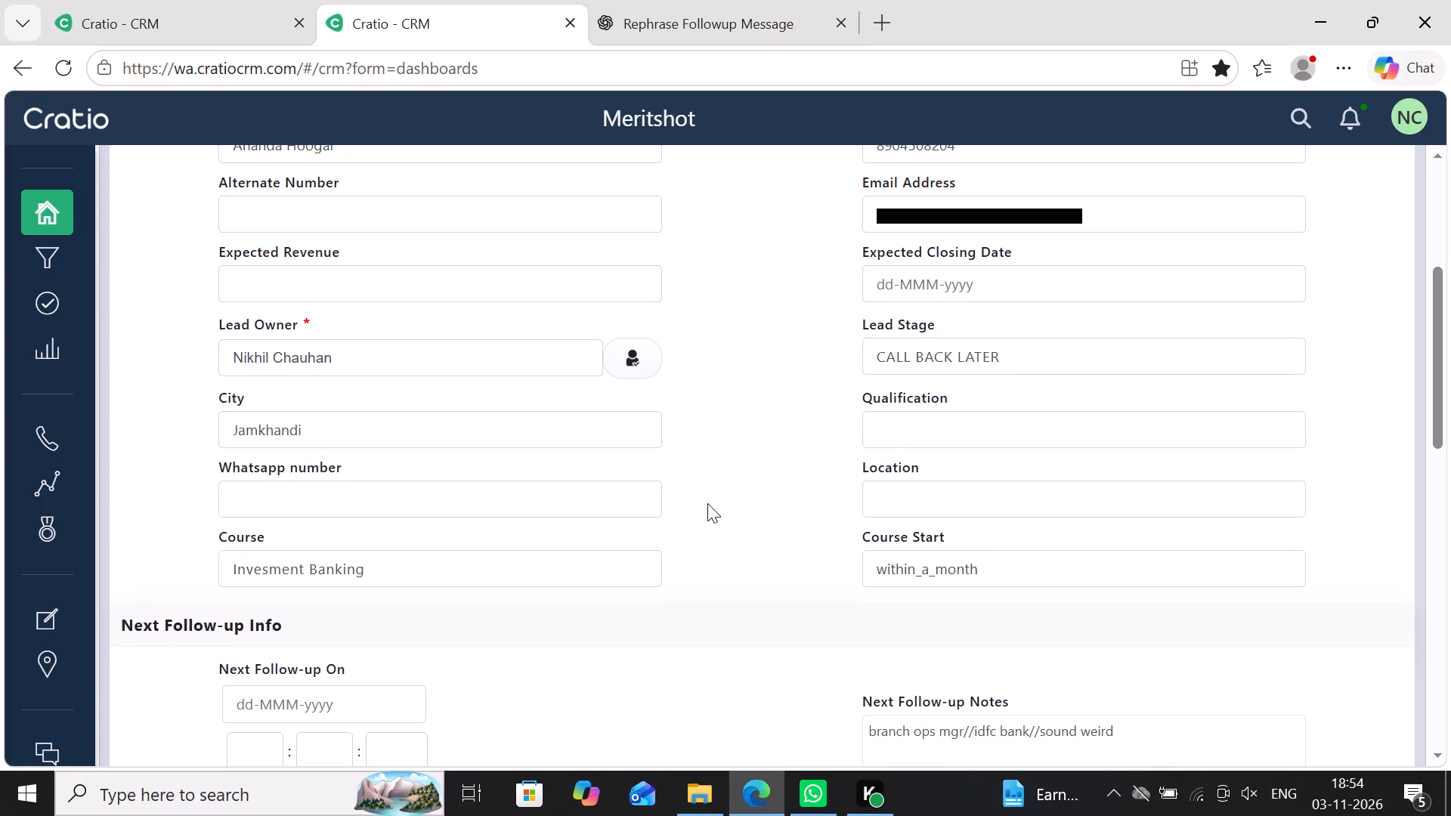
scroll(707, 503, "down", 2)
scroll(707, 503, "up", 2)
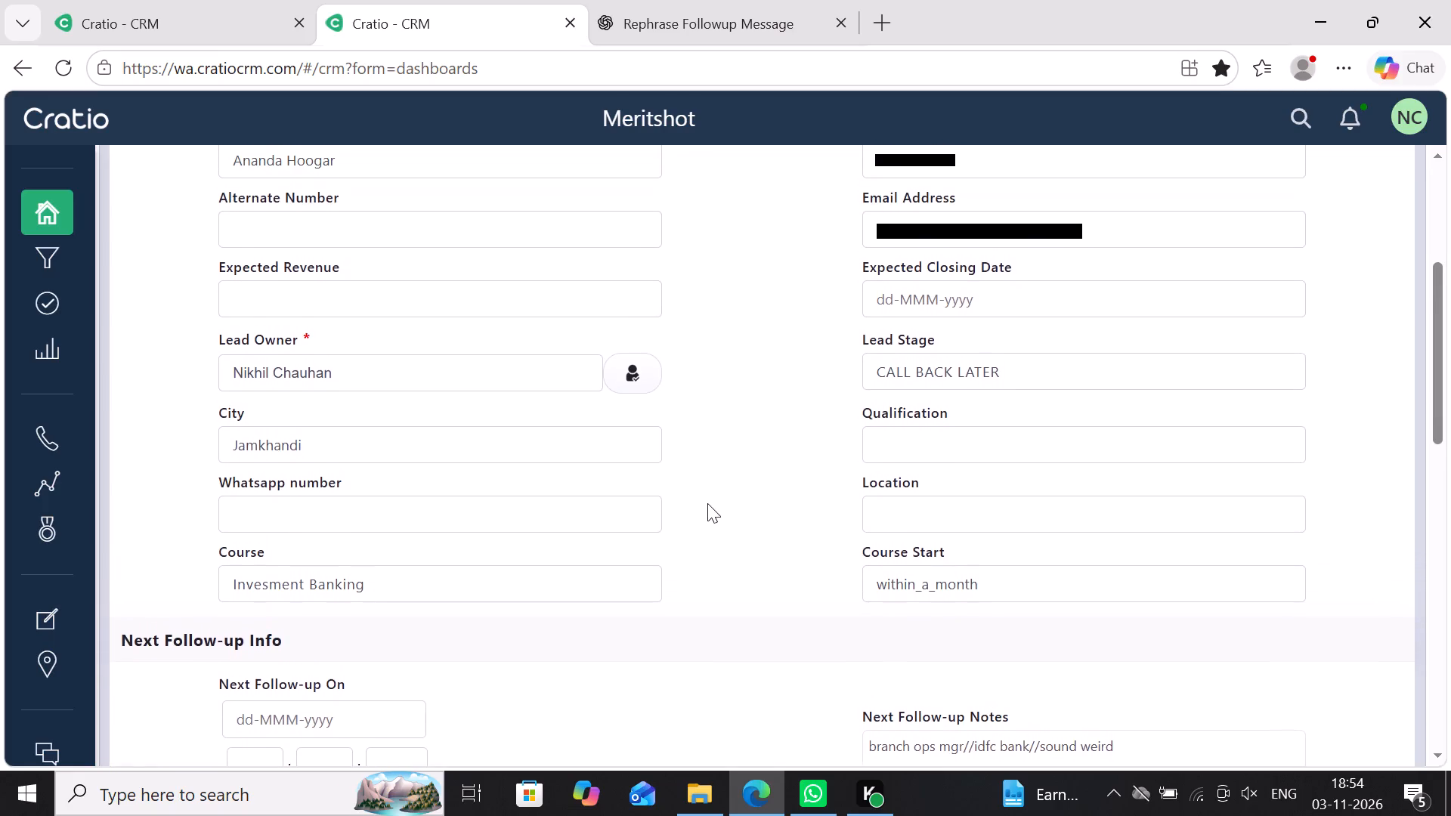
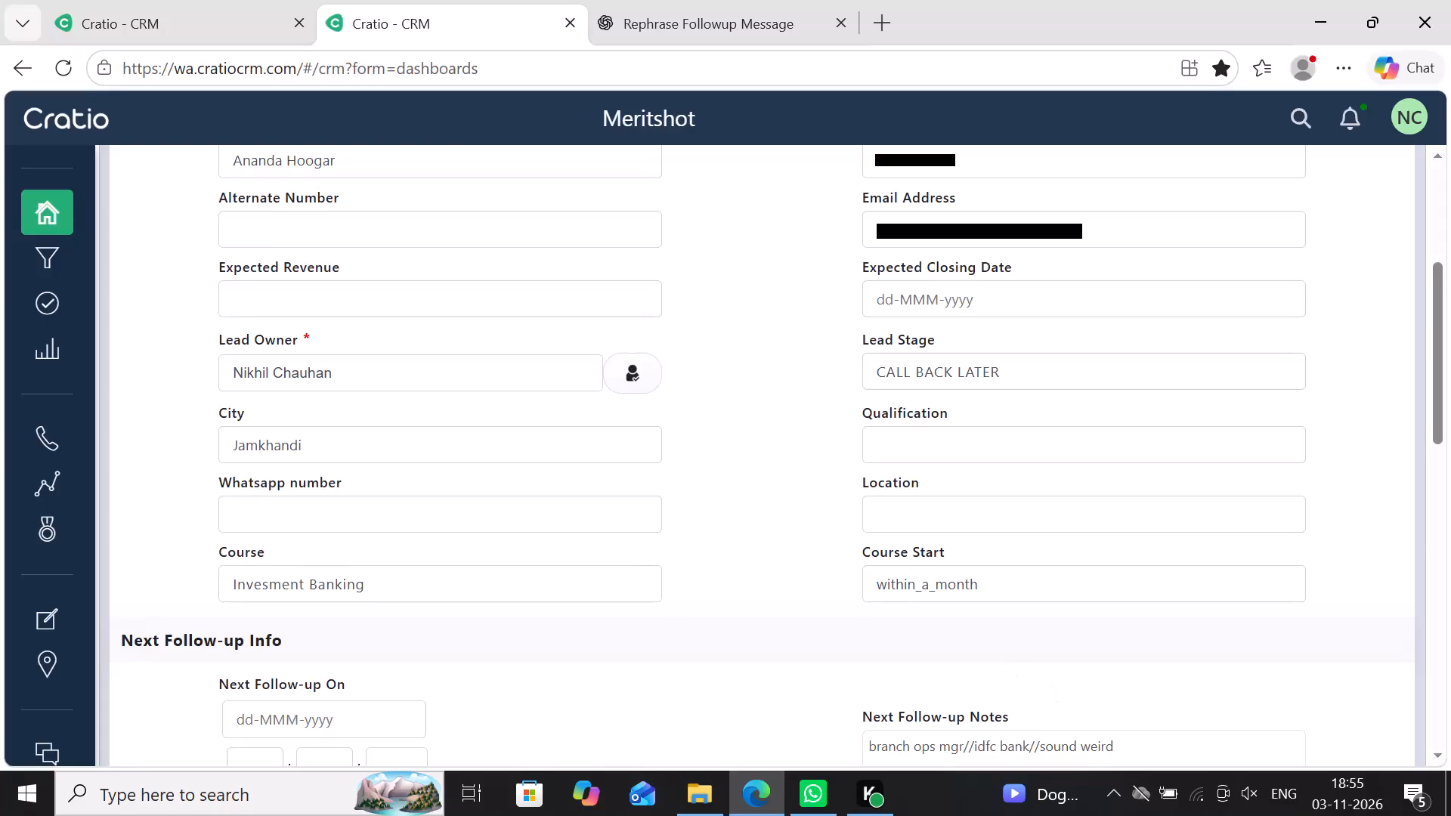
Append "//cut call in mid convo" to the open lead's next follow-up notes.
left_click(1128, 751)
type("//")
type("cut")
key("space")
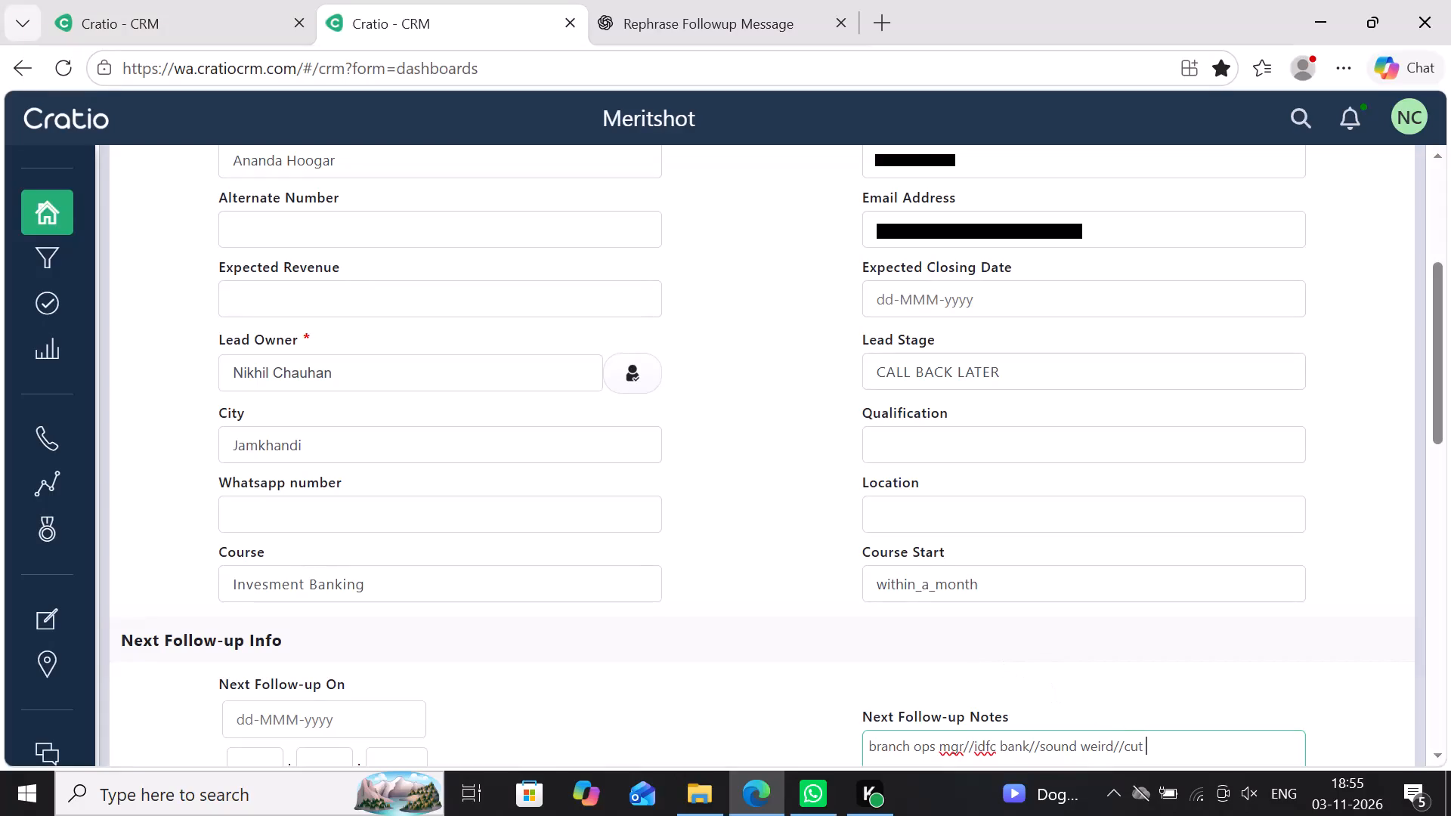
type("call in mid")
key("space")
type("cob")
key("BackSpace")
type("nvo")
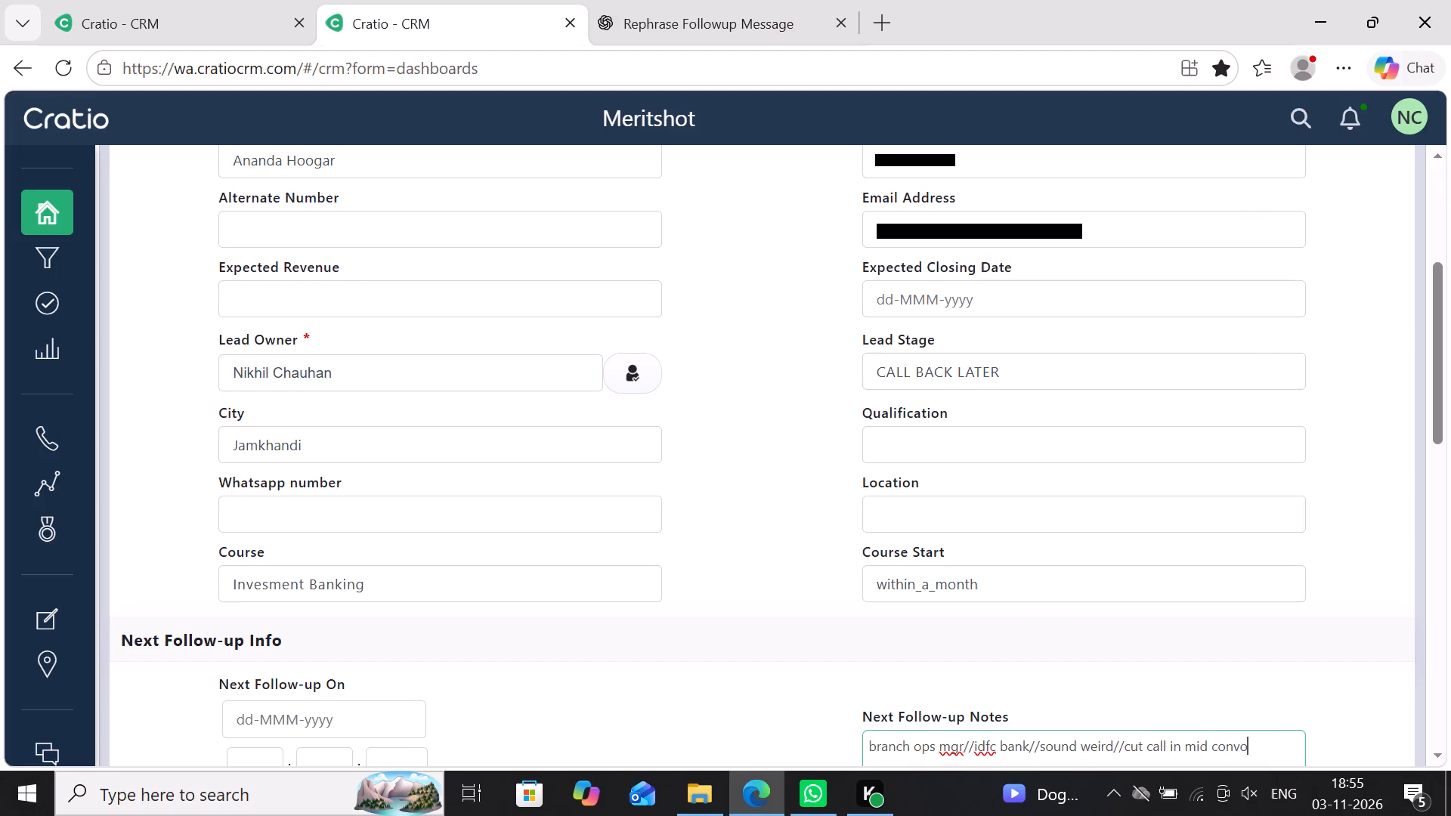
key("Left")
Set the lead stage to CLOSED LOST, save the lead, and go back to the refreshed CALL BACK LATER list.
scroll(744, 315, "up", 20)
scroll(744, 315, "up", 20)
scroll(744, 315, "up", 20)
scroll(756, 498, "down", 11)
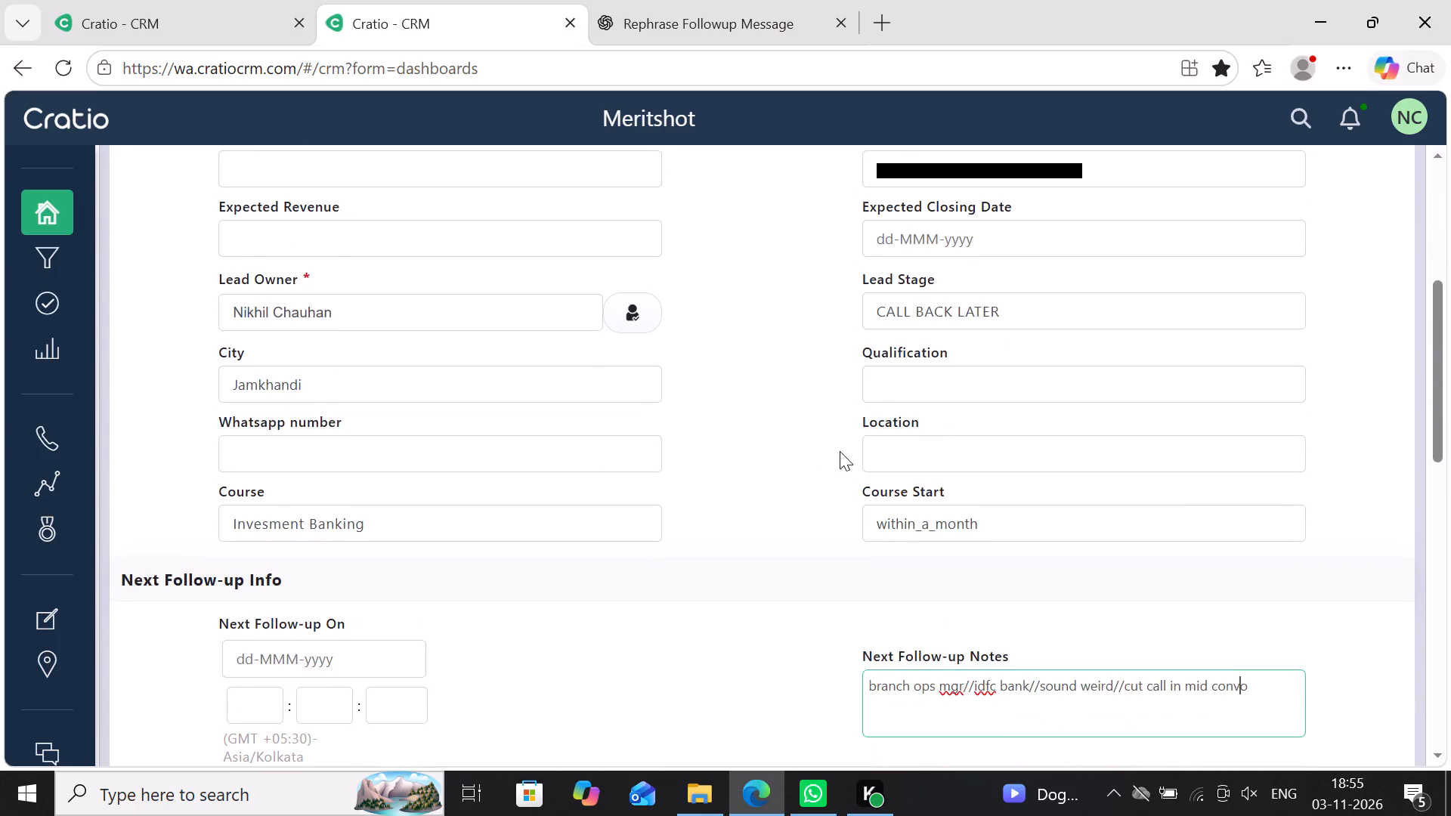
left_click(954, 312)
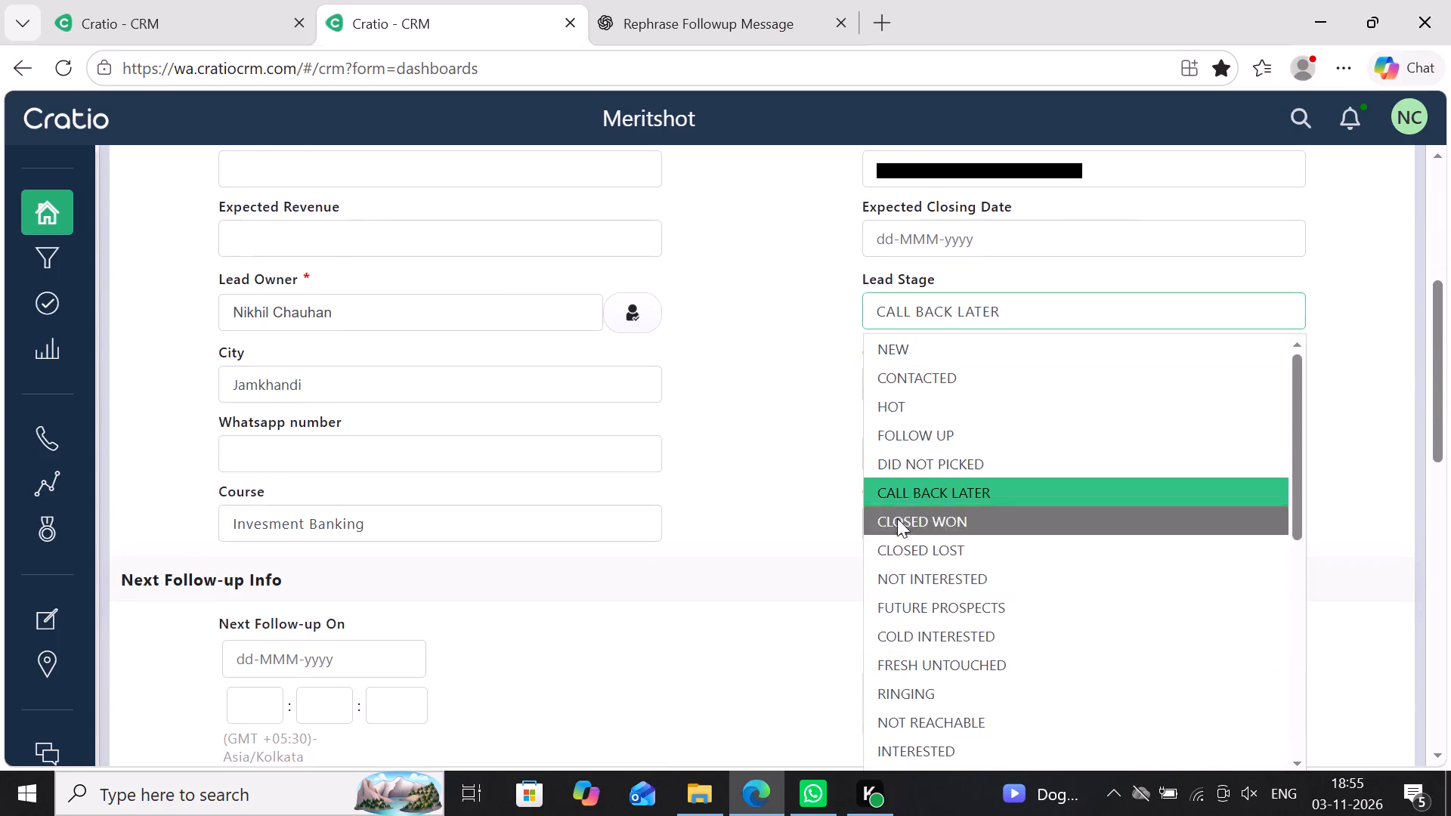
left_click(662, 484)
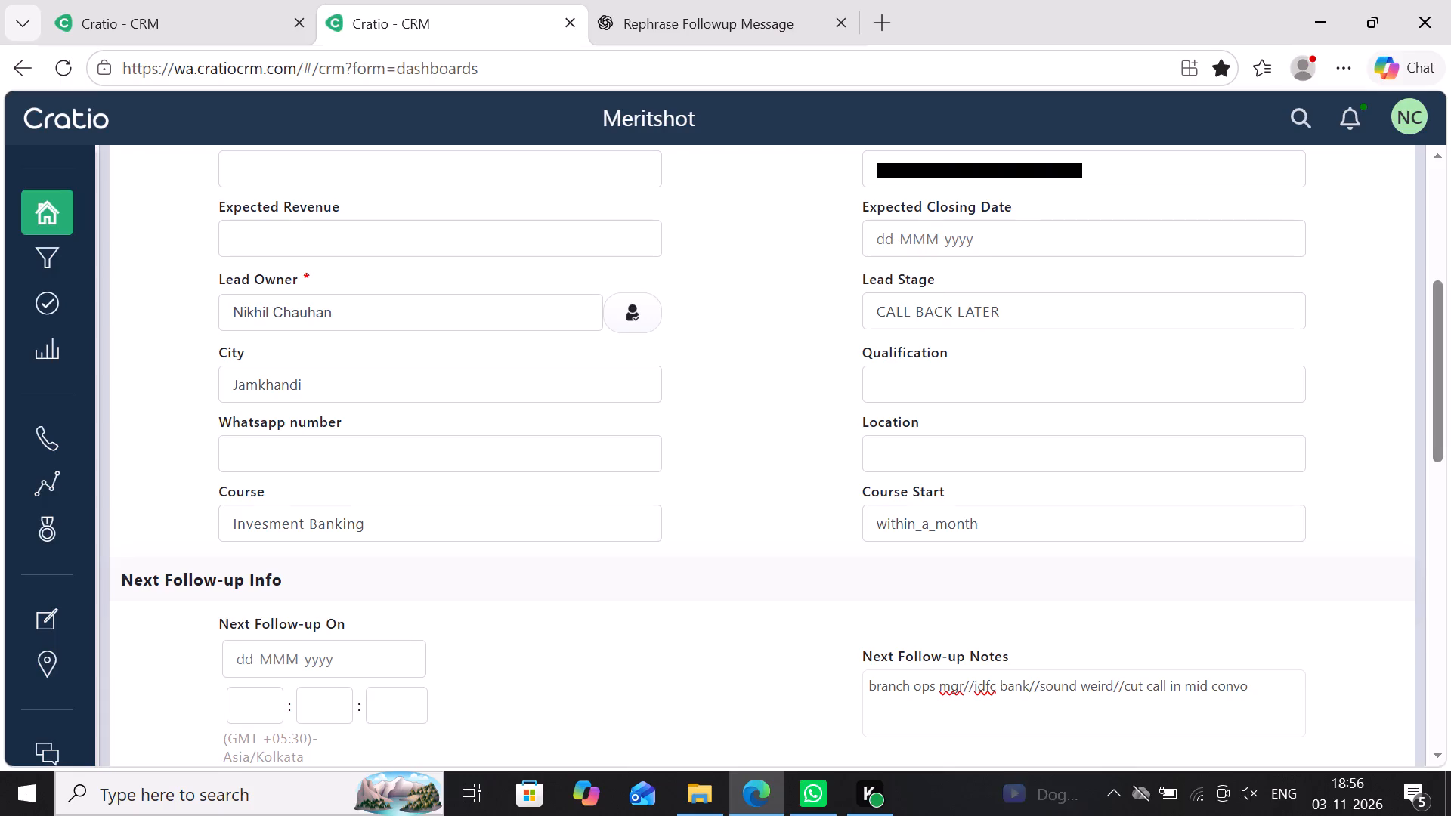
left_click(968, 301)
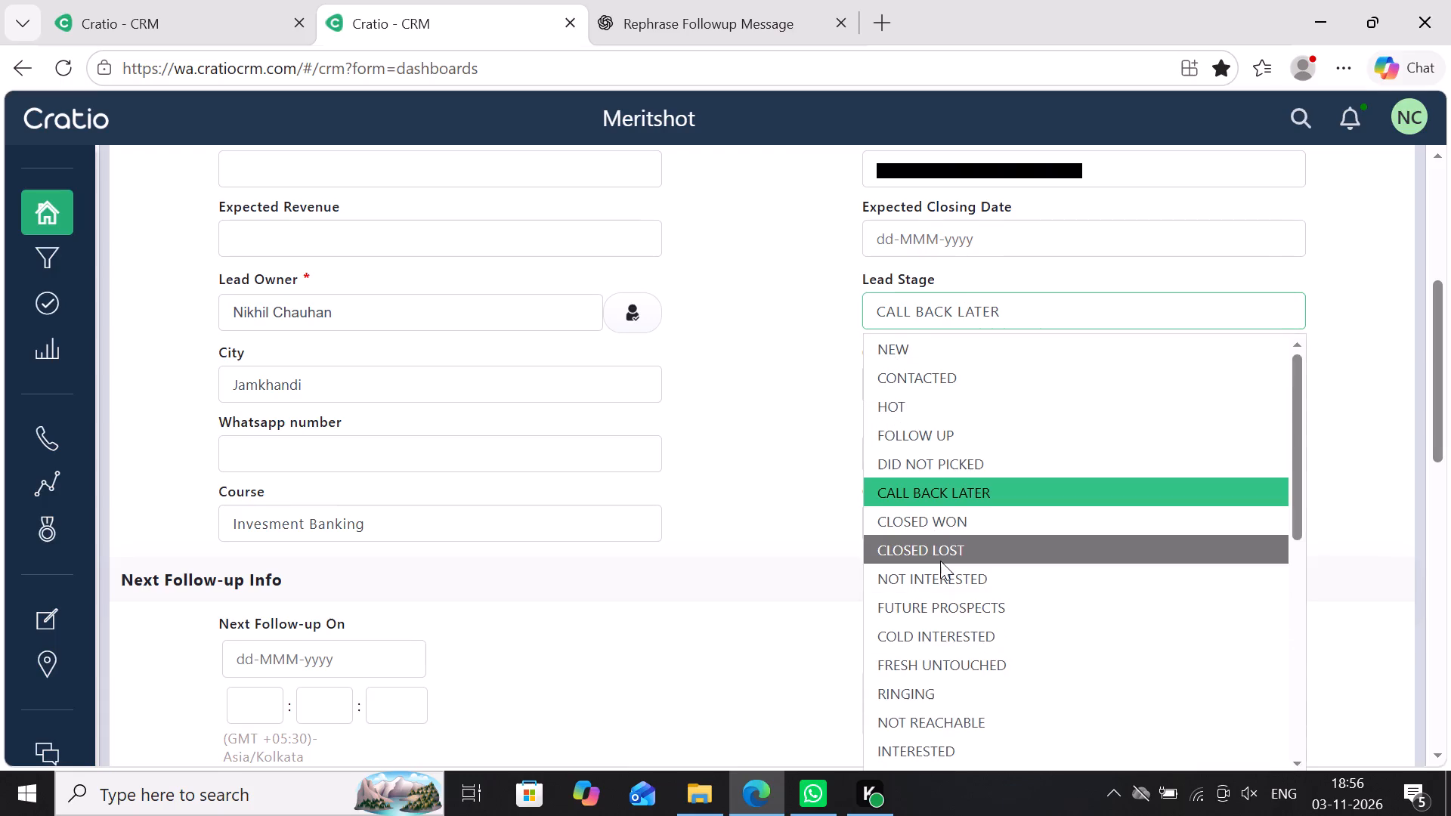
left_click(940, 561)
scroll(793, 347, "up", 20)
scroll(793, 347, "up", 20)
scroll(793, 347, "up", 20)
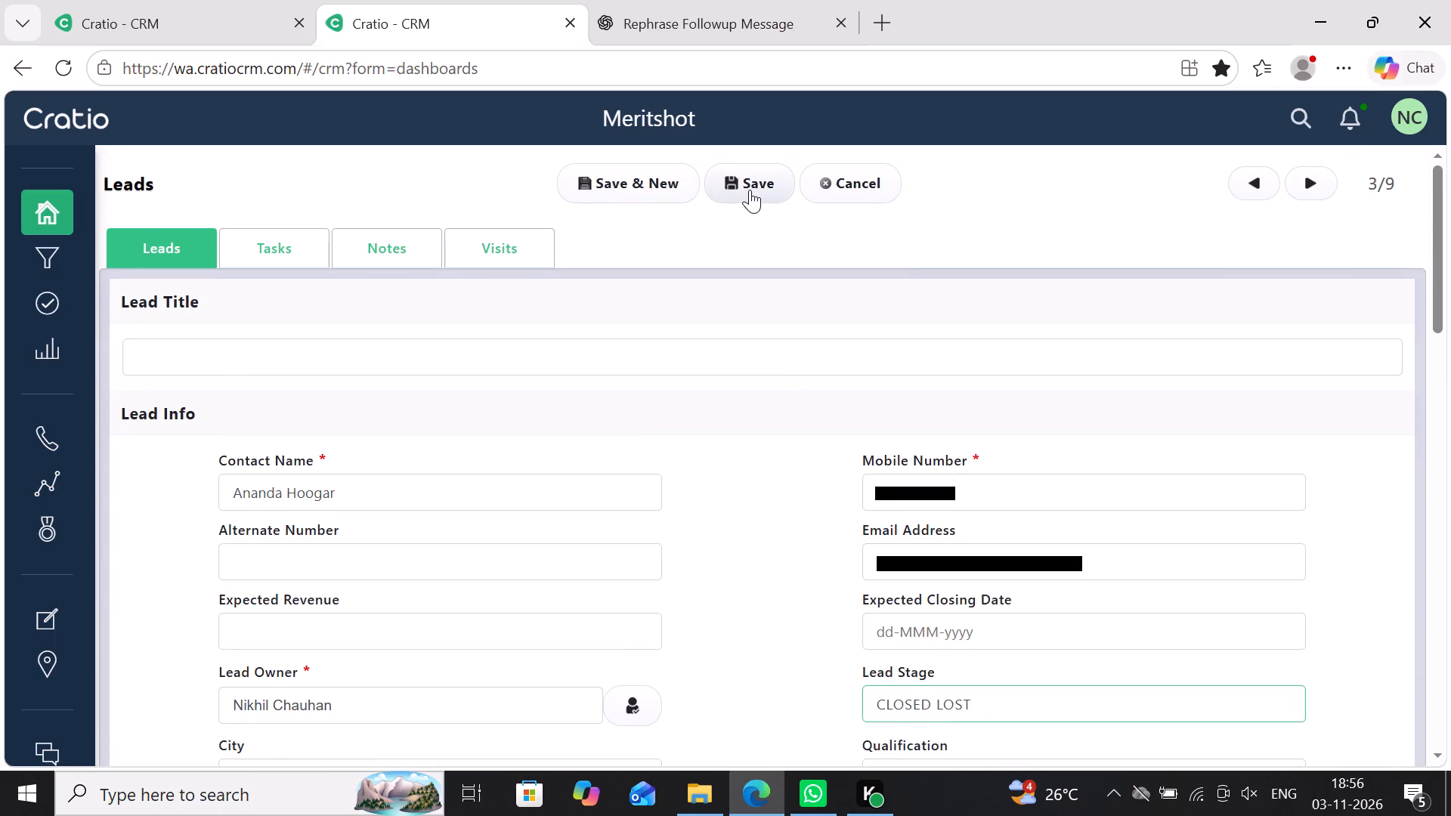
left_click(750, 190)
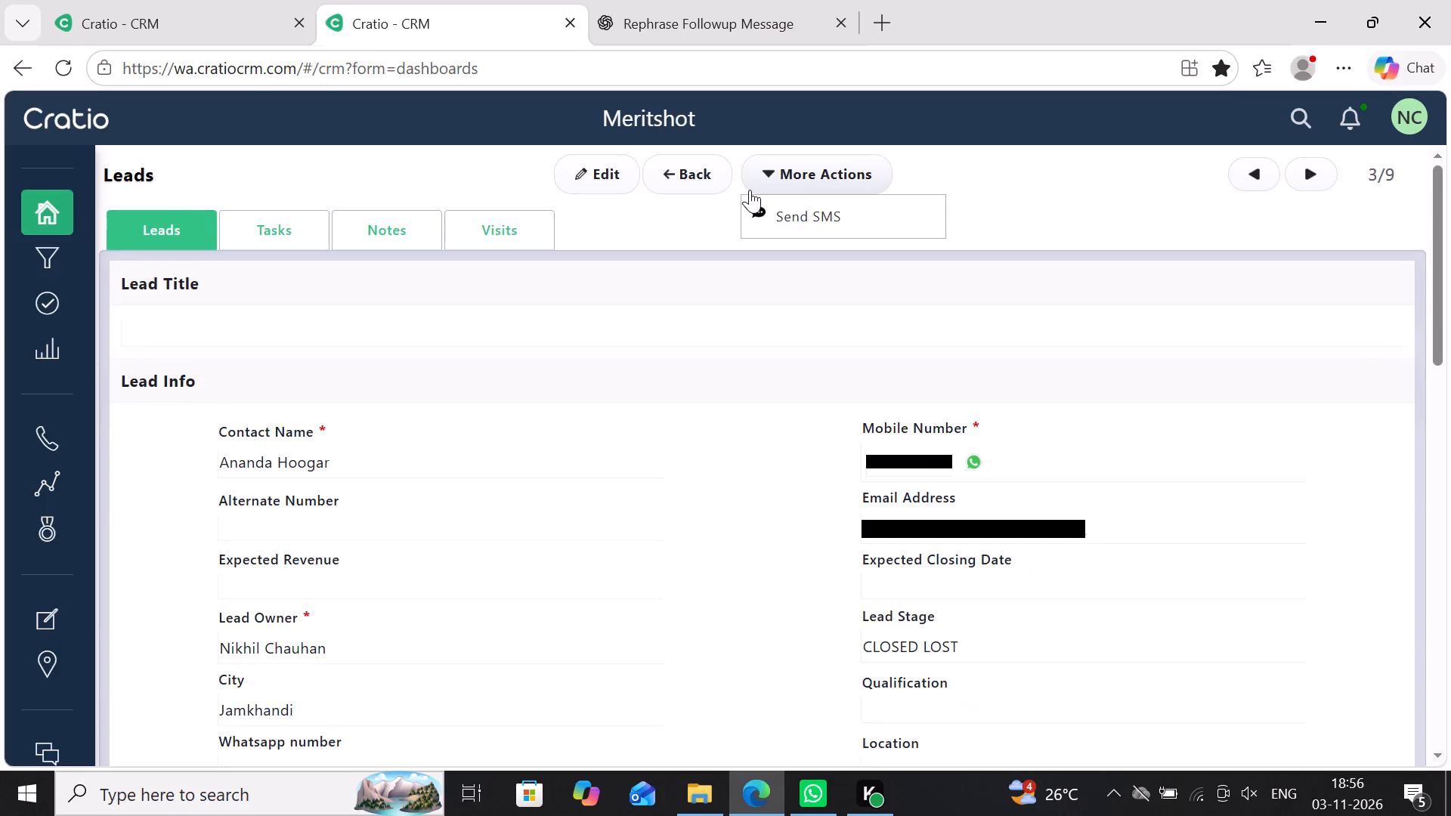
left_click(679, 181)
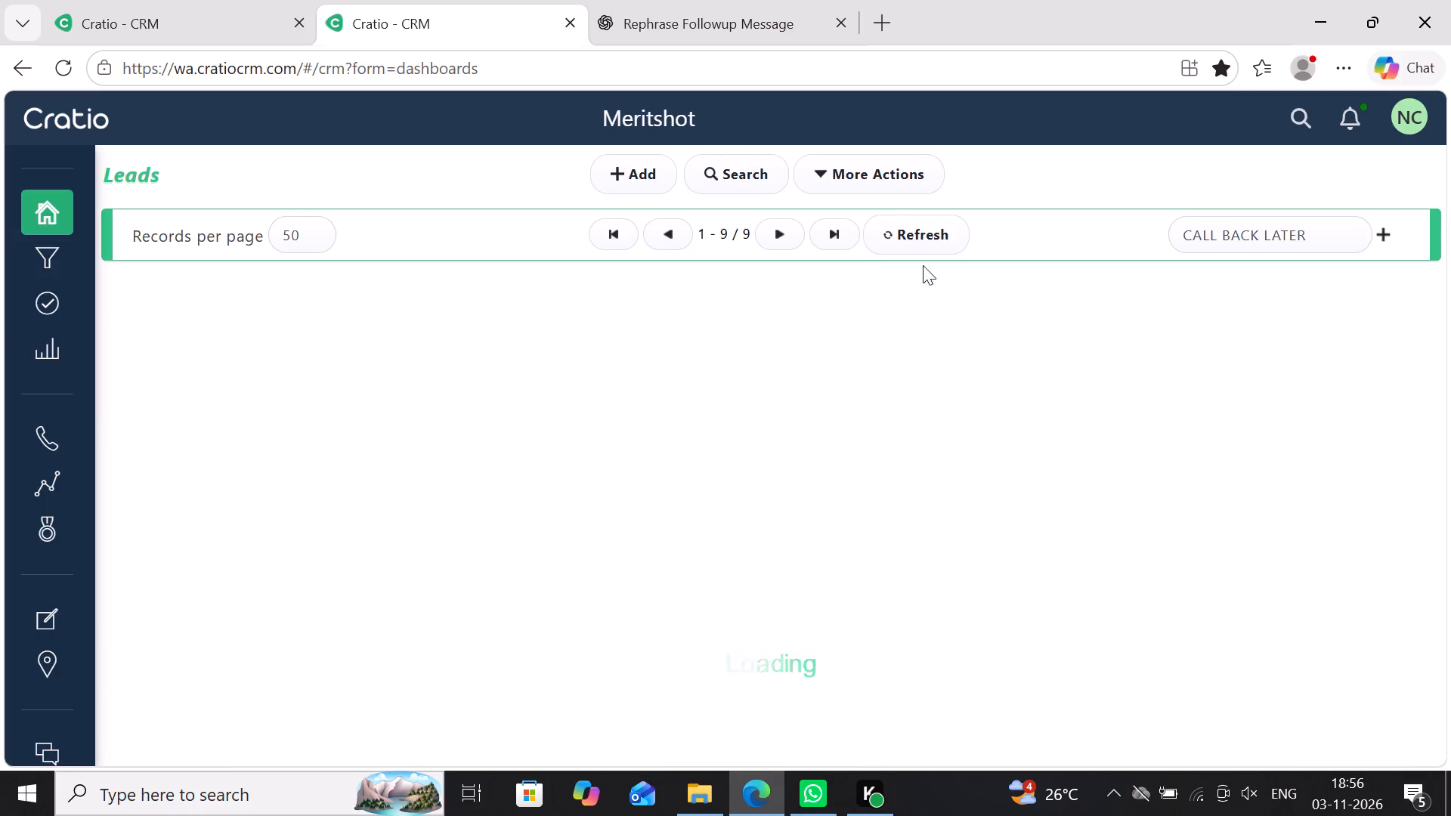
left_click(927, 241)
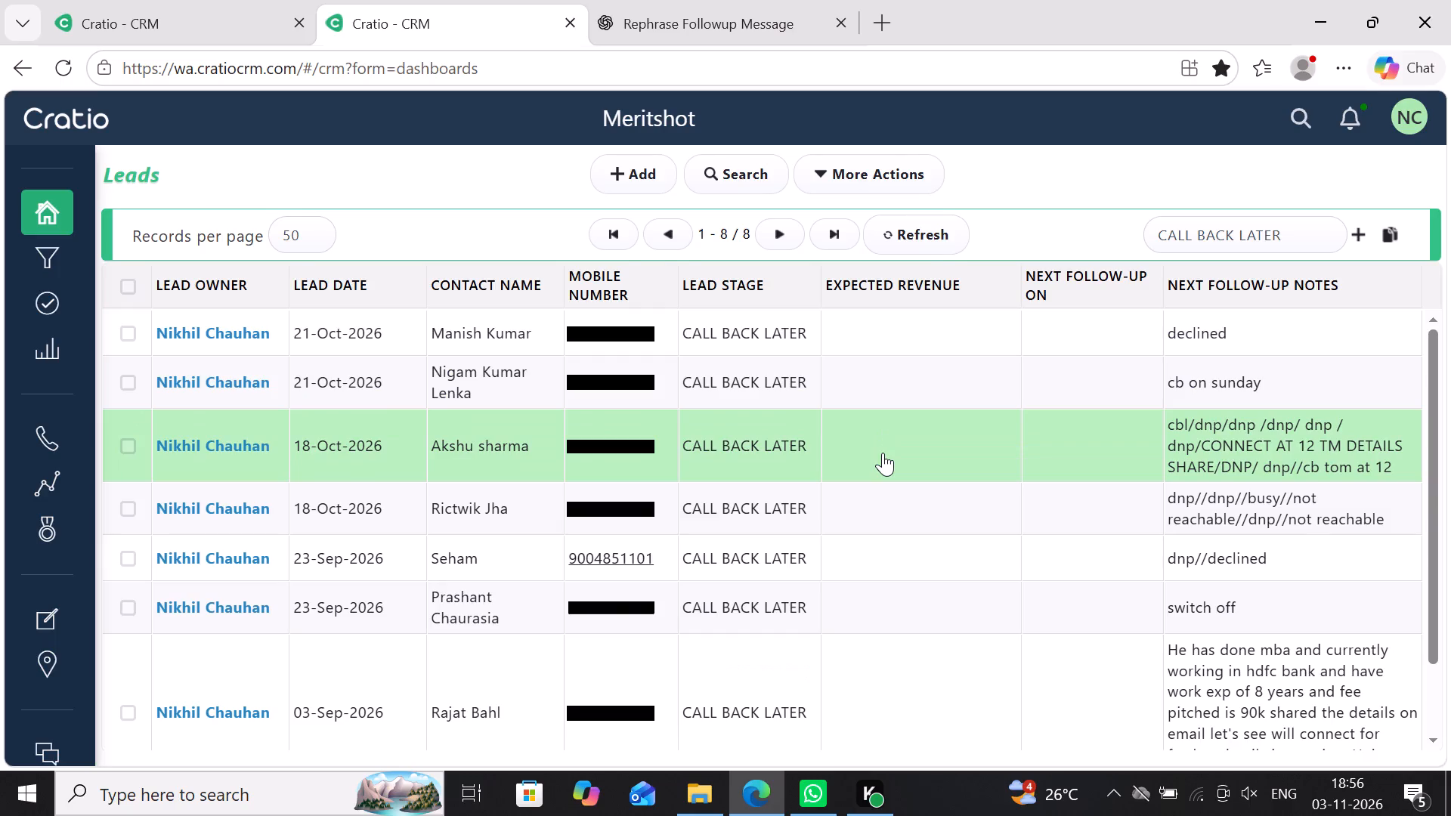
Open the first lead, noted "declined", for editing and append "//dnp" to its next follow-up notes.
left_click(936, 326)
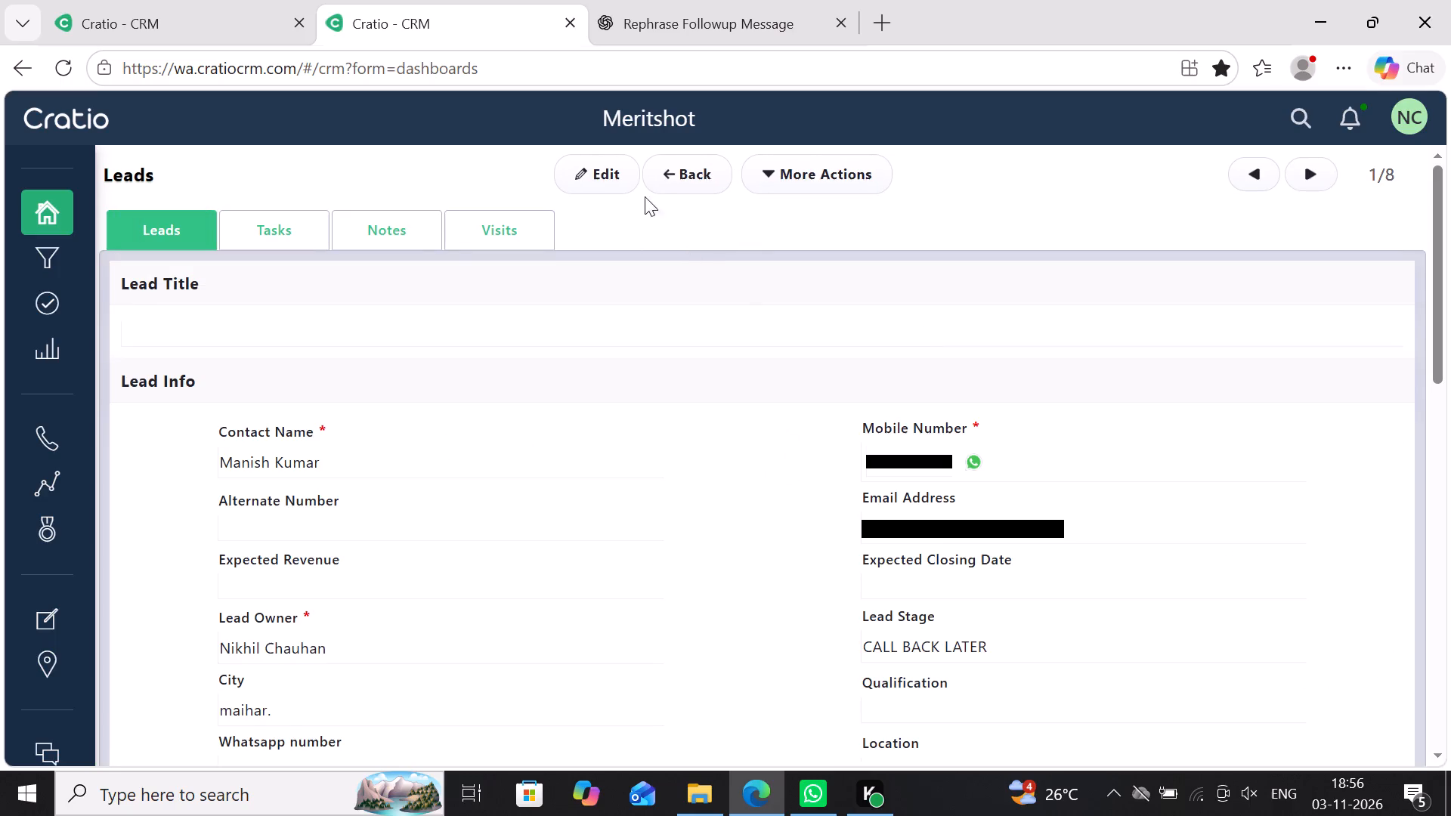
left_click(608, 173)
scroll(732, 634, "down", 4)
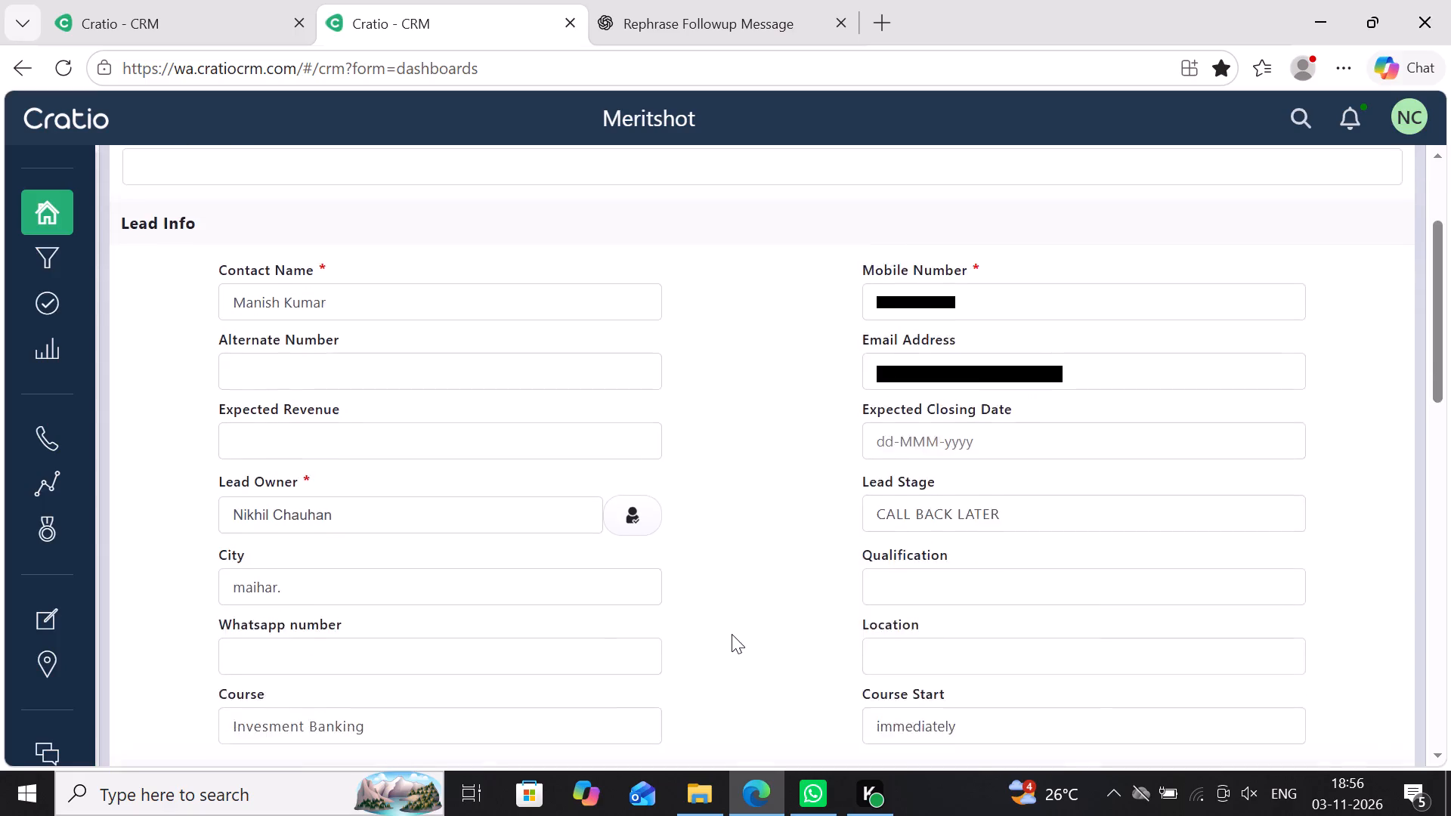
scroll(732, 634, "down", 3)
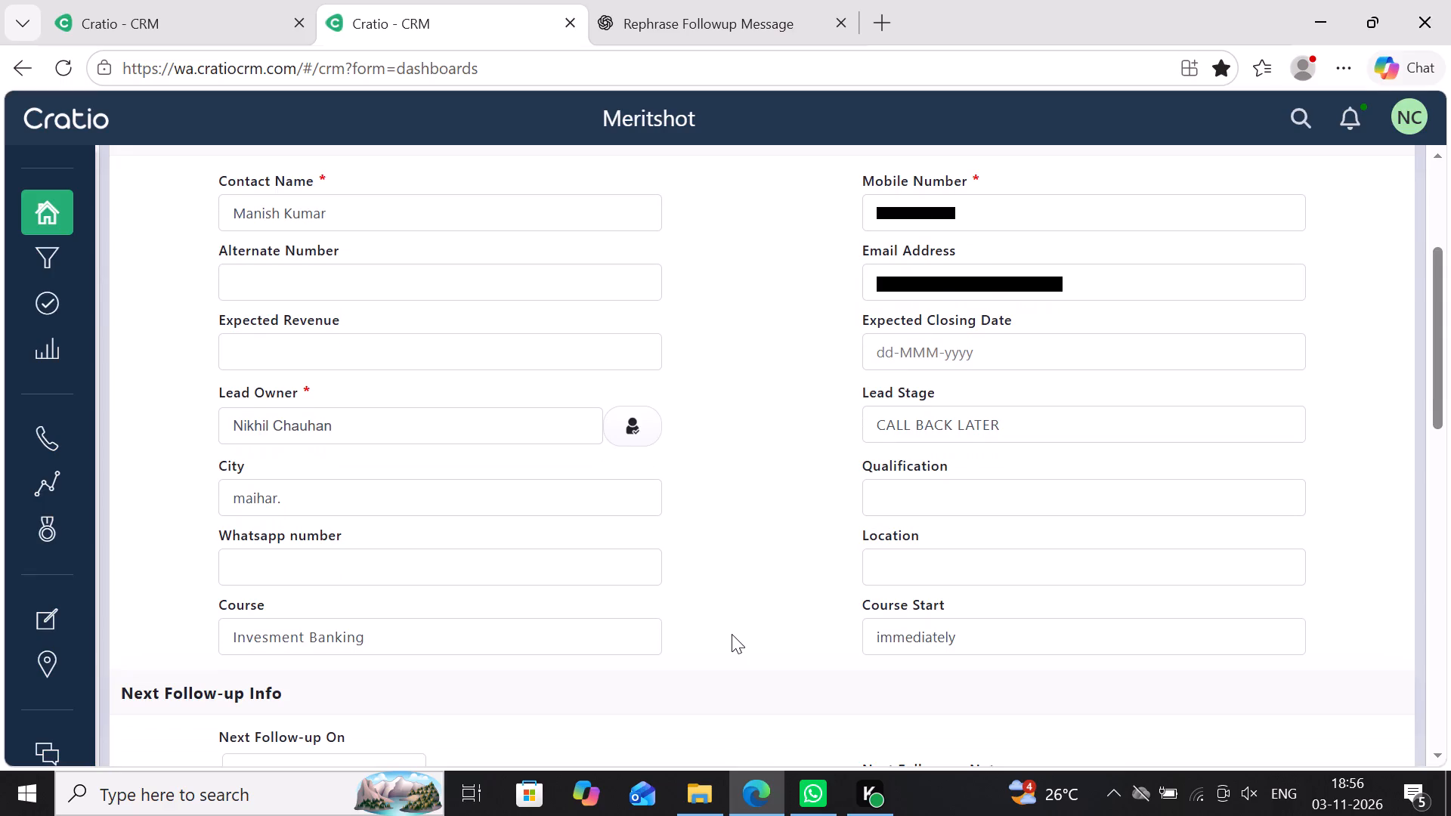
scroll(732, 634, "down", 5)
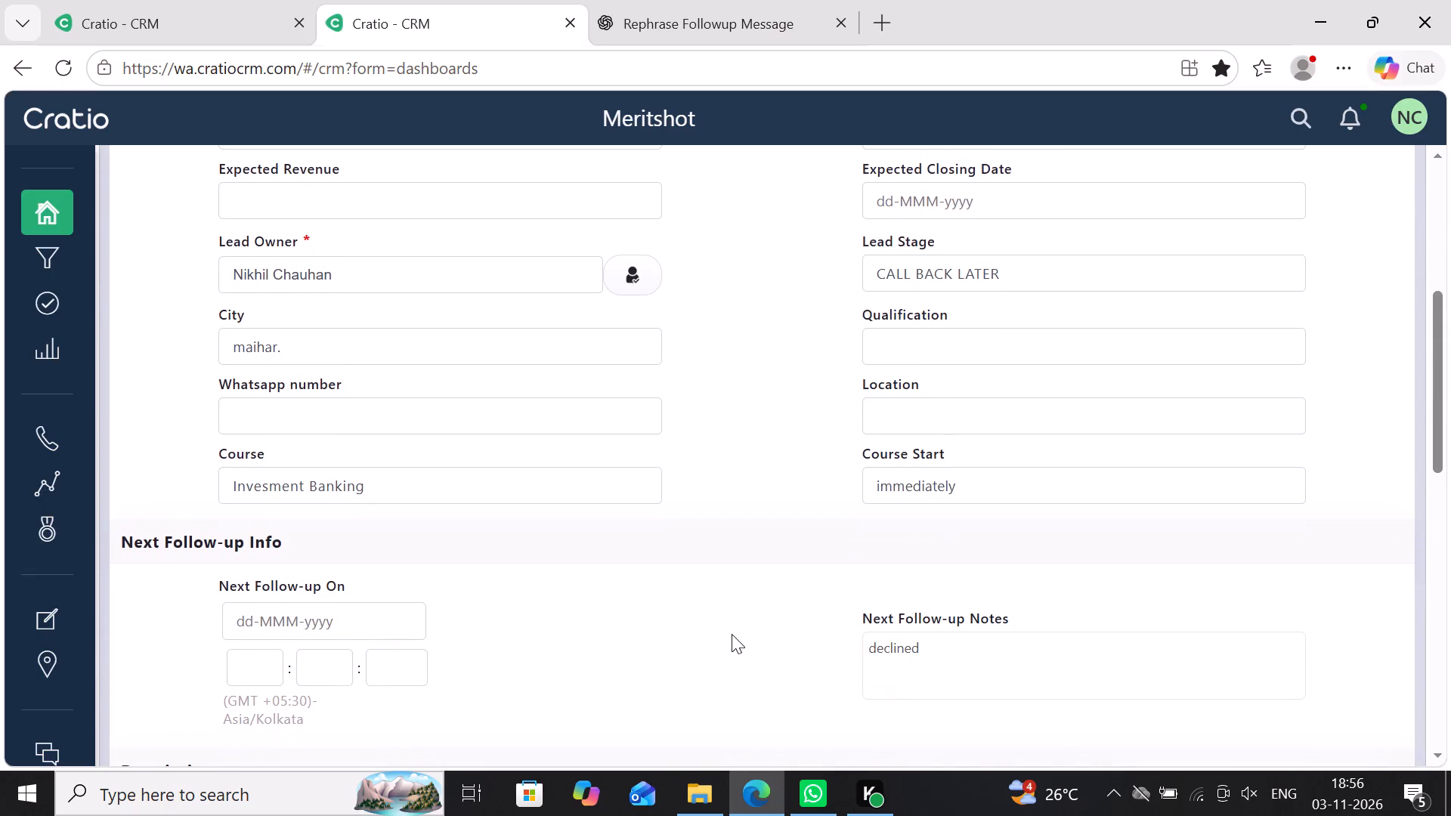
scroll(732, 634, "up", 2)
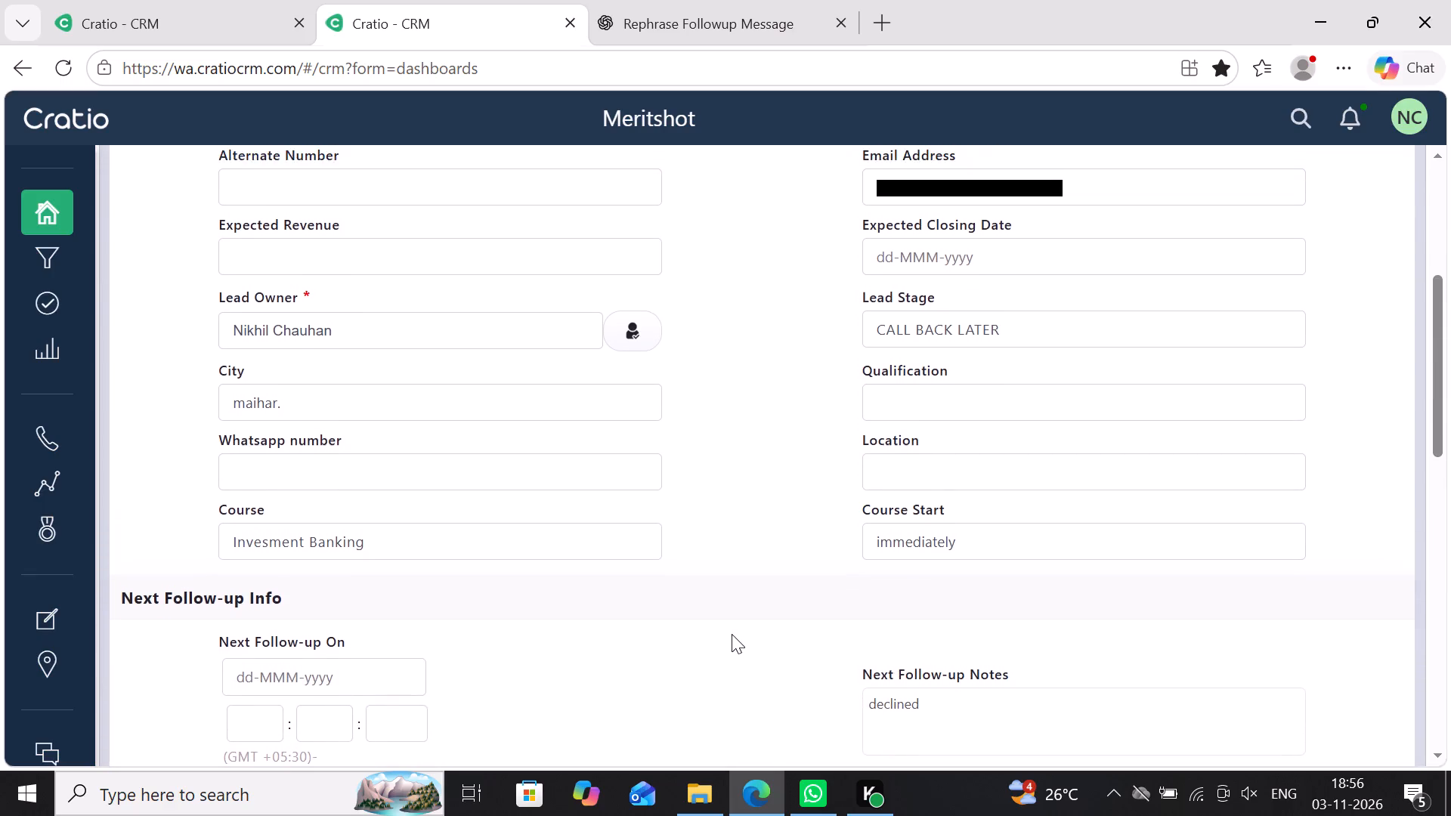
scroll(732, 634, "up", 1)
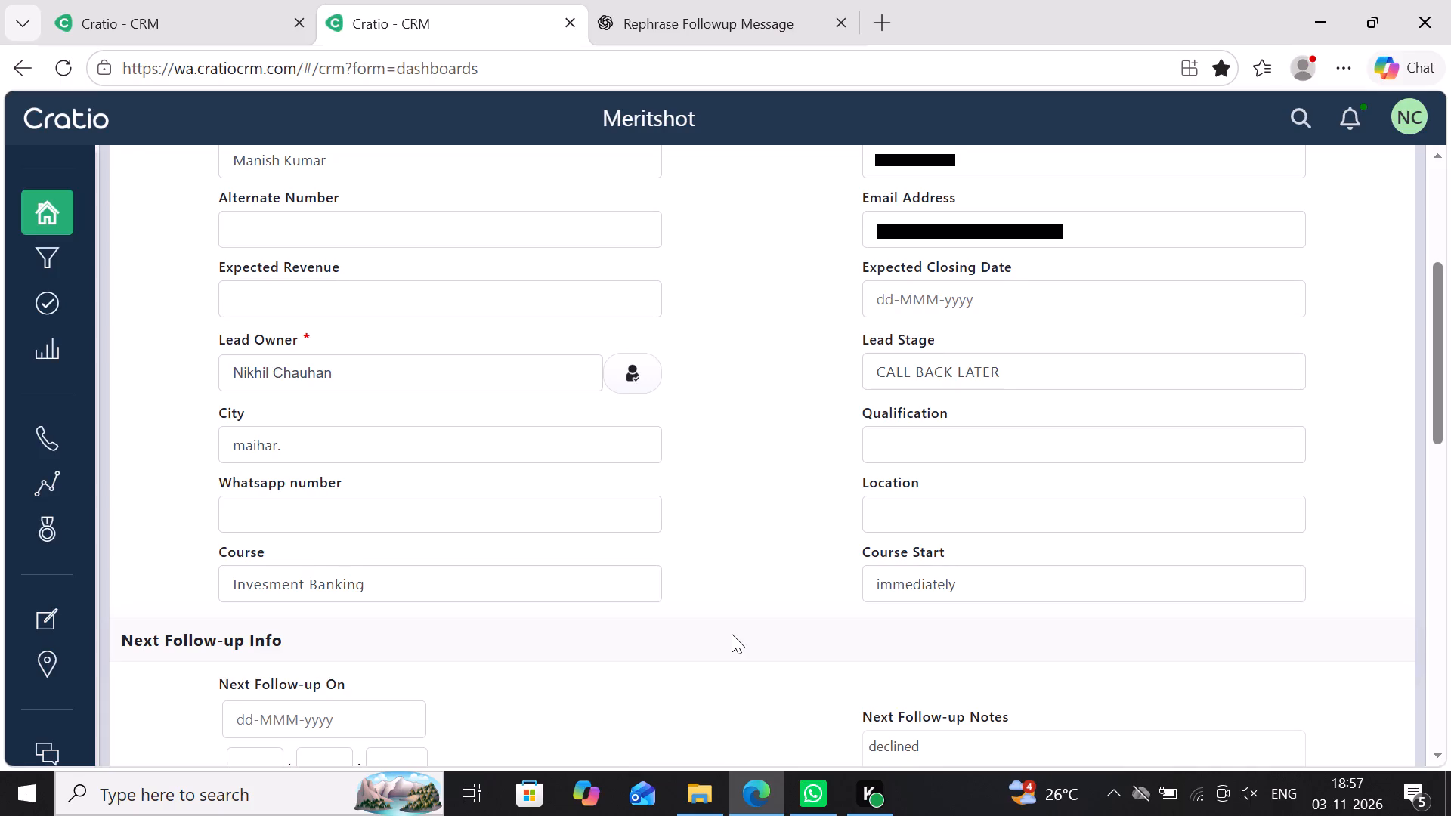
double_click(973, 746)
type("//dnp")
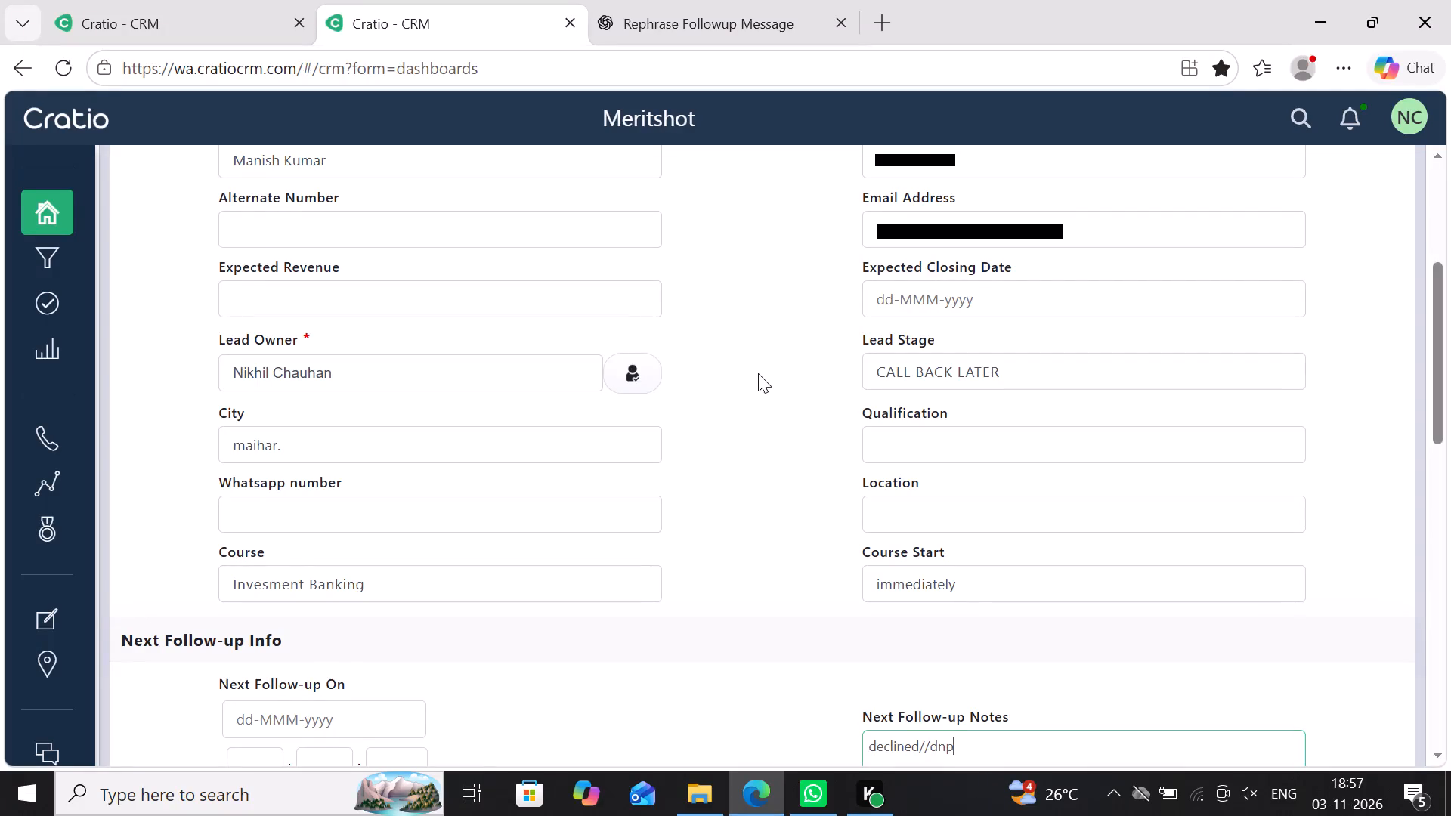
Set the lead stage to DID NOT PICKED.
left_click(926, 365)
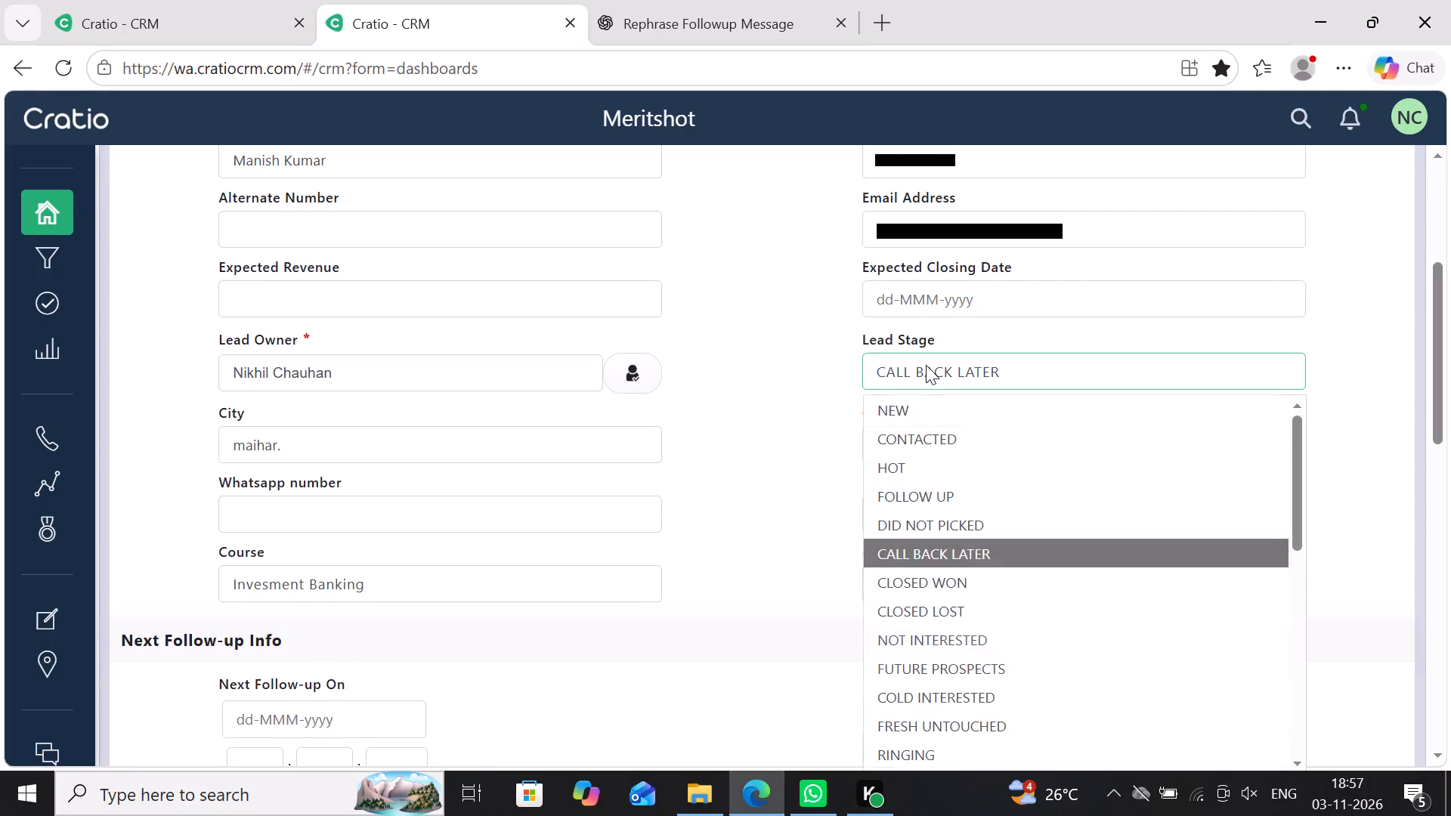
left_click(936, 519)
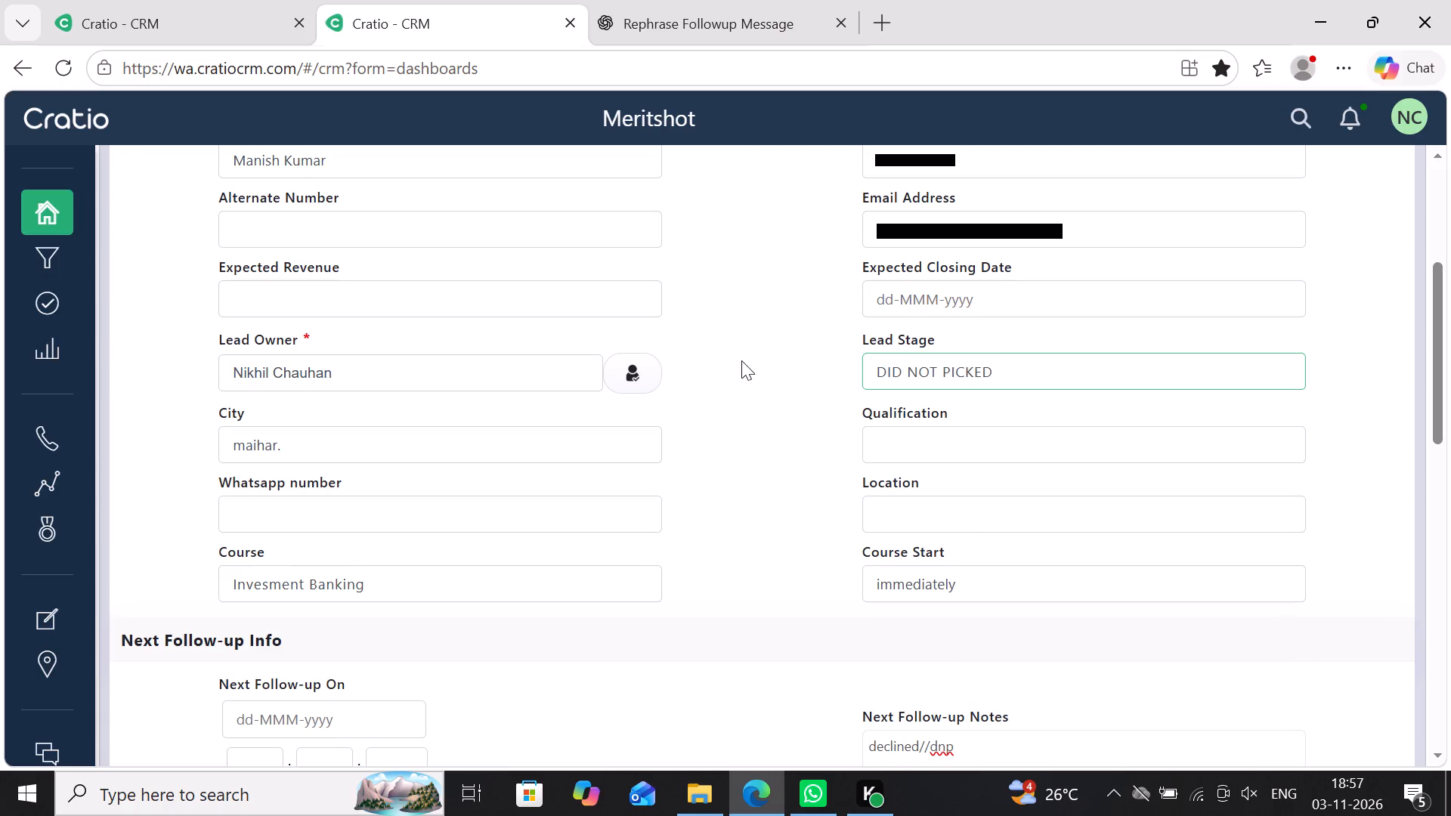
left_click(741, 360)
Set the lead stage to CLOSED LOST, save the lead, and go back to the refreshed CALL BACK LATER list.
left_click(928, 369)
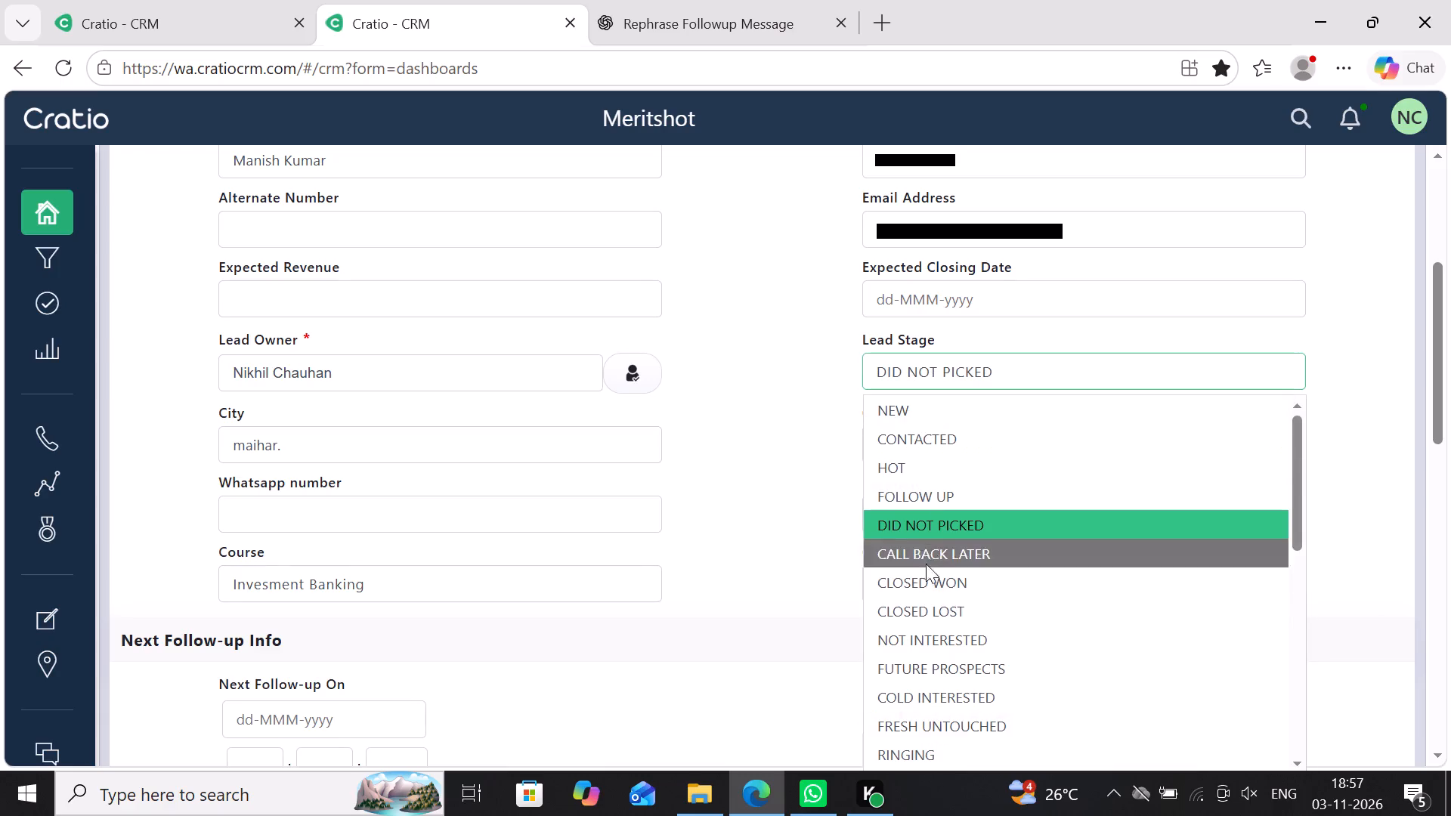
left_click(924, 603)
left_click(757, 432)
scroll(757, 444, "up", 20)
scroll(757, 444, "up", 20)
scroll(757, 444, "up", 19)
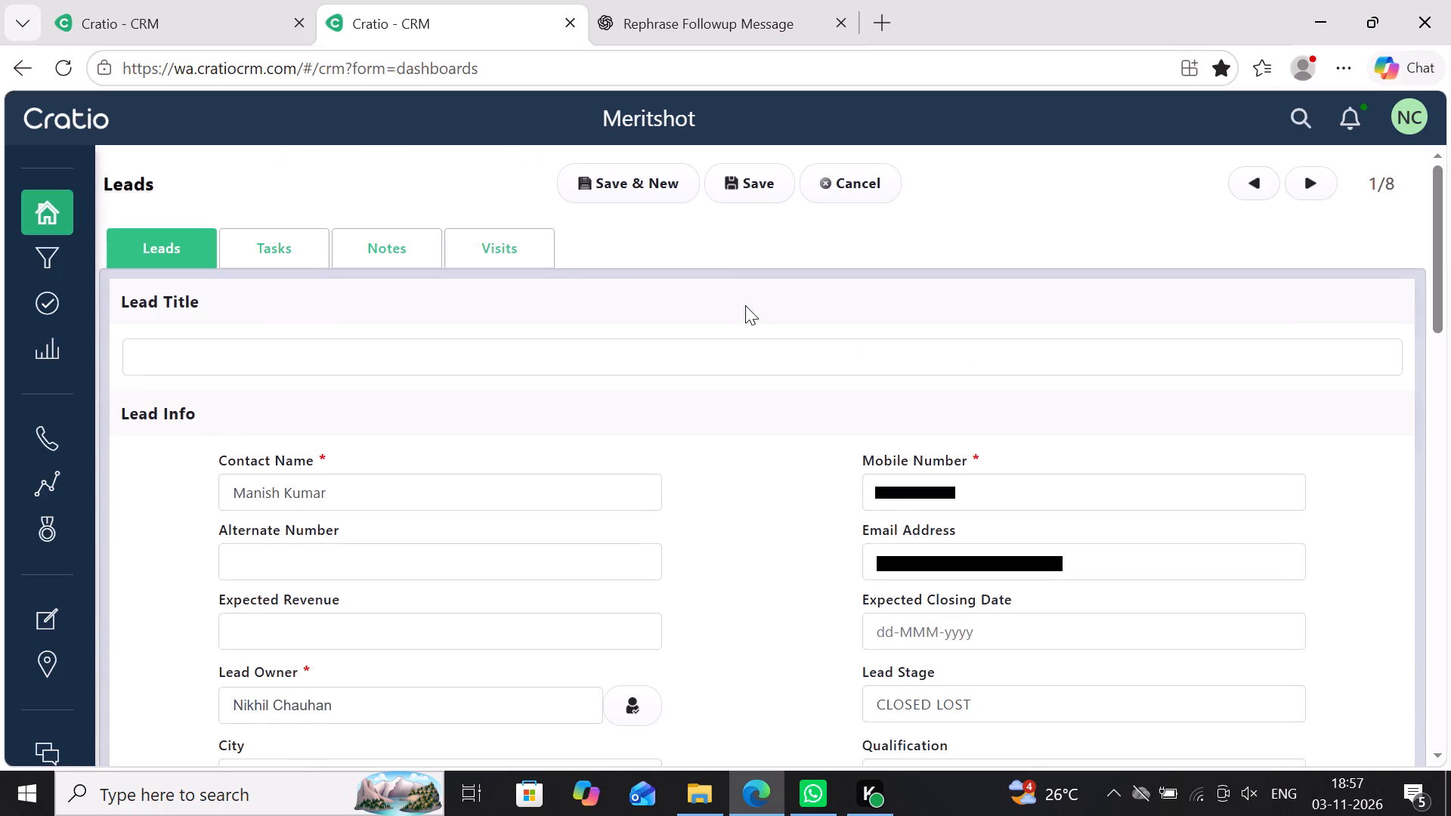
left_click(739, 172)
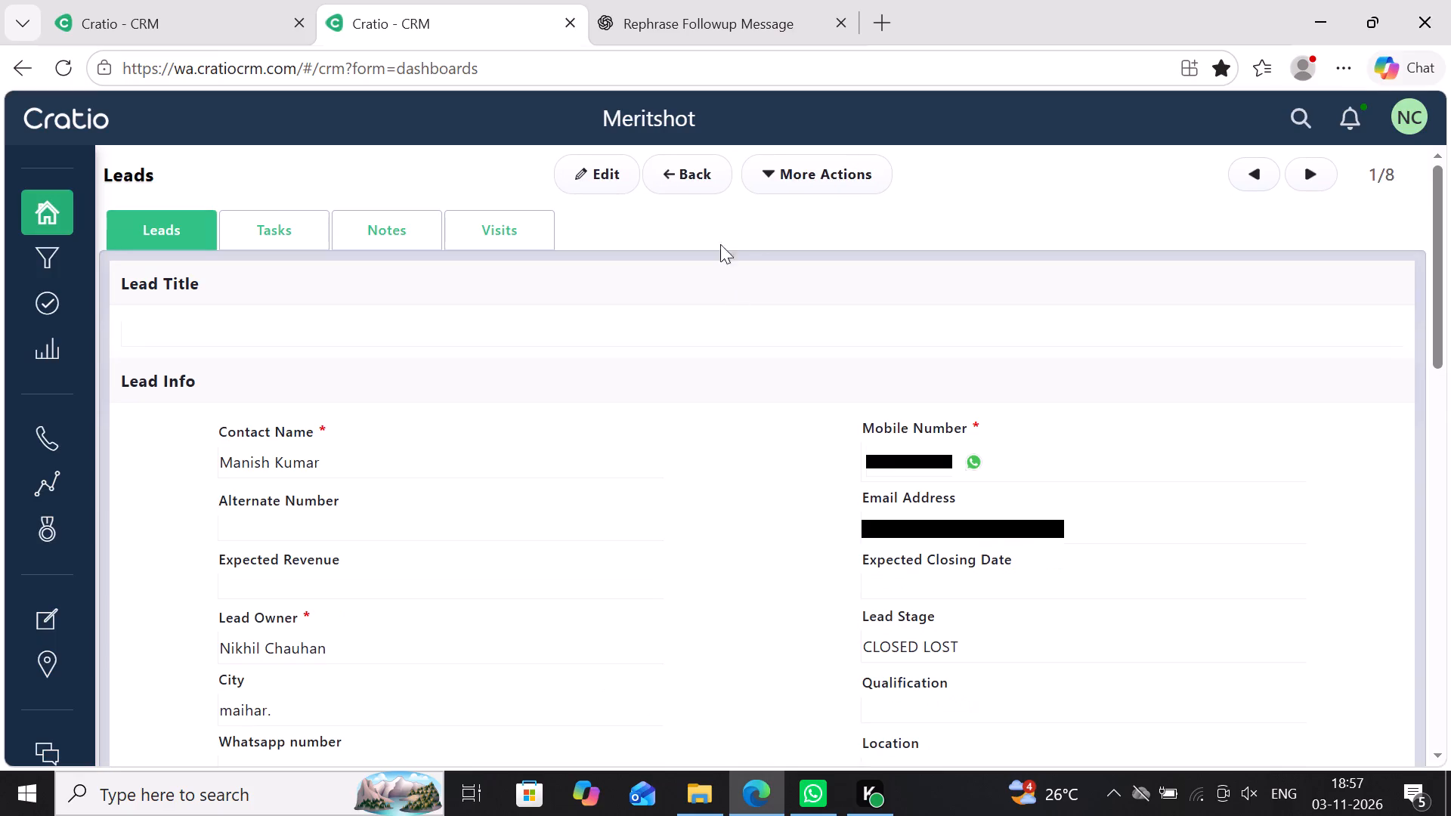
left_click(687, 176)
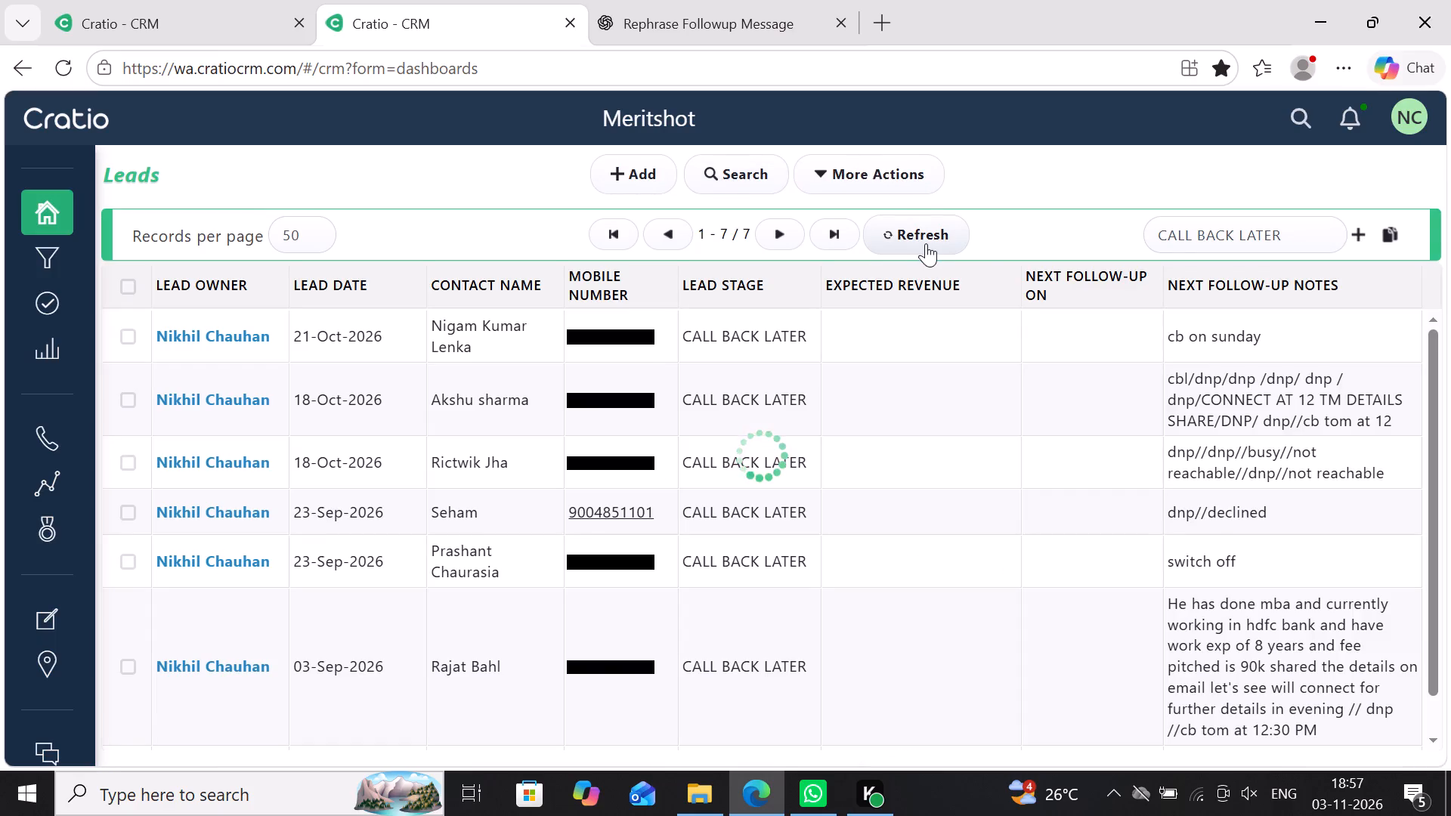
left_click(927, 235)
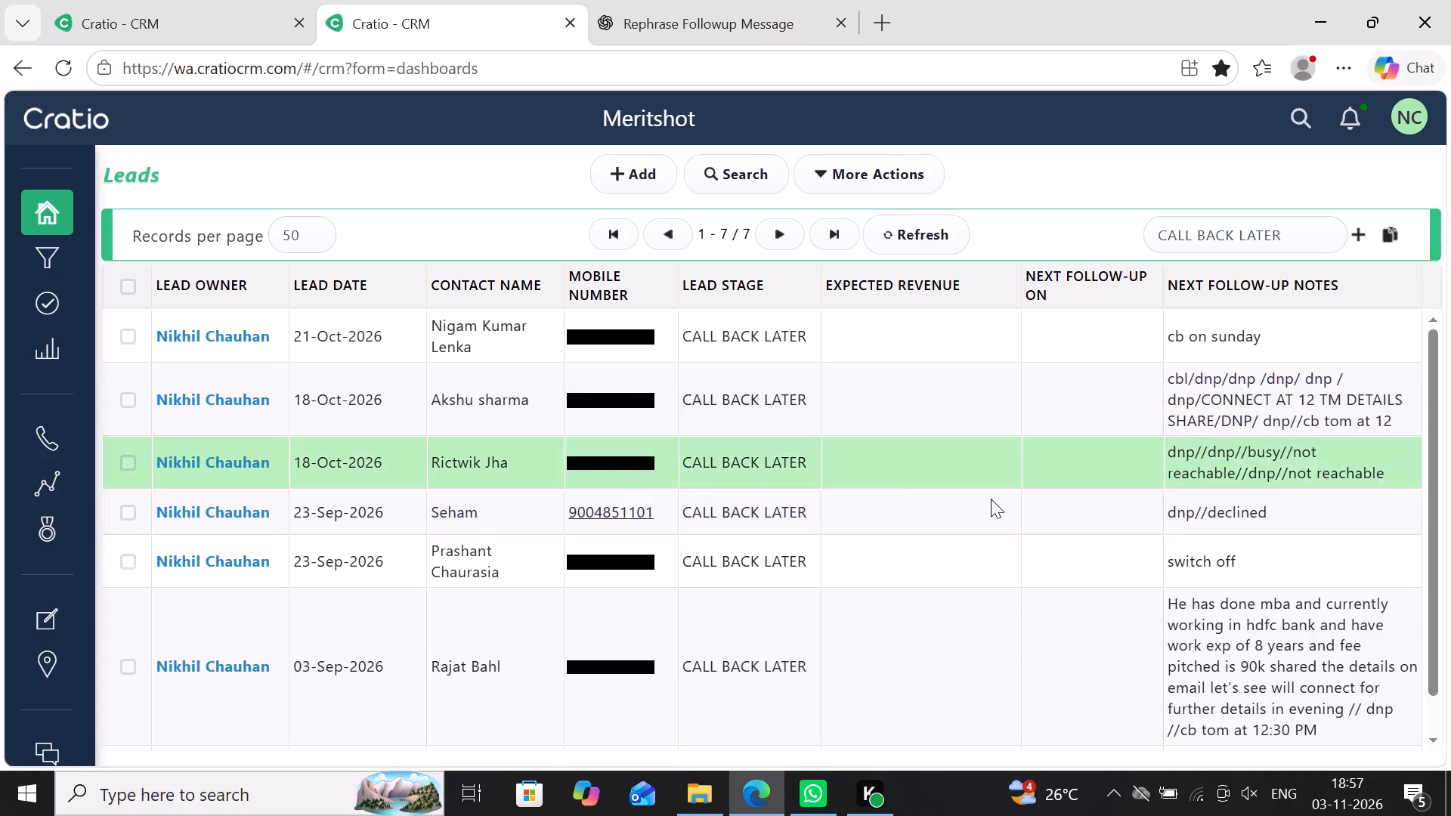
Open the lead noted "dnp//declined" for editing and append "//declined" to its next follow-up notes.
scroll(995, 525, "down", 7)
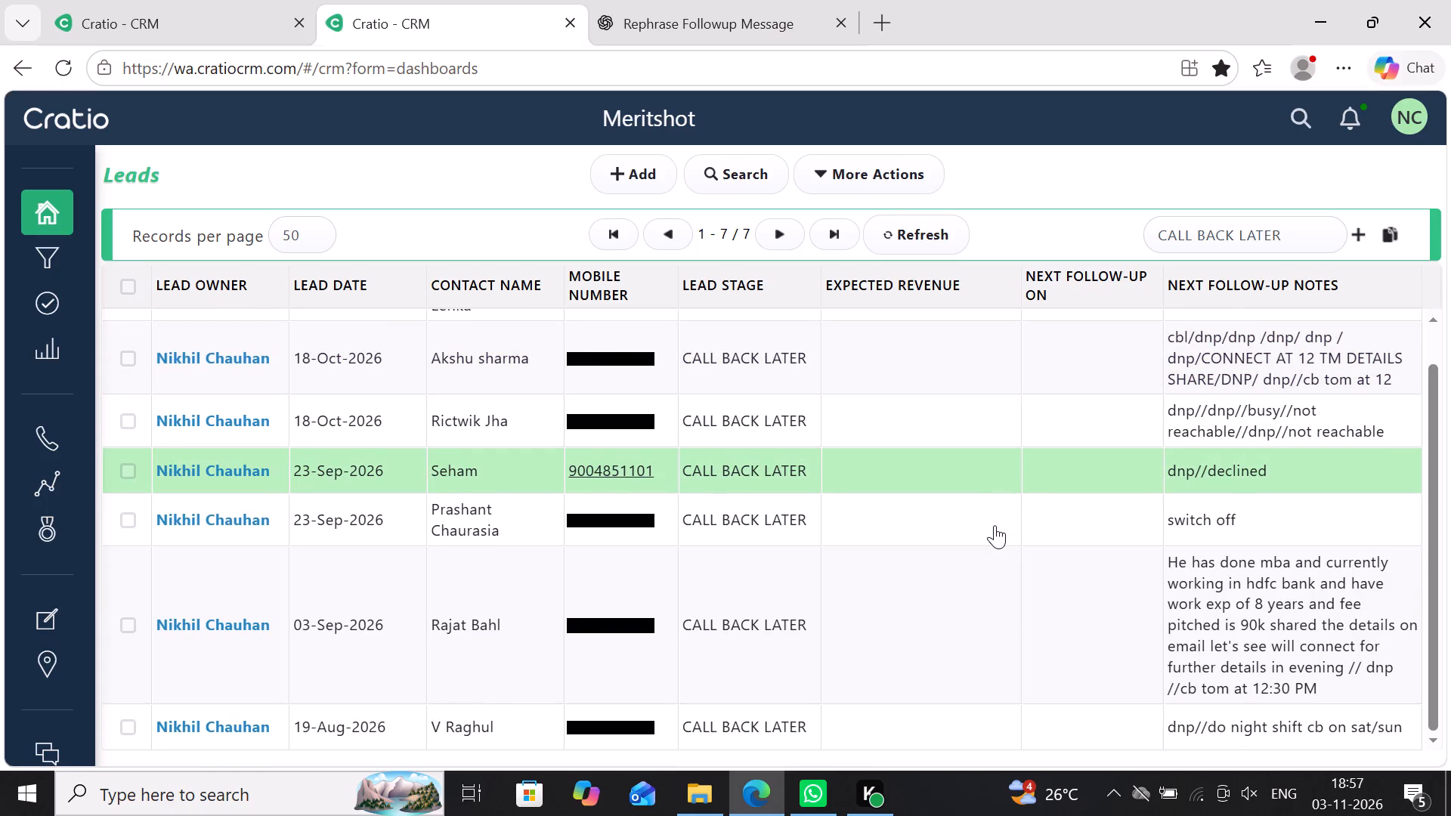
scroll(995, 525, "down", 2)
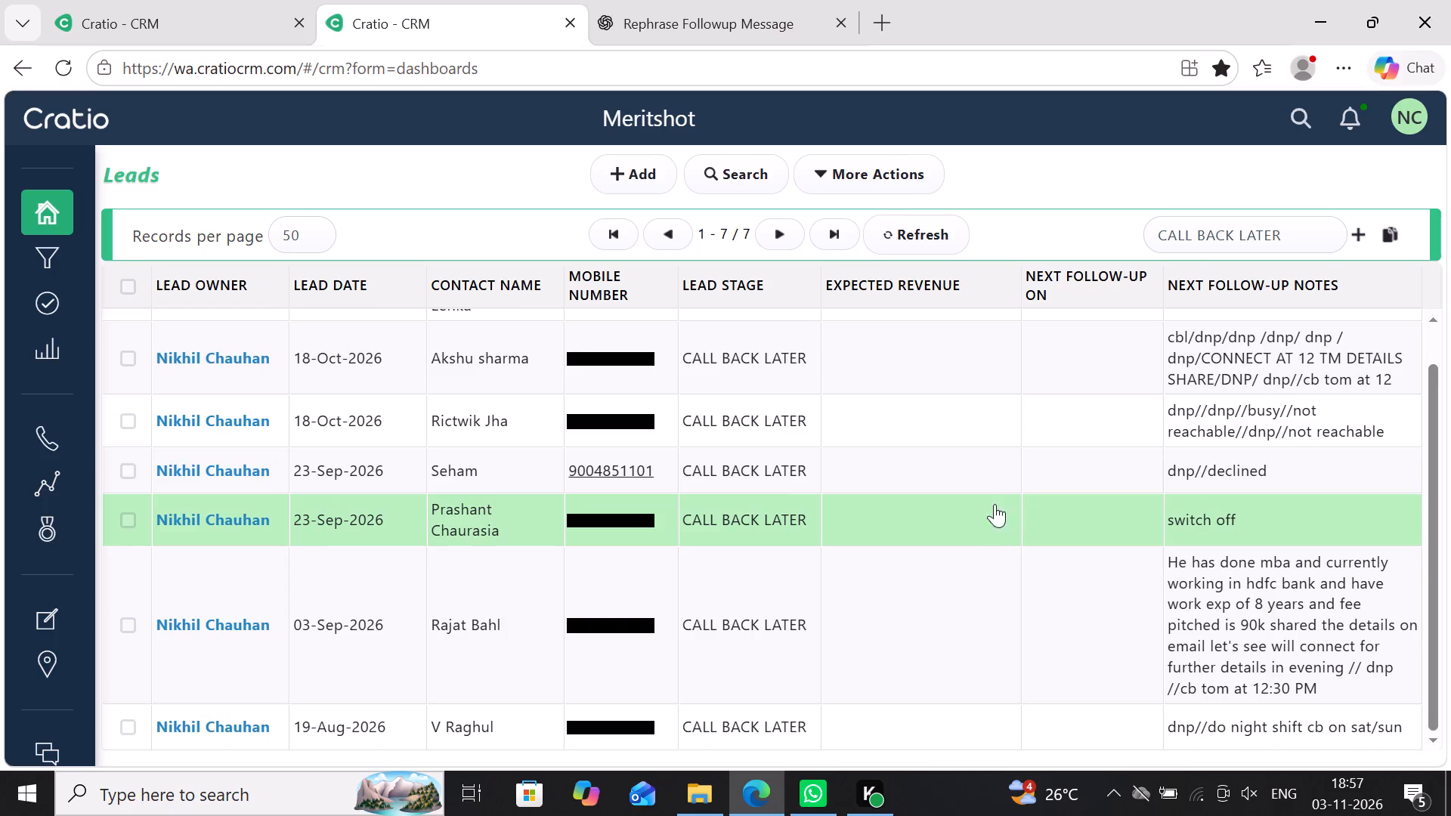
left_click(995, 468)
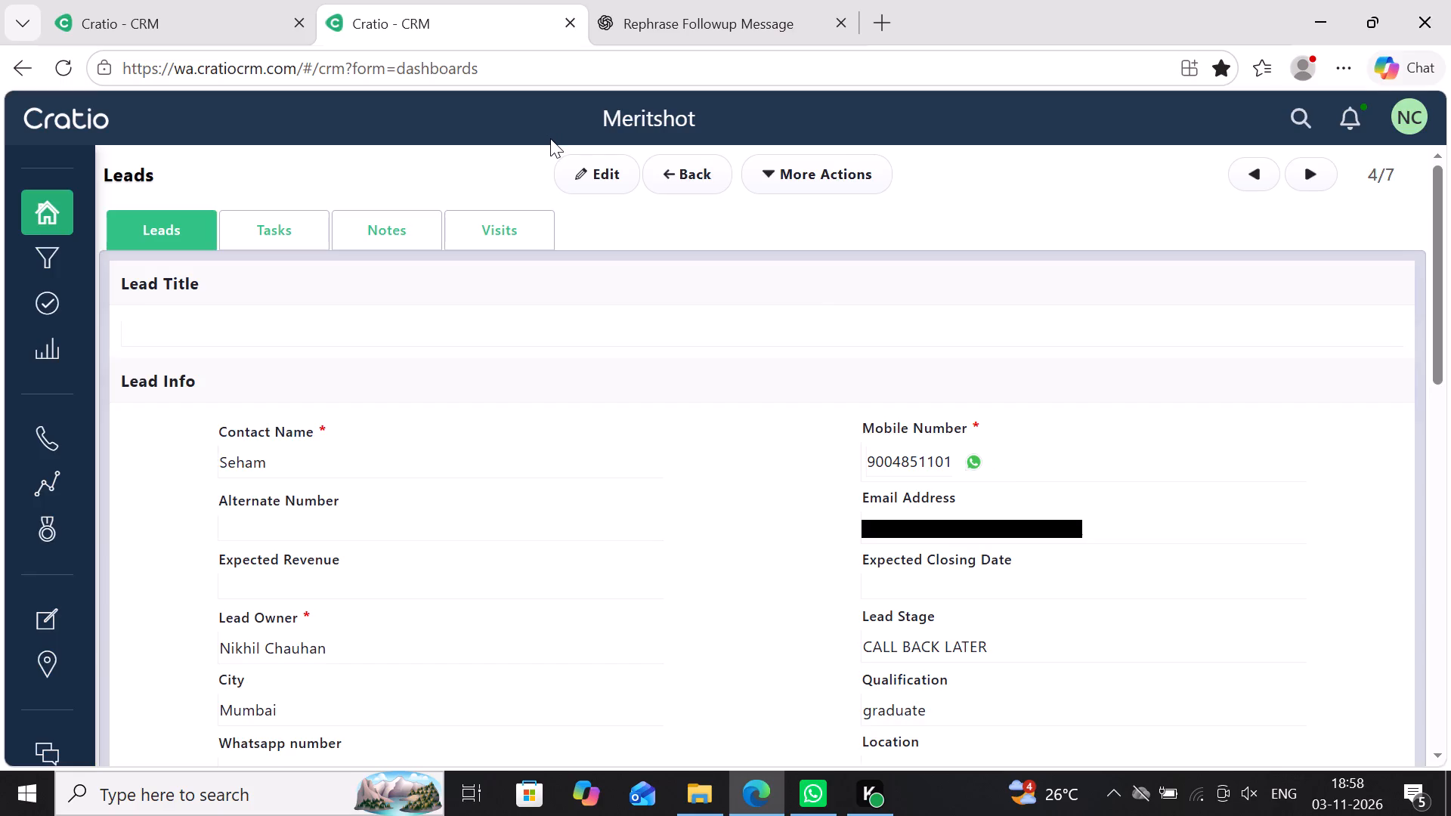
left_click(586, 175)
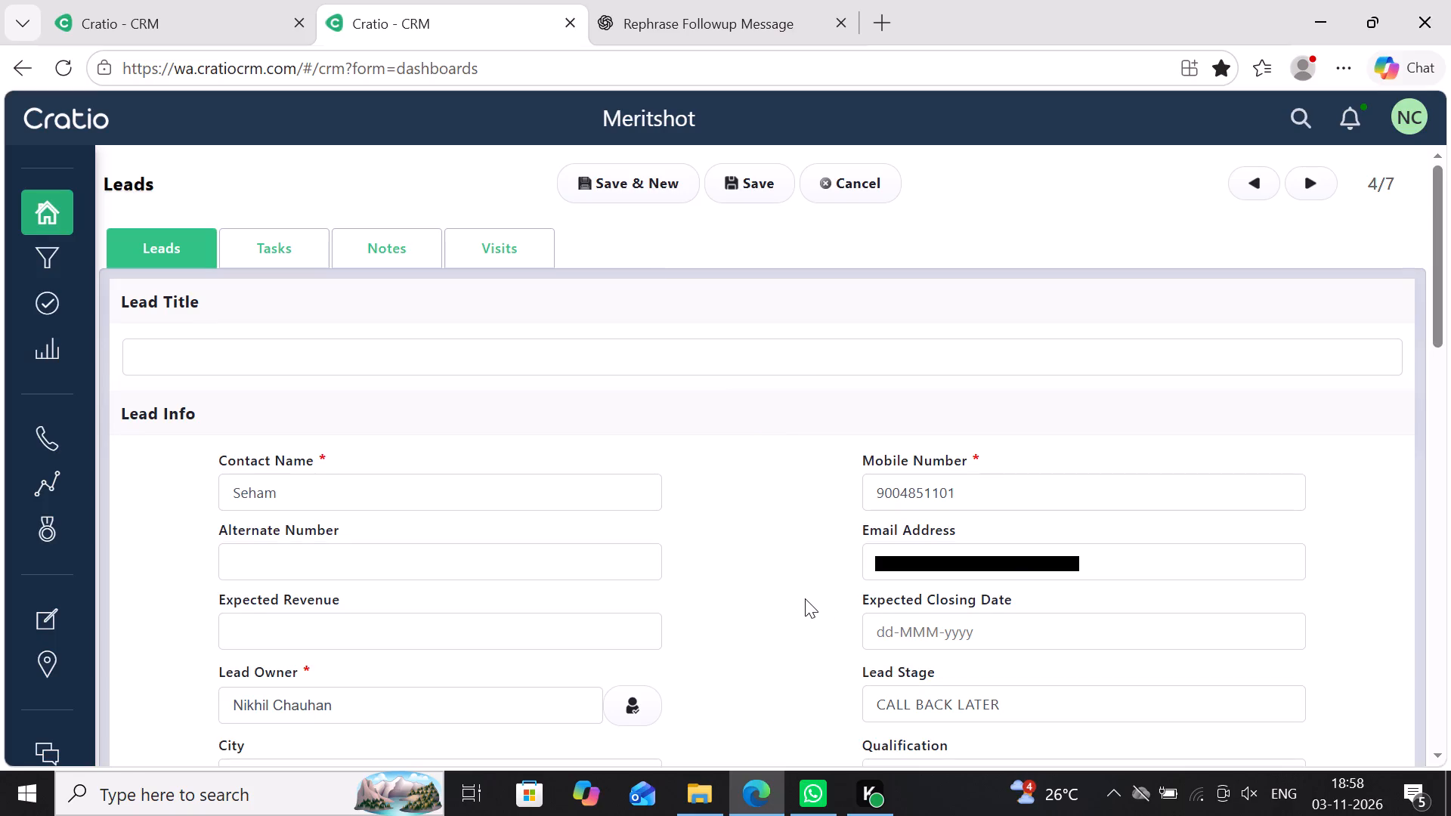
scroll(805, 599, "down", 7)
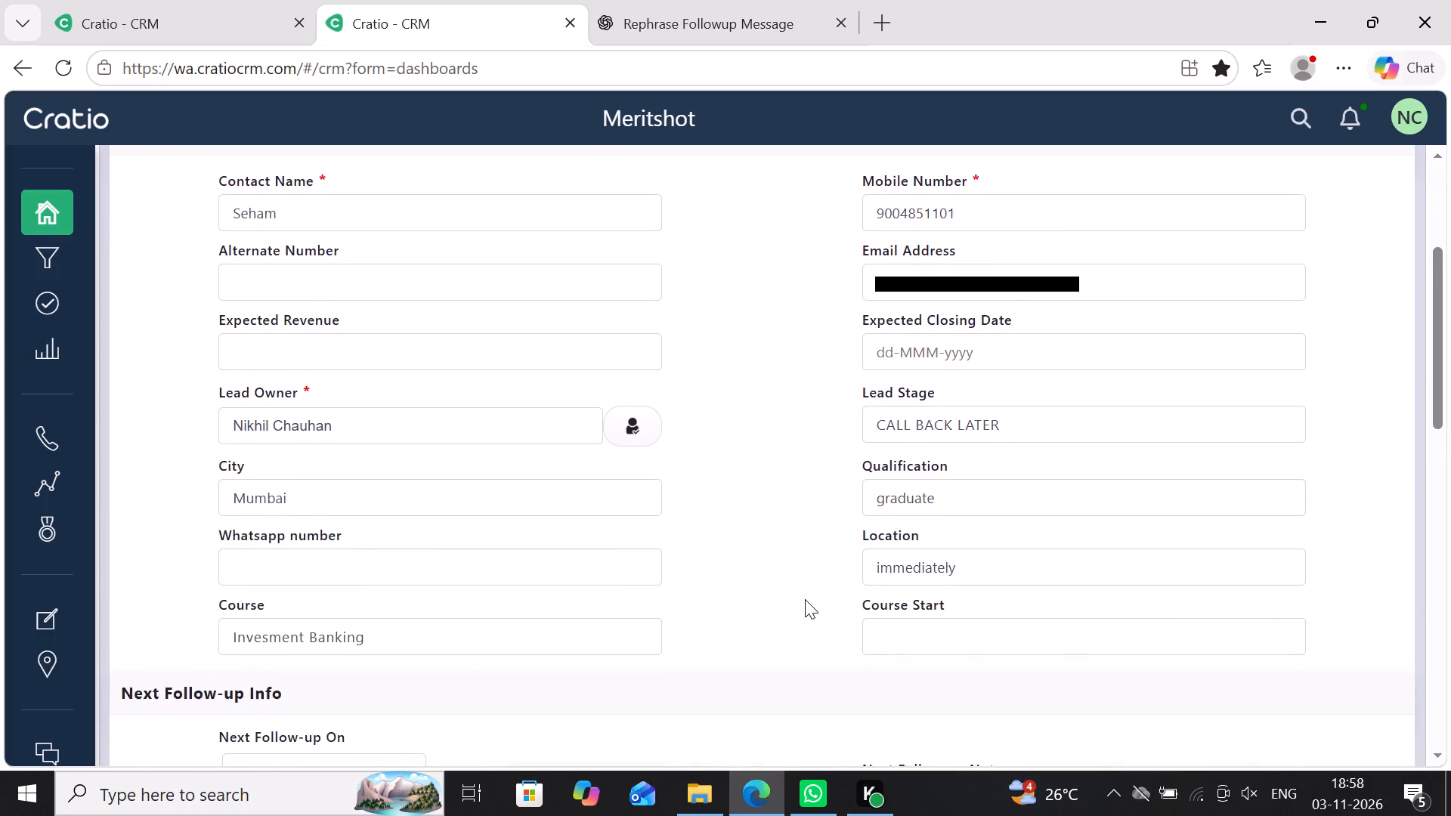
scroll(805, 599, "down", 4)
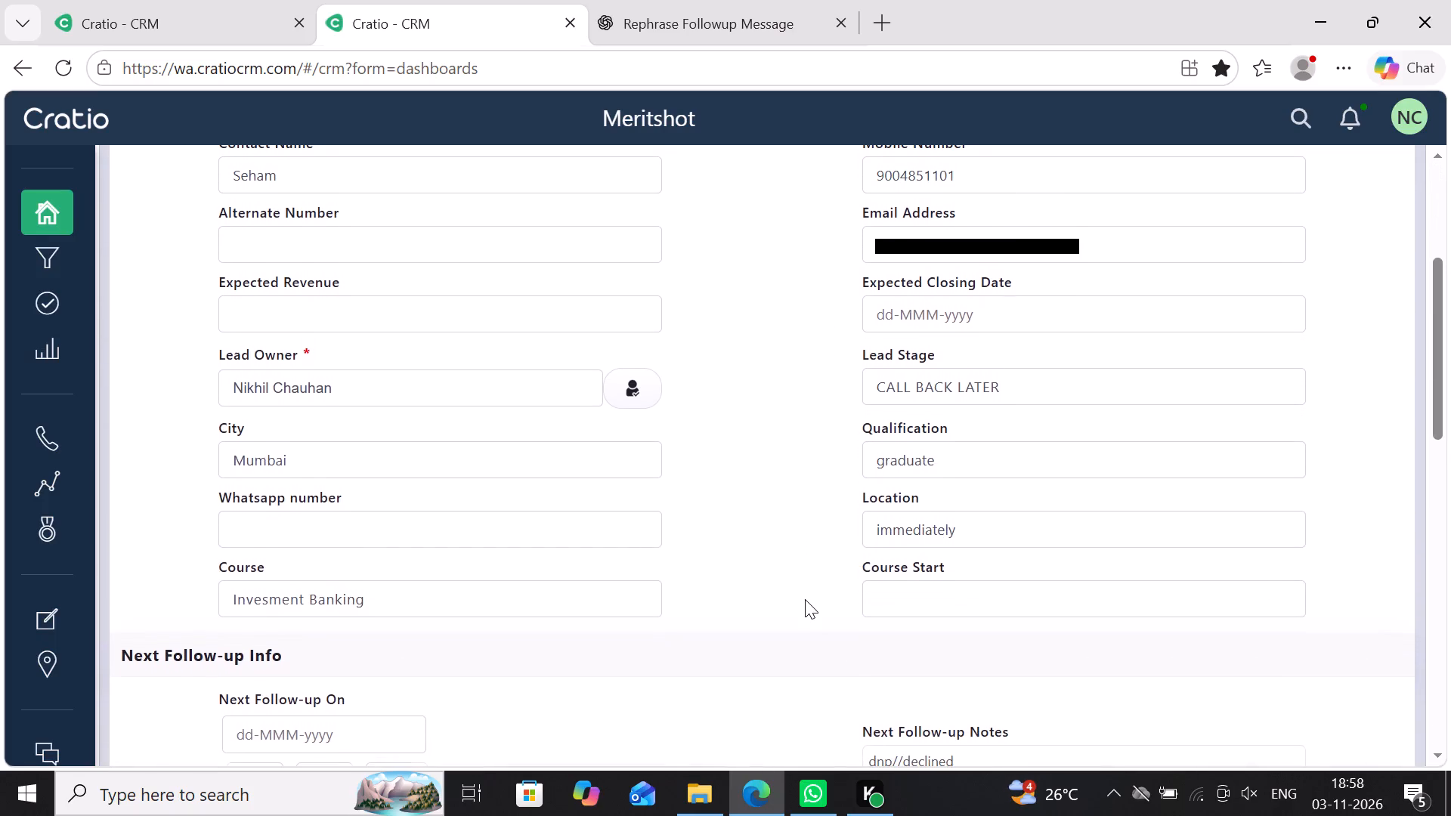
scroll(805, 599, "down", 1)
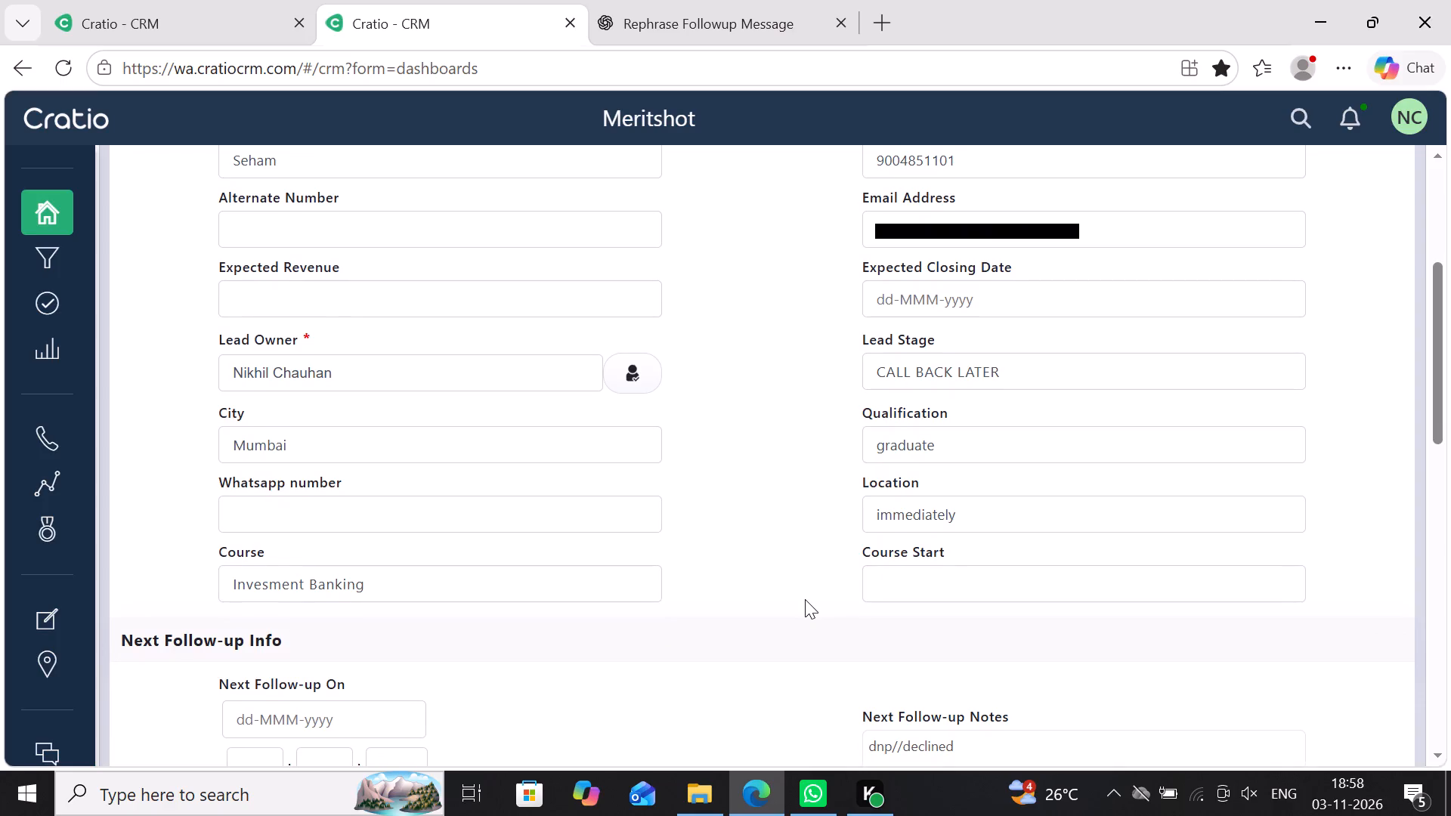
left_click(971, 743)
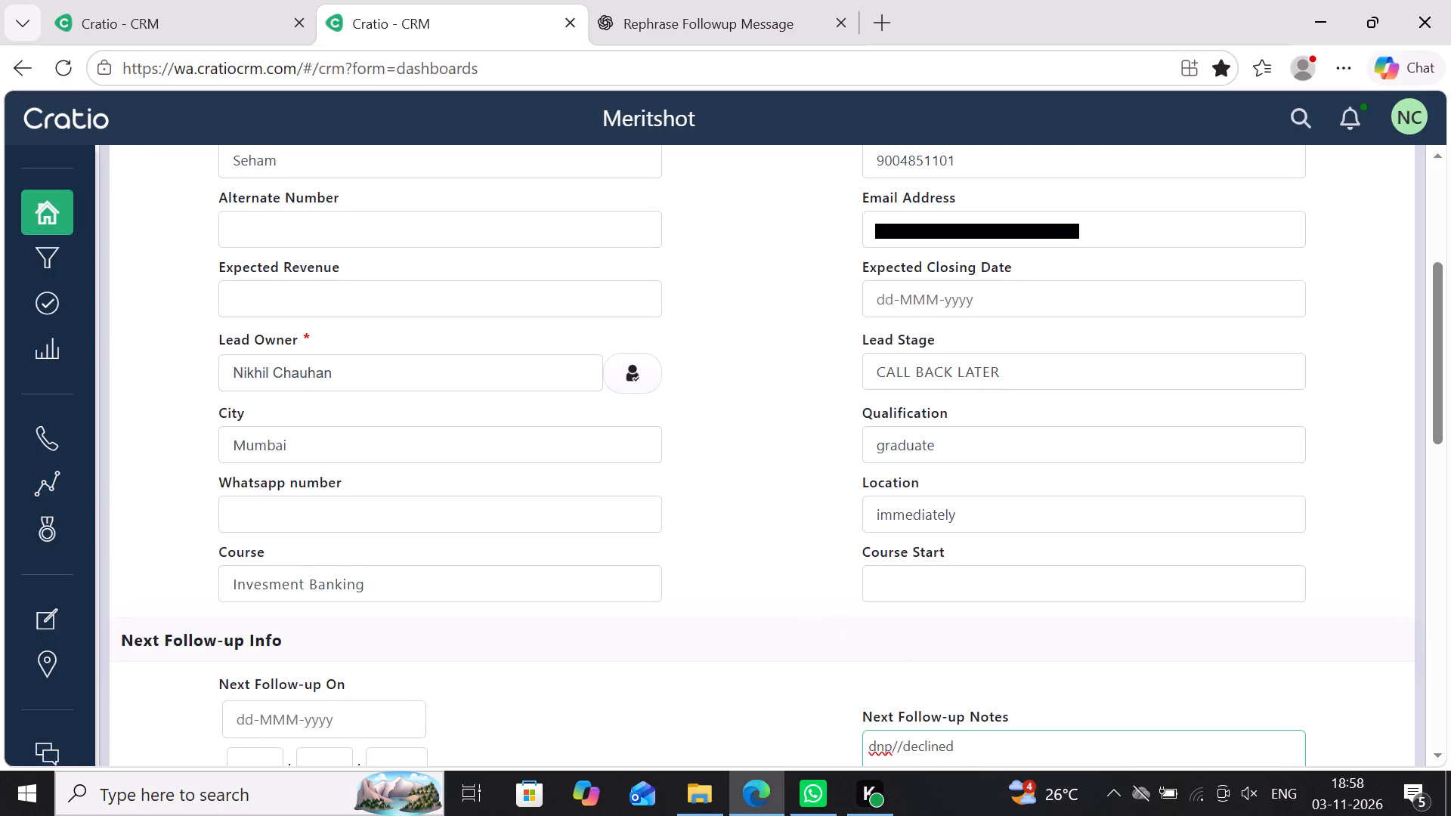
type("//")
type("declined")
Set the lead stage to CLOSED LOST, save the lead, and return to the CALL BACK LATER list.
left_click(939, 370)
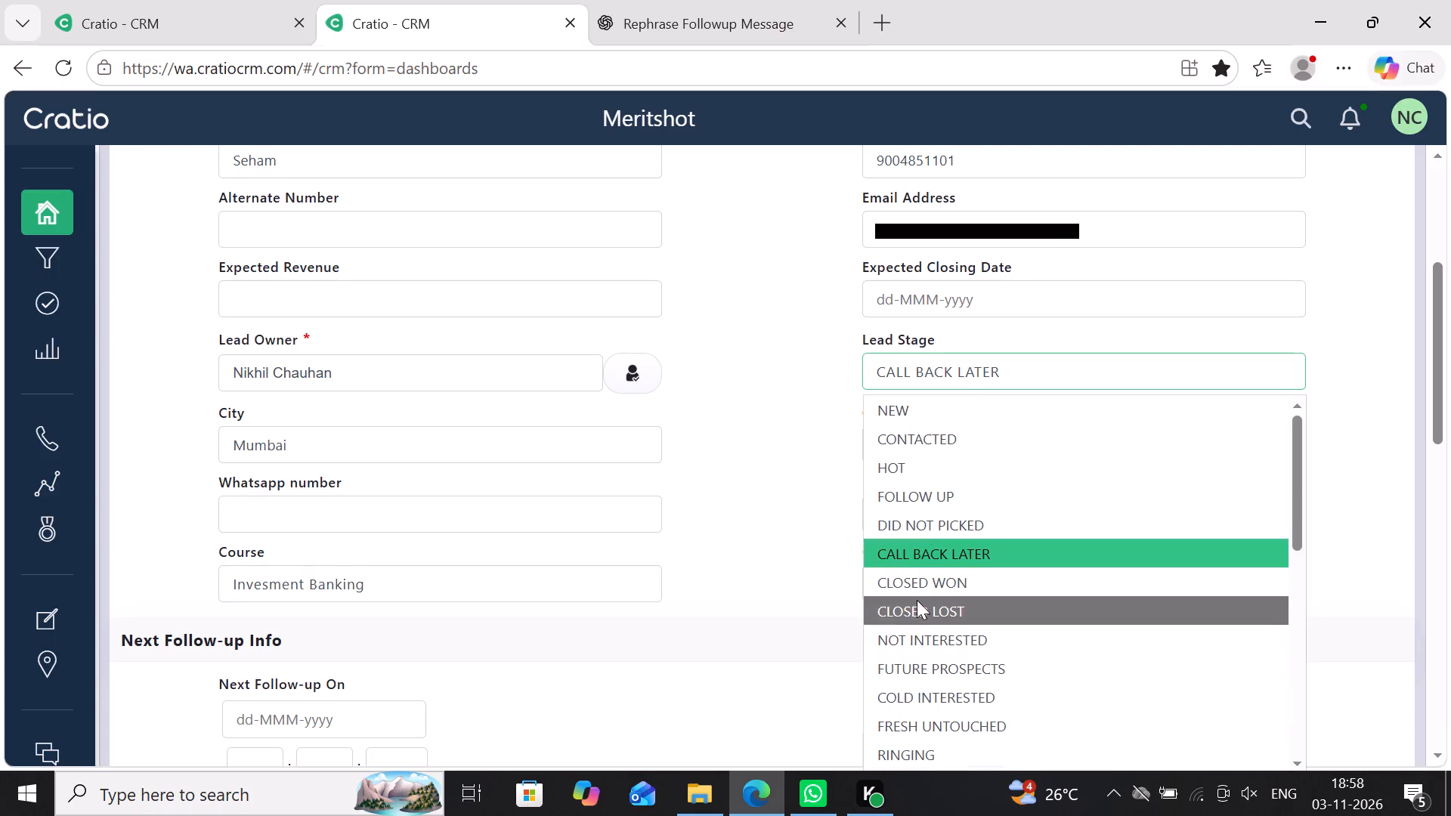
left_click(916, 606)
left_click(798, 423)
scroll(798, 423, "up", 20)
scroll(798, 423, "up", 20)
scroll(798, 423, "up", 12)
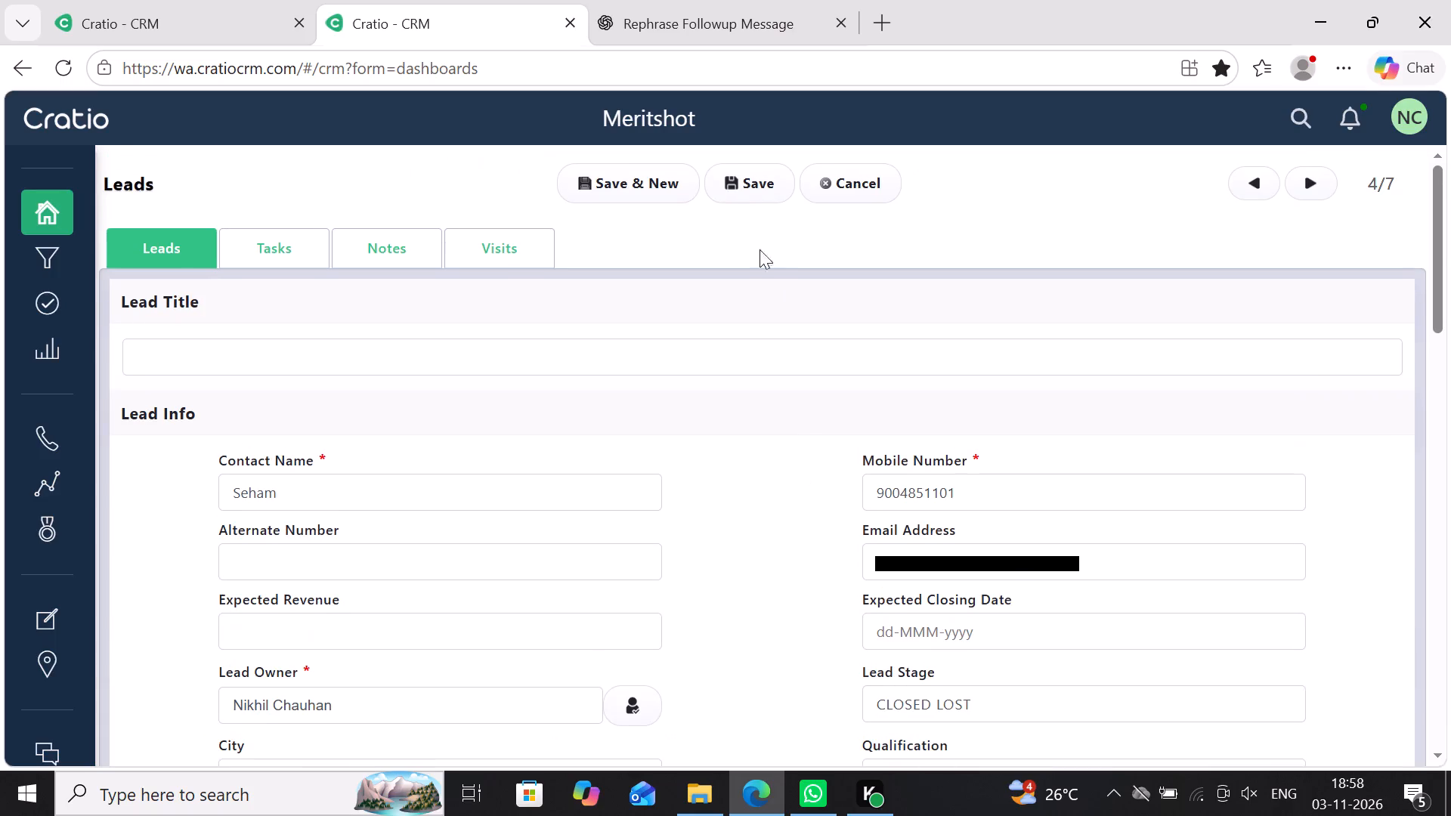
left_click(747, 202)
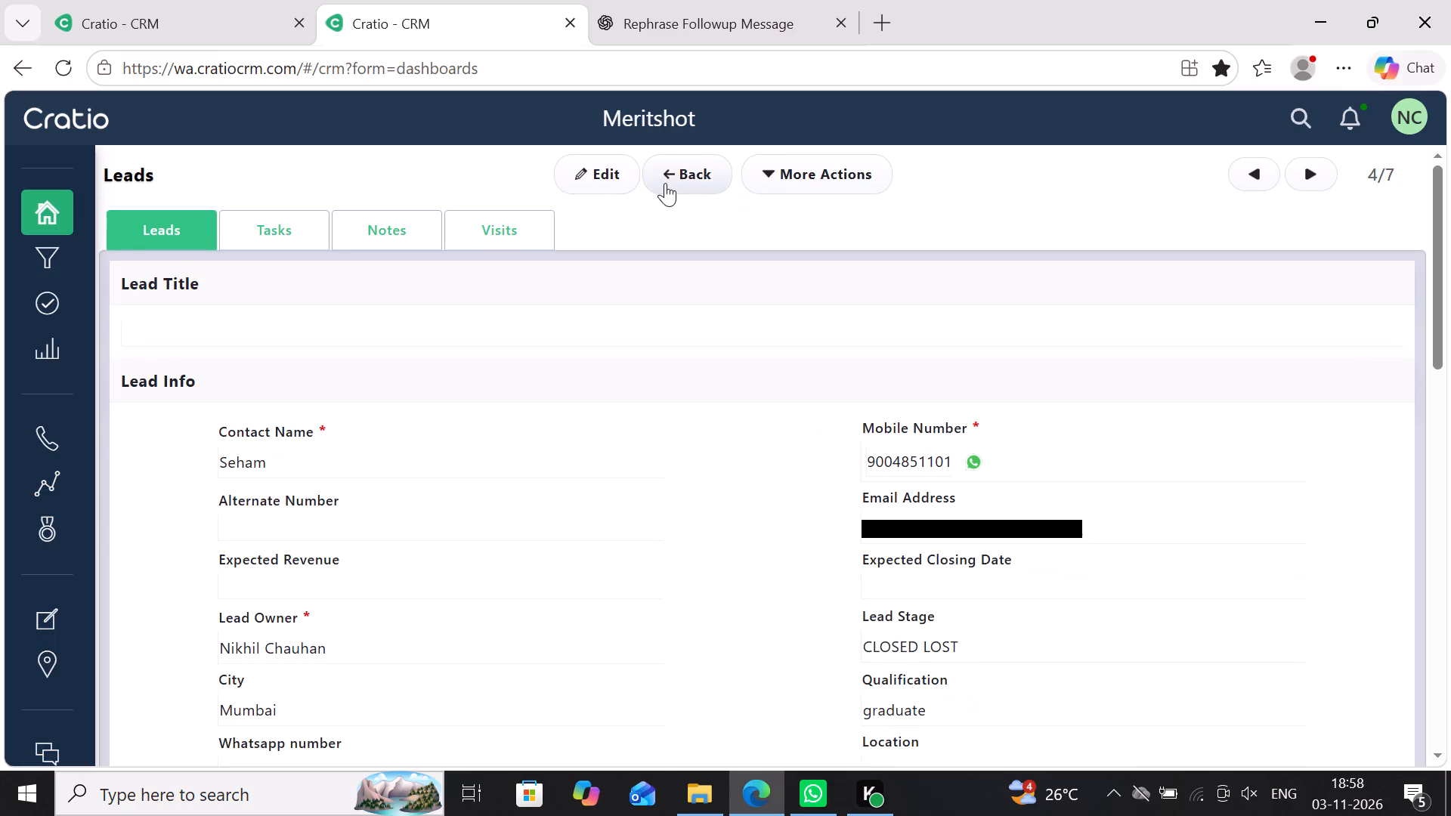
left_click(666, 183)
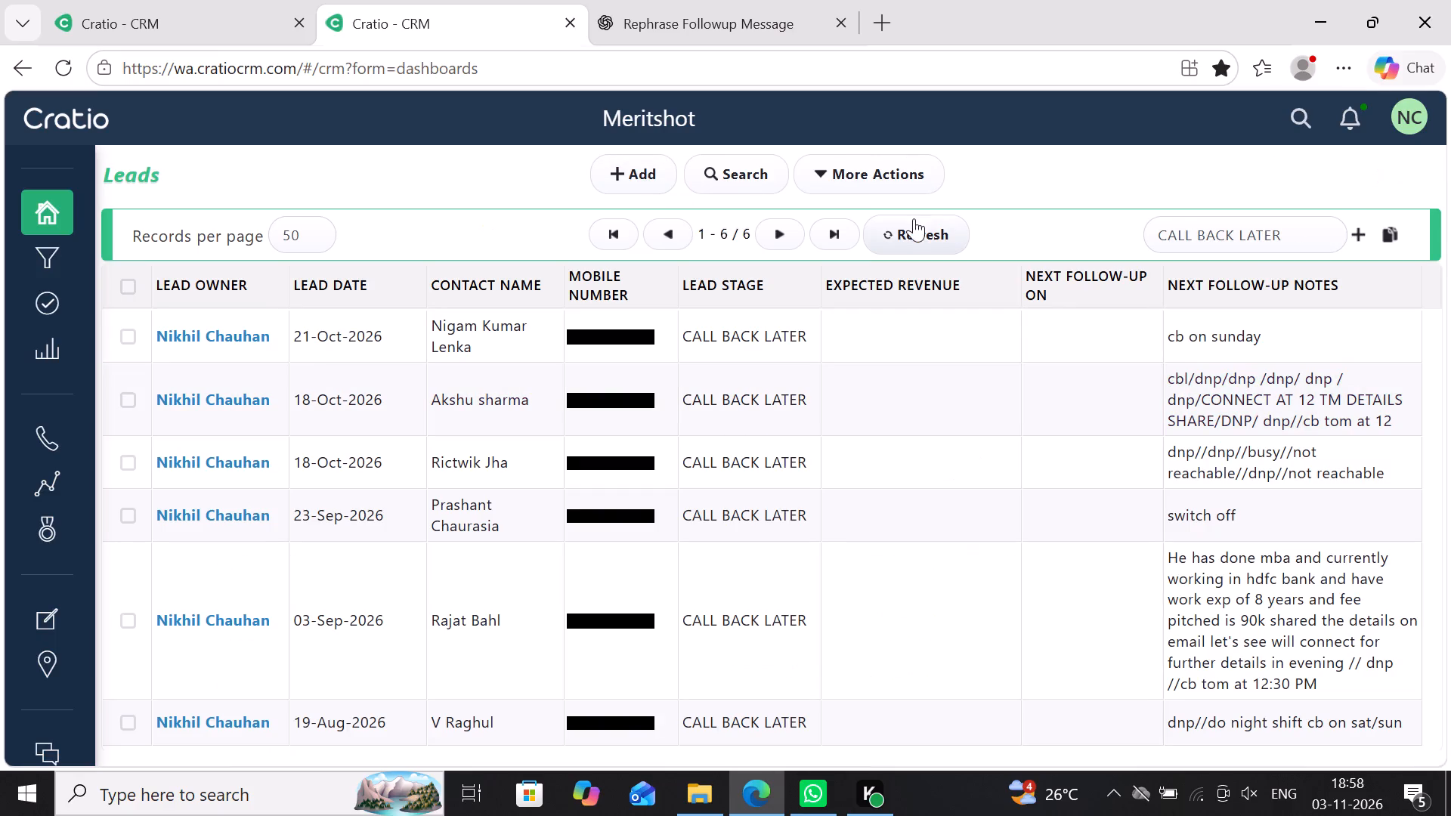
Refresh the CALL BACK LATER leads list and look over the remaining leads and their follow-up notes.
left_click(914, 230)
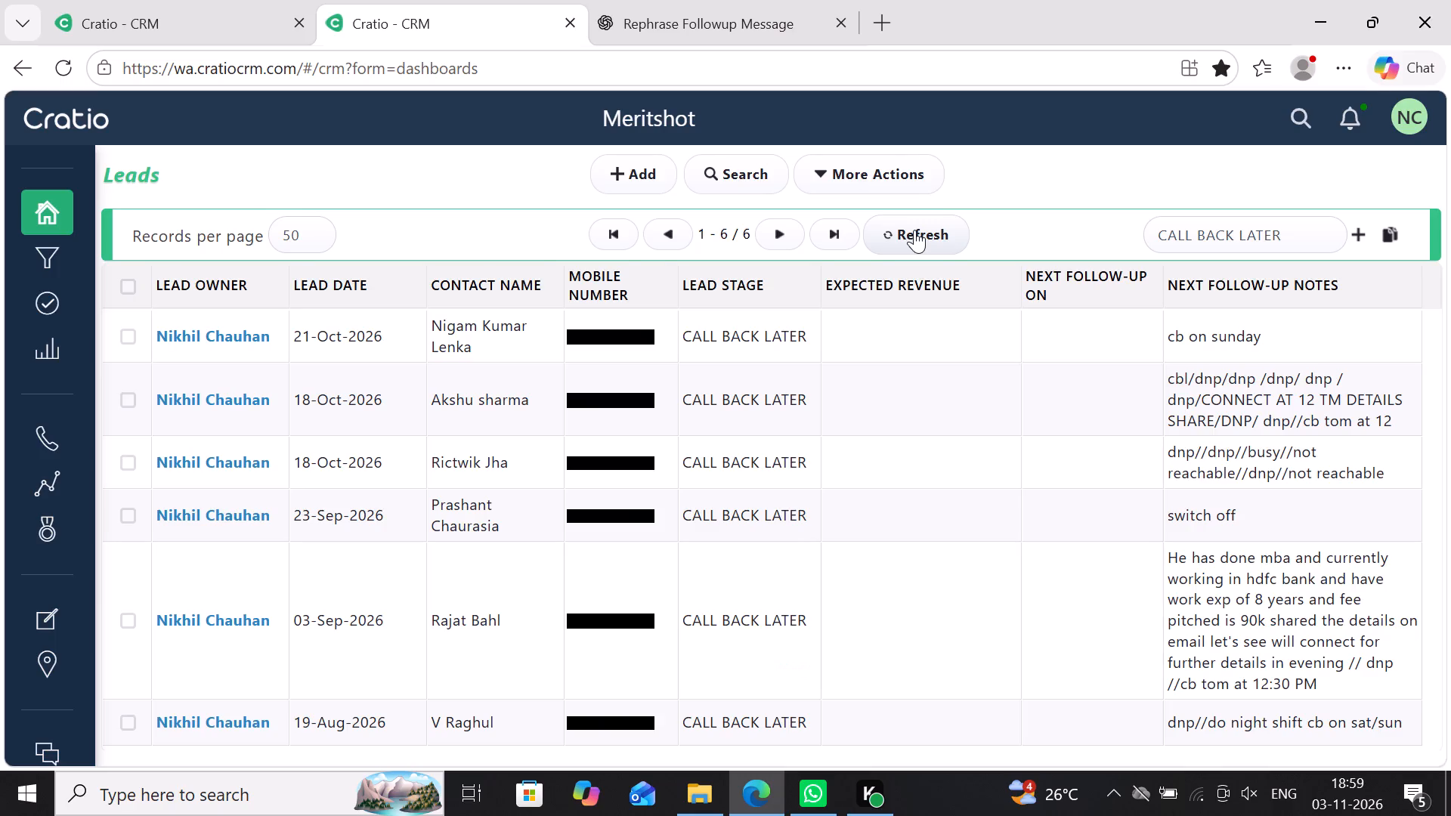
scroll(1049, 590, "down", 20)
scroll(1049, 590, "down", 20)
scroll(1049, 590, "down", 14)
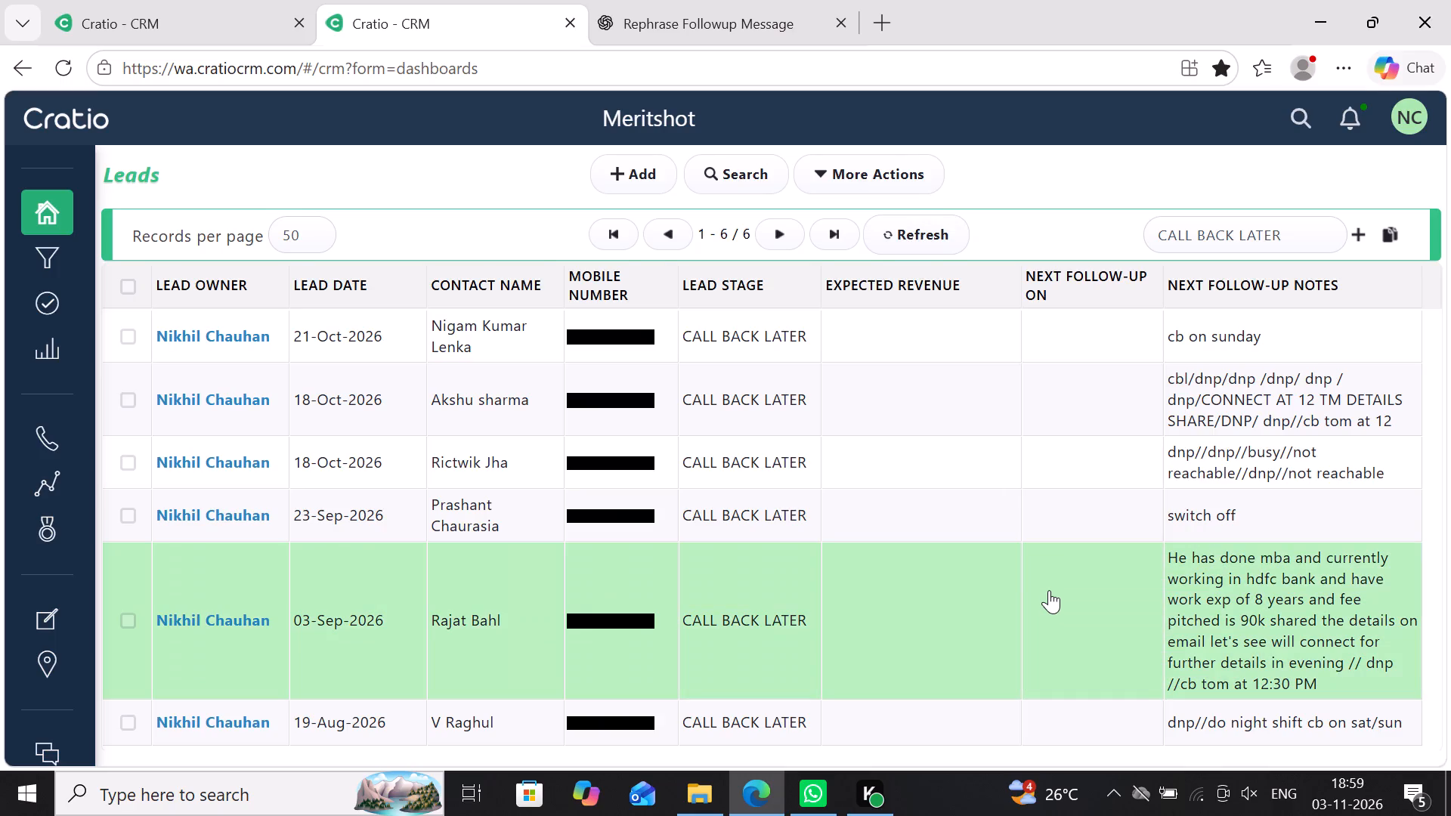
scroll(1049, 590, "down", 20)
scroll(1049, 590, "down", 20)
scroll(1049, 590, "down", 9)
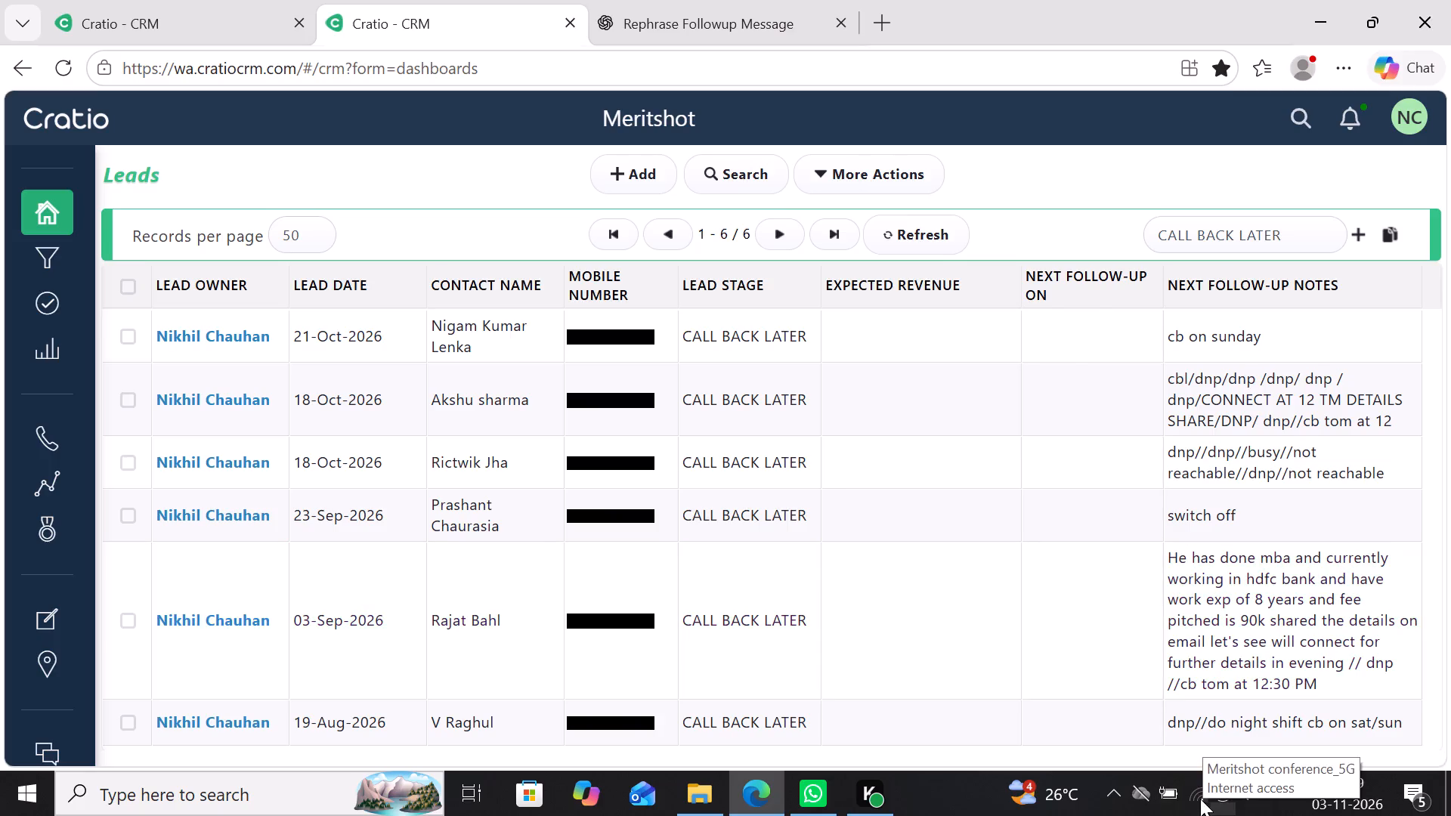
Open the list of available Wi-Fi networks to check the current connection.
left_click(1200, 799)
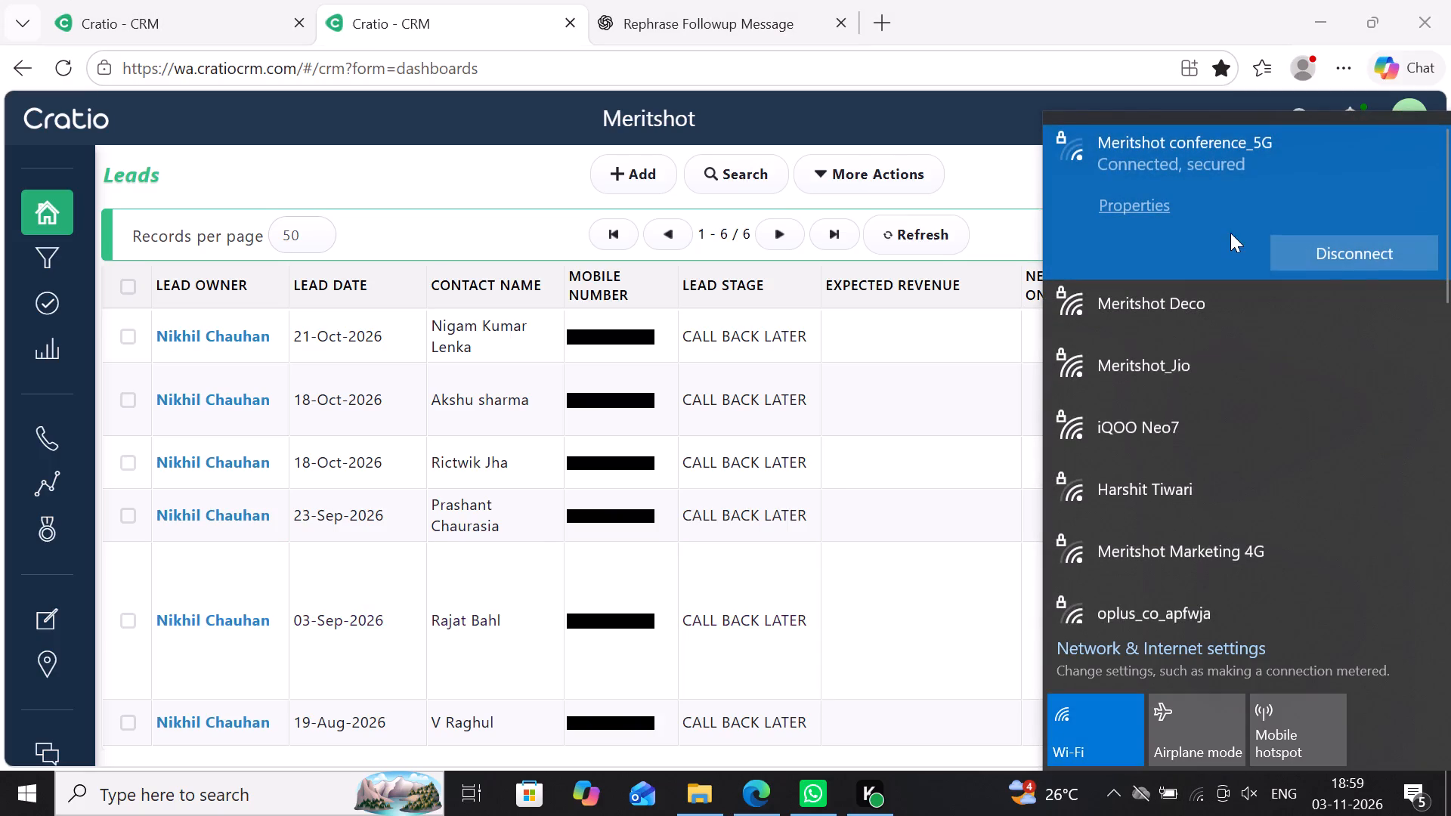
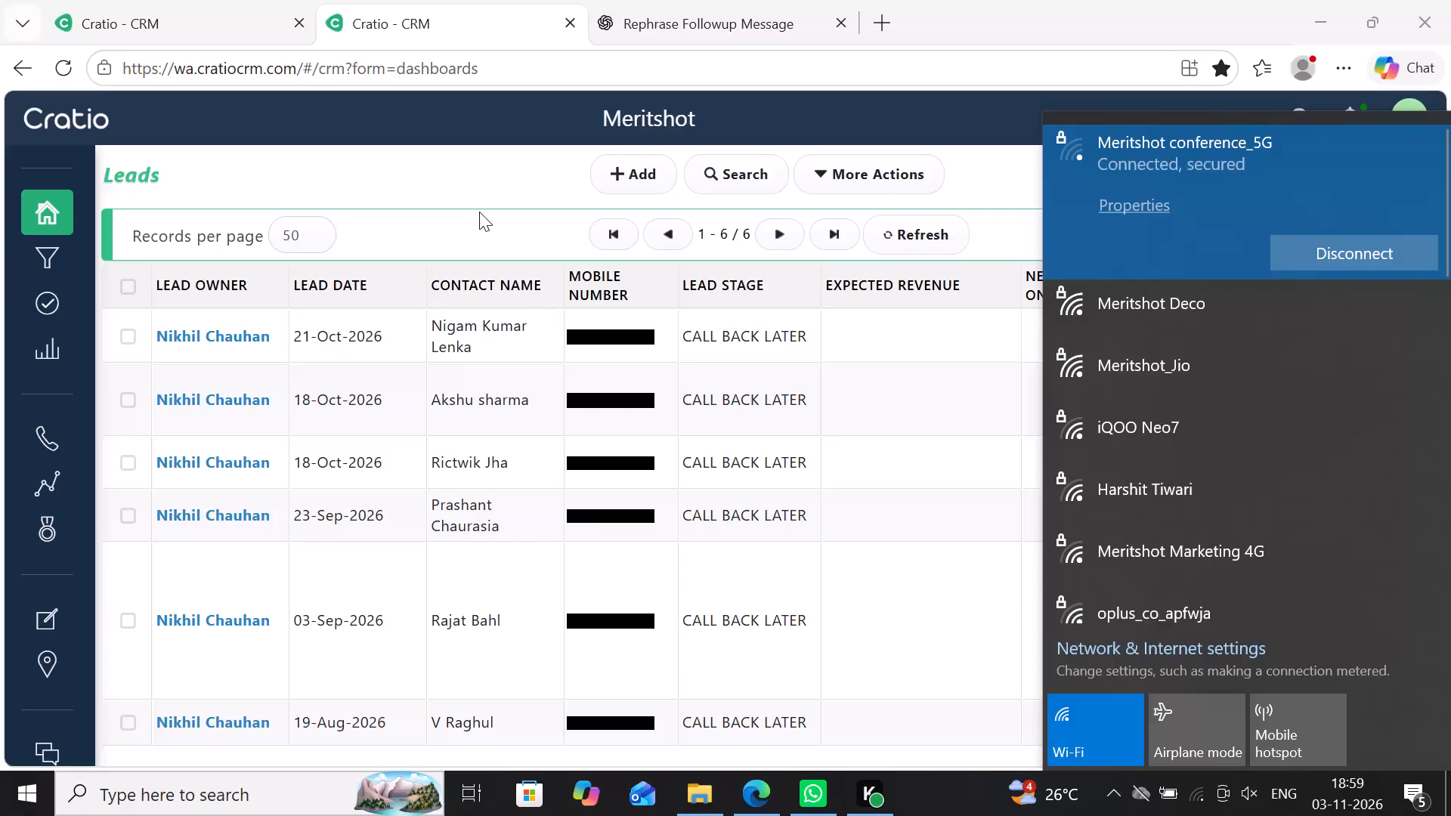
Dismiss the network list and open the CALL BACK LATER lead noted "switch off" for editing.
left_click(479, 212)
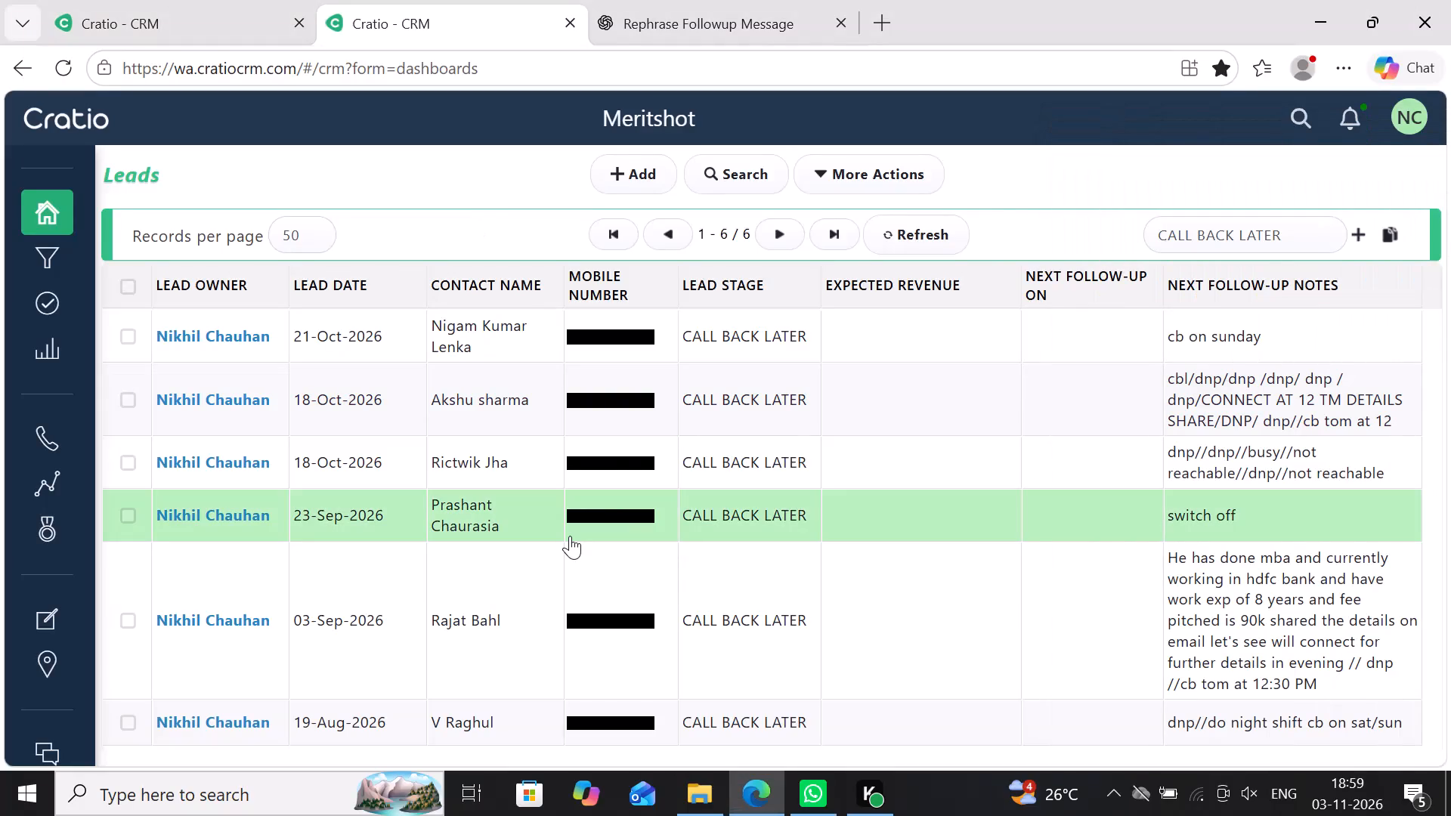
left_click(513, 514)
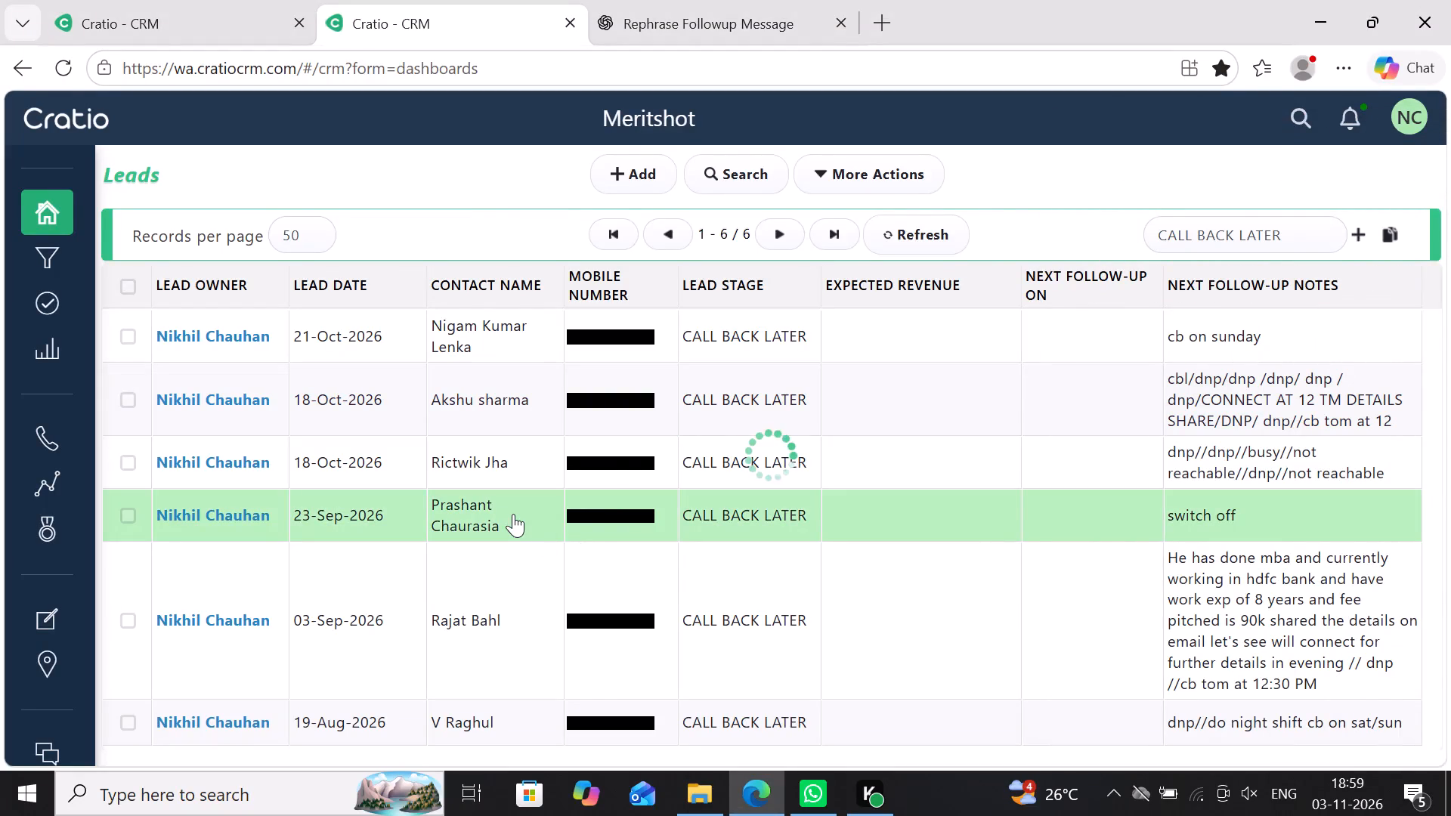
left_click(596, 183)
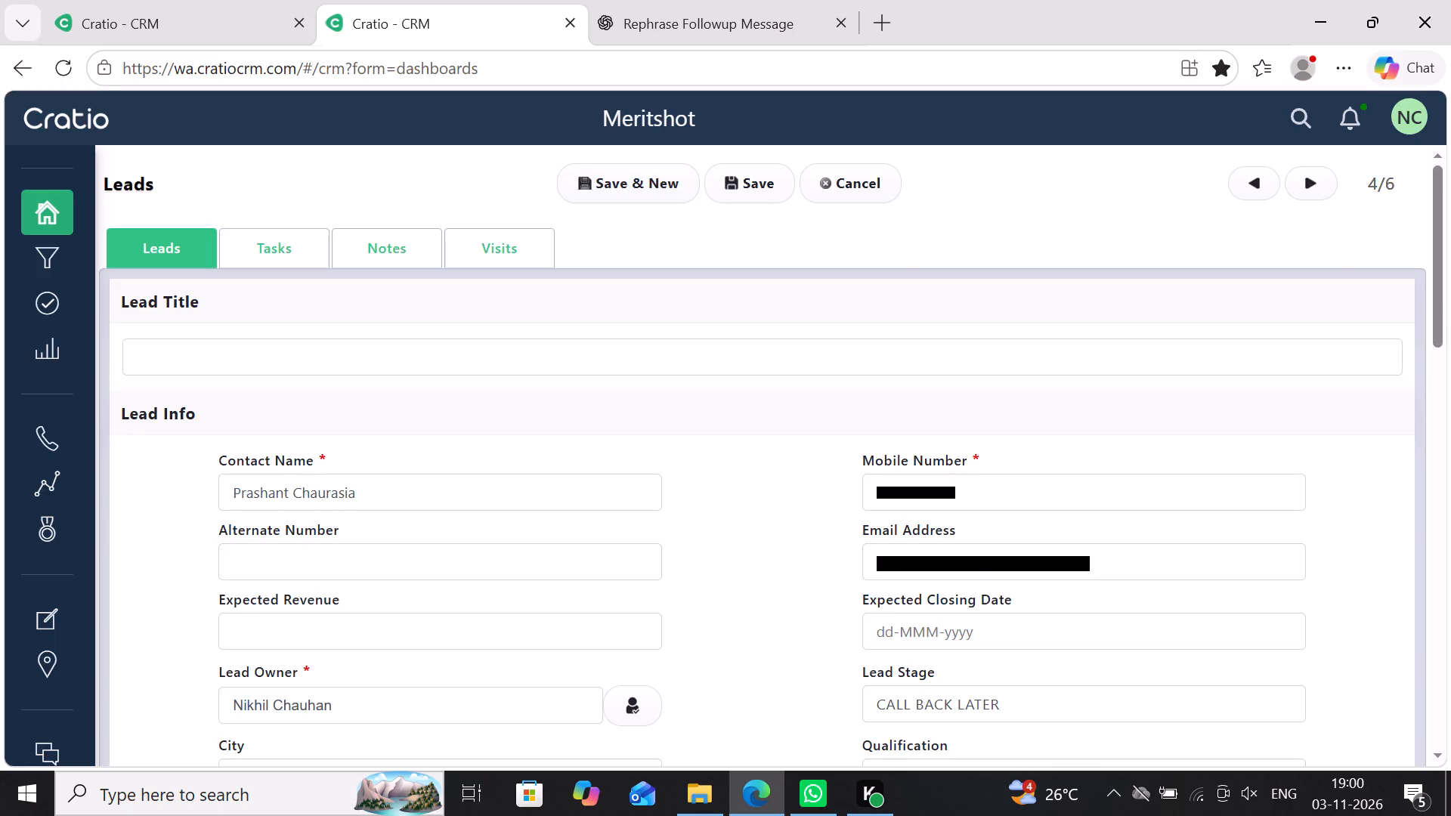
Append "//not connecting" to the "switch off" text in the lead's next follow-up notes.
scroll(719, 424, "down", 9)
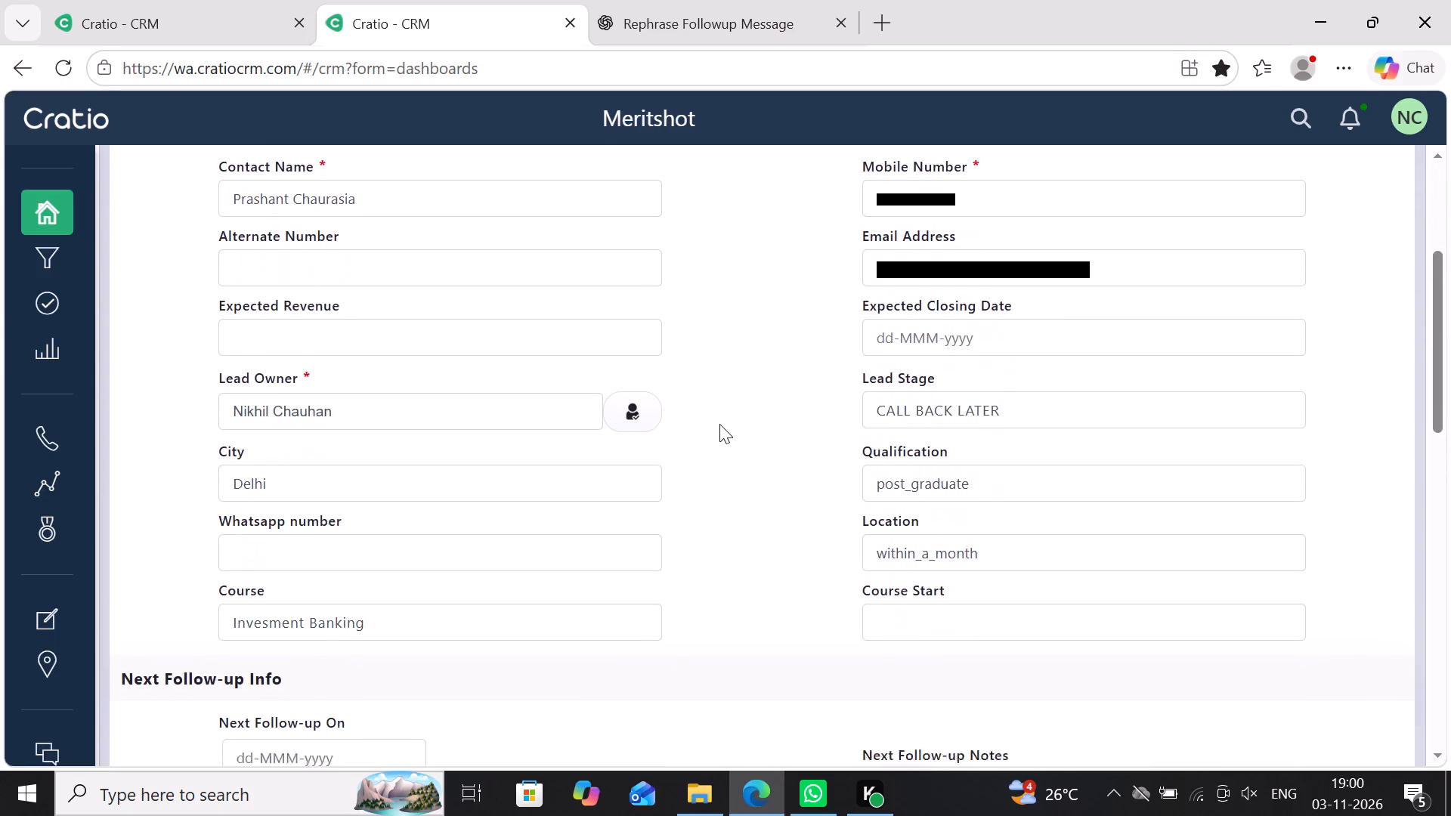
scroll(719, 424, "down", 2)
left_click(947, 643)
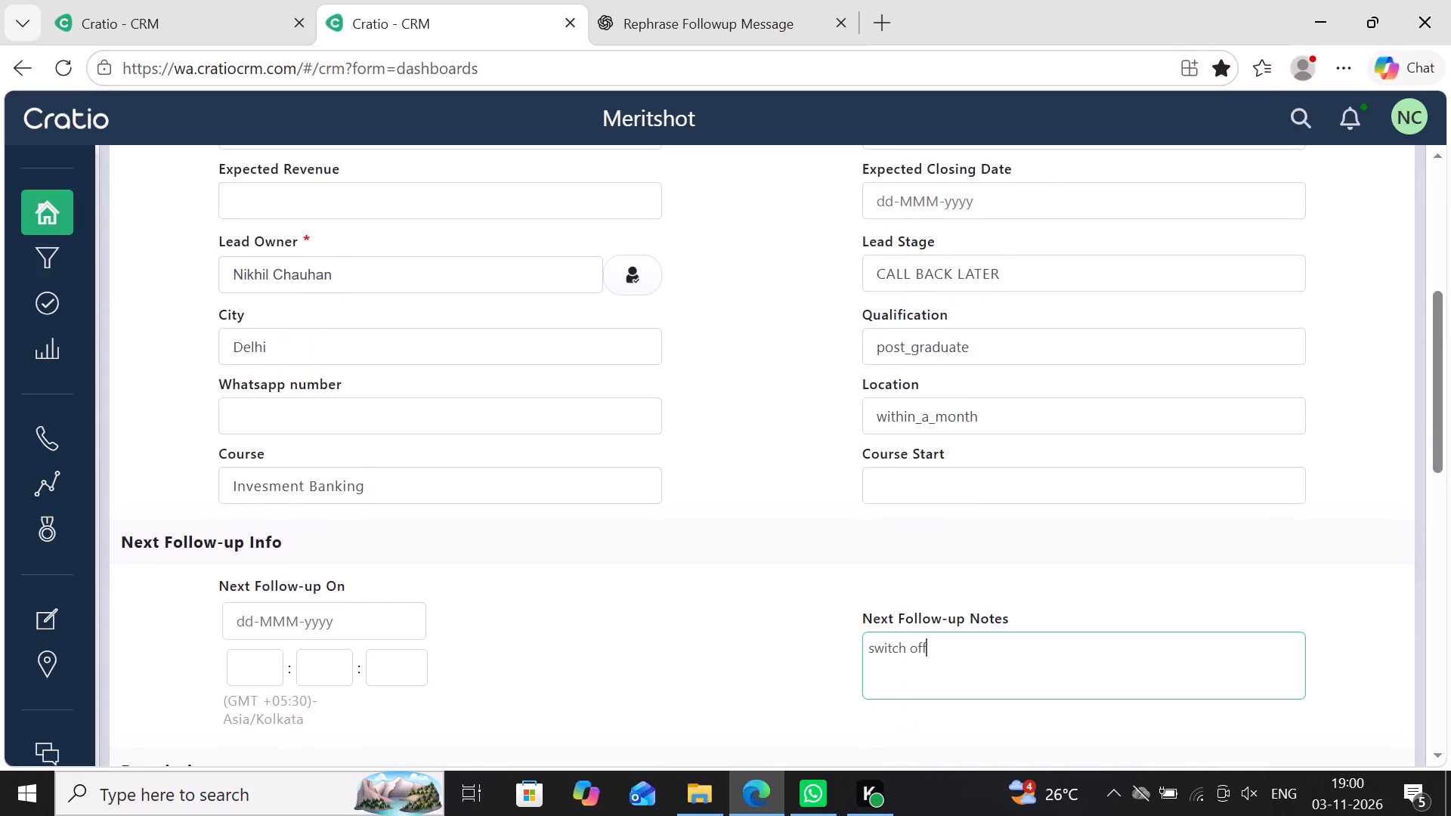
type("//not co")
key("BackSpace")
key("c")
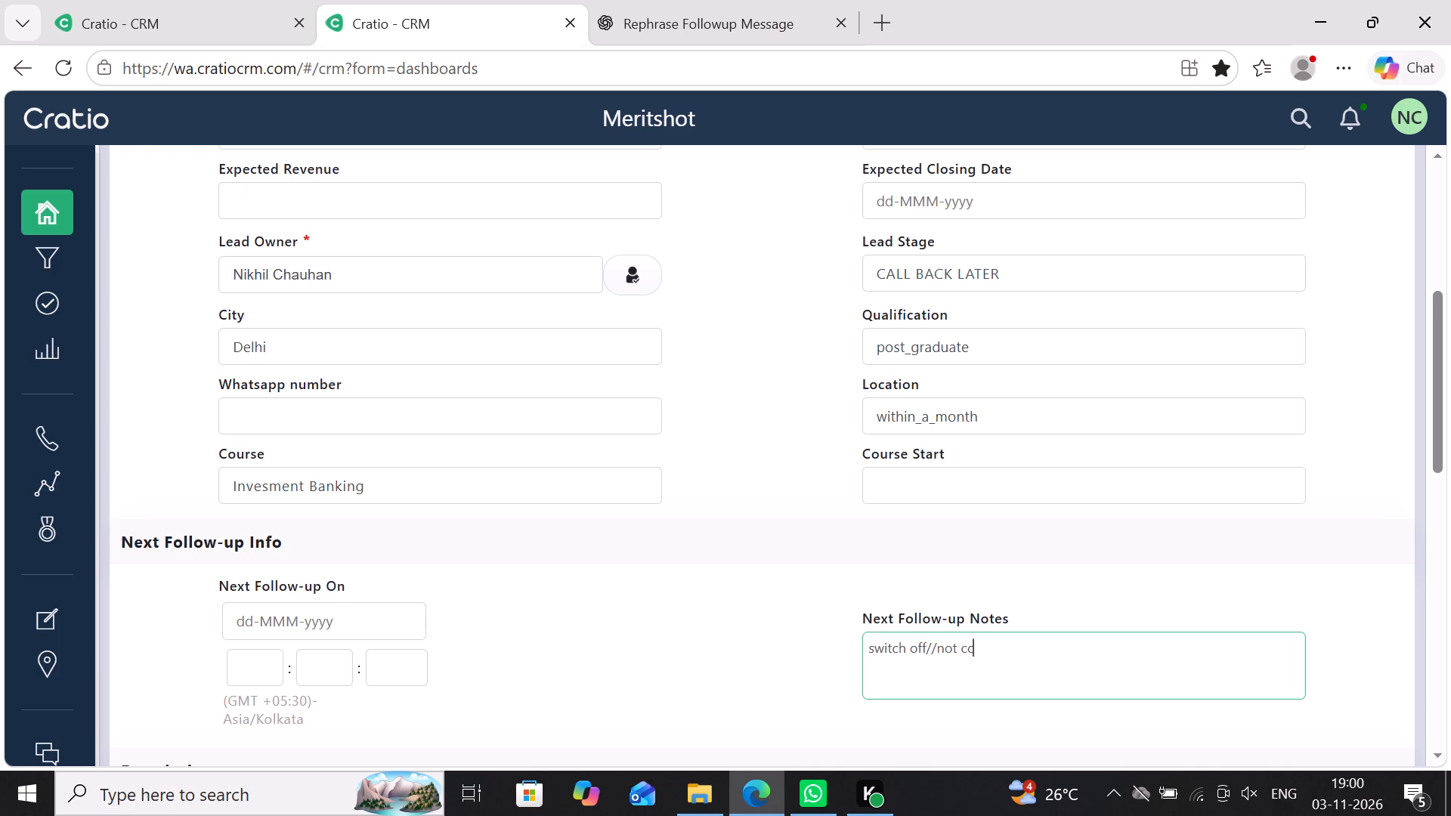
key("BackSpace")
type("onnecting")
Set the lead stage to CLOSED LOST, save the lead, and return to the CALL BACK LATER list and refresh it.
left_click(961, 264)
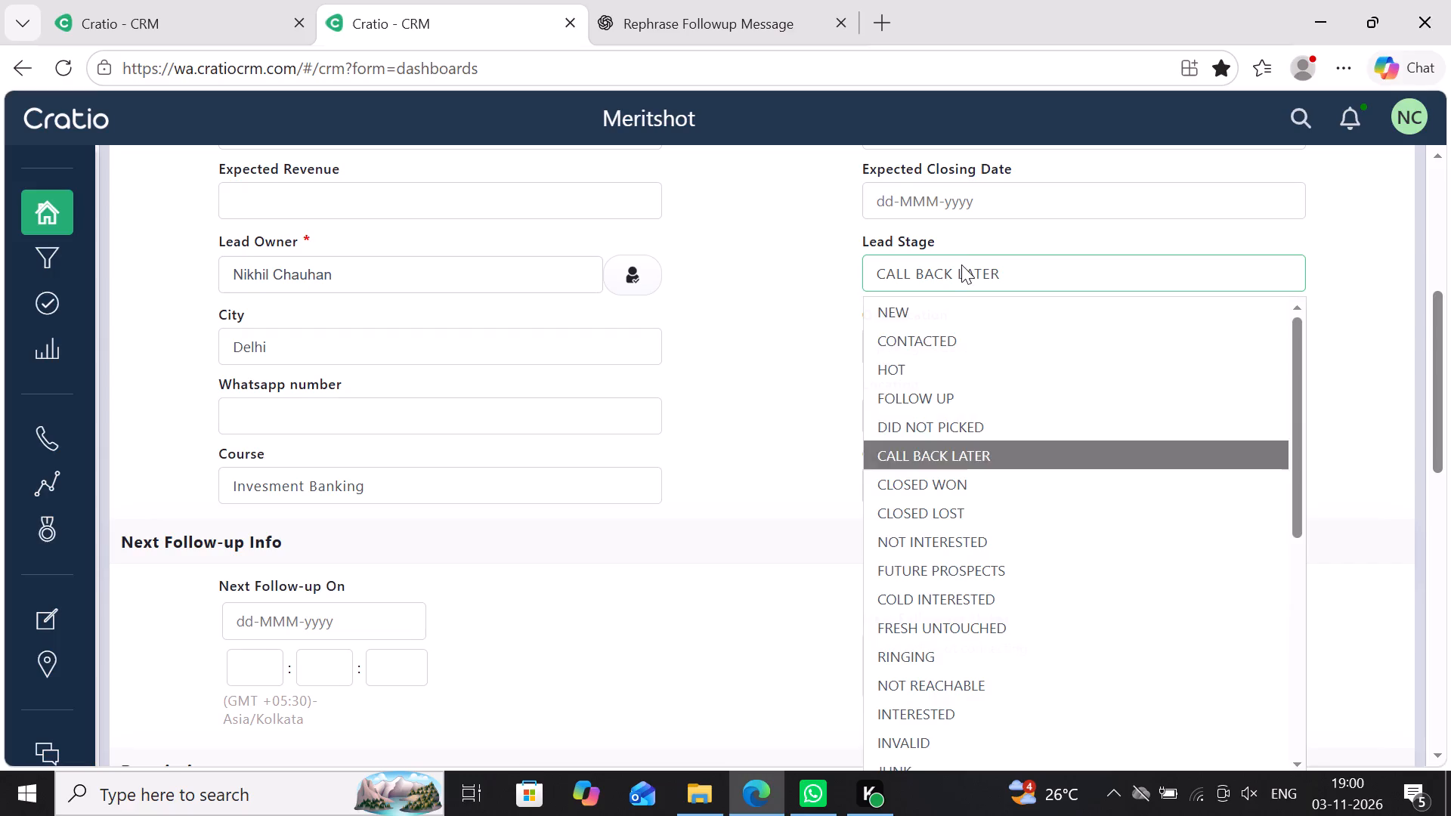
left_click(939, 512)
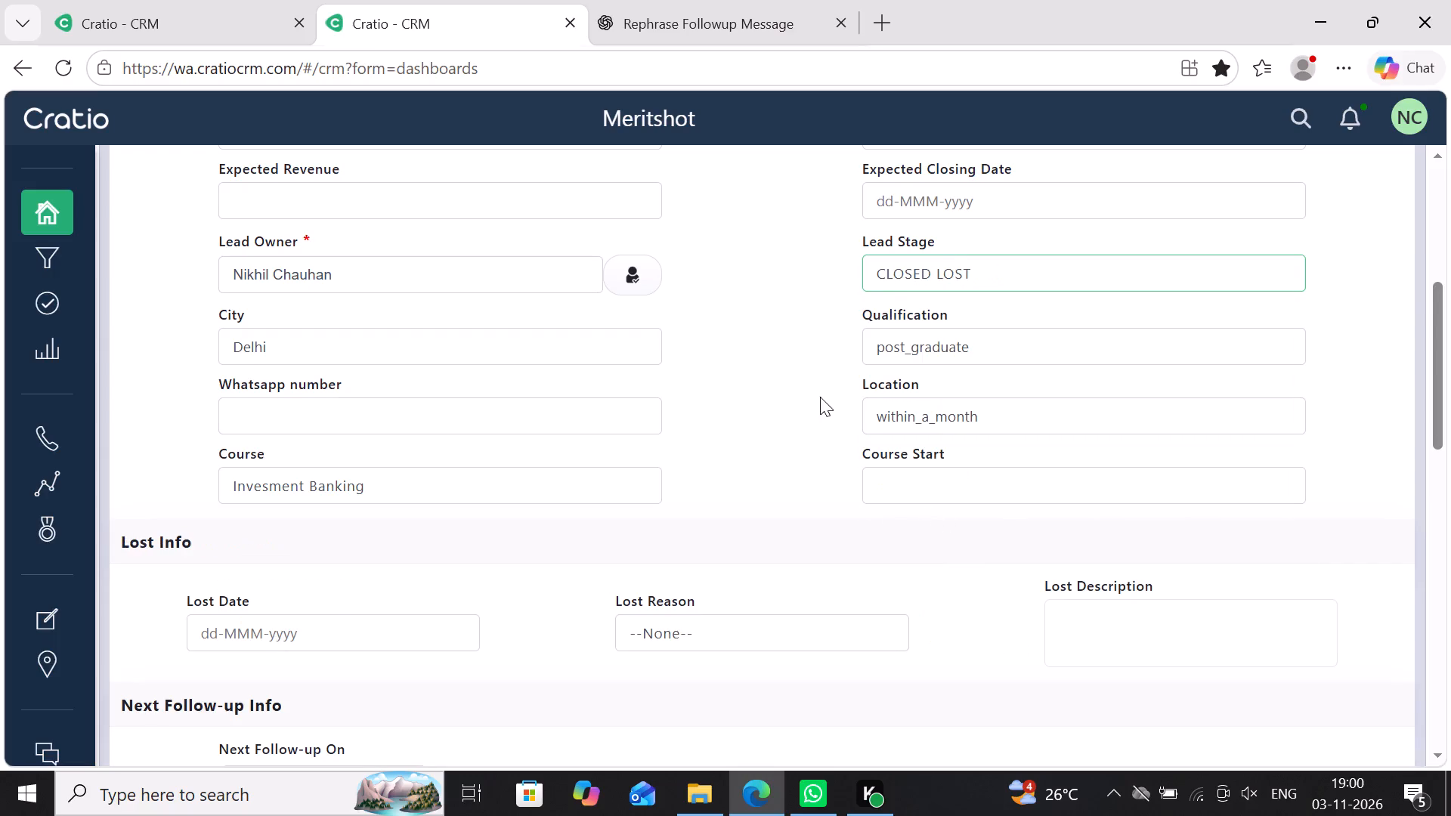
left_click(812, 386)
scroll(812, 386, "up", 20)
scroll(812, 386, "up", 20)
scroll(812, 386, "up", 14)
left_click(747, 168)
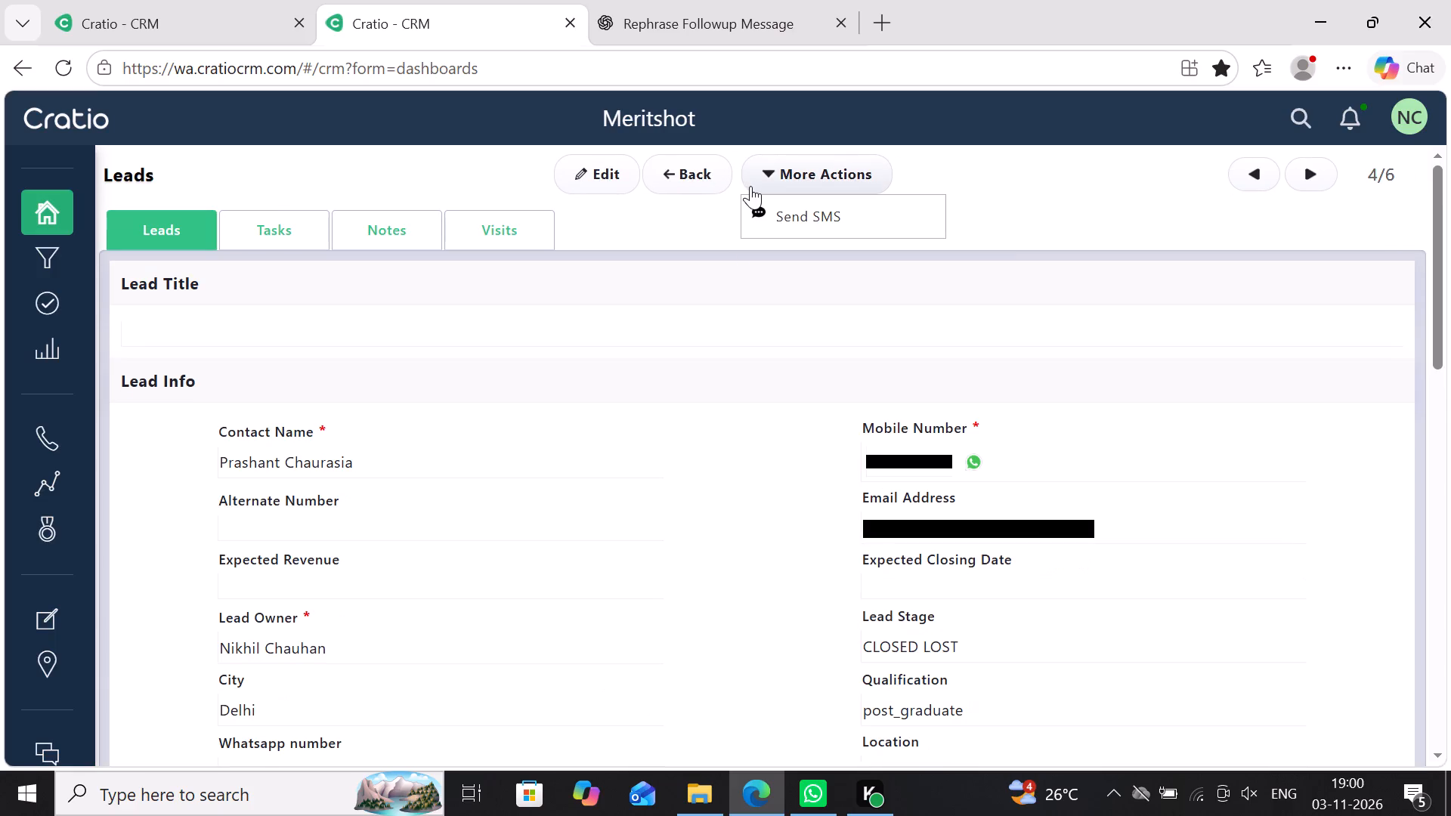
left_click(701, 177)
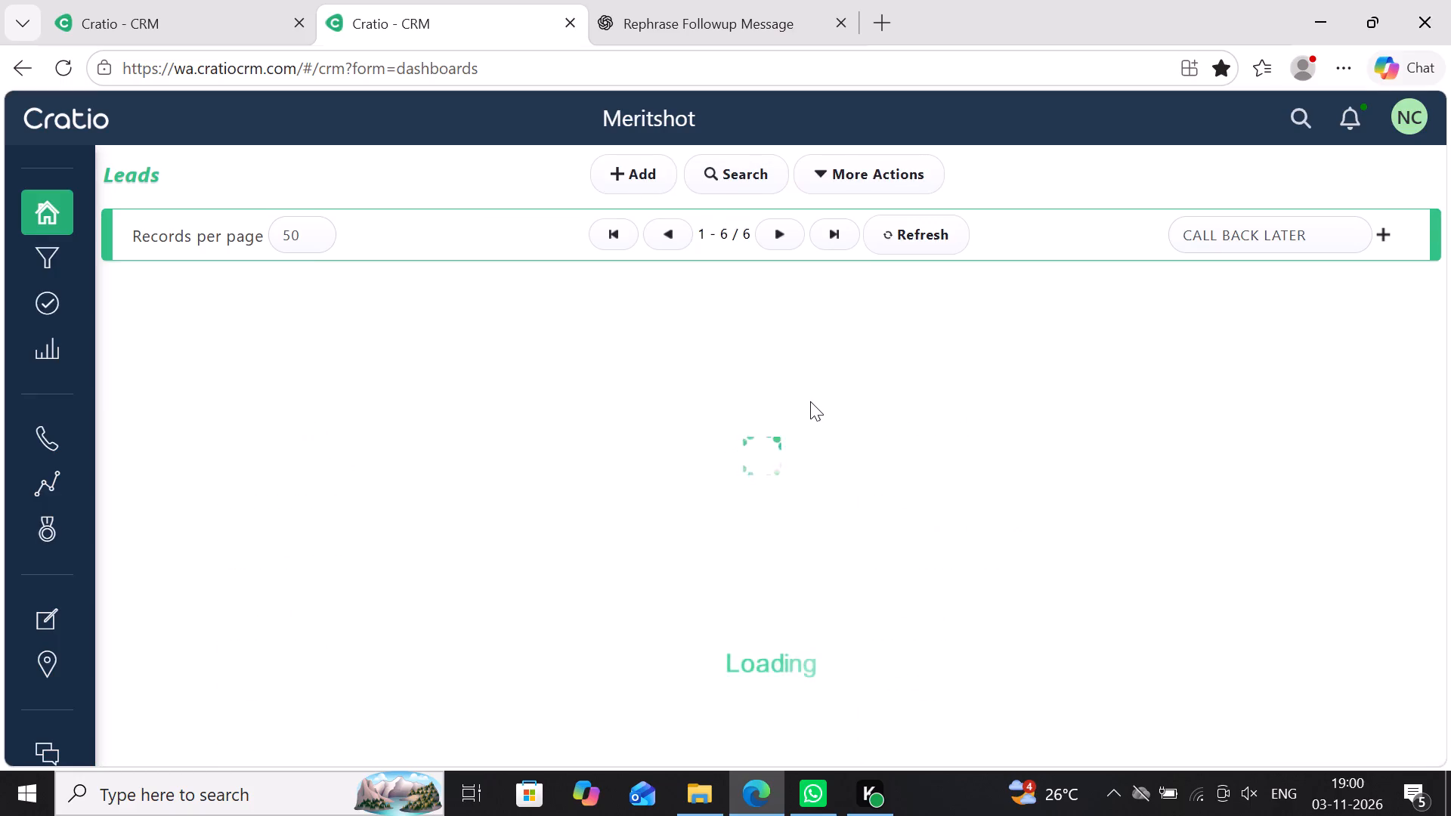
left_click(903, 240)
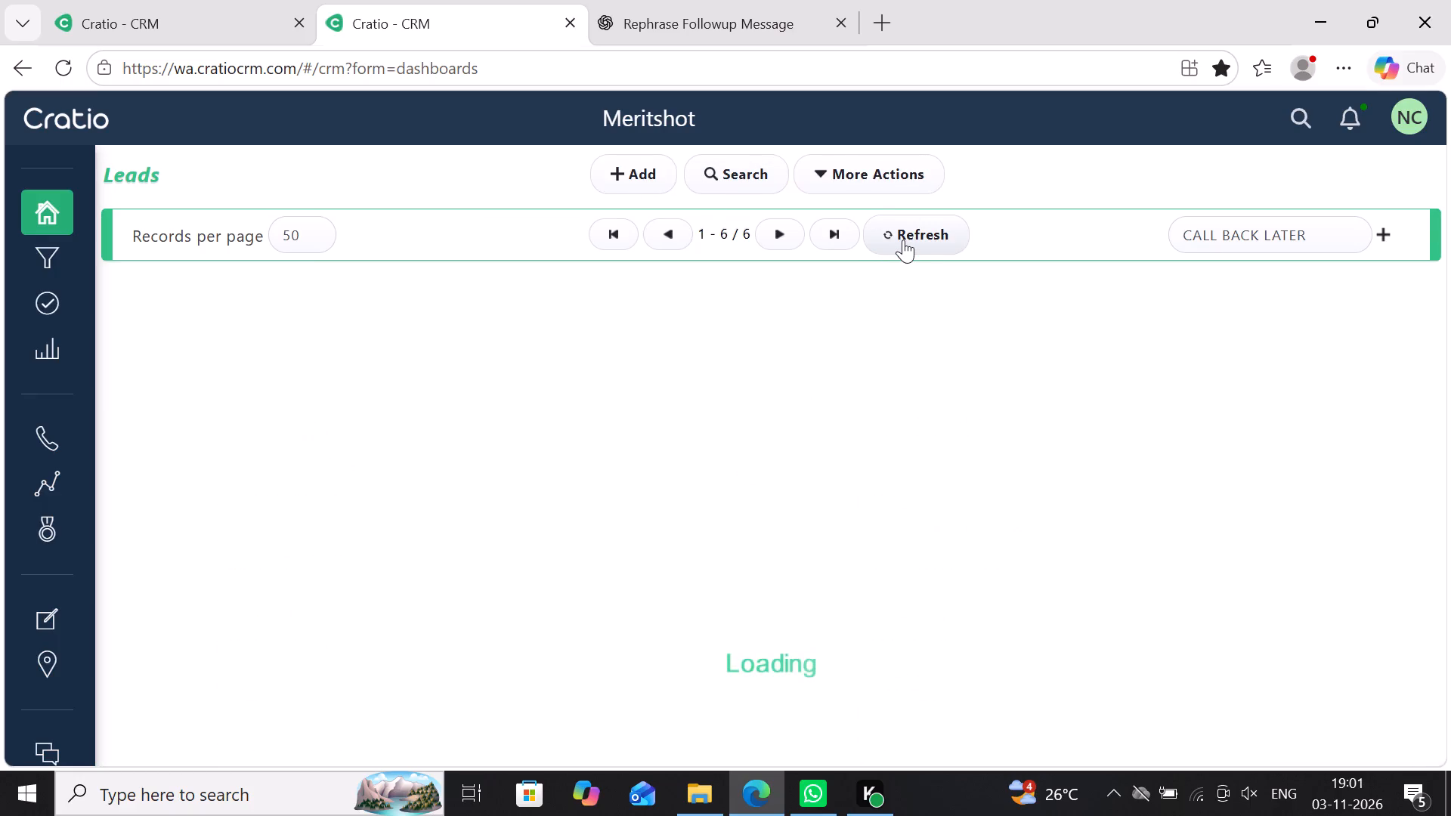
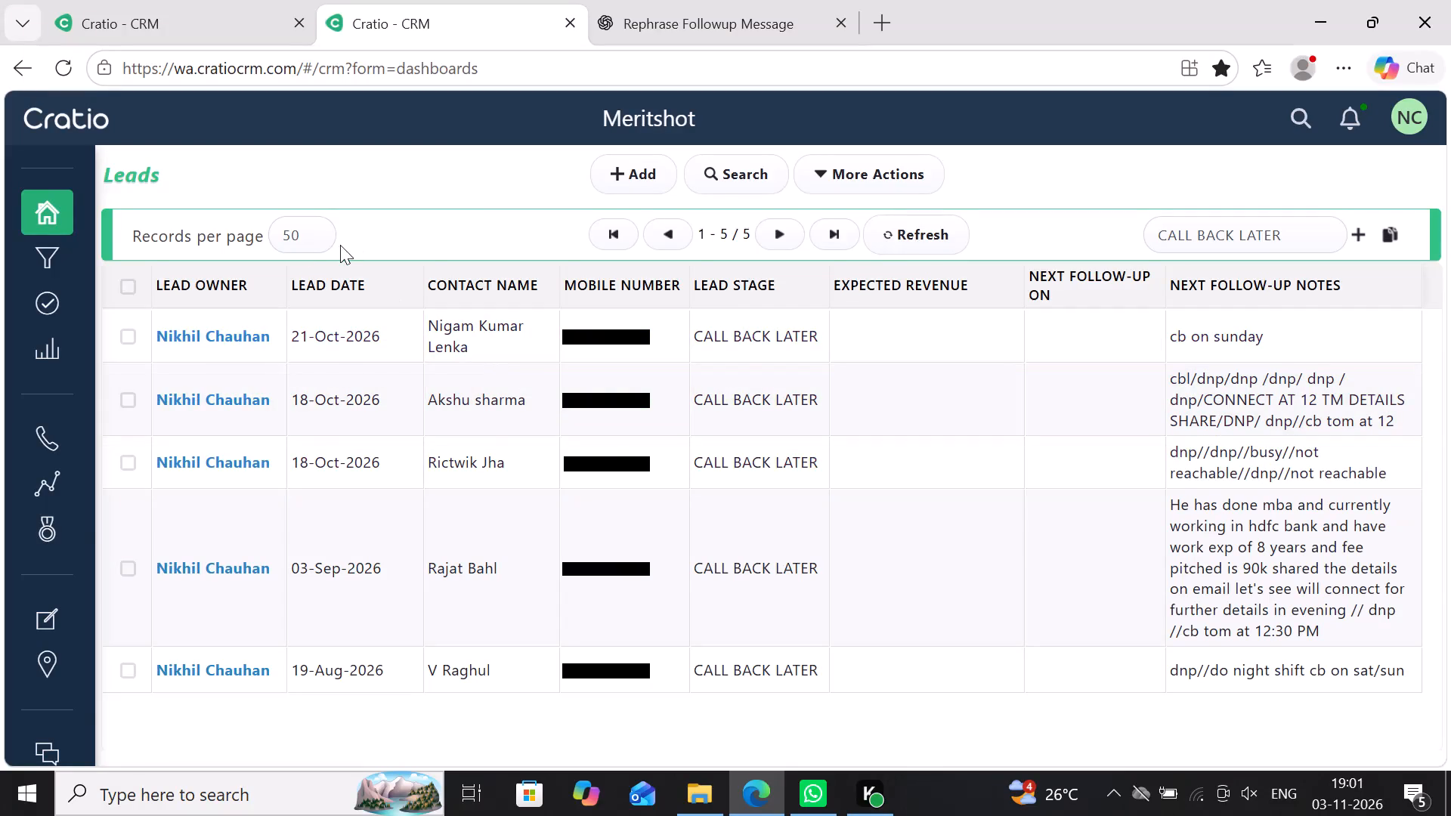
Open the dashboard's New leads list, select all its leads, and choose CONTACTED as the lead stage in a mass edit.
left_click(68, 227)
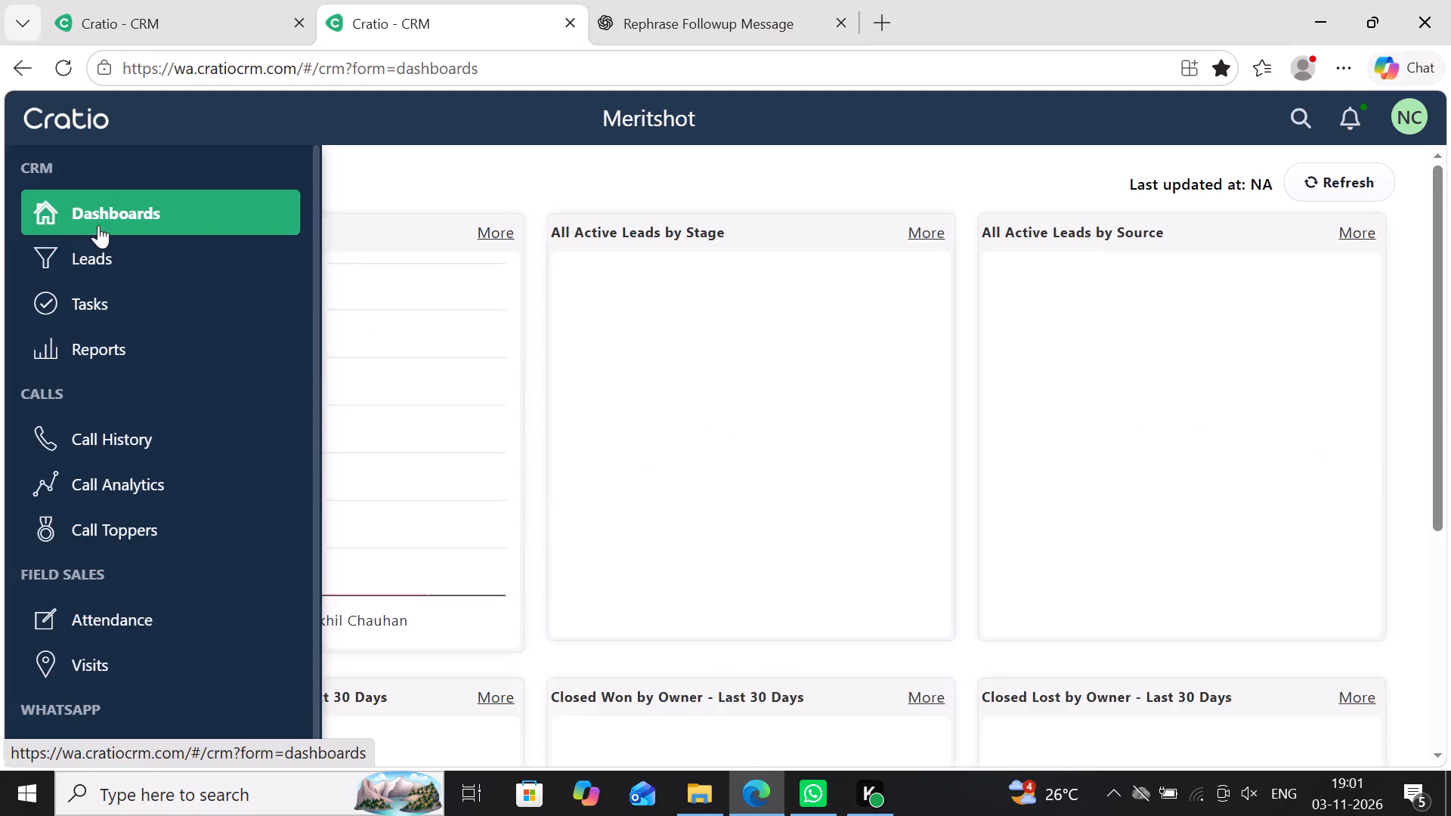
left_click(611, 617)
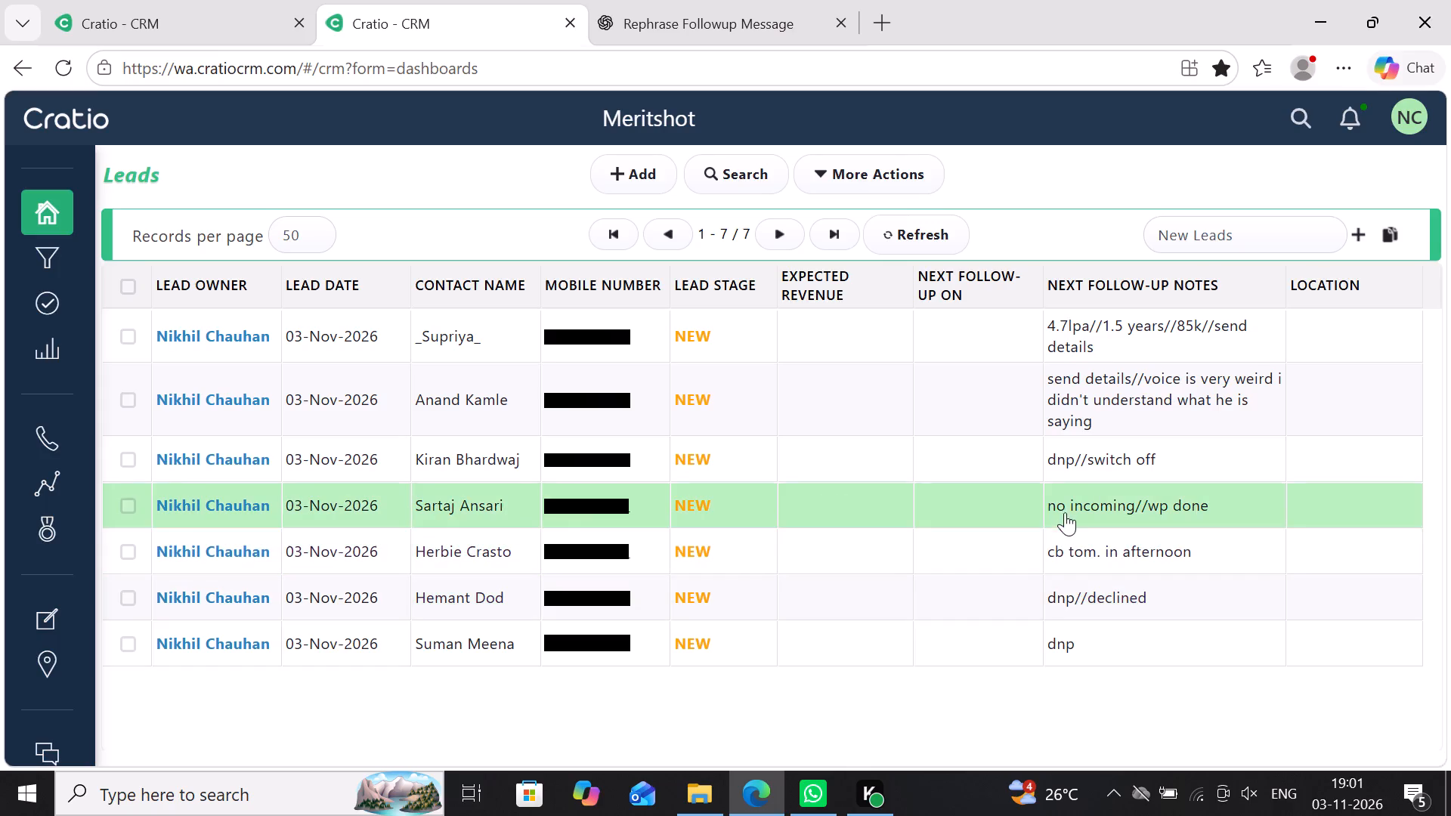
left_click(125, 282)
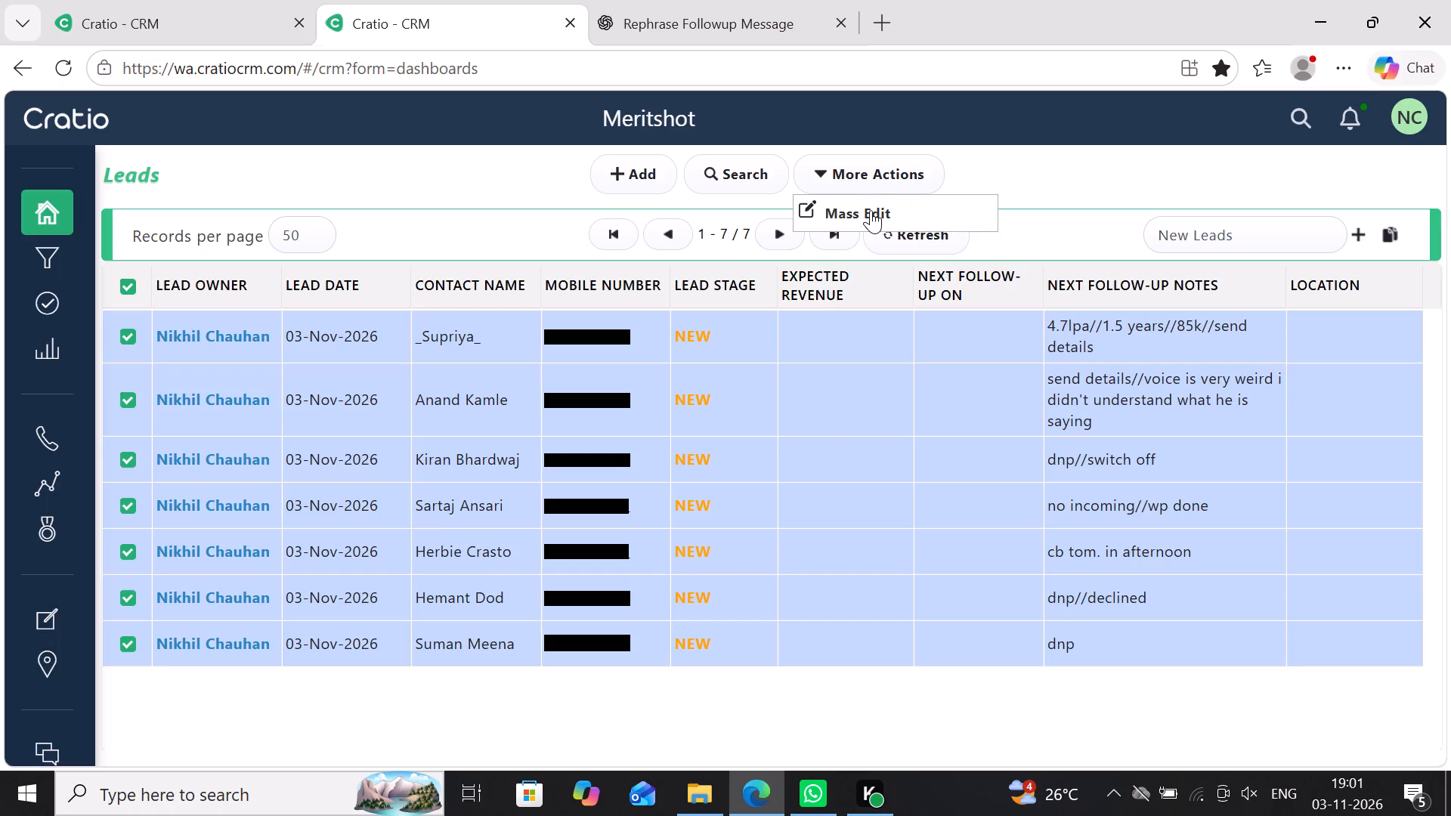
left_click(871, 210)
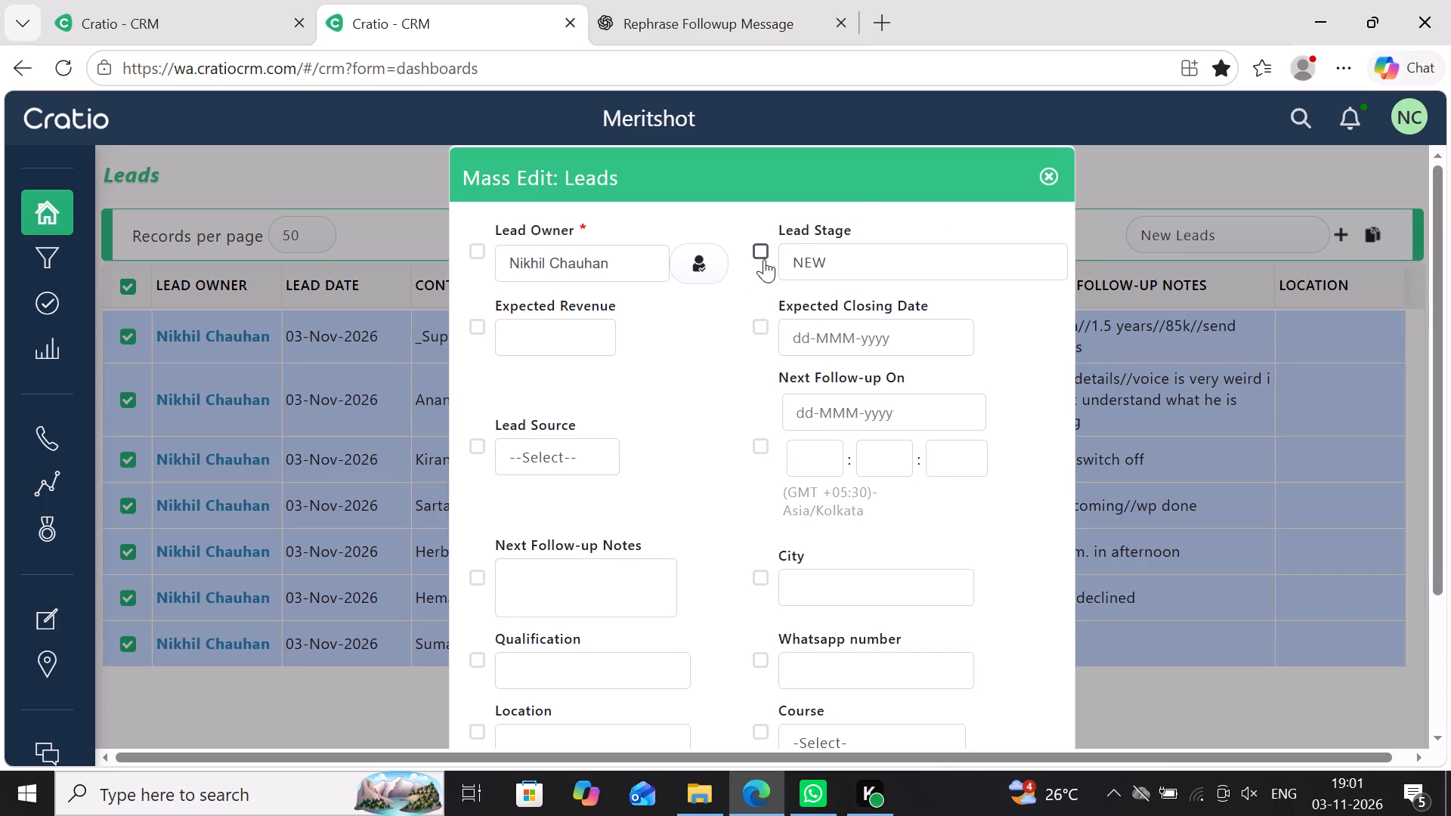
left_click(754, 259)
left_click(763, 252)
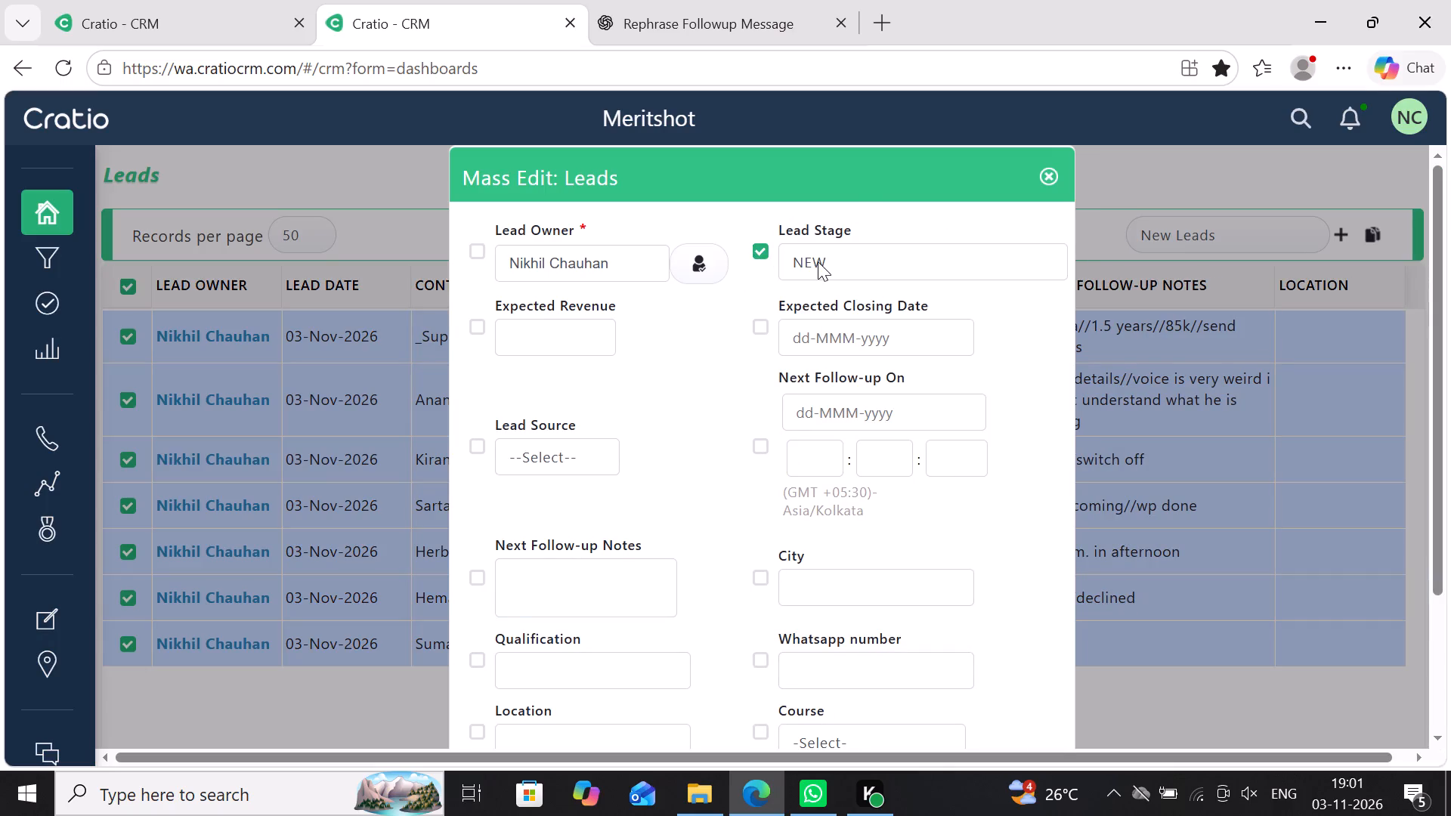
left_click(818, 261)
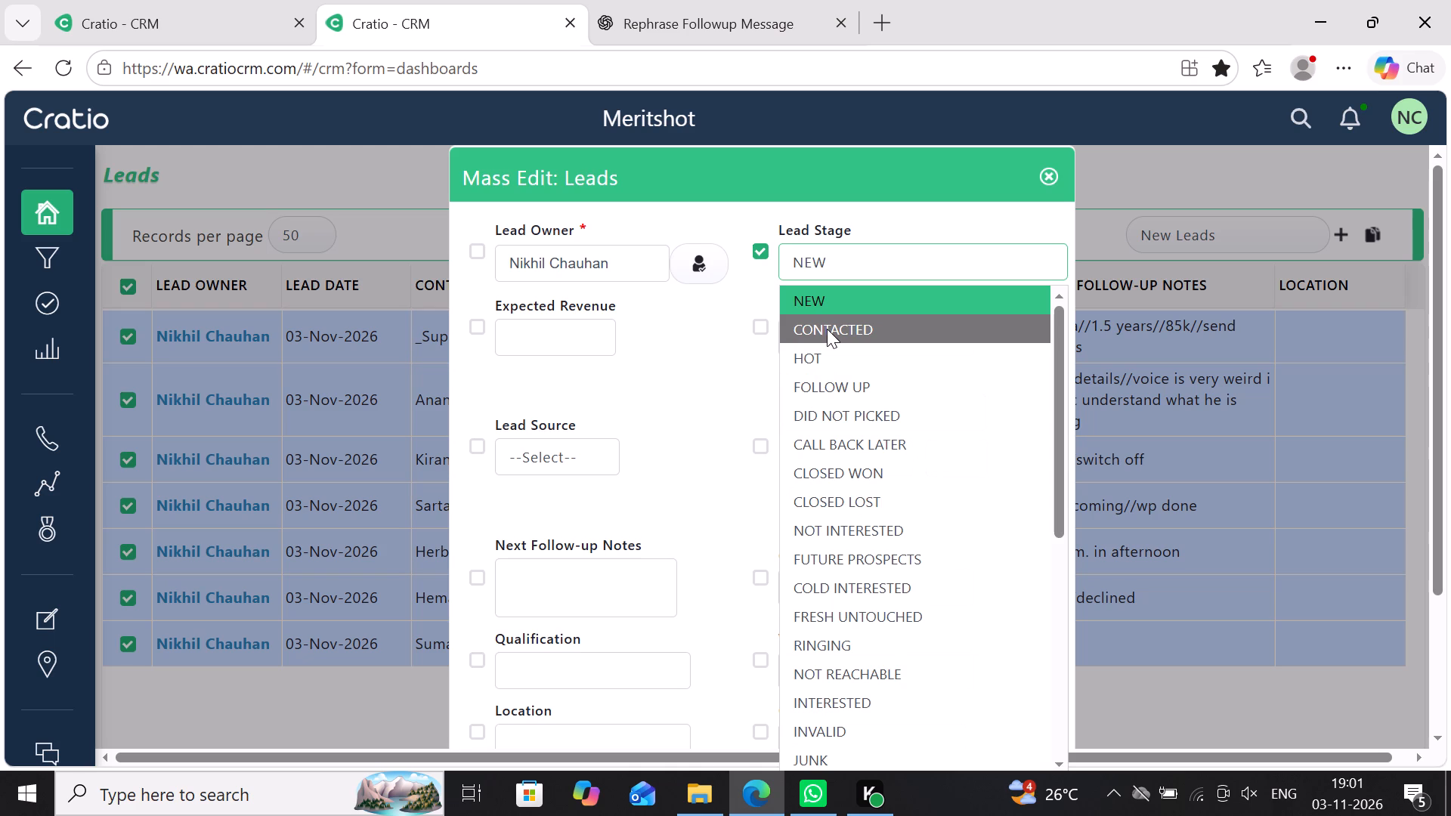
left_click(827, 329)
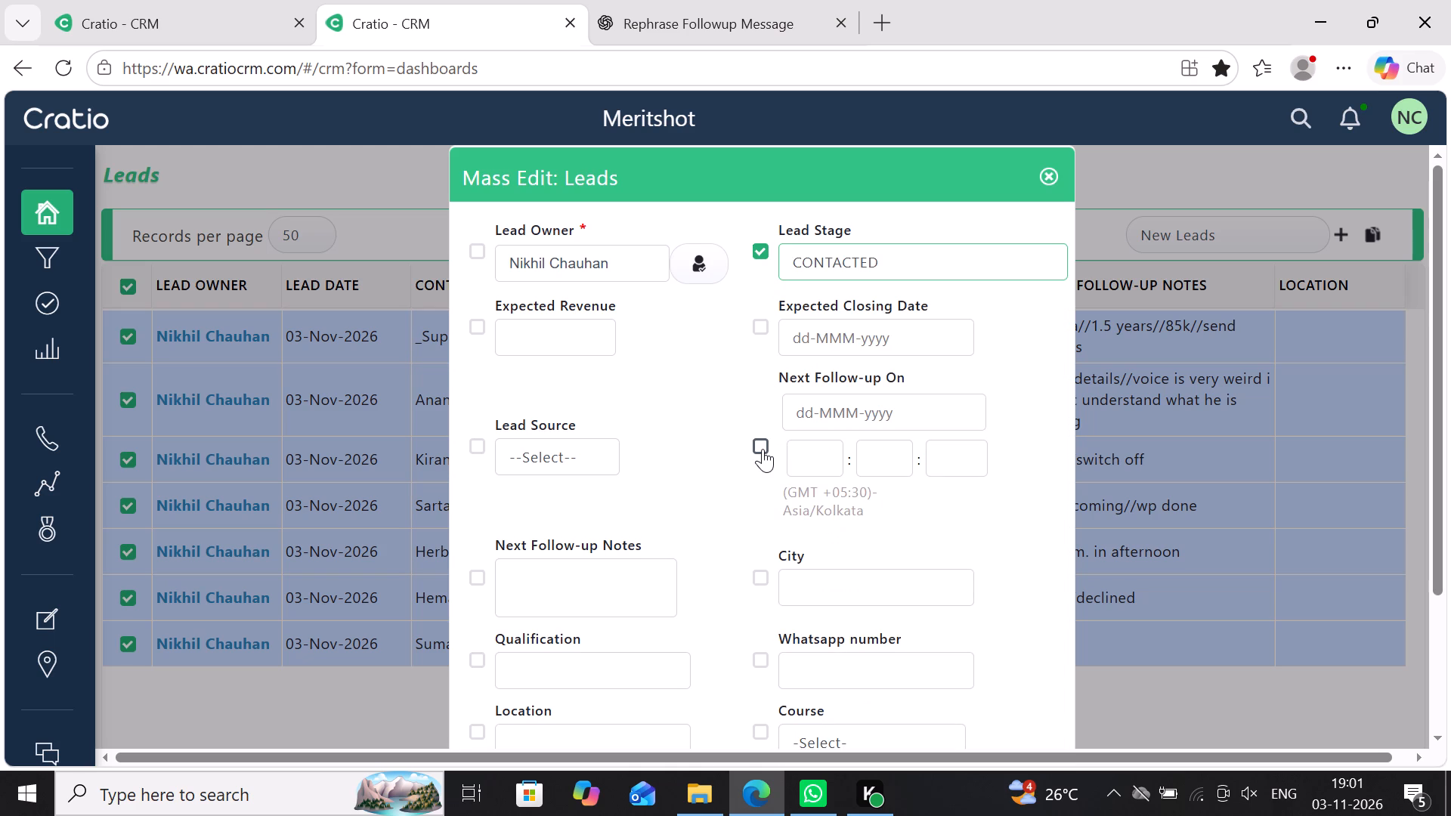
Include Next Follow-up On in the mass edit, set it to 06-Nov-2026 12:35 PM, and save.
left_click(763, 449)
left_click(837, 419)
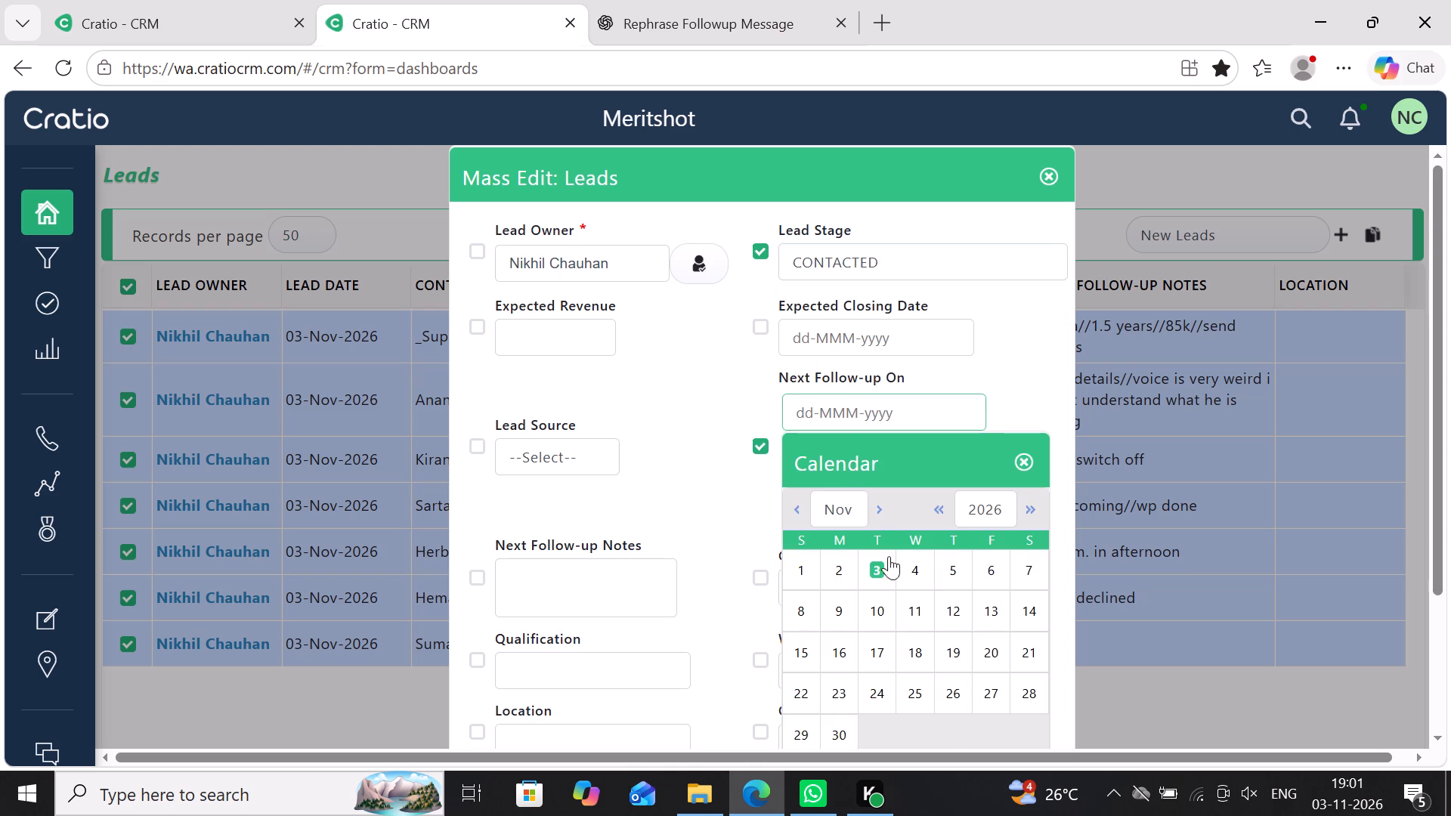
left_click(992, 567)
left_click(819, 461)
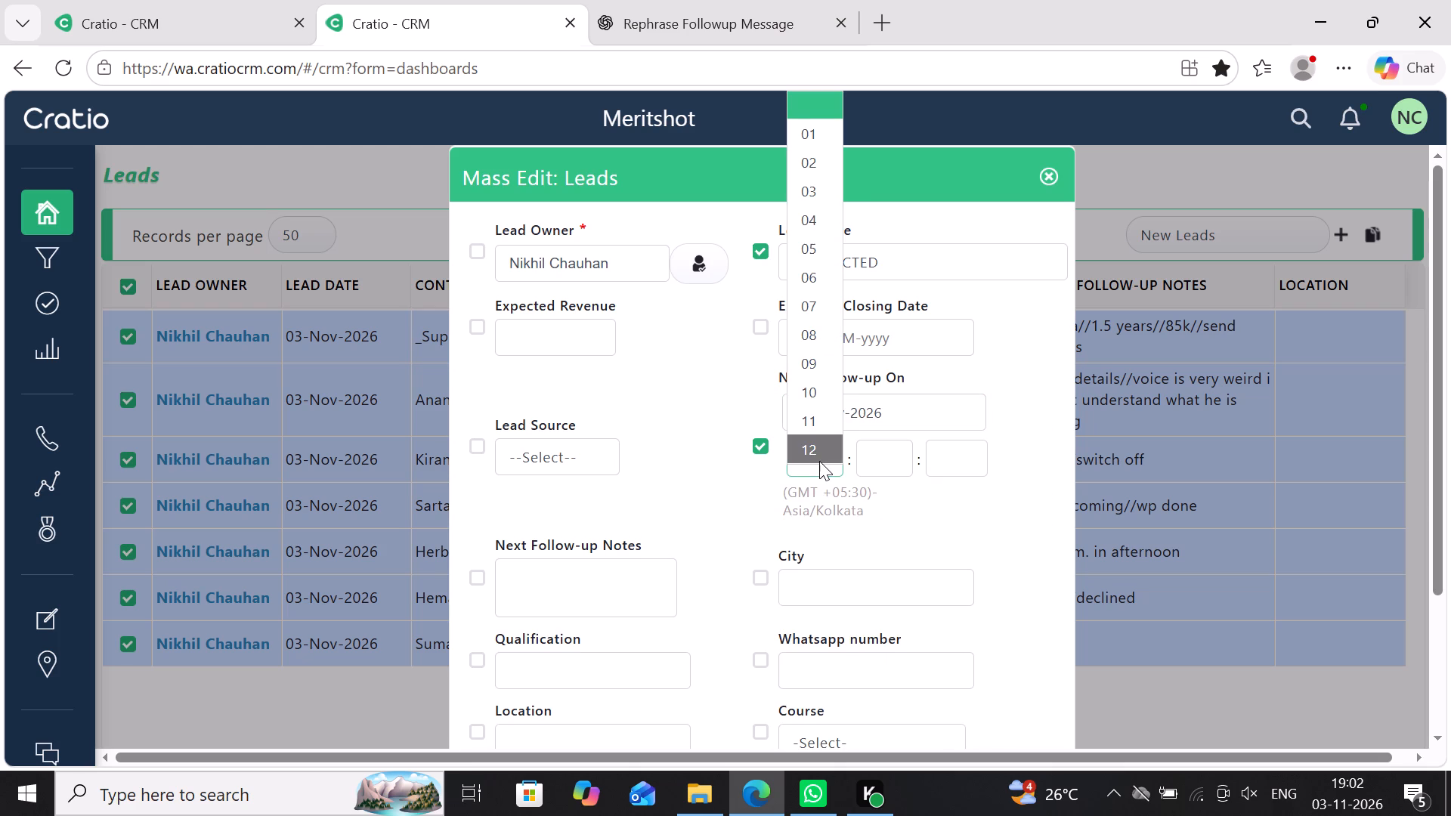
left_click(818, 434)
left_click(871, 462)
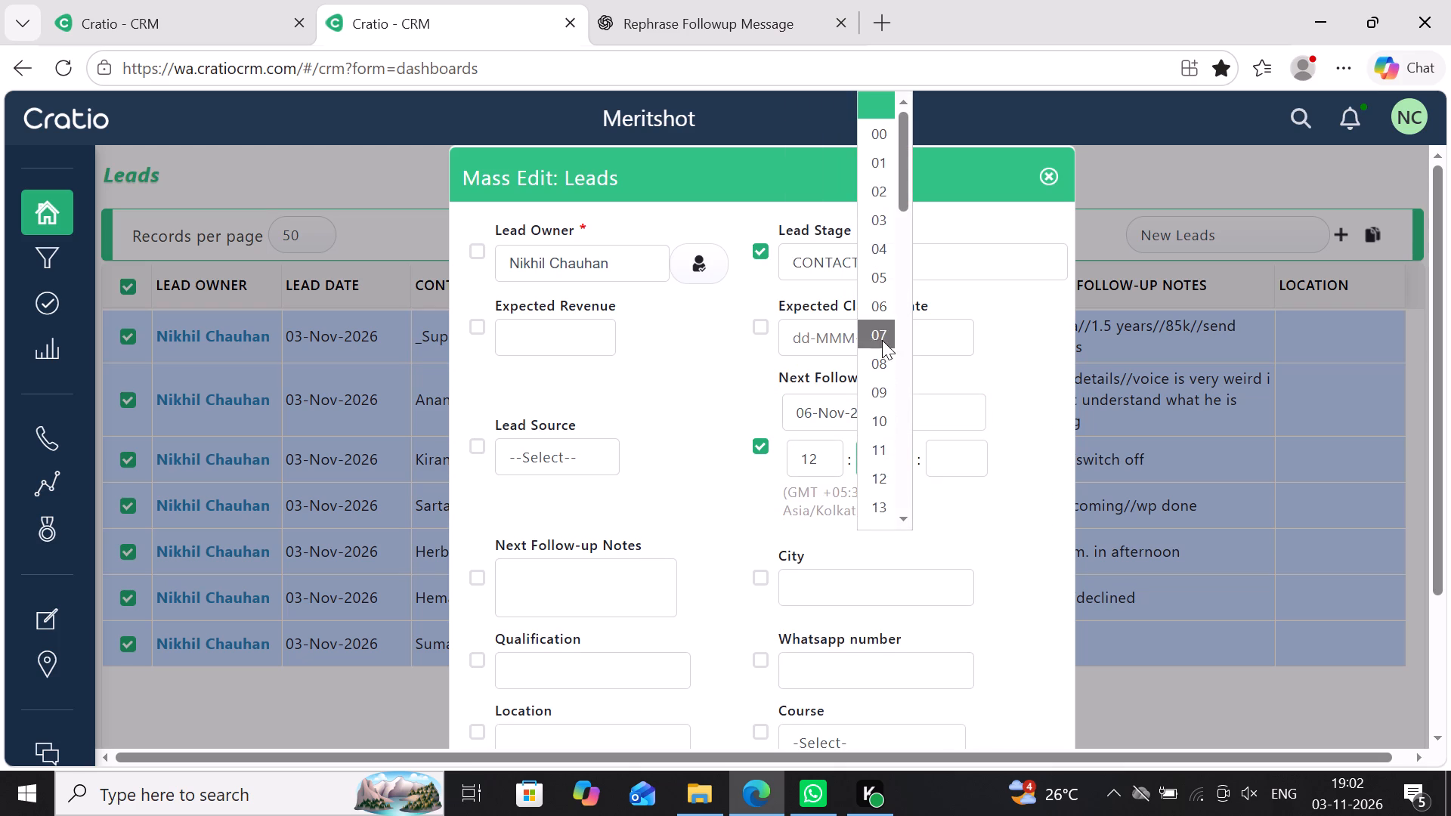
scroll(883, 425, "down", 9)
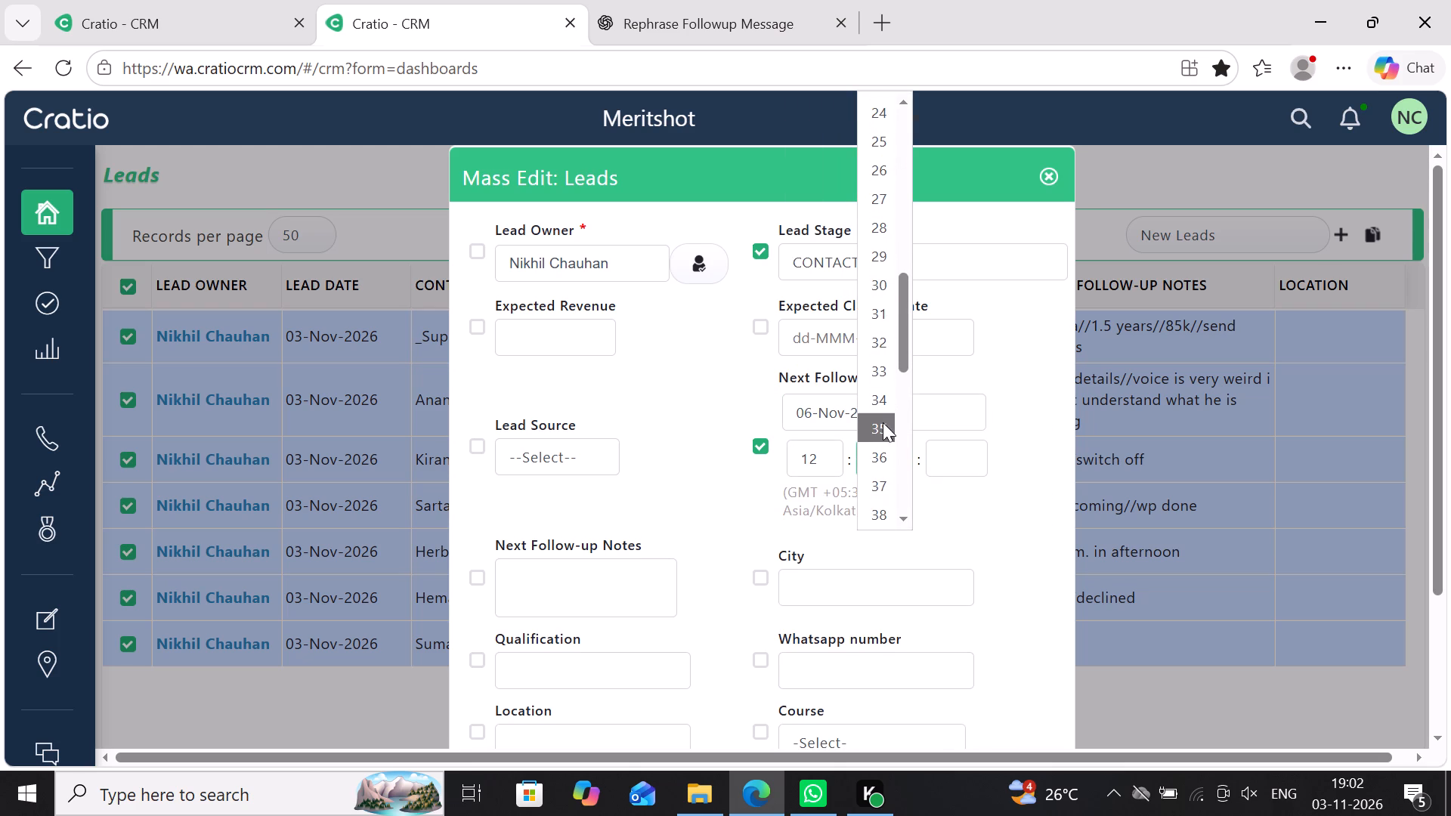
left_click(881, 431)
left_click(943, 450)
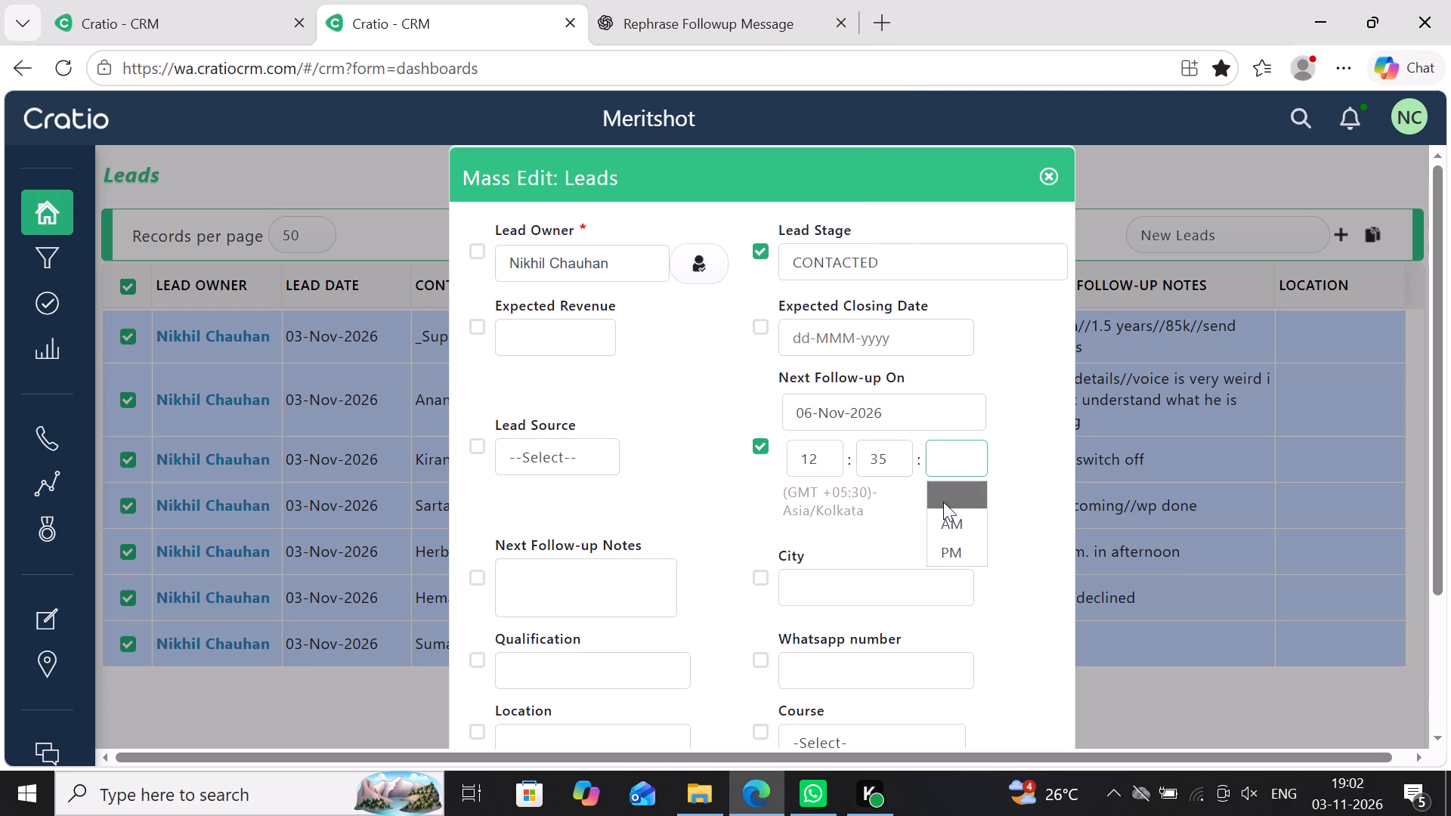
left_click(951, 546)
scroll(953, 533, "down", 20)
scroll(953, 533, "down", 8)
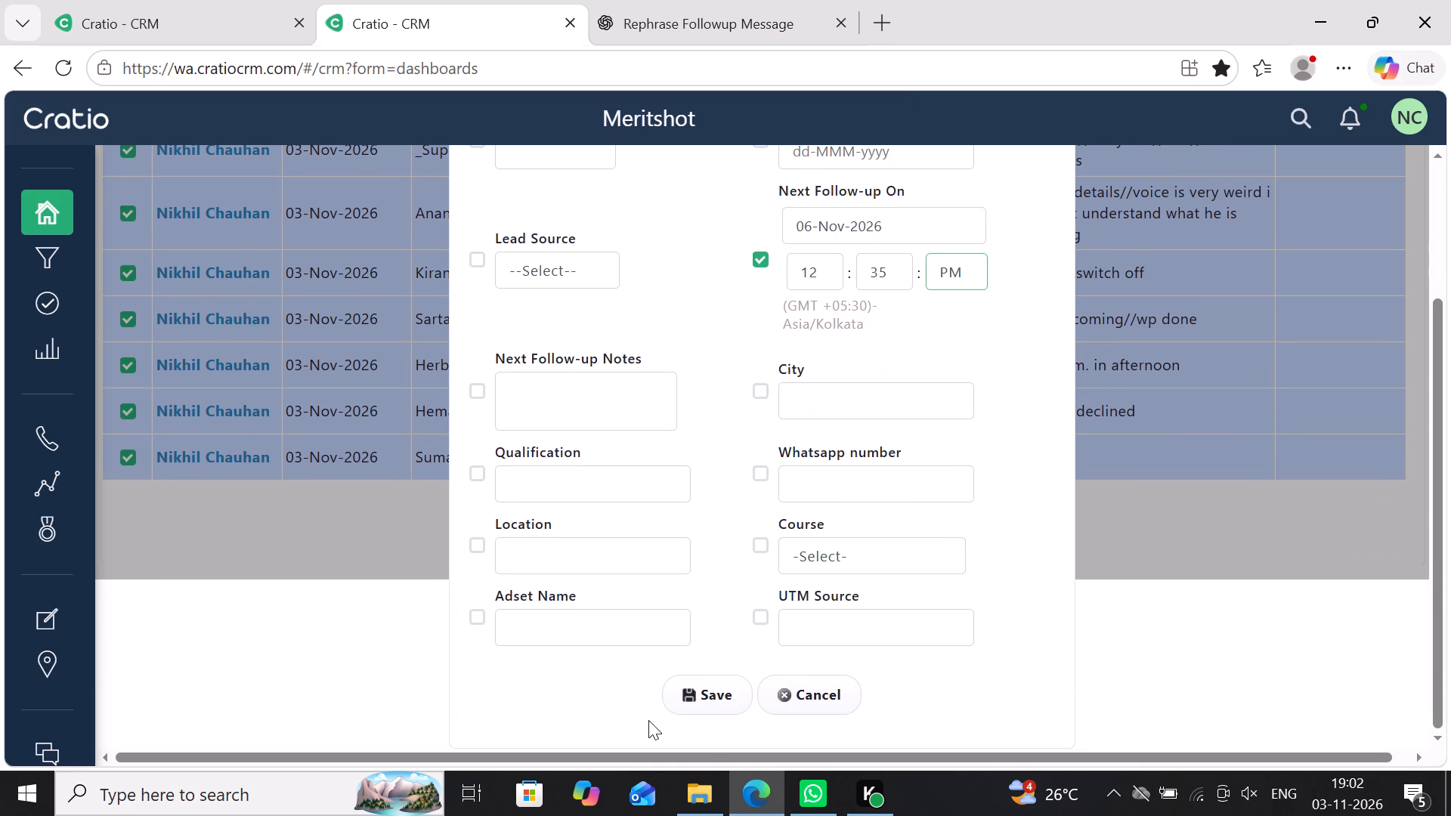
left_click(720, 688)
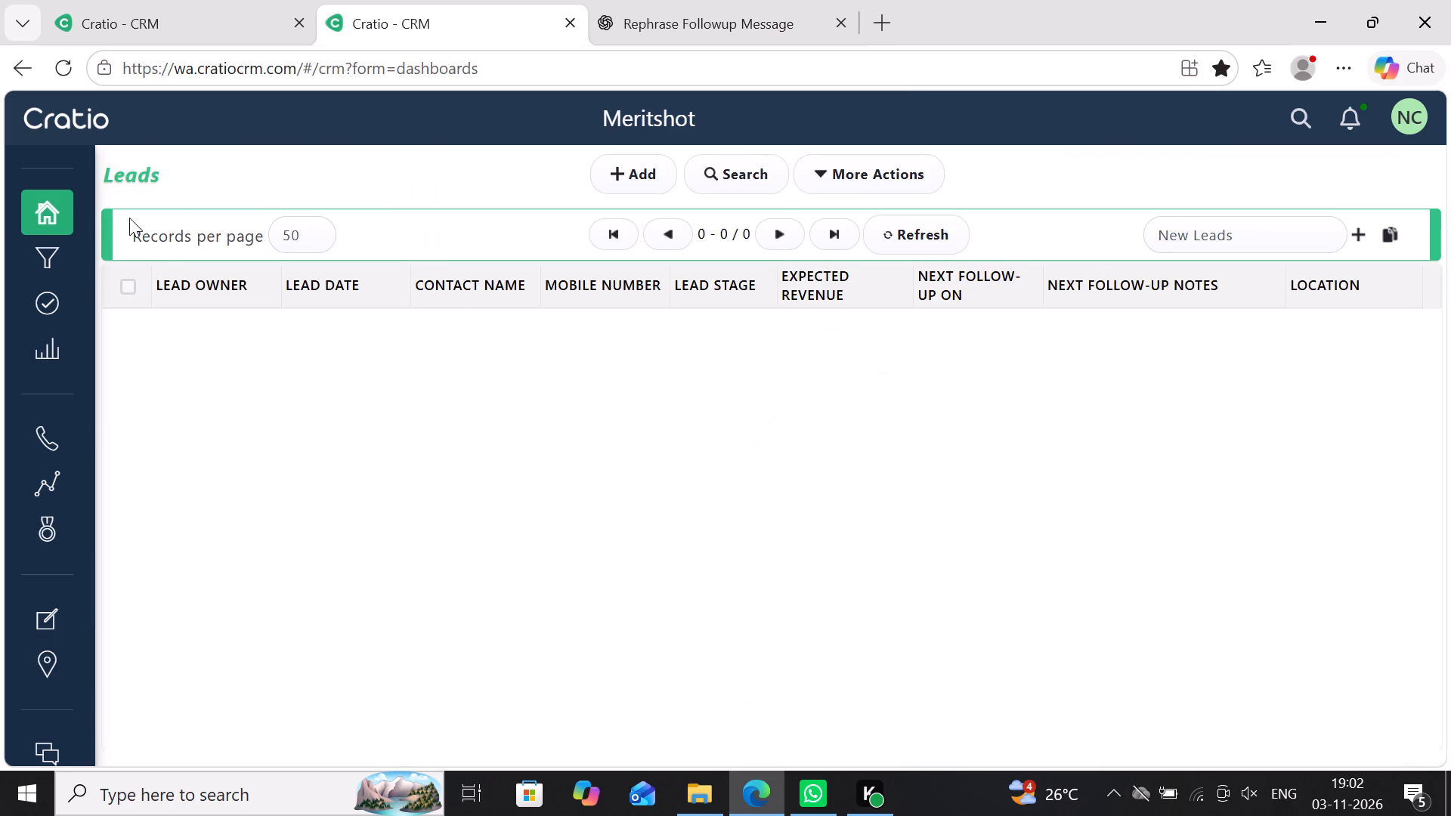
Return to the dashboard, refresh its figures, and open the Due Today follow-up list.
left_click(78, 212)
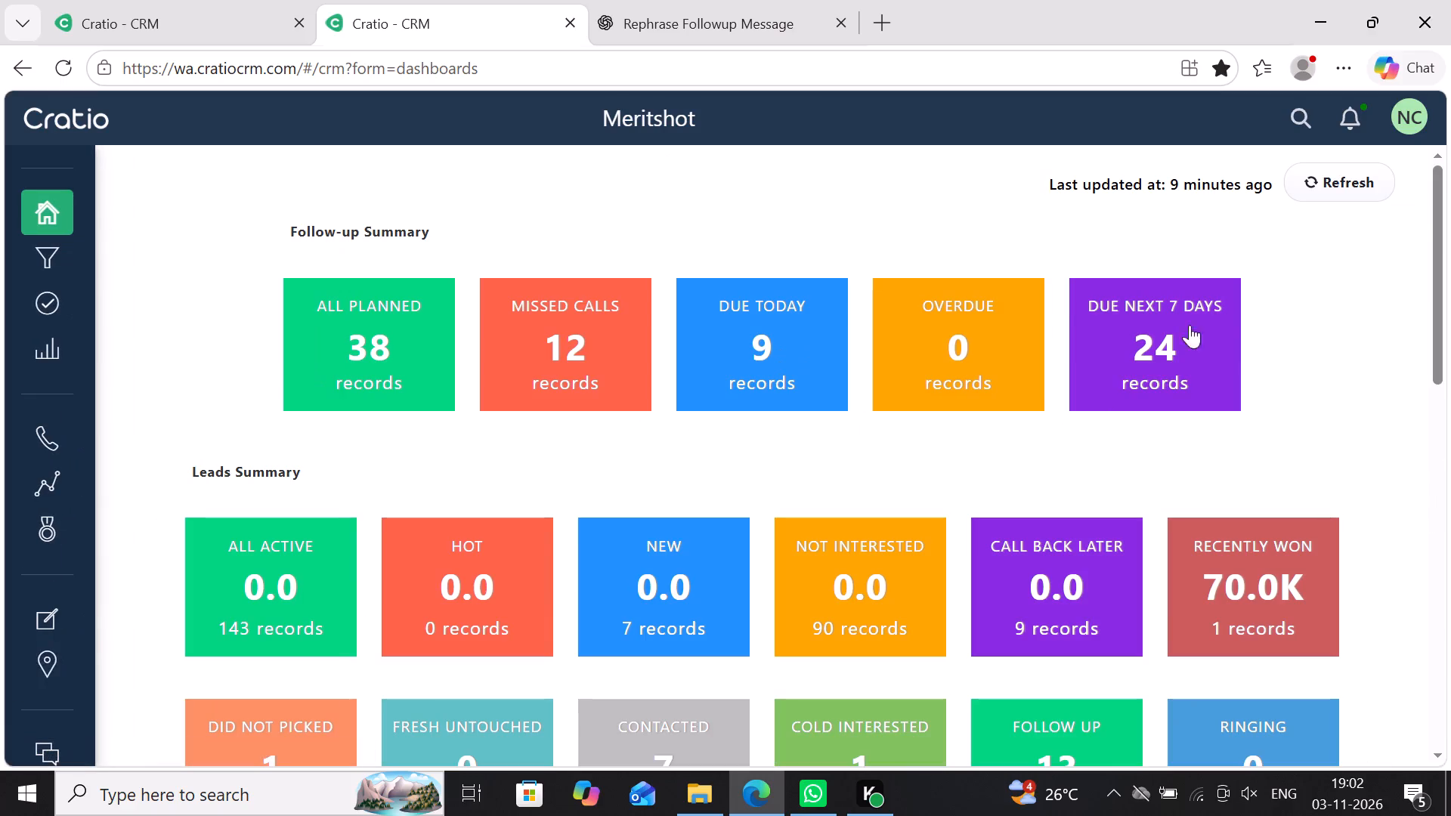
left_click(1324, 193)
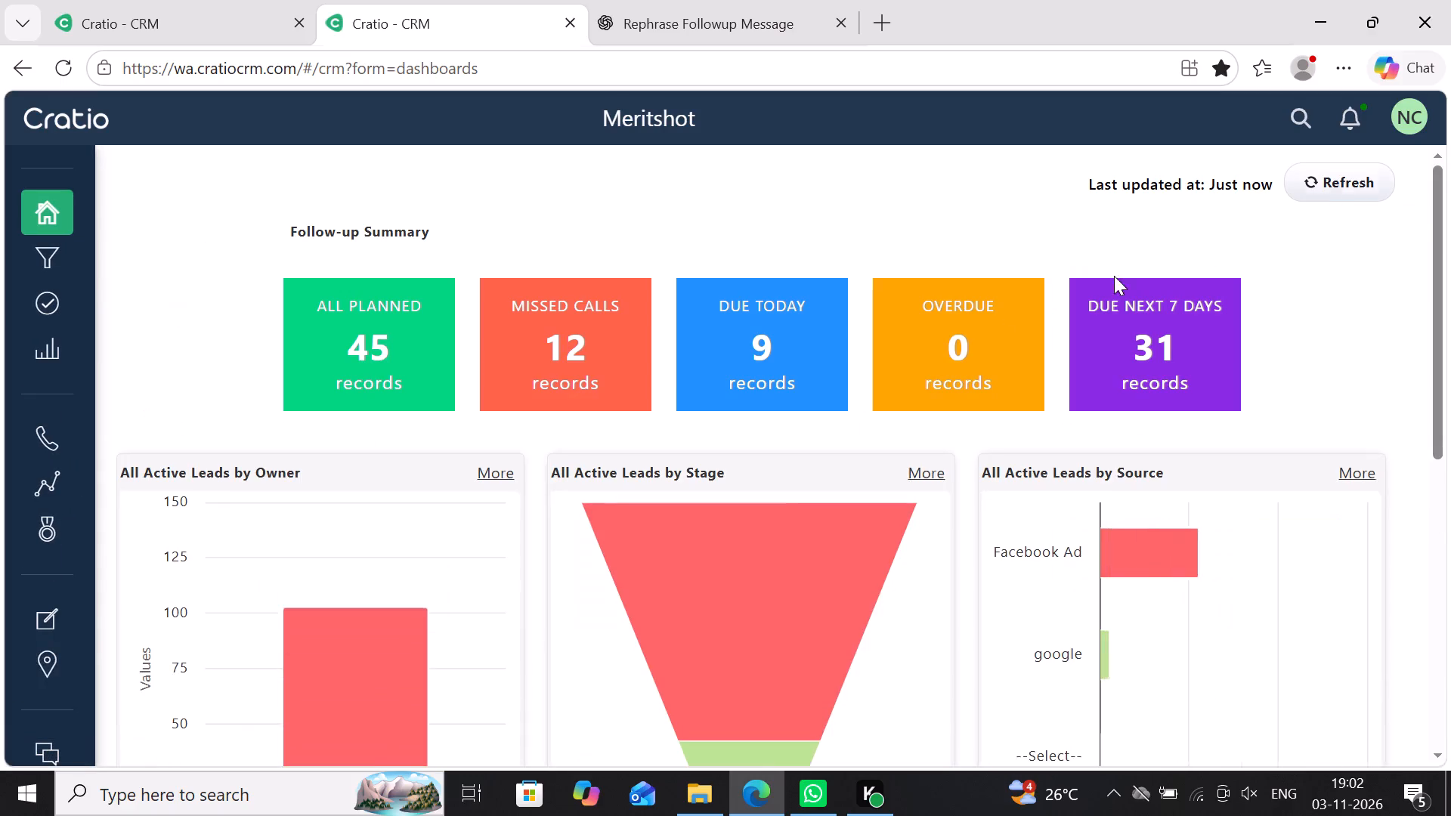
left_click(786, 337)
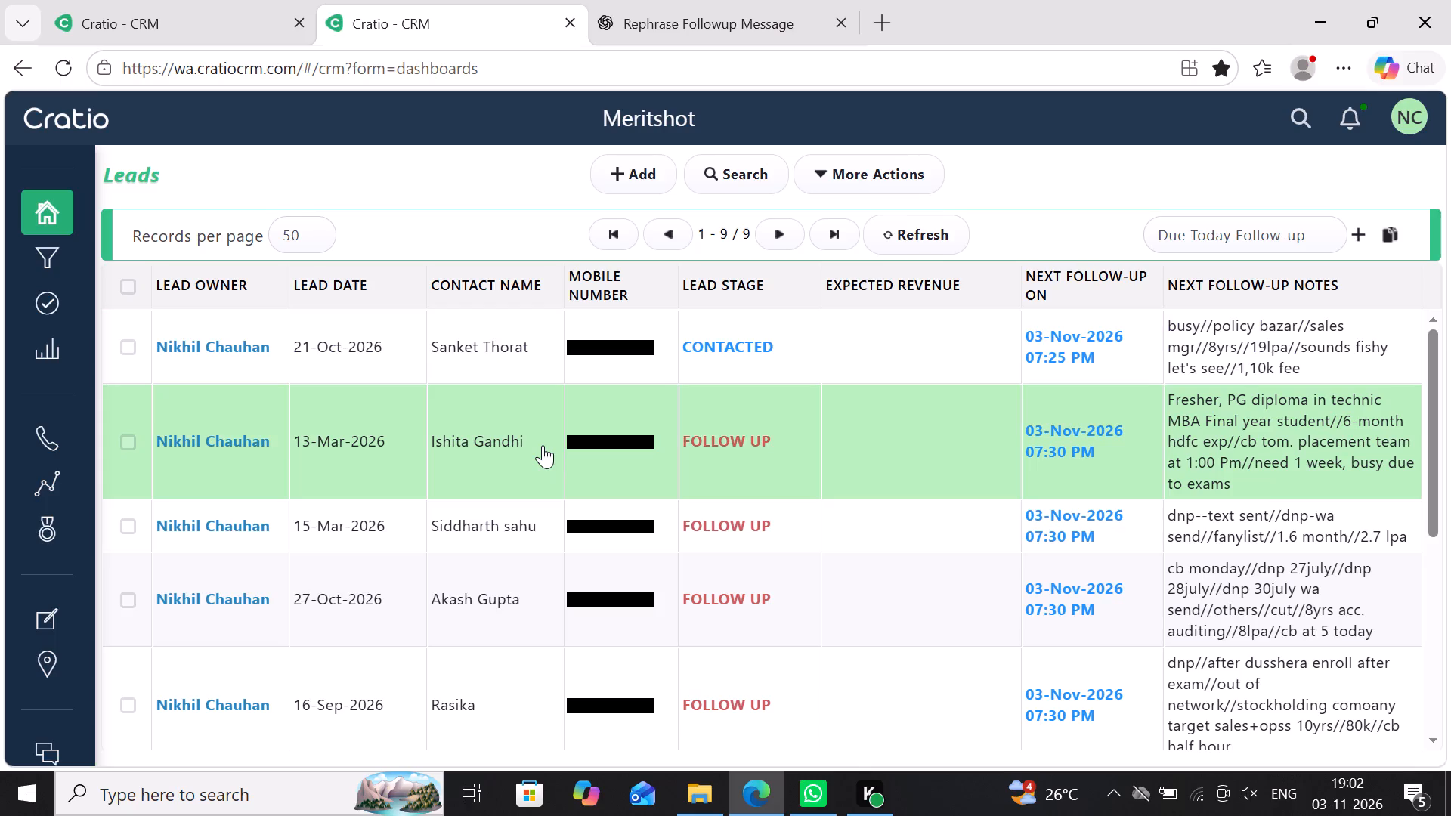
Change the stage of the FOLLOW UP lead dated 31-Oct-2025 to CLOSED LOST, save it, and return to the Due Today list.
scroll(543, 445, "down", 8)
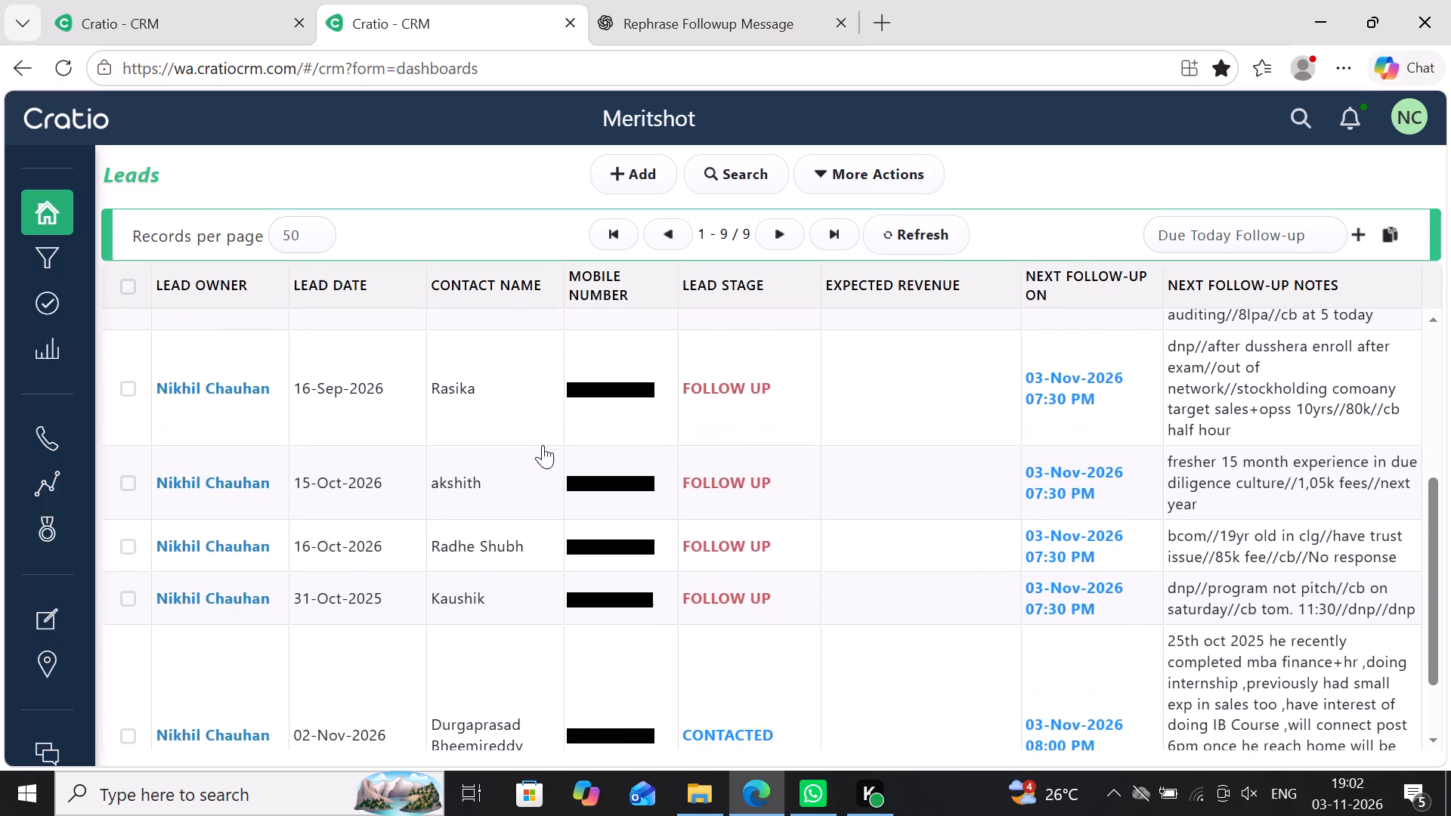
scroll(543, 445, "down", 20)
scroll(543, 445, "down", 8)
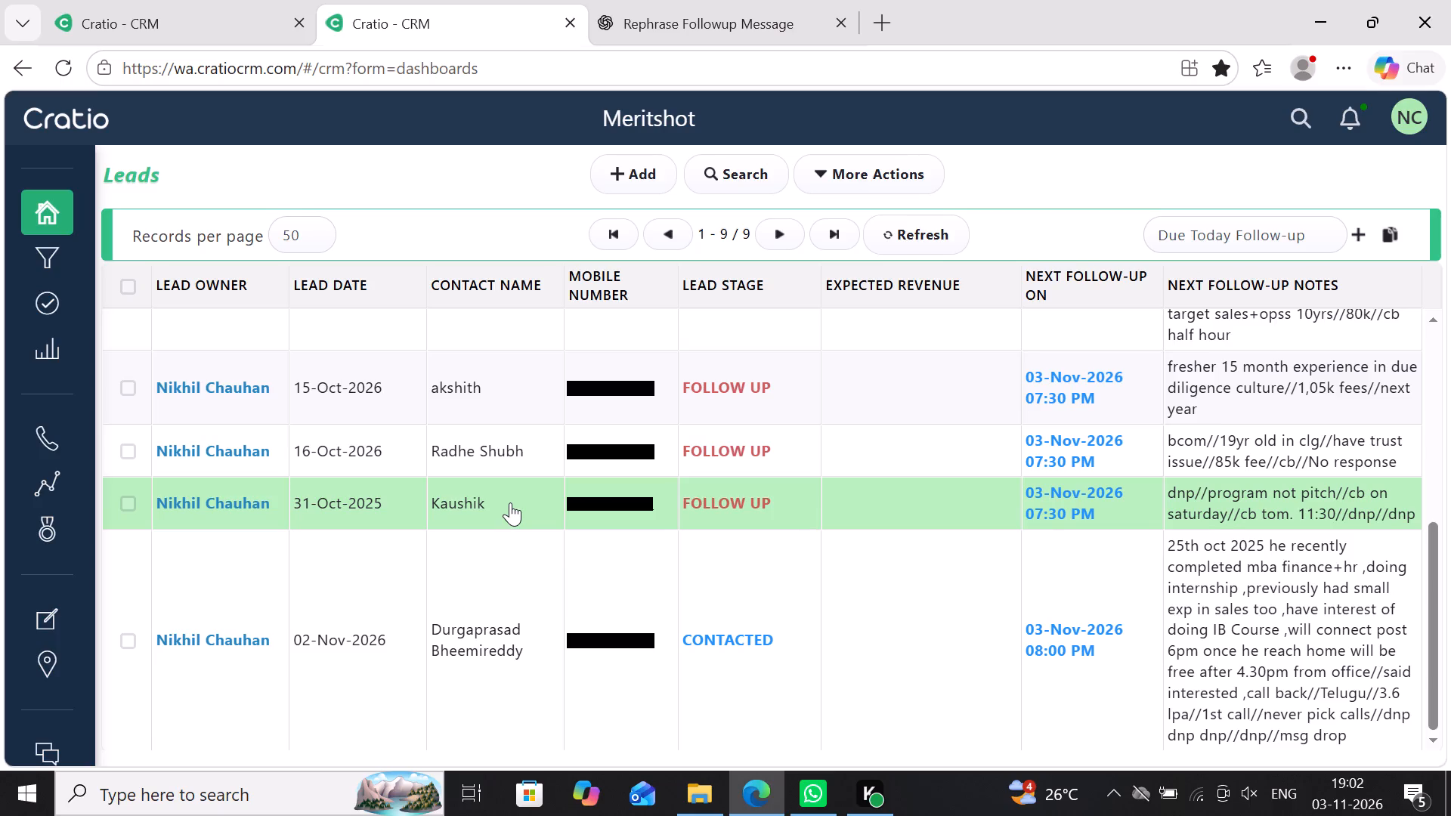
left_click(510, 503)
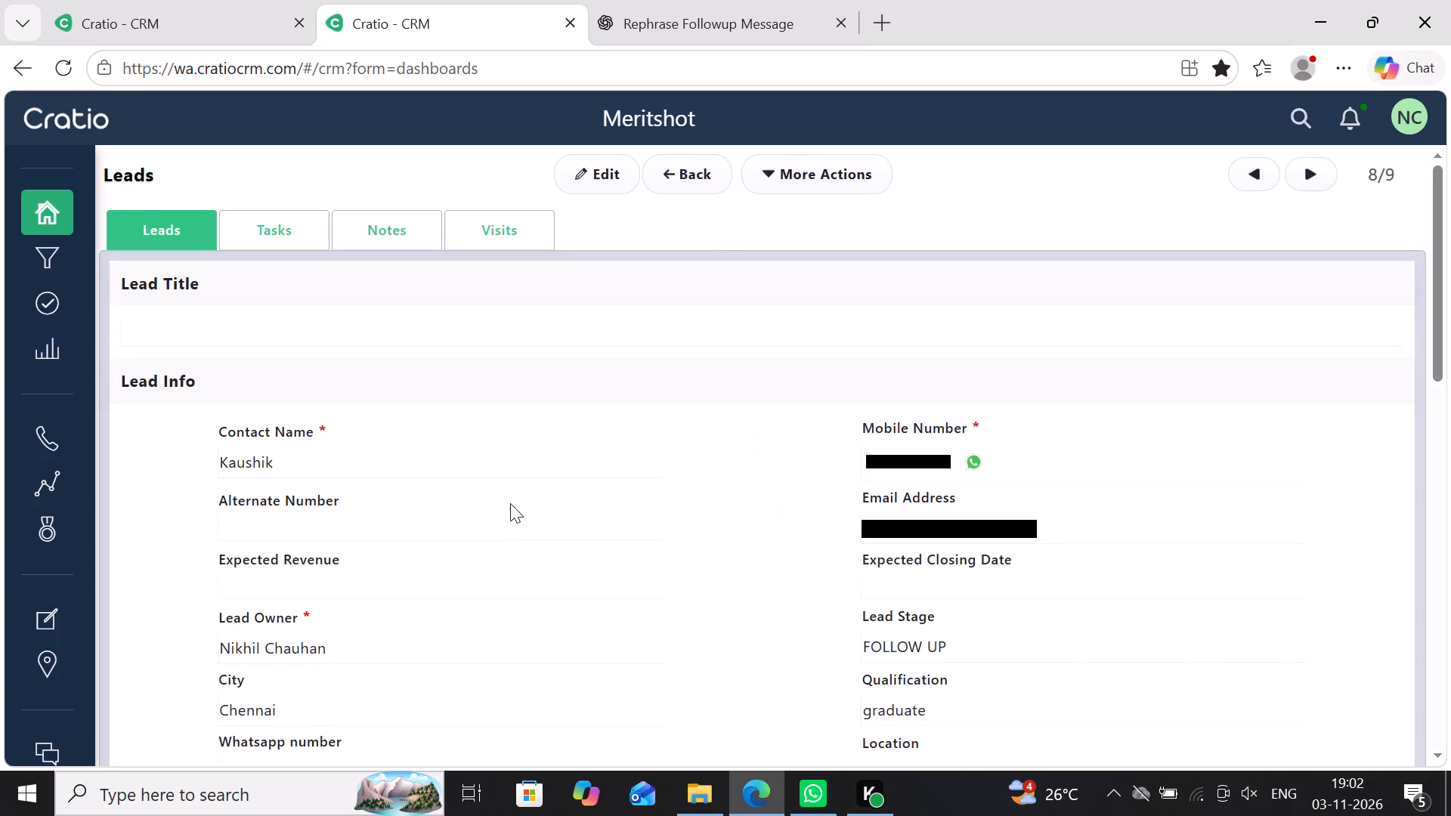
left_click(606, 167)
scroll(725, 466, "down", 5)
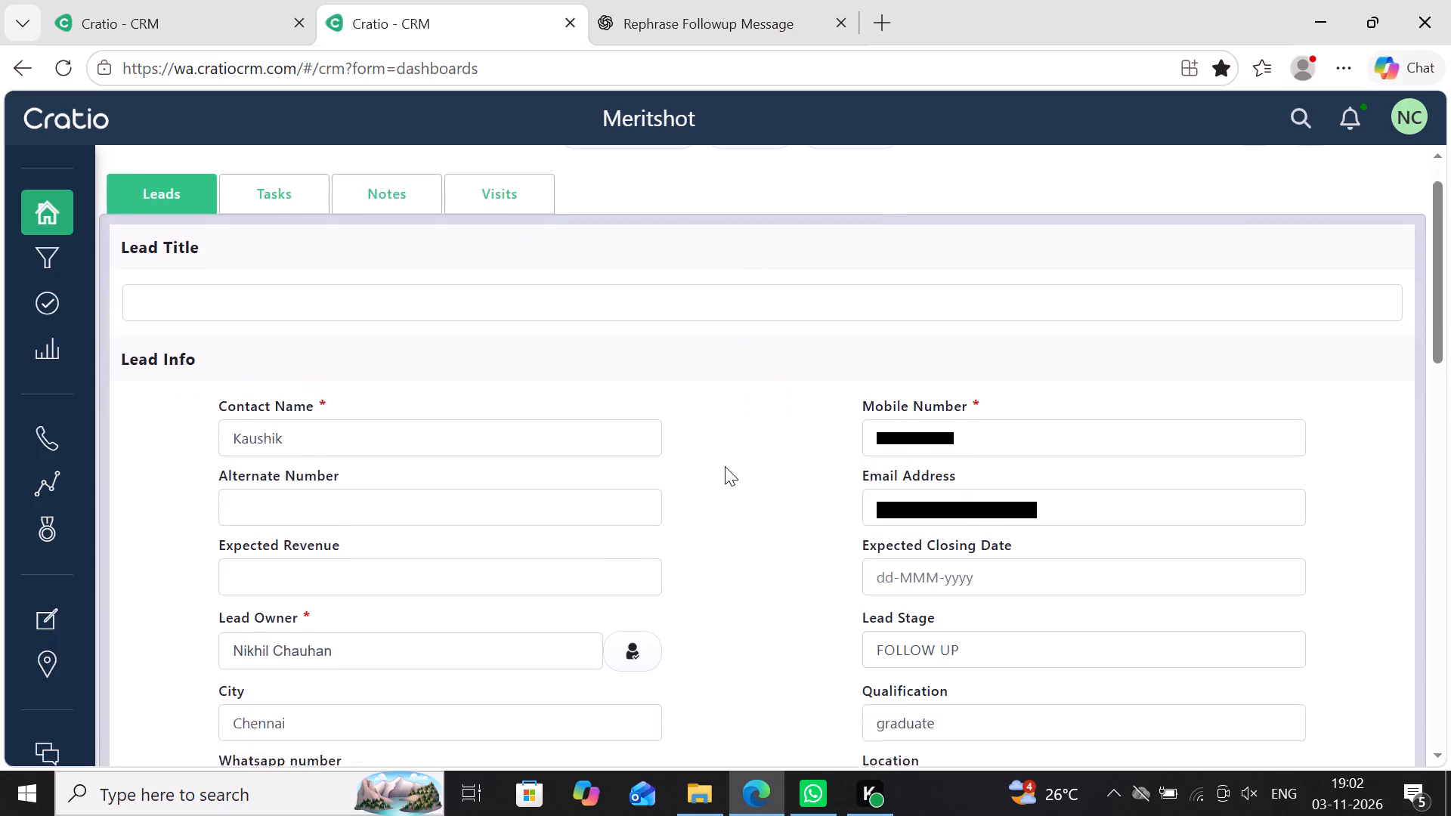
scroll(725, 466, "down", 2)
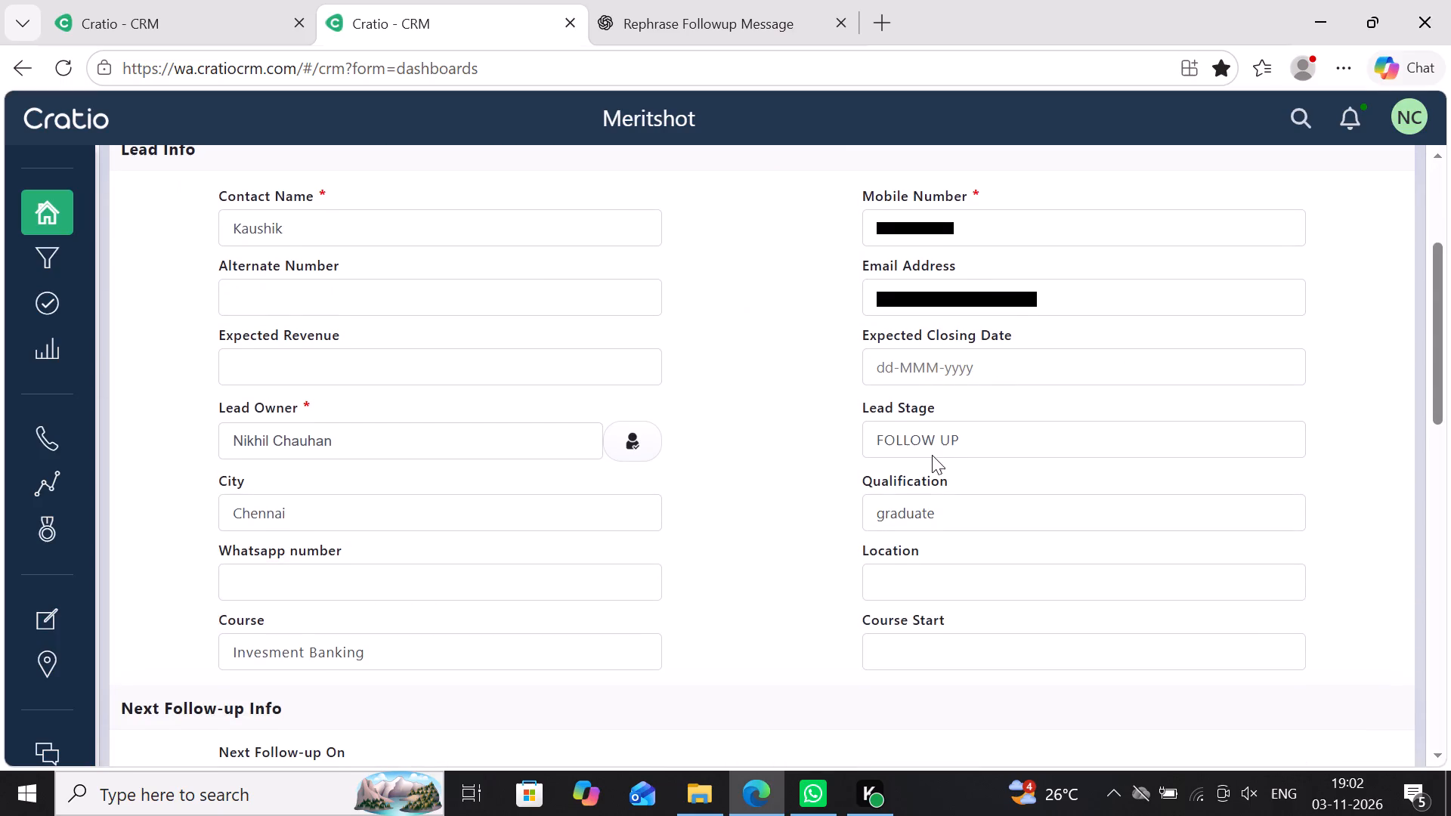
left_click(939, 433)
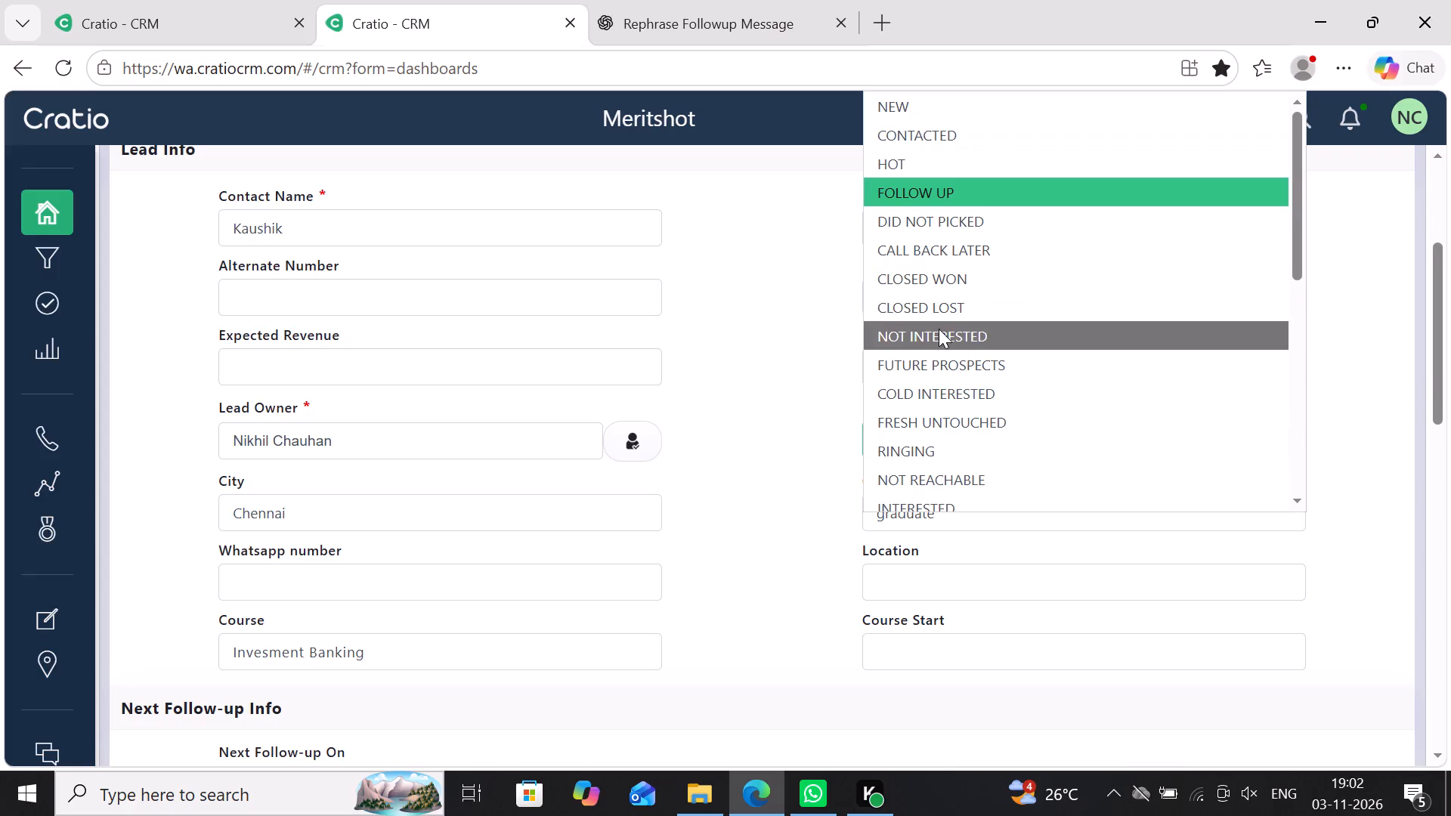
left_click(936, 304)
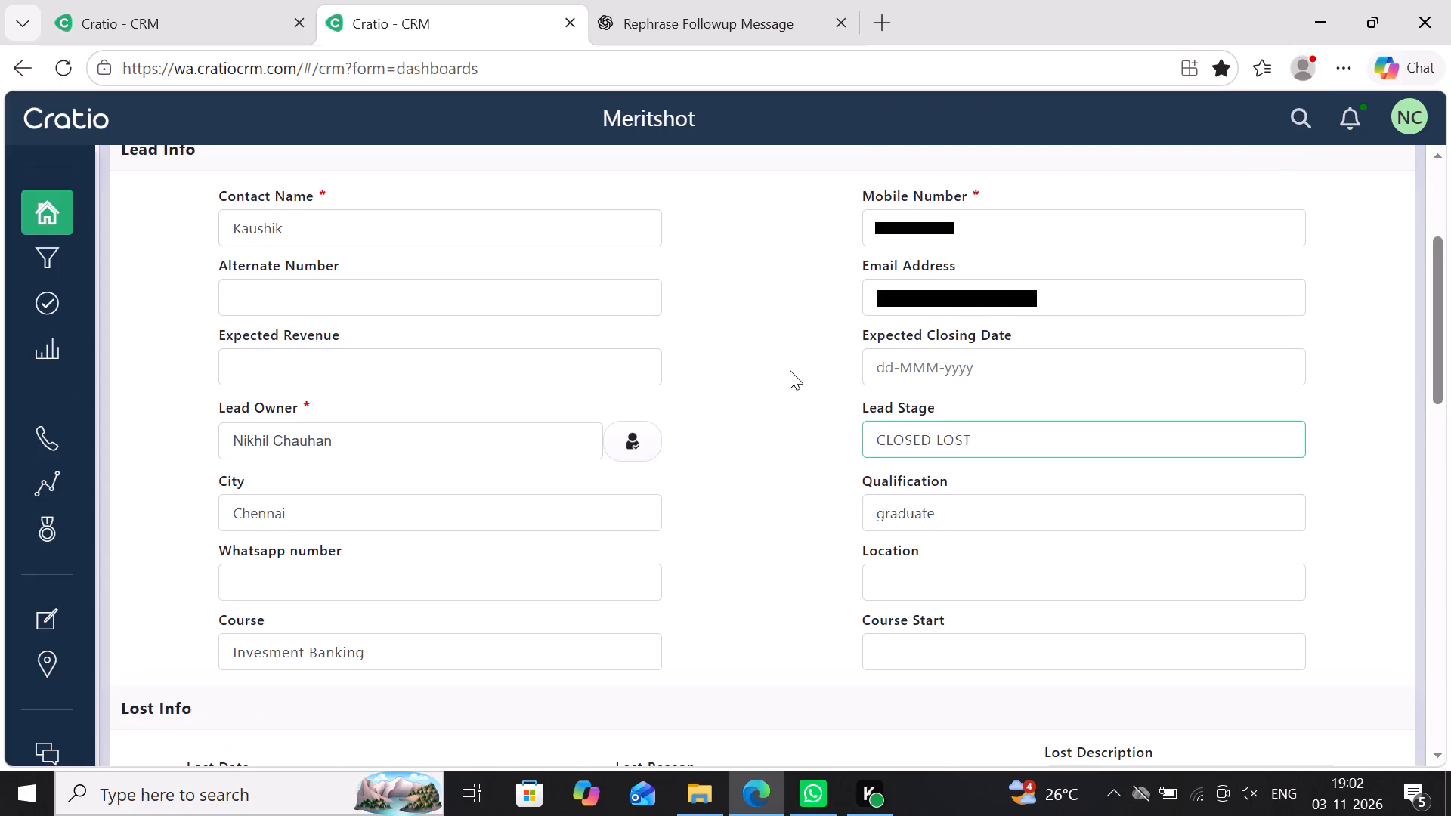
left_click(790, 370)
scroll(790, 370, "up", 20)
scroll(790, 370, "up", 20)
scroll(790, 370, "up", 12)
left_click(743, 171)
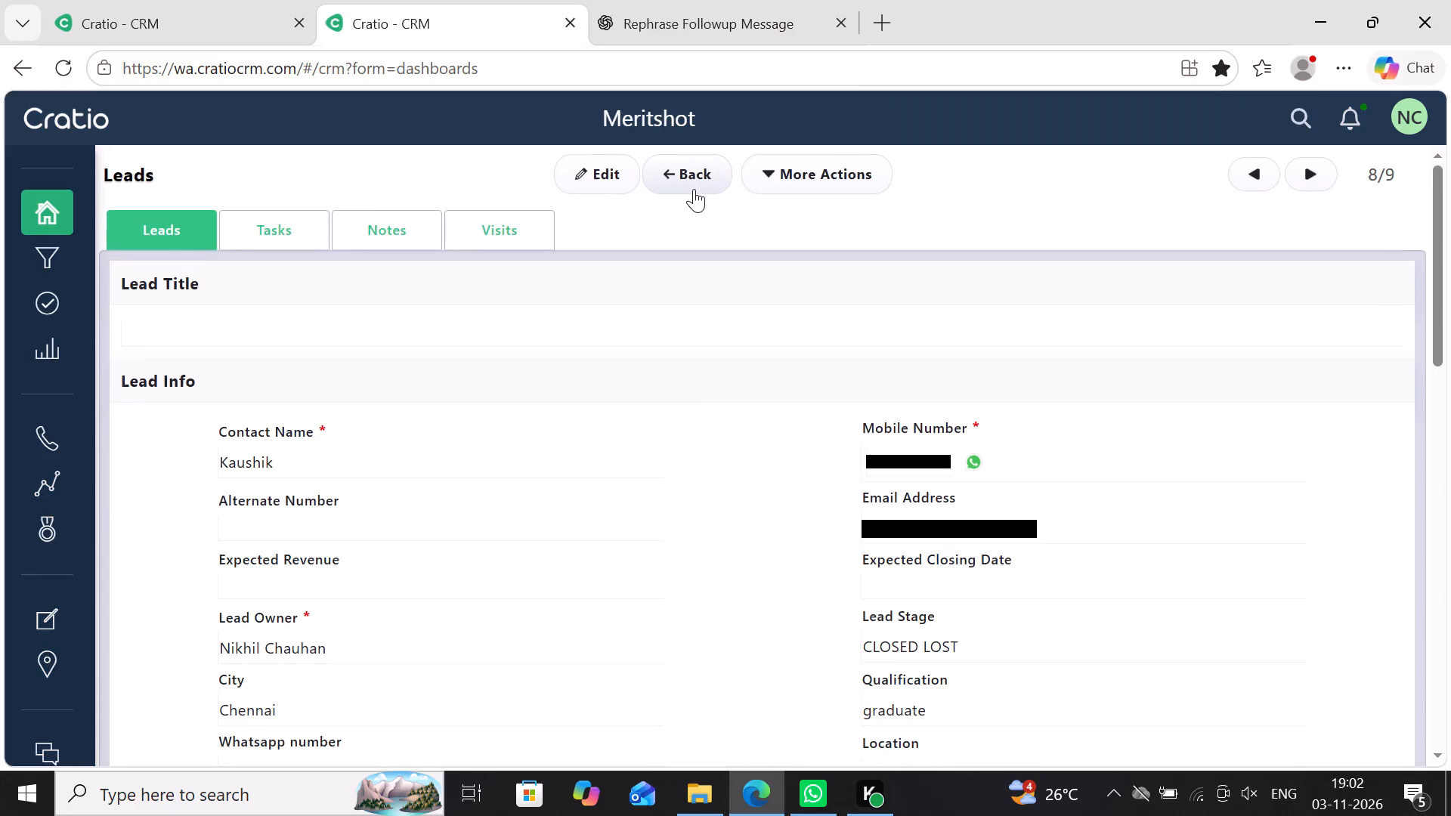
left_click(680, 178)
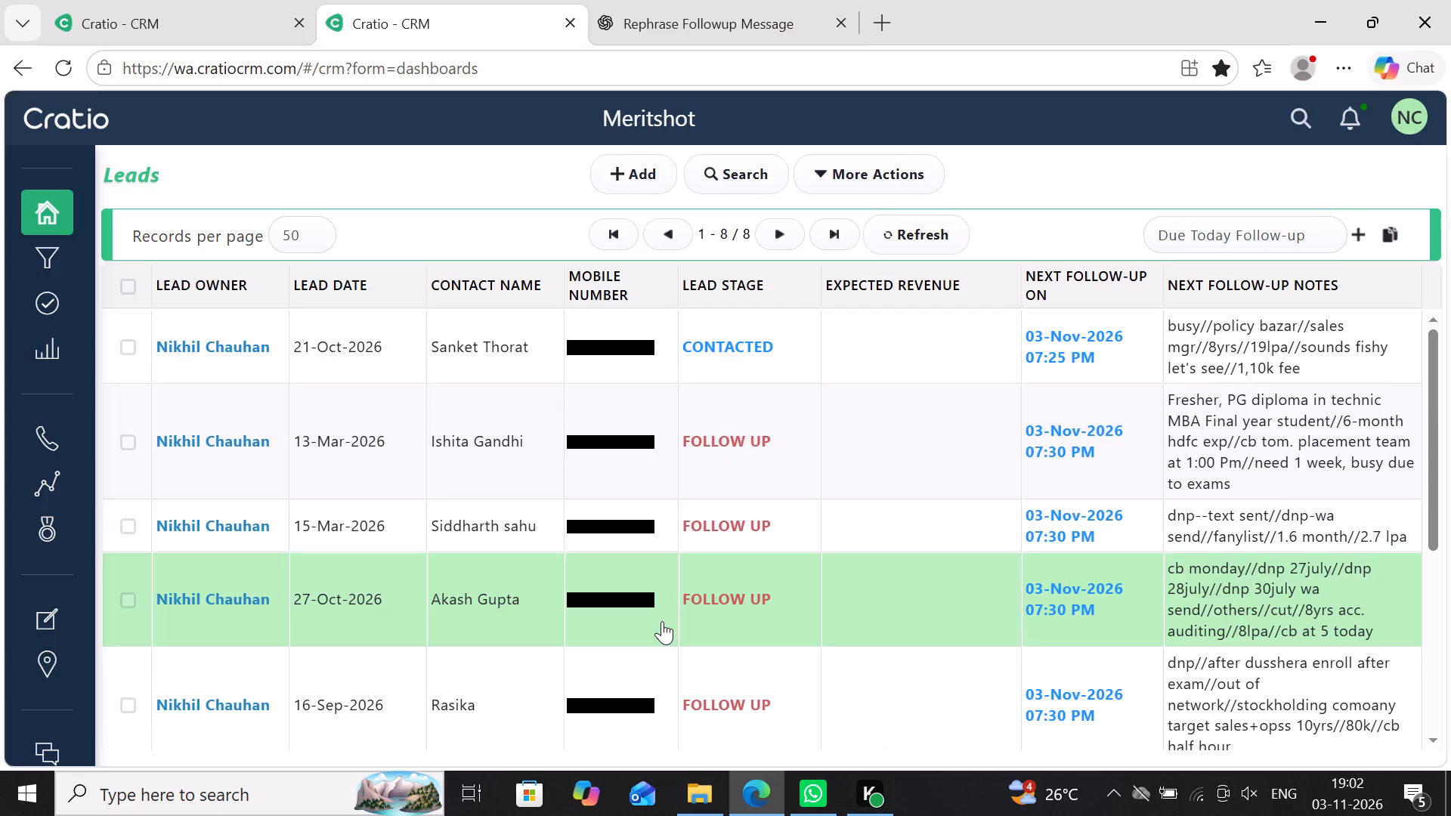
Open the FOLLOW UP lead dated 16-Oct-2026, whose notes end in "No response", for editing.
scroll(662, 621, "down", 20)
scroll(662, 621, "down", 20)
scroll(662, 621, "down", 2)
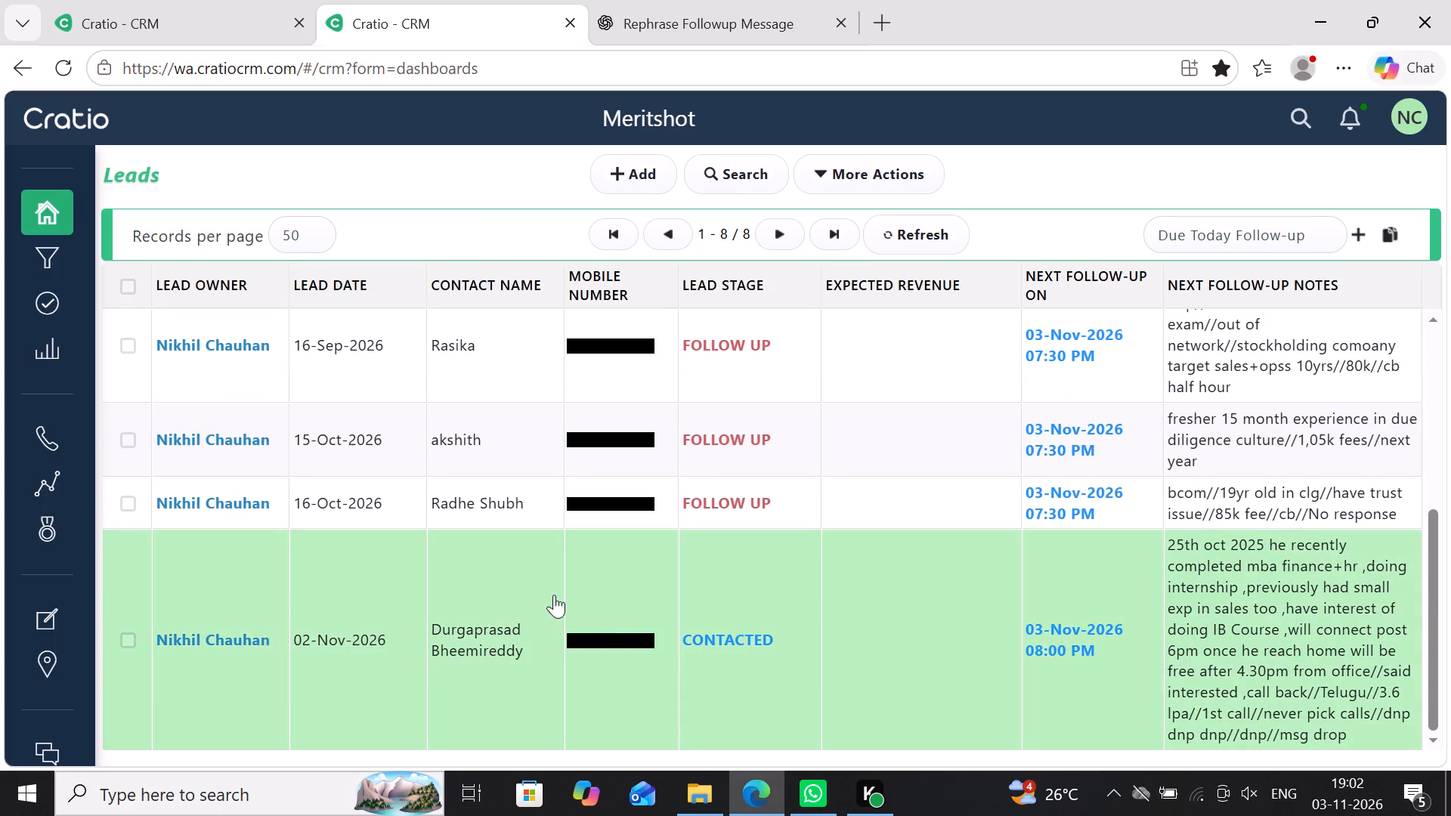
scroll(523, 519, "up", 2)
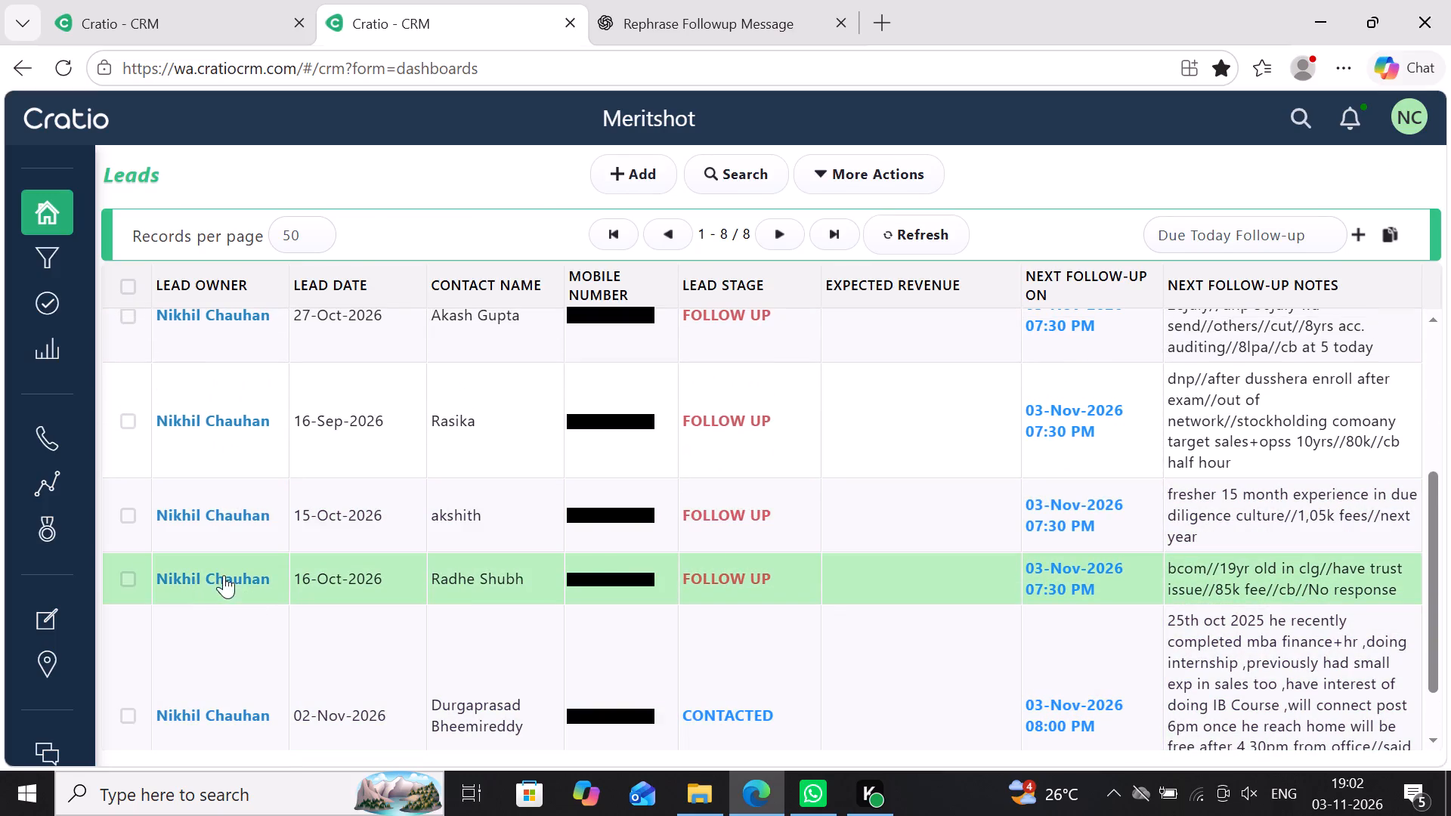
left_click(456, 575)
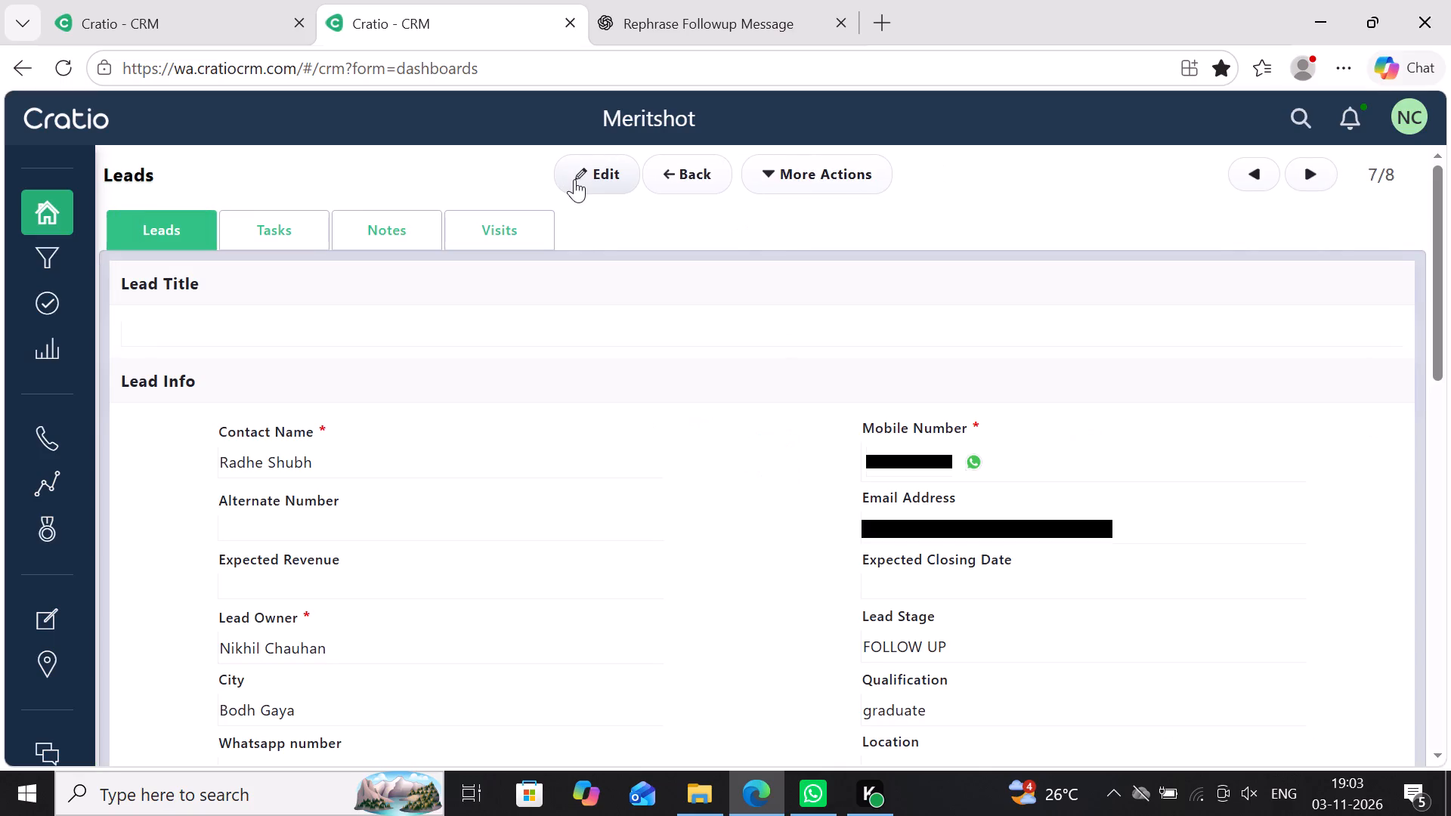
left_click(589, 173)
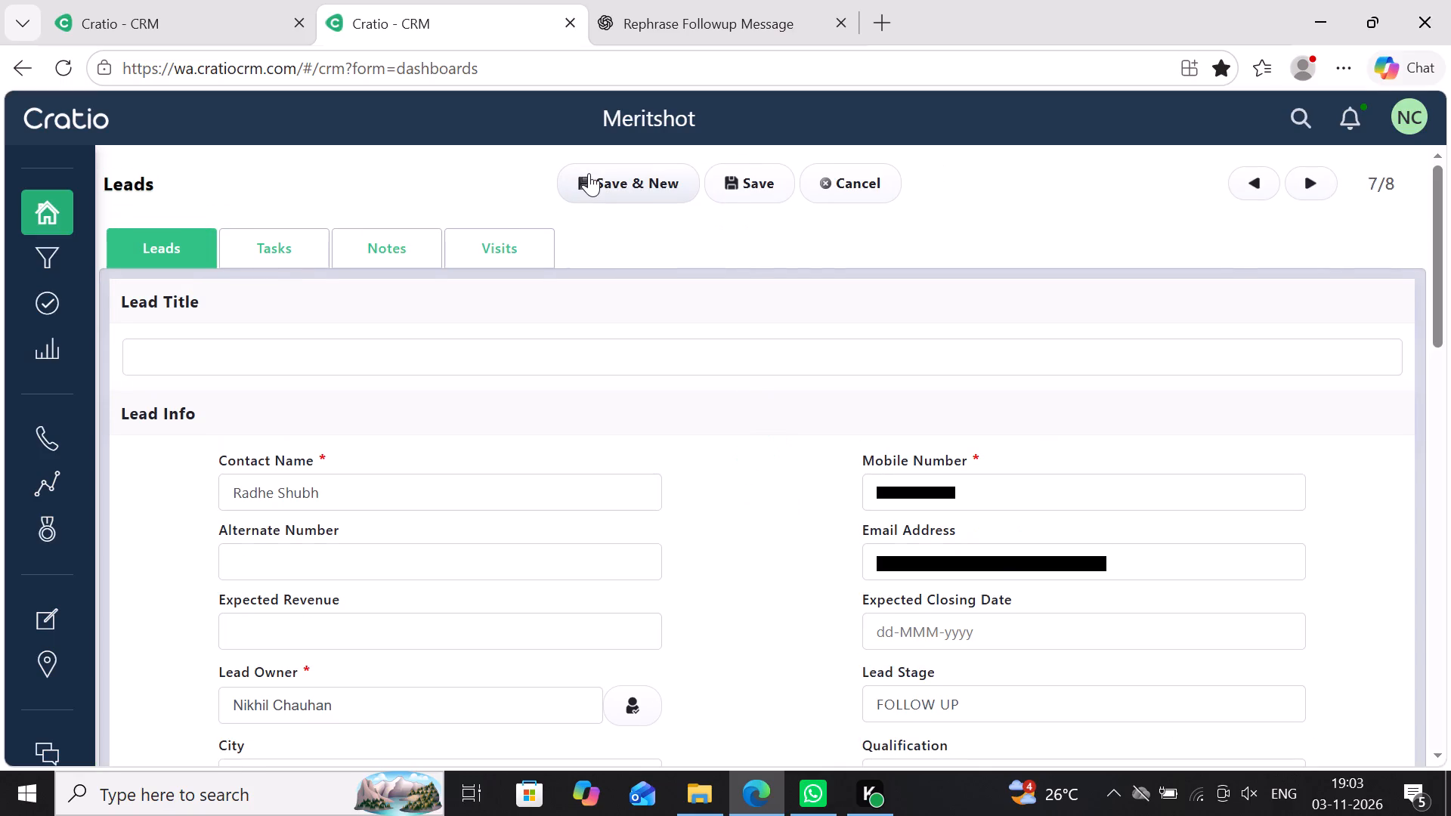
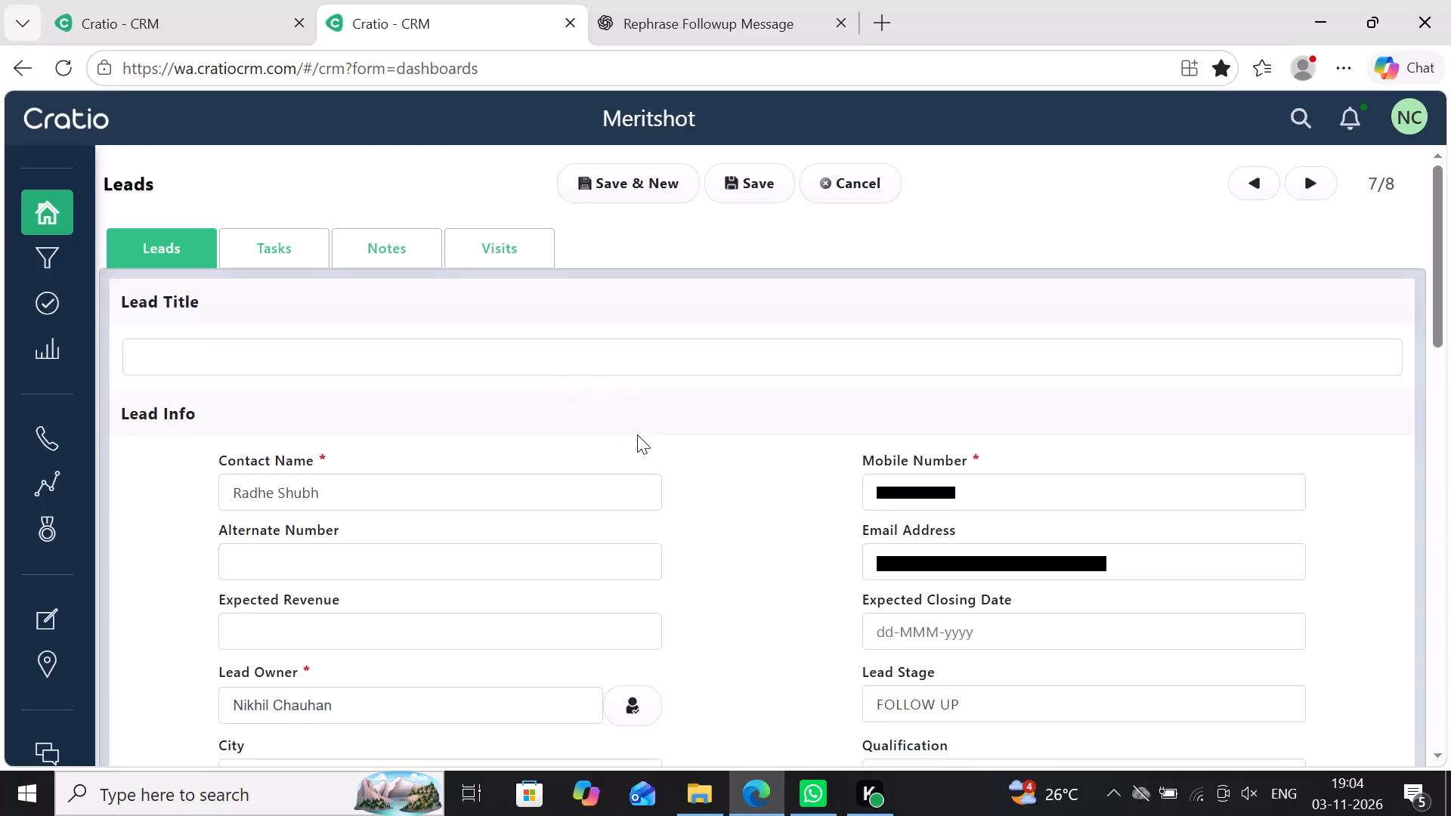
Review the open lead's record, examining its contact details, stage, next follow-up date and notes, and source information.
scroll(637, 434, "down", 19)
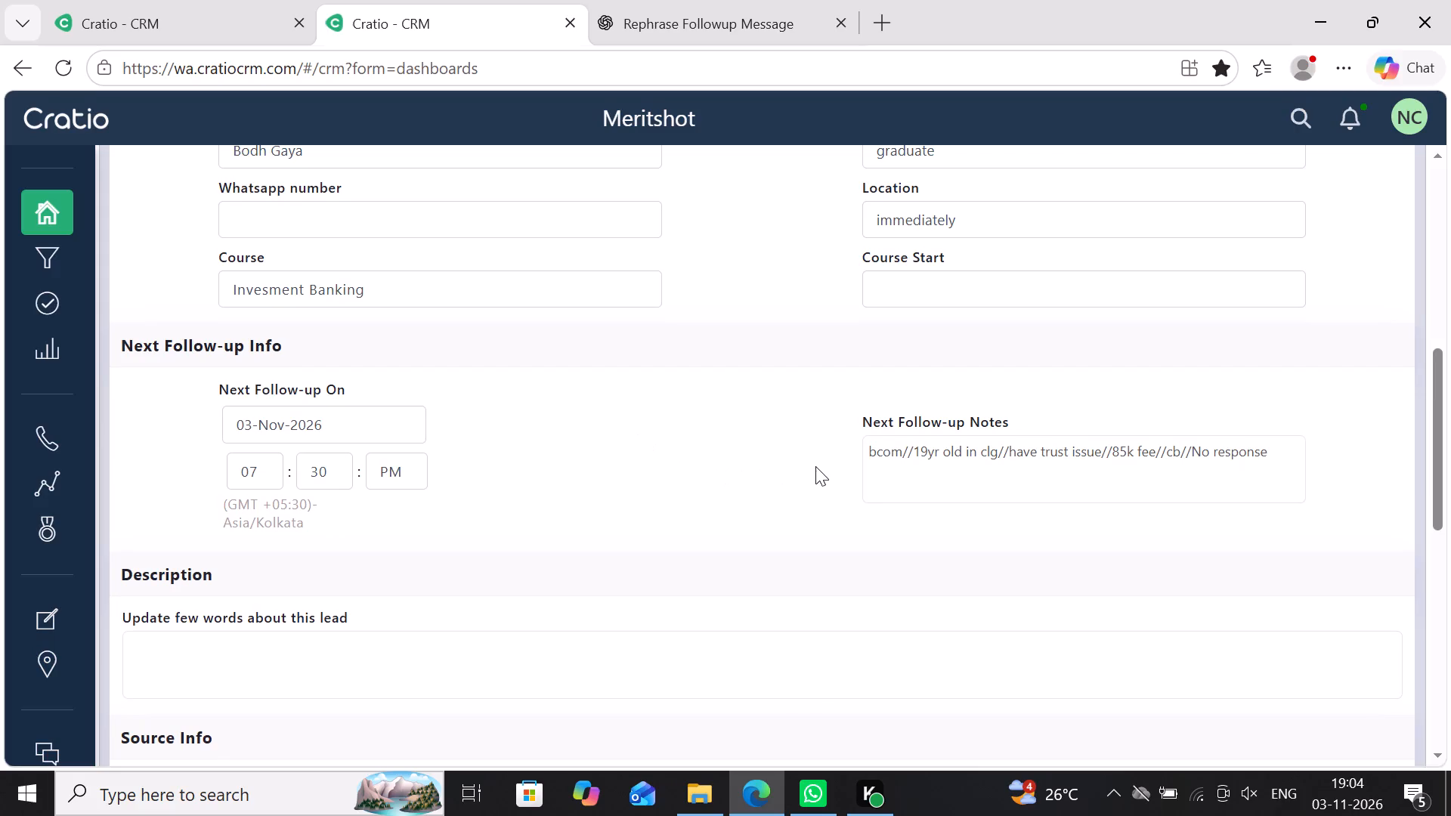
scroll(812, 468, "up", 9)
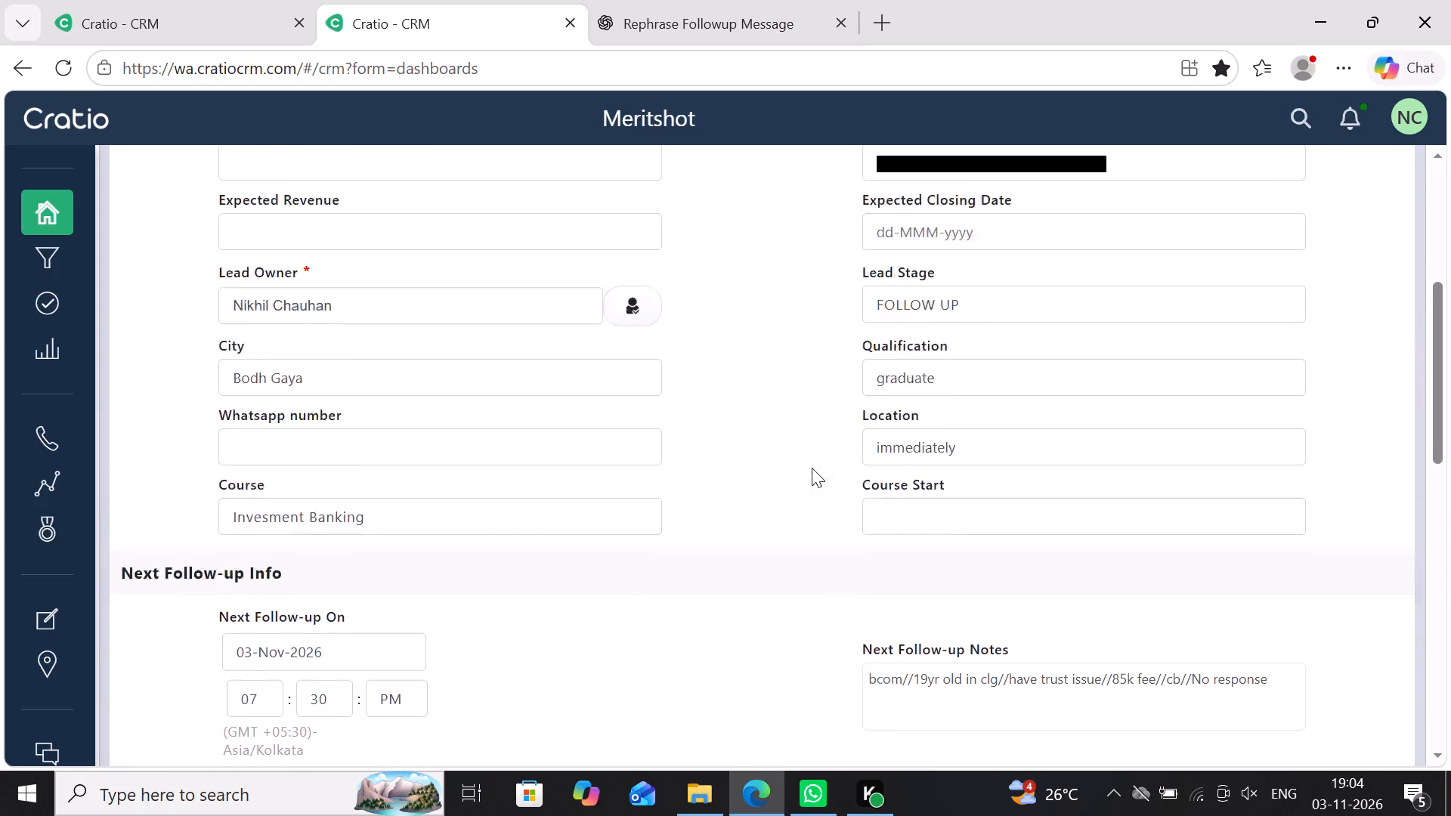
scroll(812, 468, "up", 1)
scroll(812, 468, "up", 20)
scroll(812, 468, "up", 2)
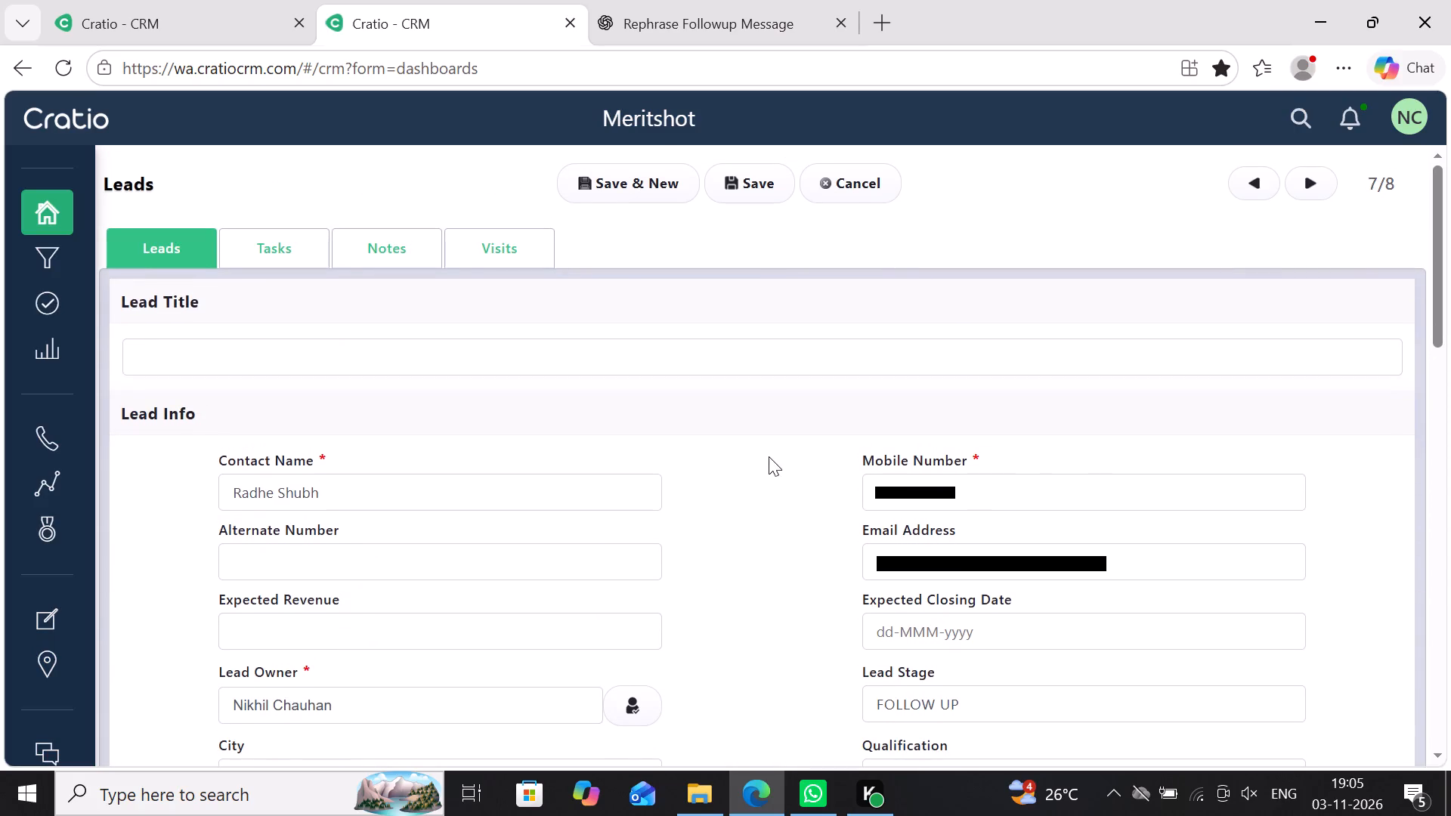
scroll(769, 456, "down", 6)
double_click(769, 456)
scroll(768, 459, "down", 20)
scroll(768, 459, "down", 11)
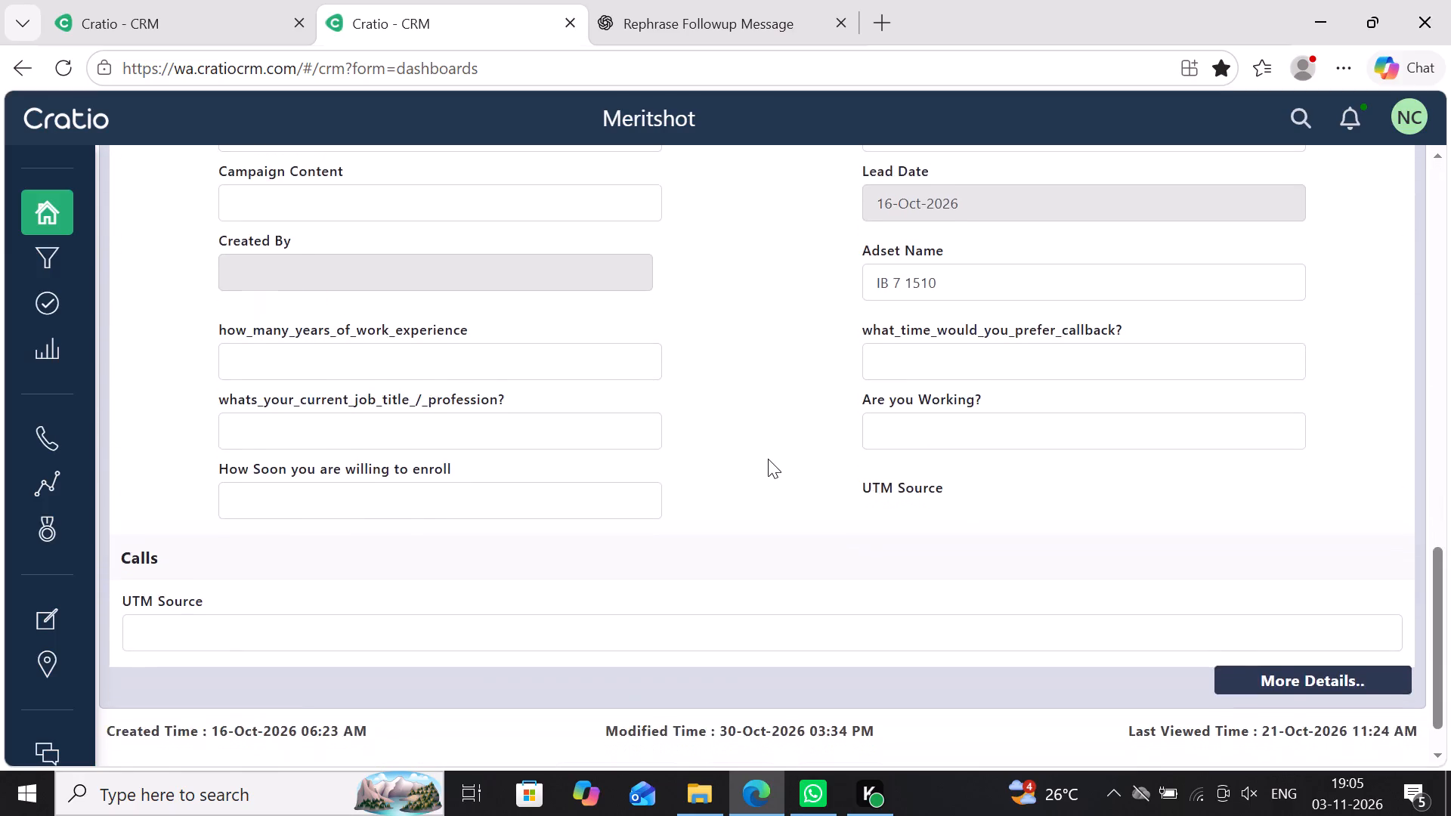
scroll(768, 459, "down", 4)
scroll(768, 459, "up", 17)
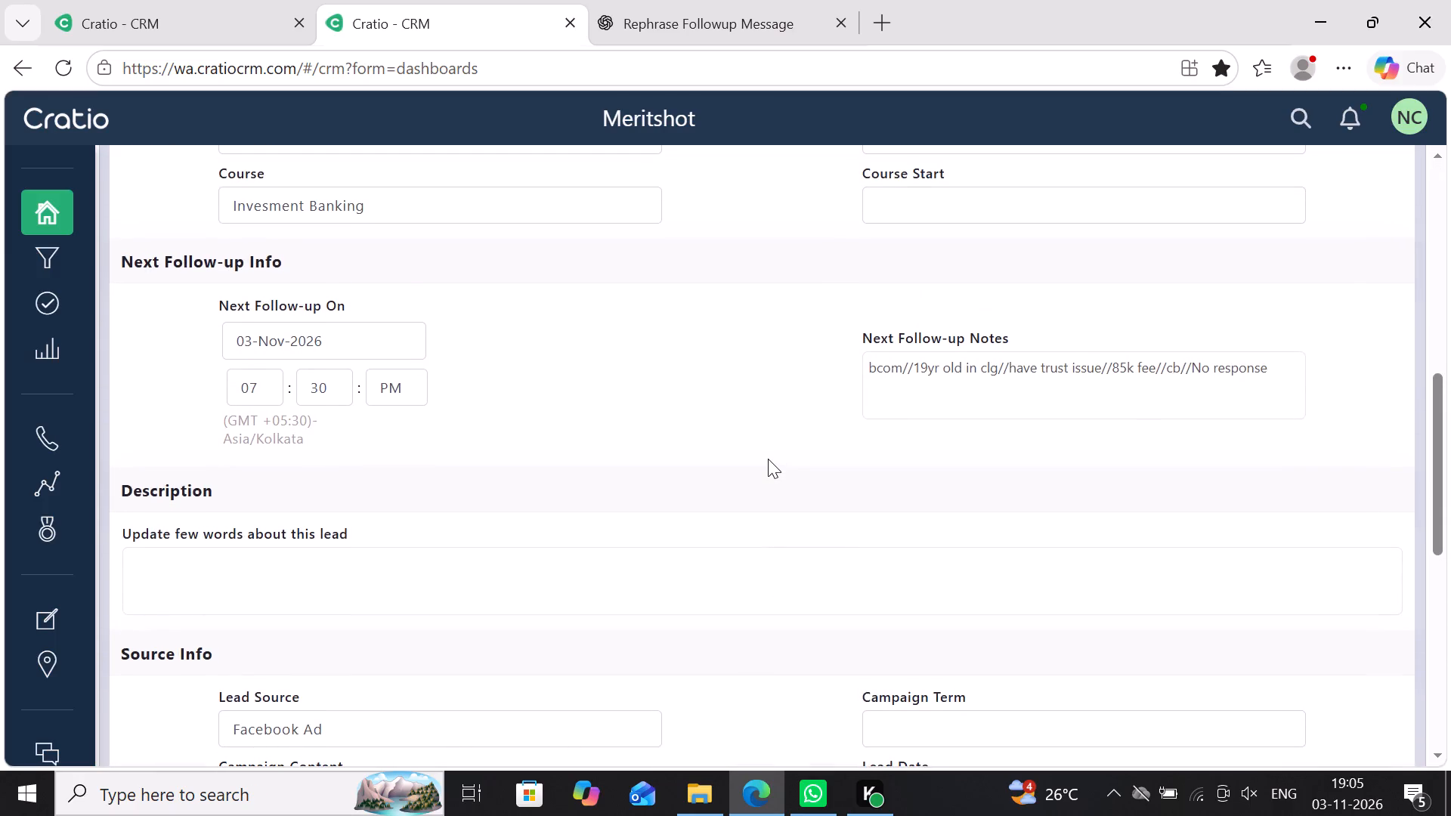
scroll(765, 465, "up", 3)
scroll(765, 465, "up", 20)
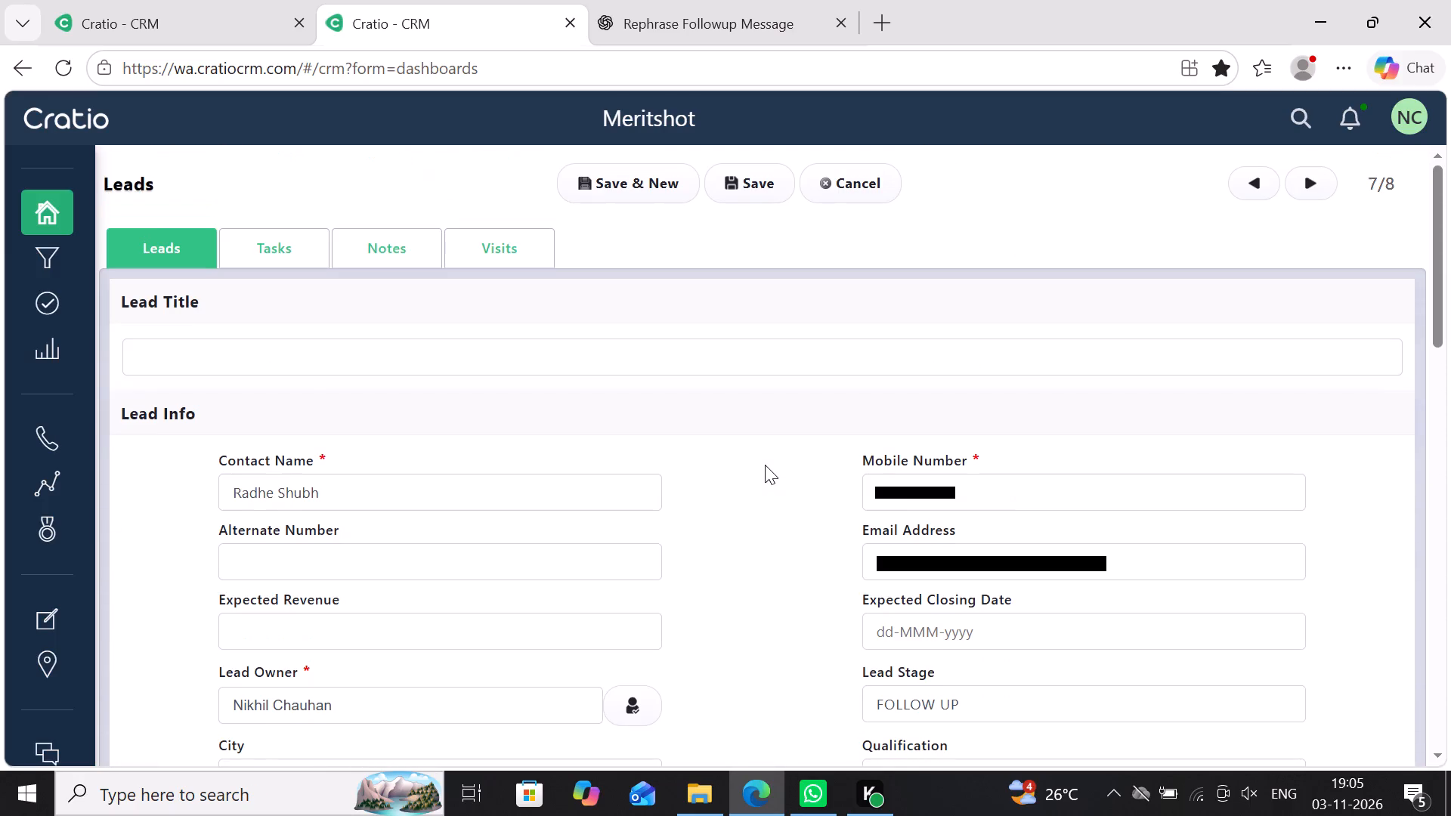
scroll(765, 465, "up", 7)
scroll(749, 436, "down", 20)
scroll(749, 436, "down", 20)
scroll(749, 436, "down", 20)
scroll(749, 436, "up", 11)
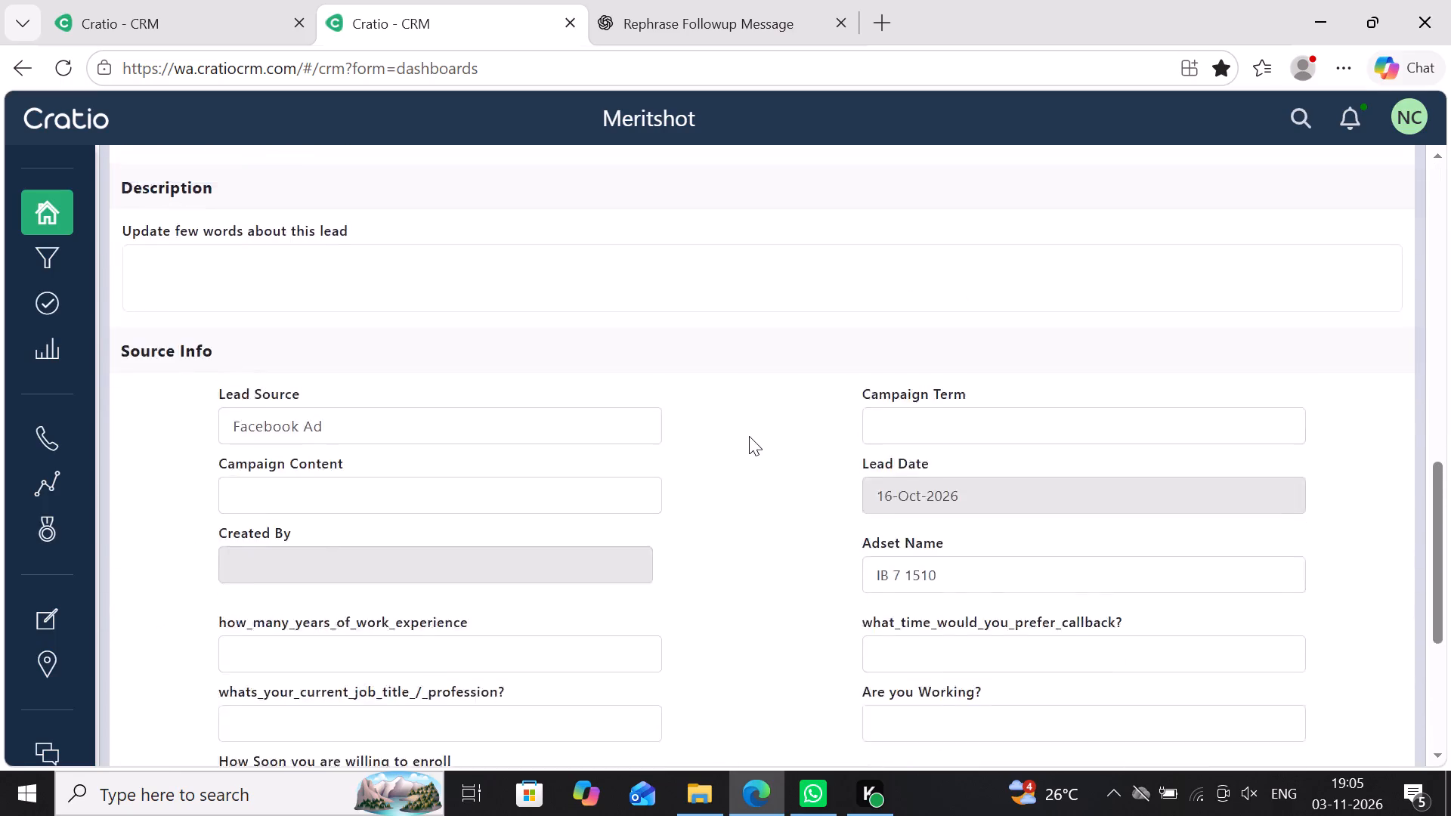
scroll(749, 436, "up", 5)
scroll(749, 436, "down", 9)
scroll(749, 436, "up", 19)
scroll(749, 436, "up", 3)
scroll(749, 436, "down", 1)
scroll(749, 436, "up", 5)
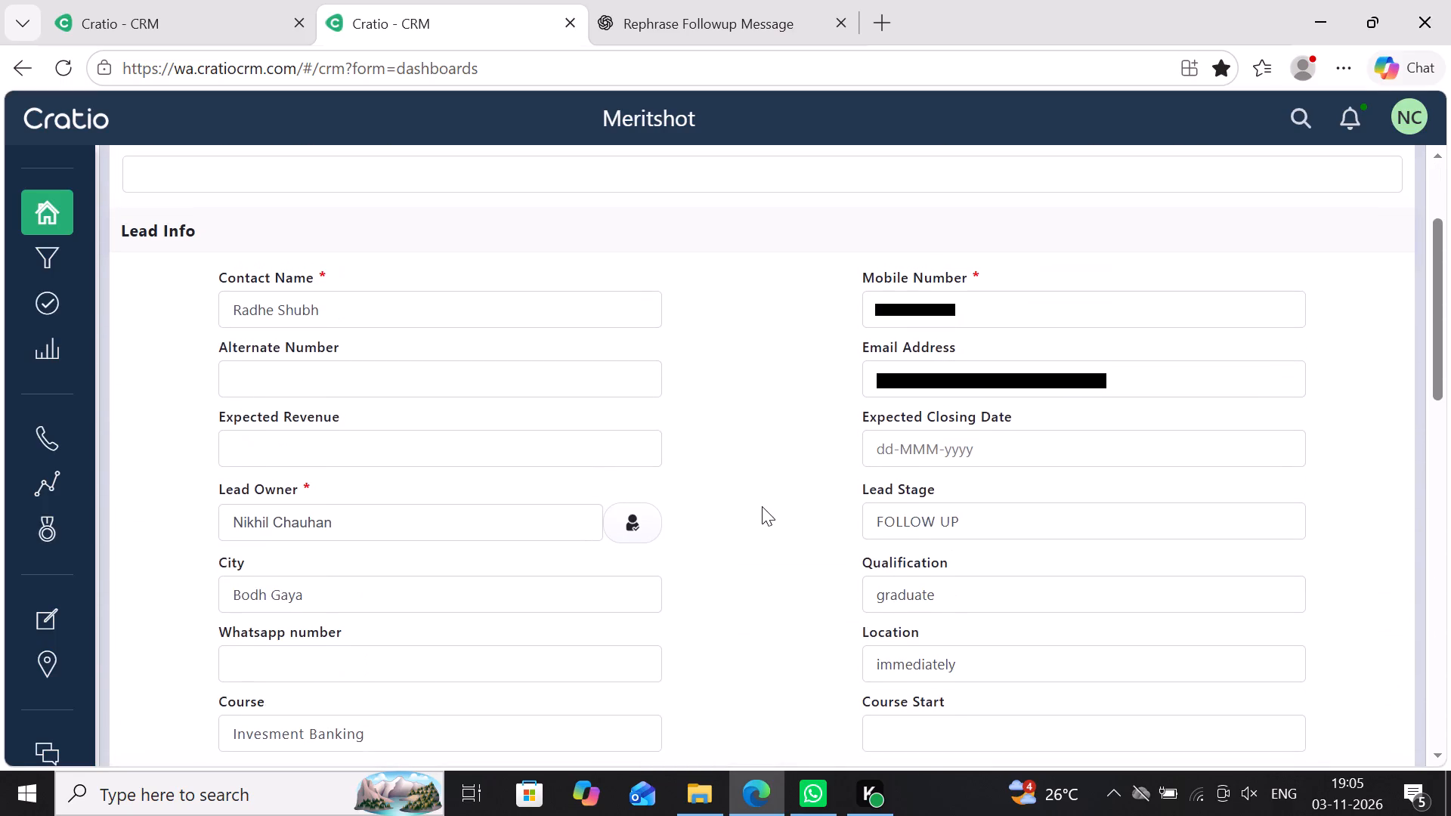
scroll(762, 535, "up", 13)
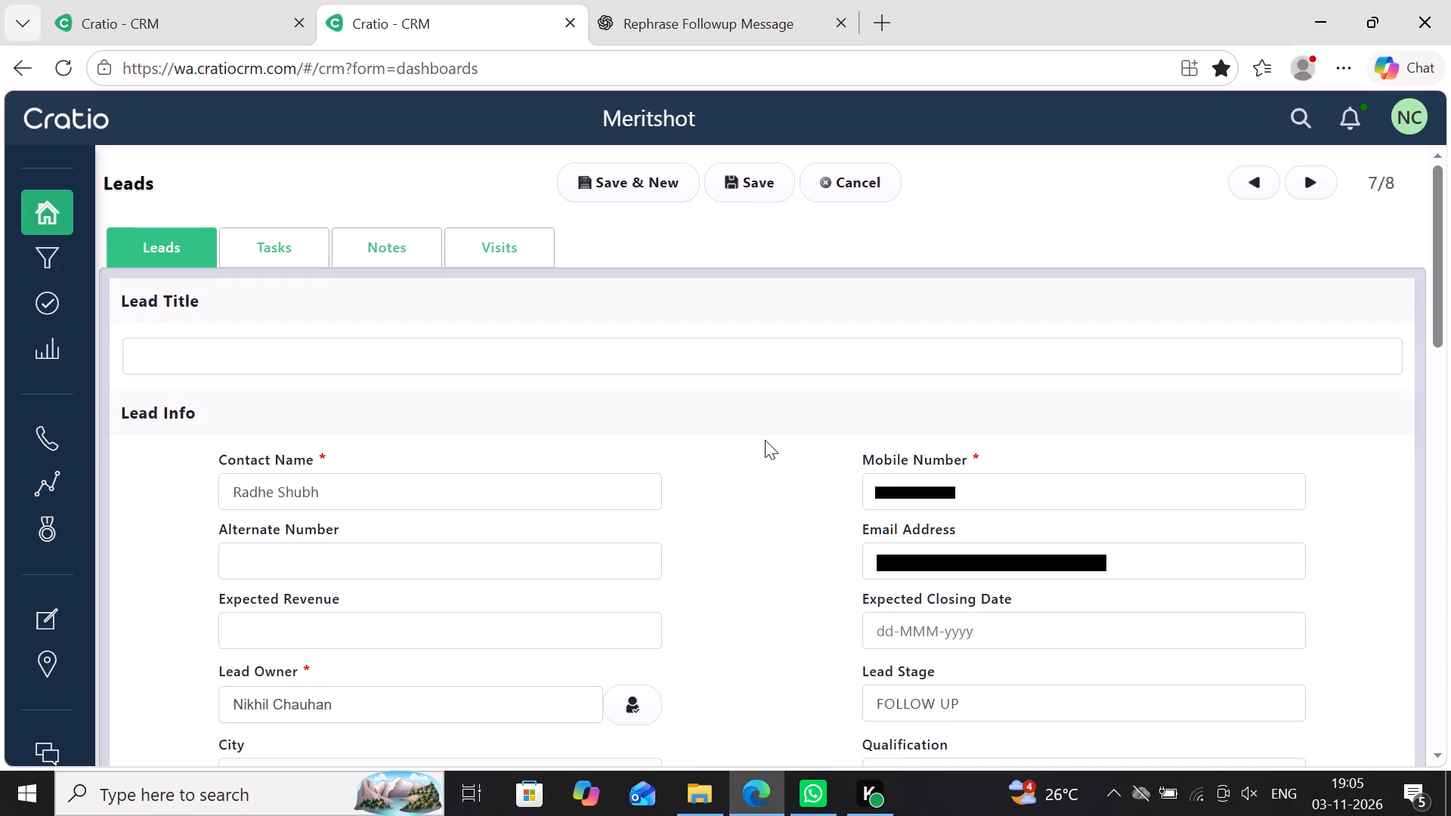
scroll(765, 440, "down", 20)
scroll(765, 440, "down", 9)
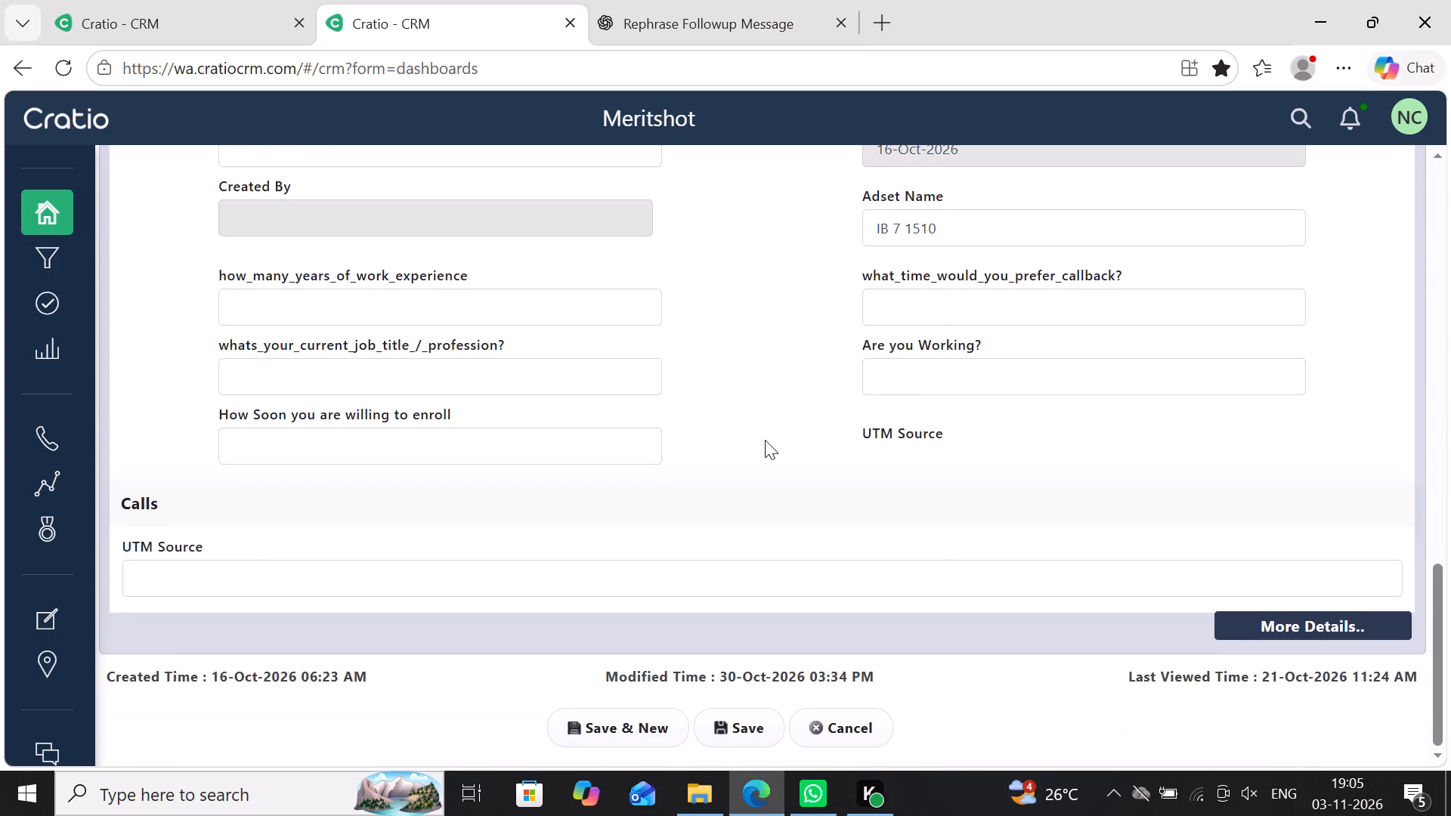
scroll(765, 440, "down", 20)
scroll(765, 440, "down", 12)
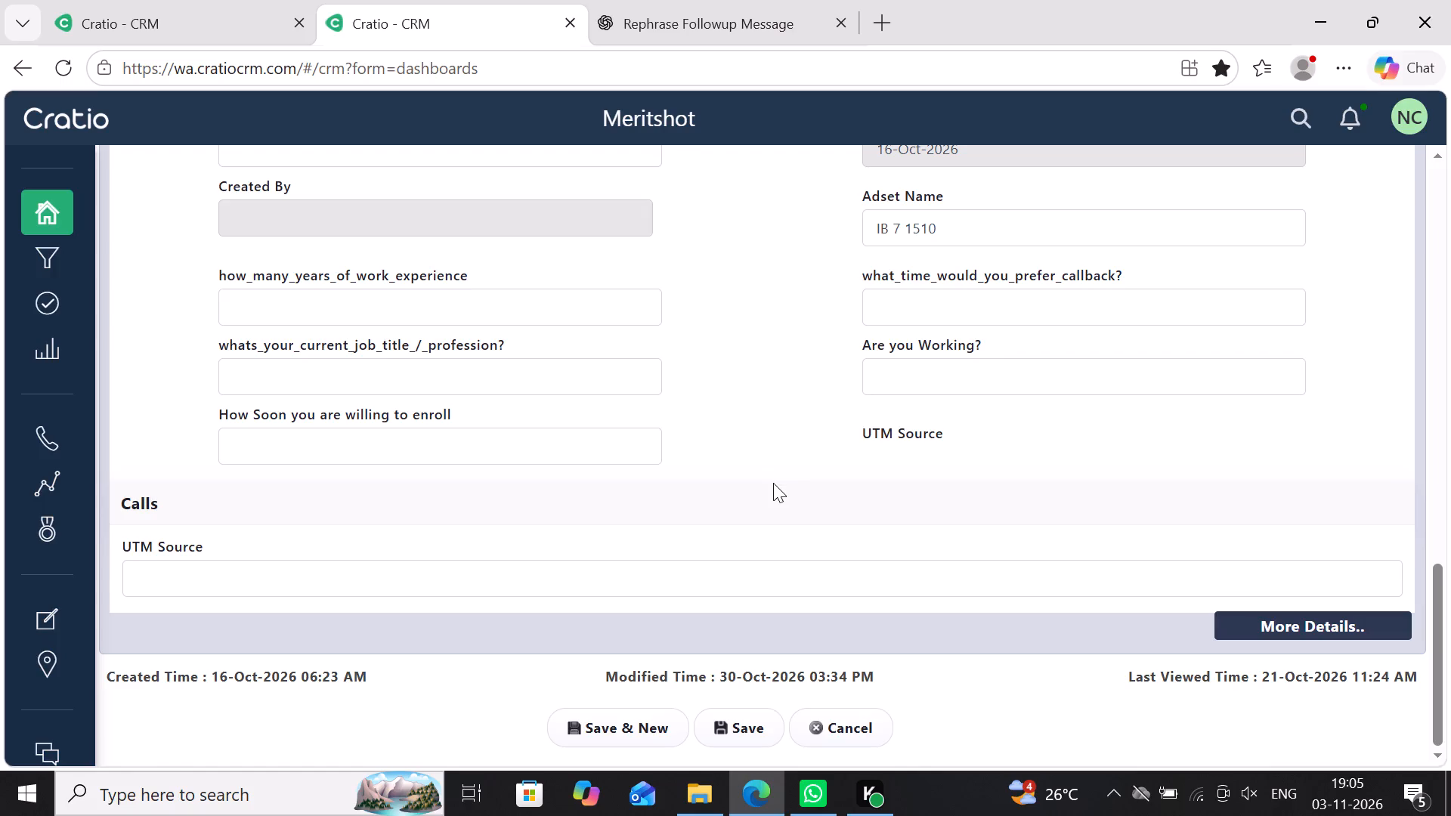
Copy the mobile number from the open lead's contact information.
scroll(773, 483, "up", 20)
scroll(773, 483, "up", 20)
scroll(773, 483, "up", 20)
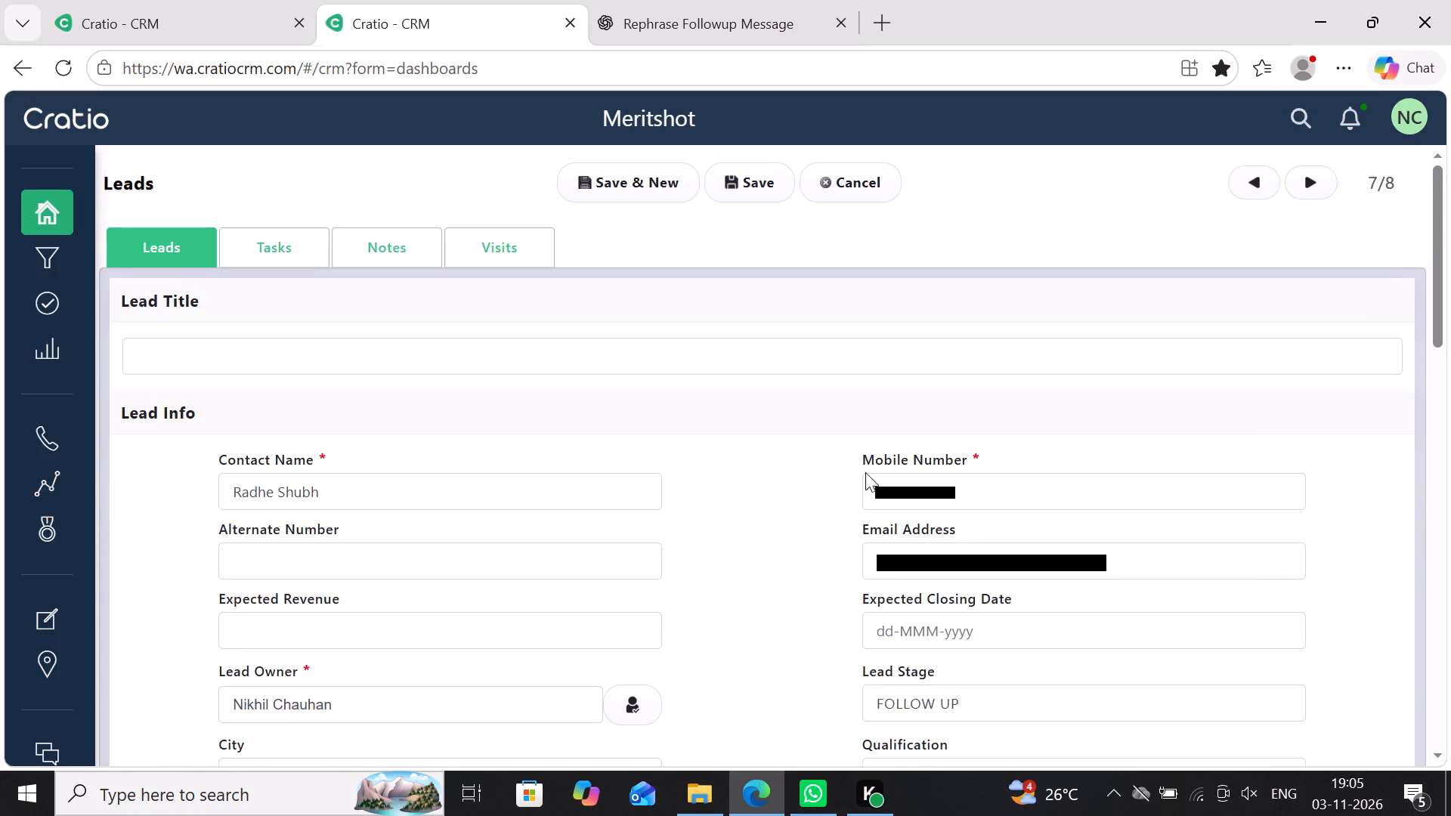
double_click(933, 490)
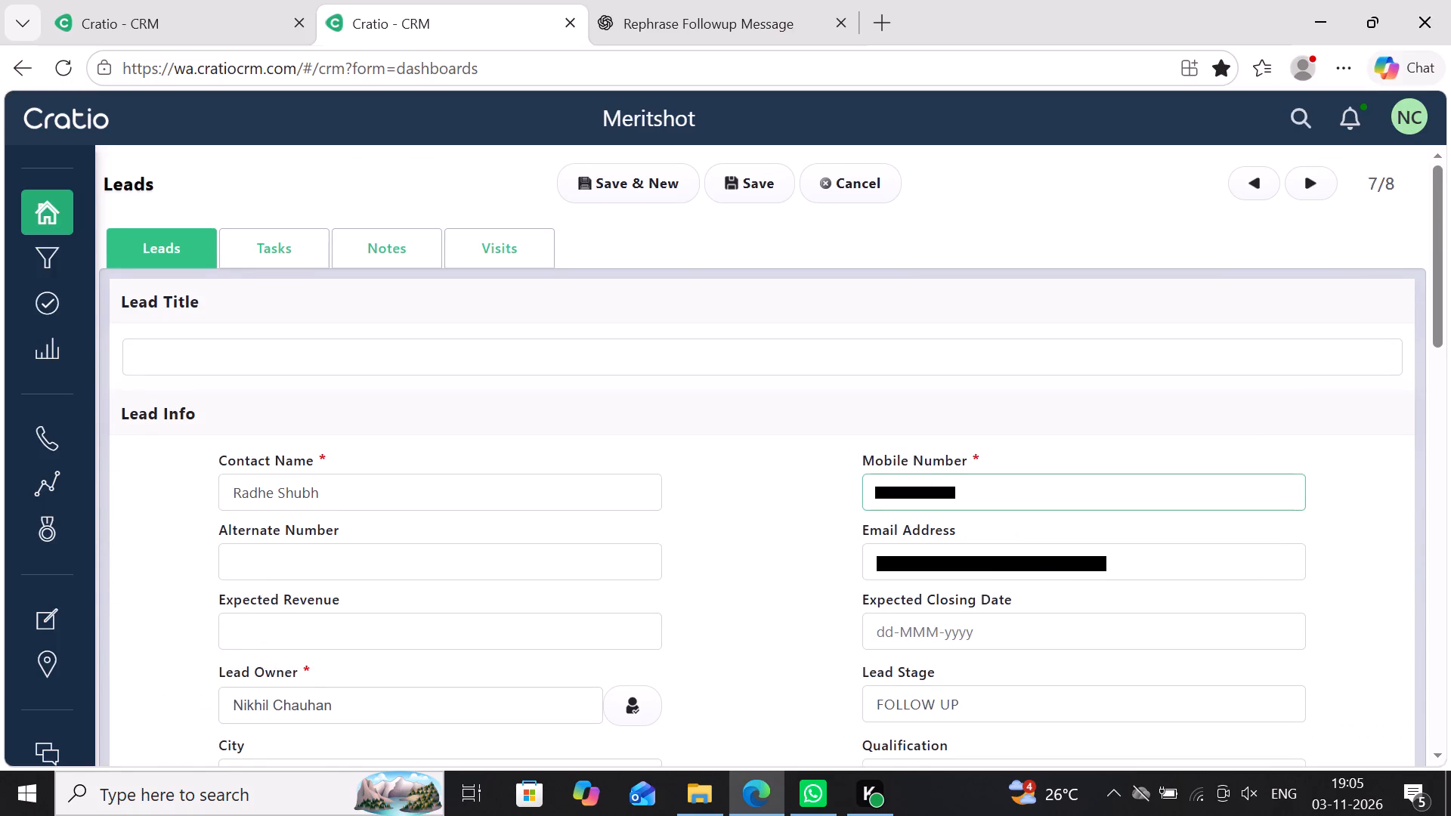
double_click(933, 490)
double_click(933, 490)
triple_click(933, 490)
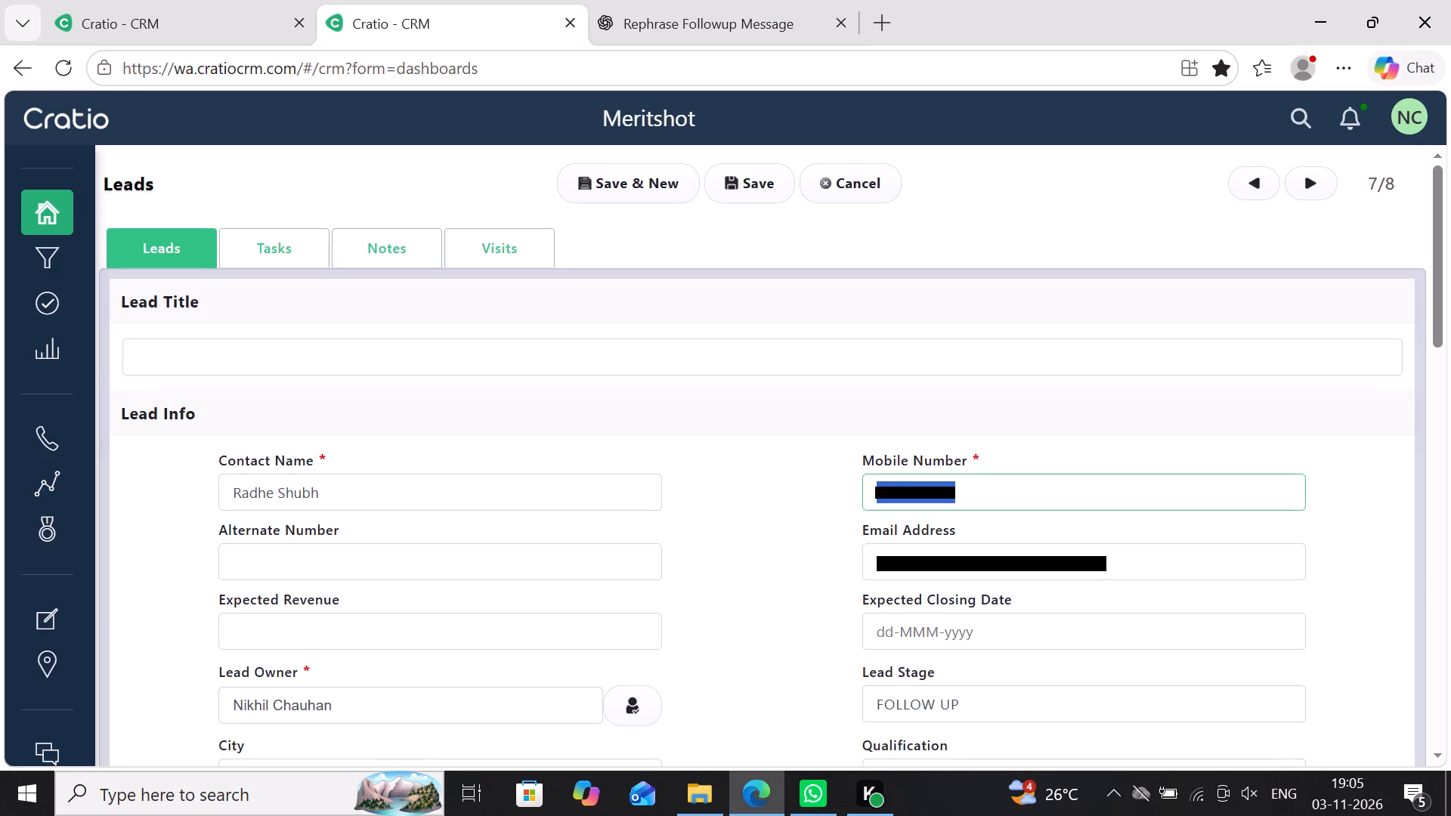
key("ctrl+c")
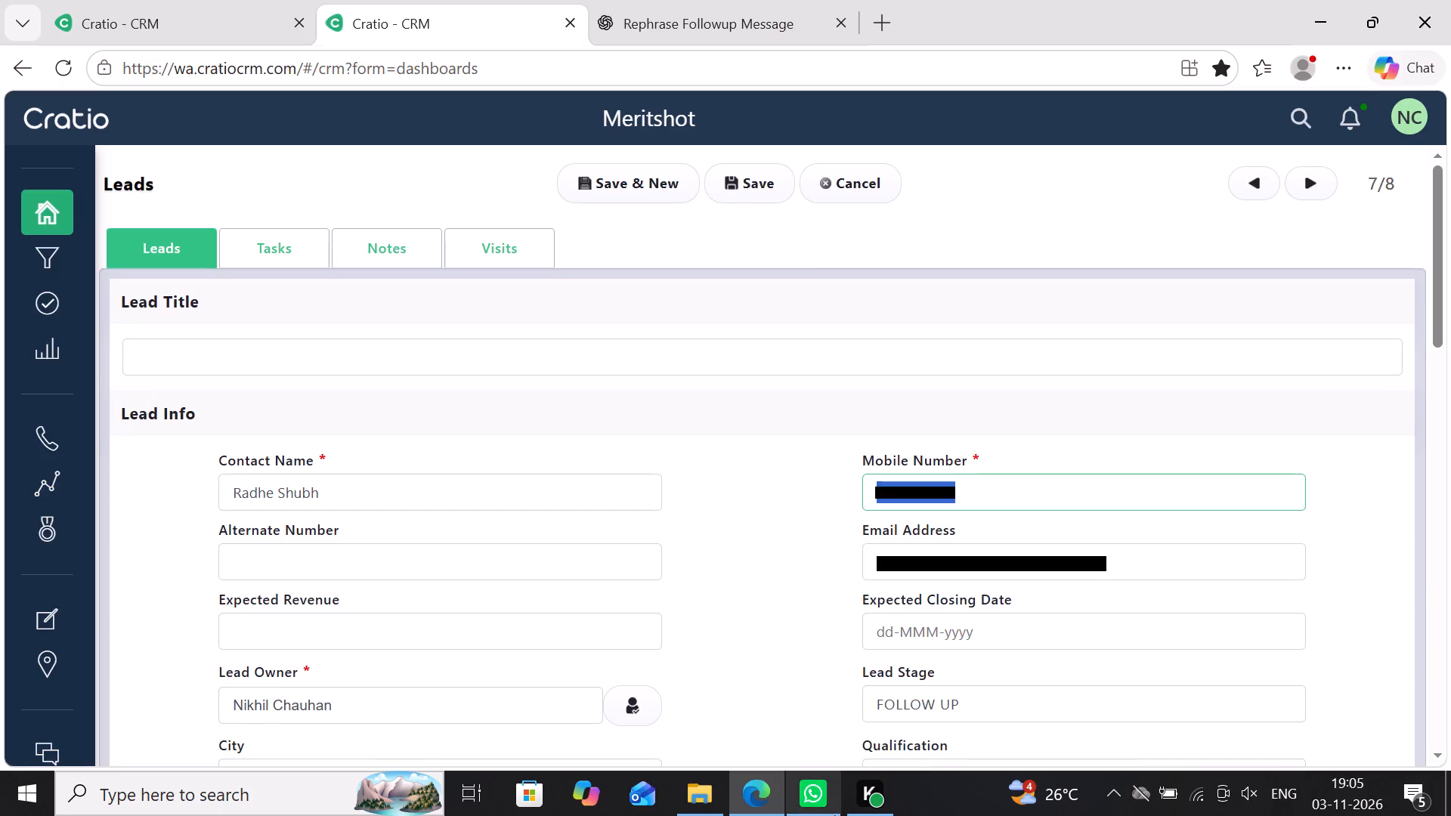
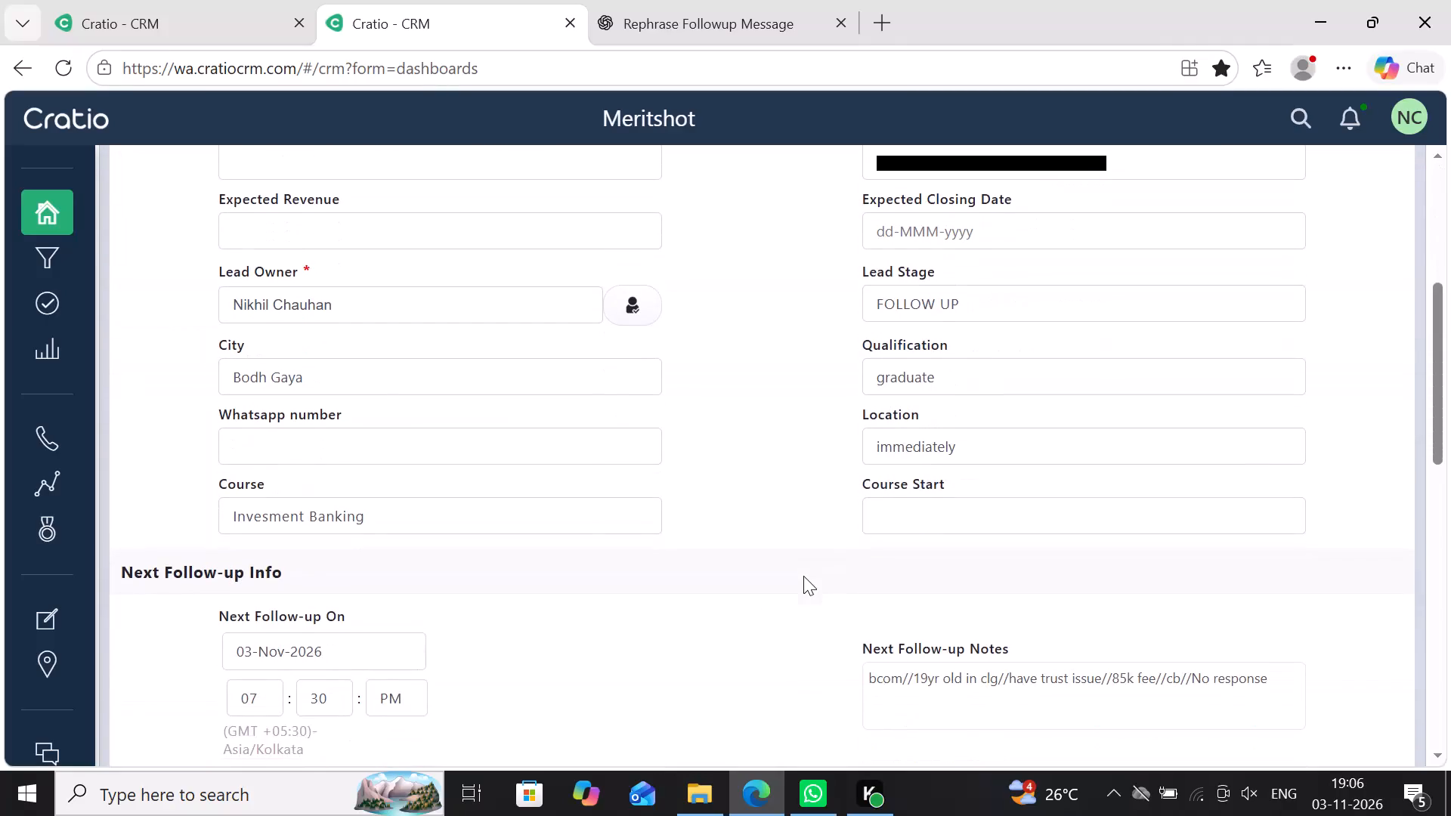
Move the open lead's next follow-up date to 04-Nov-2026 and save the record.
left_click(928, 301)
left_click(928, 301)
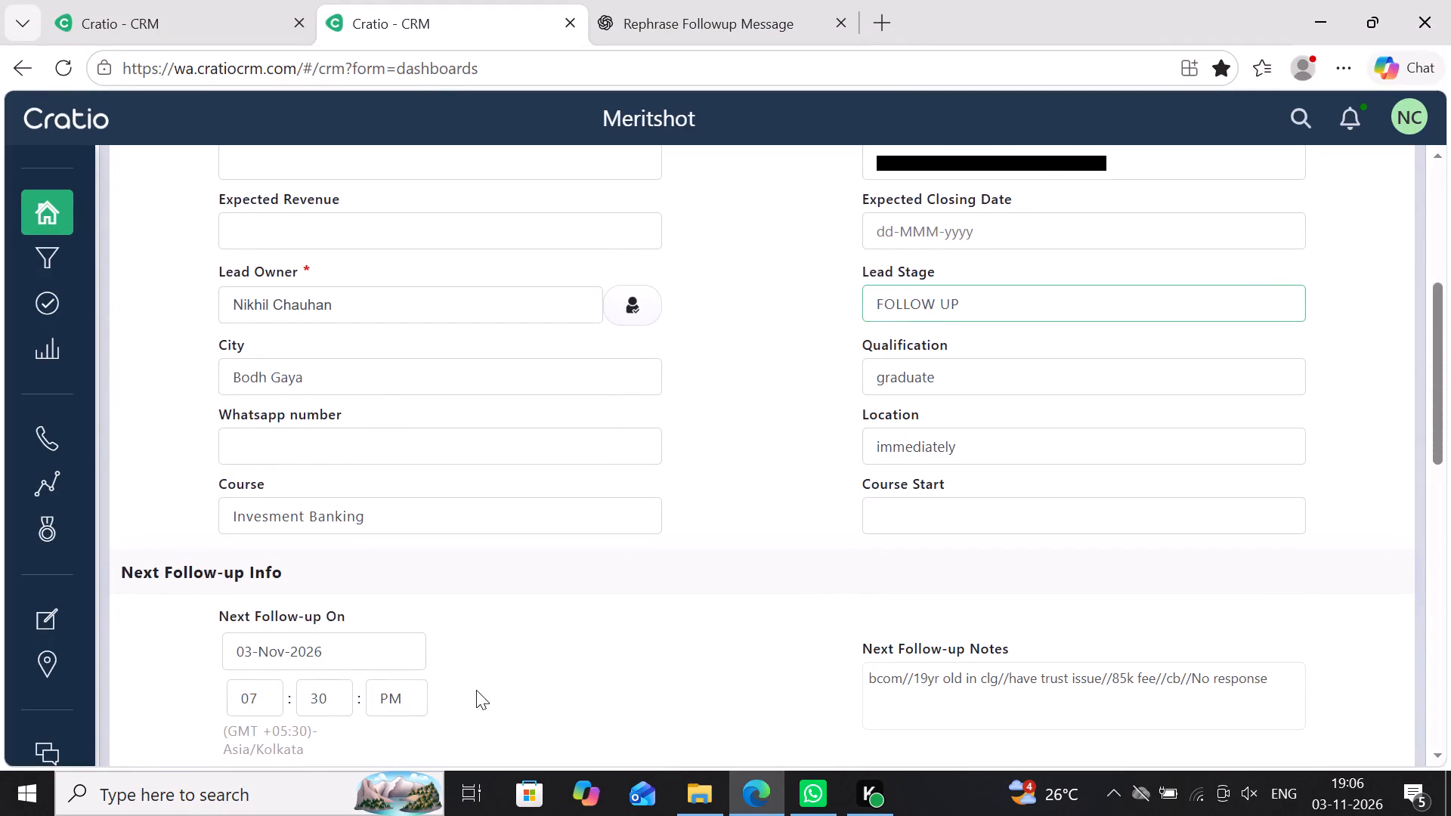
left_click(385, 661)
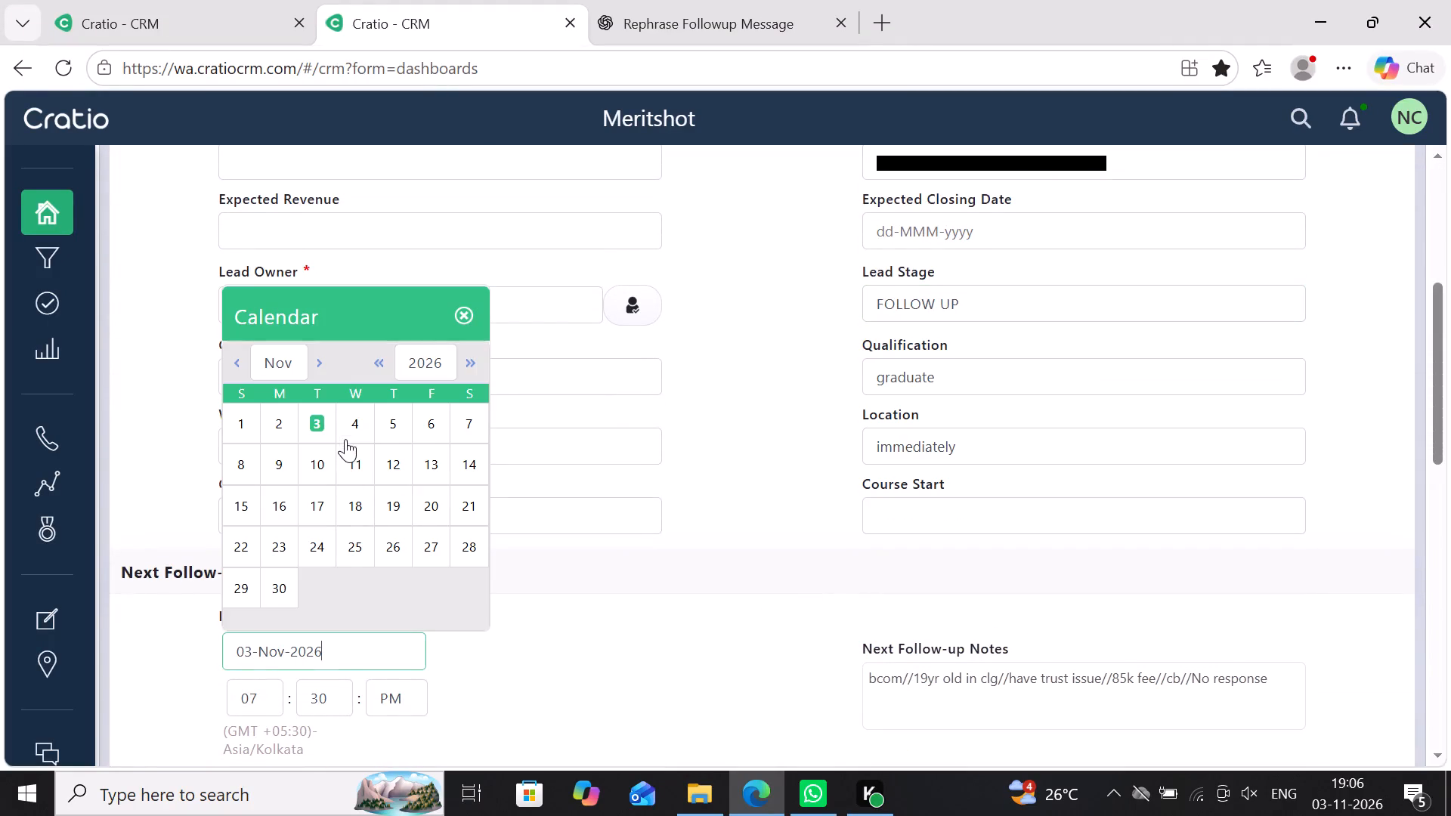
left_click(359, 424)
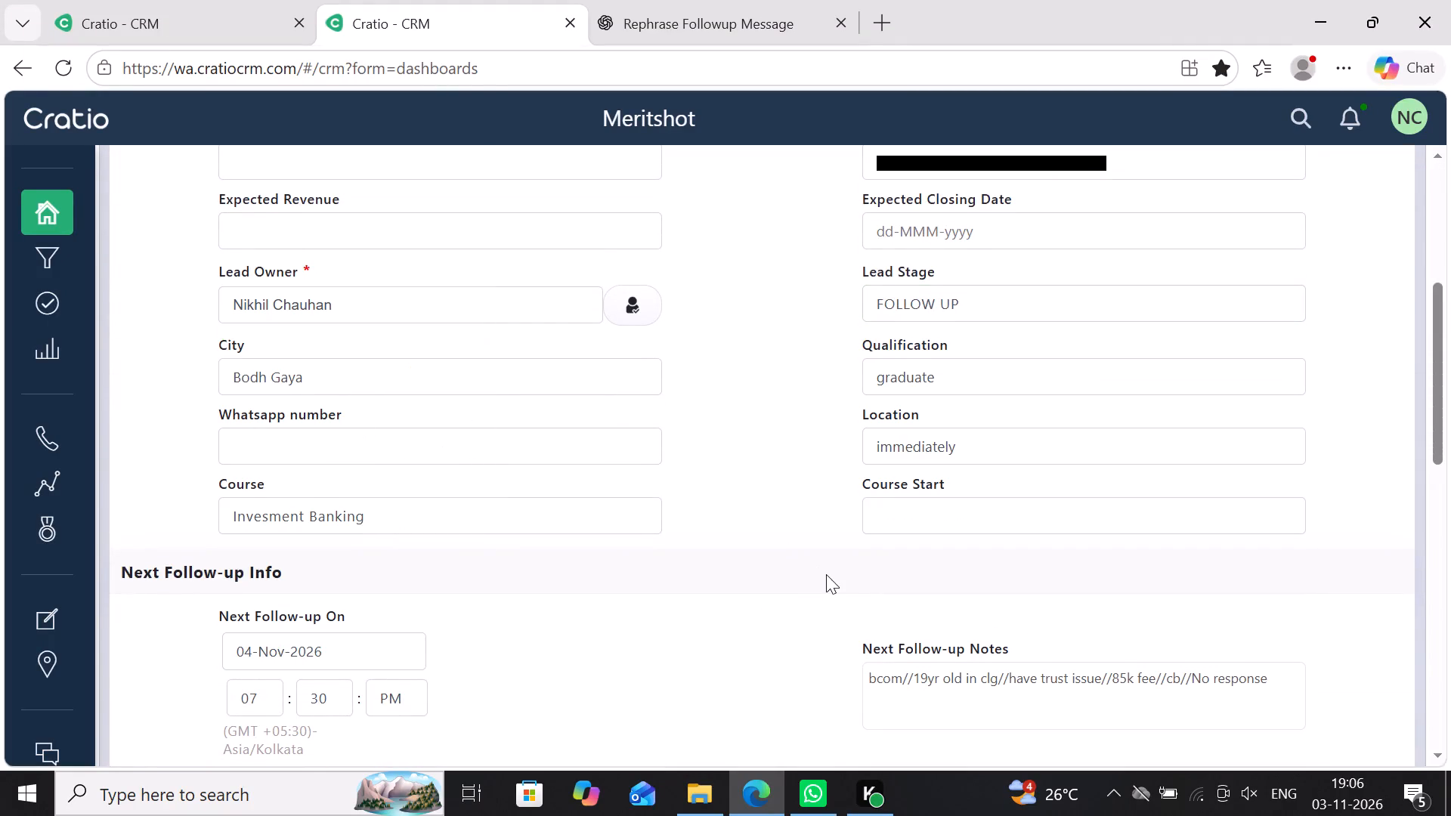
scroll(826, 581, "up", 20)
scroll(826, 581, "up", 20)
scroll(826, 581, "up", 20)
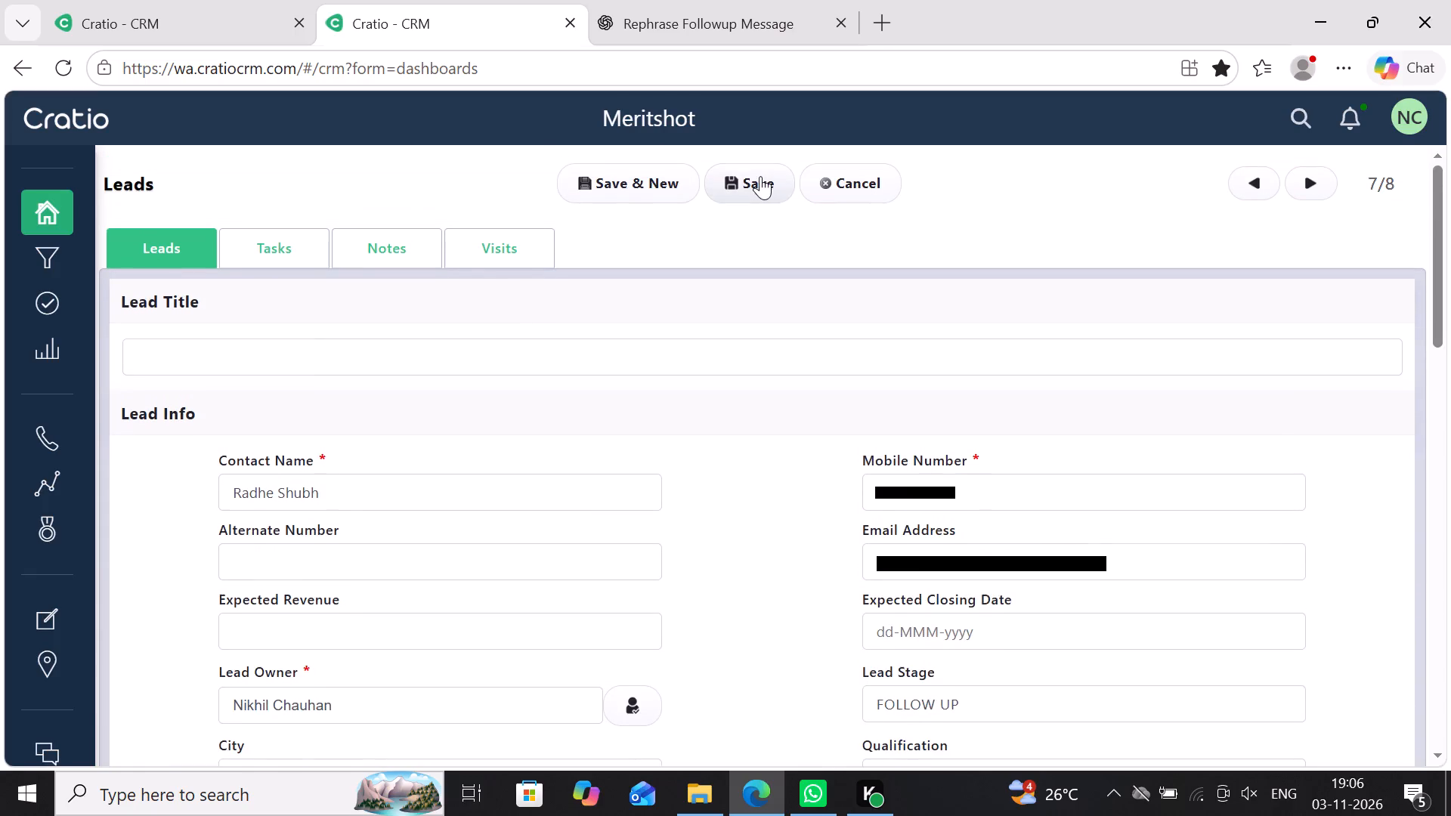
left_click(760, 176)
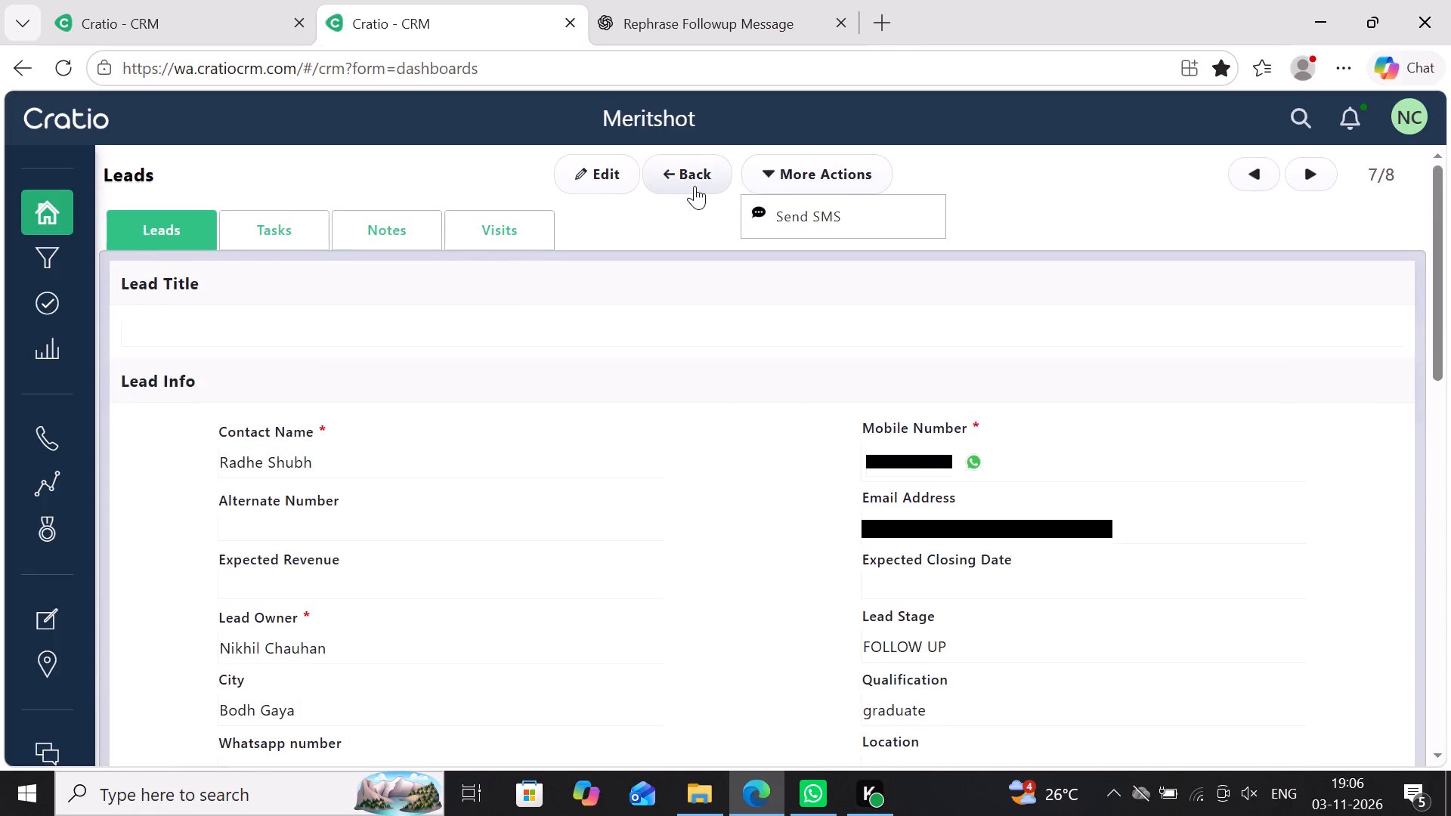
Return to the Due Today Follow-up list, refresh it, and review the remaining leads' stages, follow-up times and notes.
left_click(695, 186)
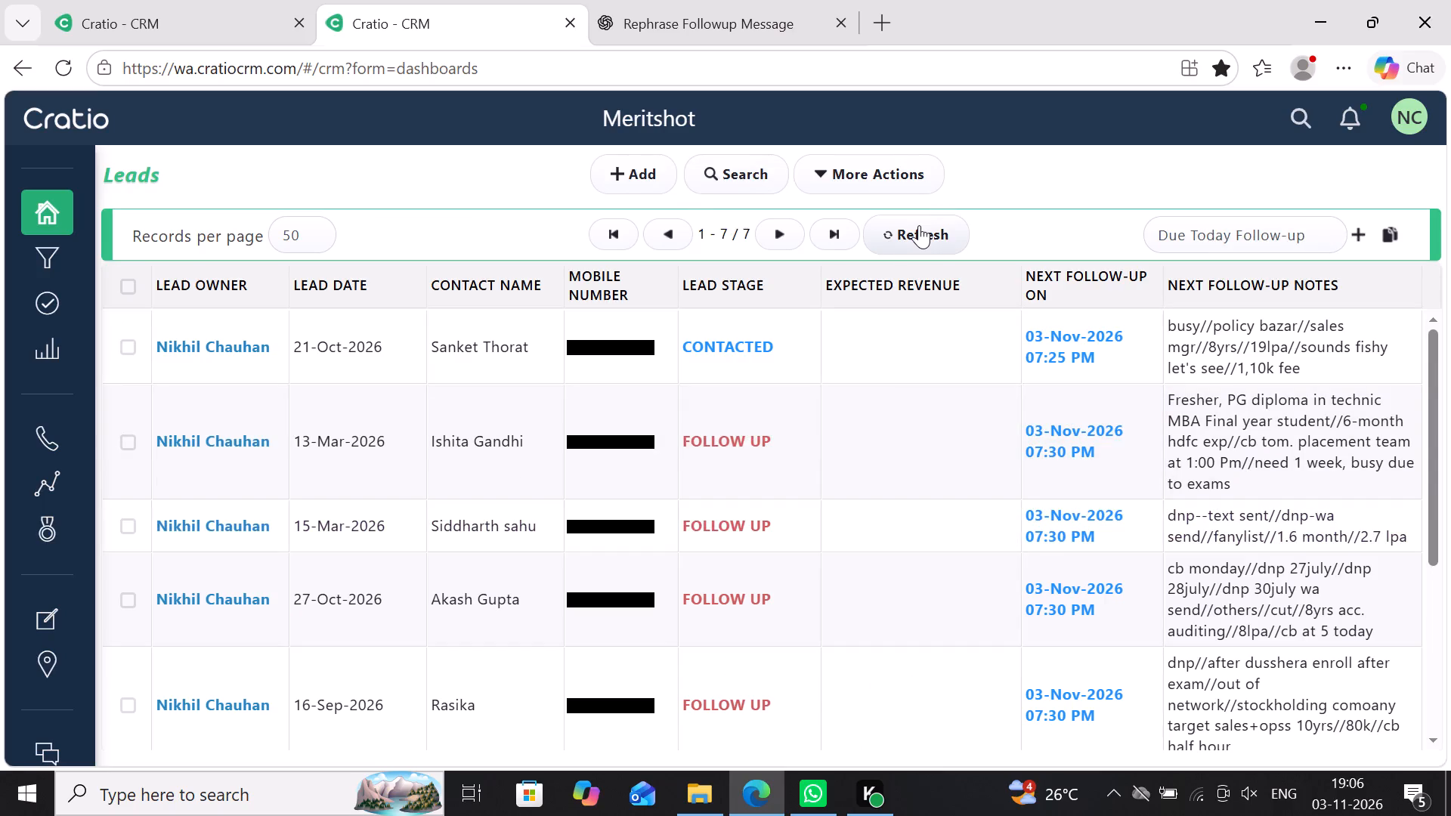
left_click(919, 225)
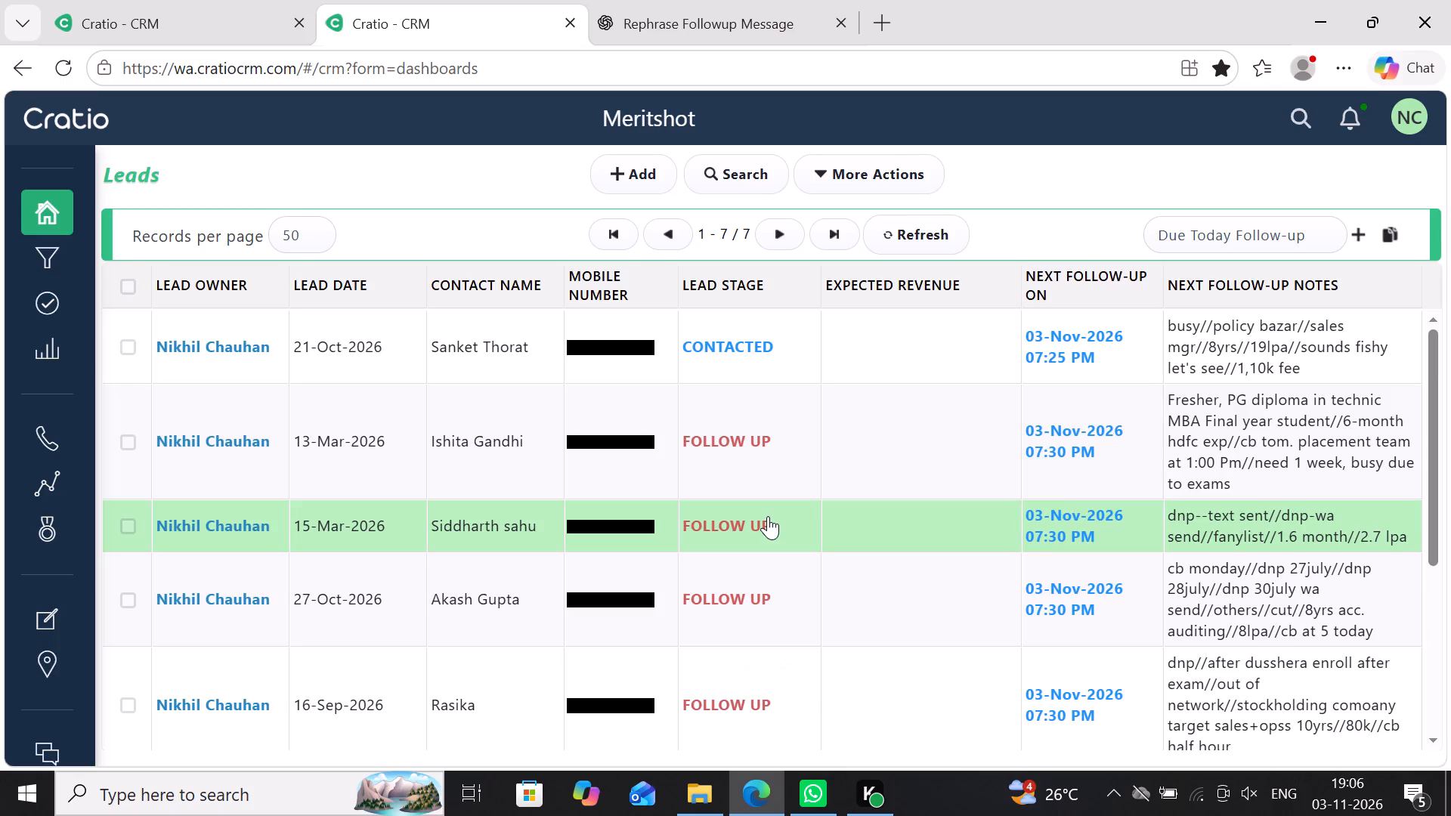
scroll(768, 516, "down", 14)
scroll(768, 516, "up", 1)
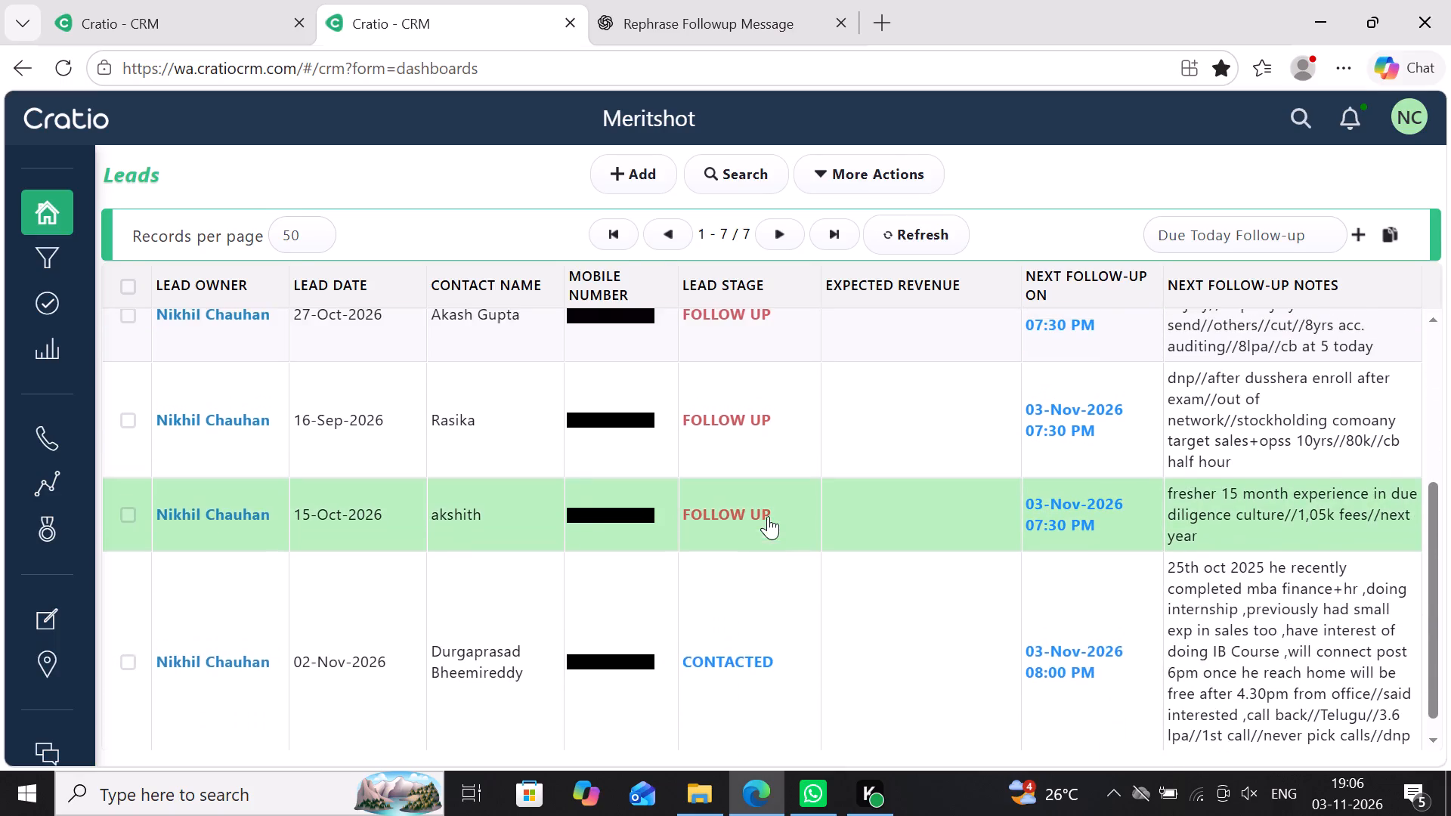
scroll(768, 516, "up", 3)
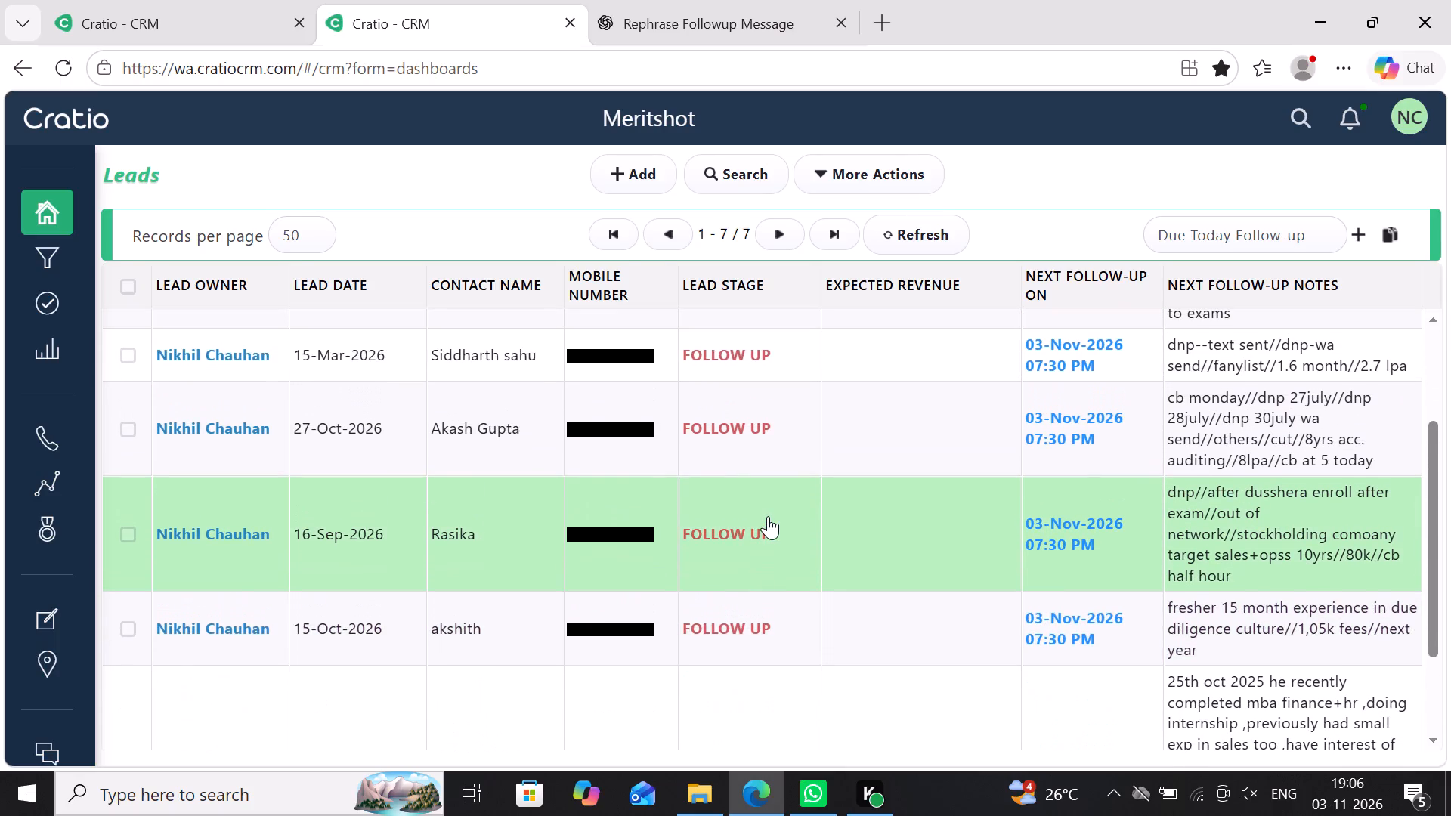
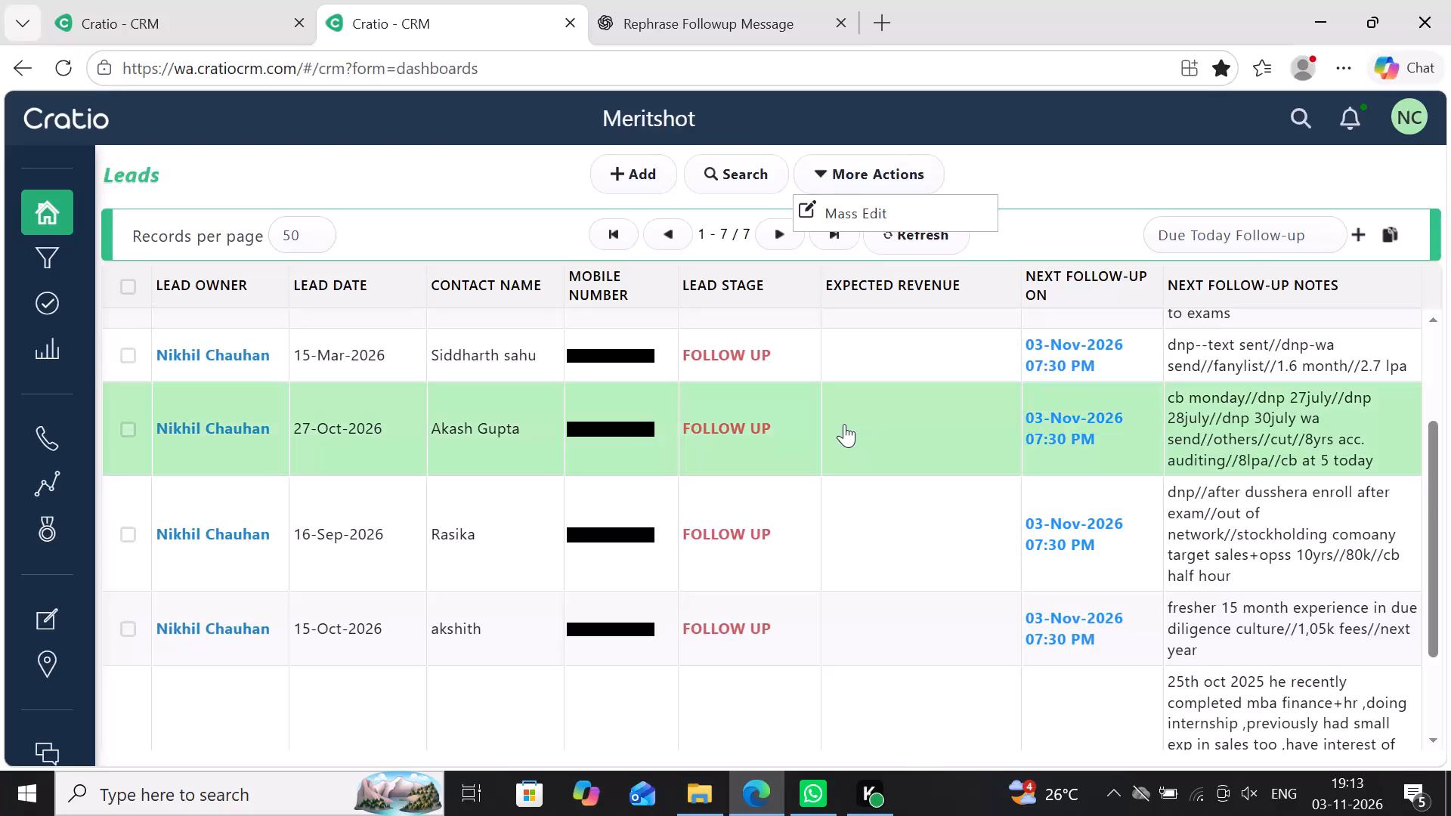
Review the whole Due Today Follow-up list through its last lead, checking each lead's stage, next follow-up time and notes.
scroll(882, 582, "down", 8)
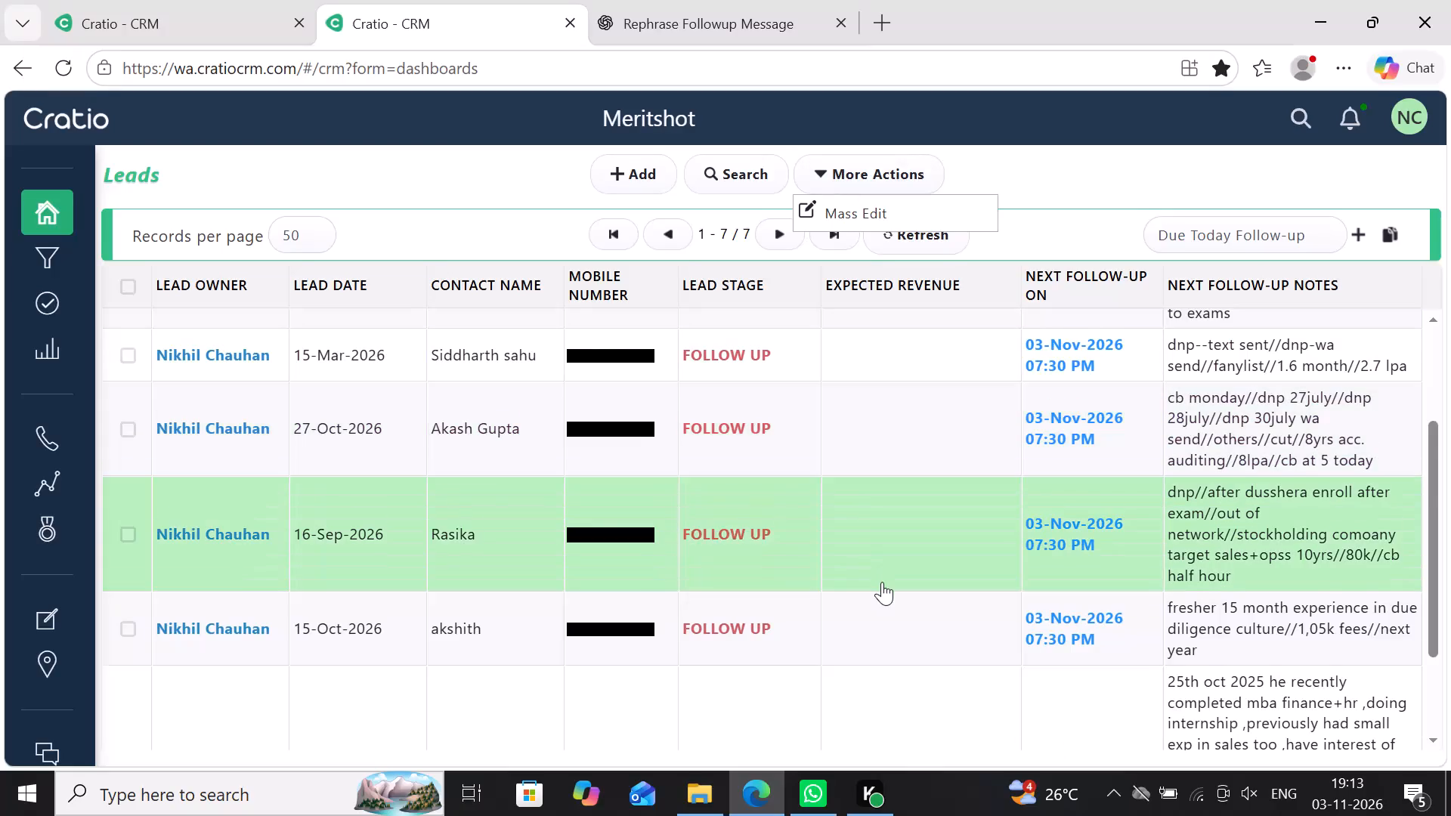
scroll(882, 582, "down", 20)
scroll(882, 582, "down", 20)
scroll(882, 582, "down", 20)
scroll(882, 584, "up", 8)
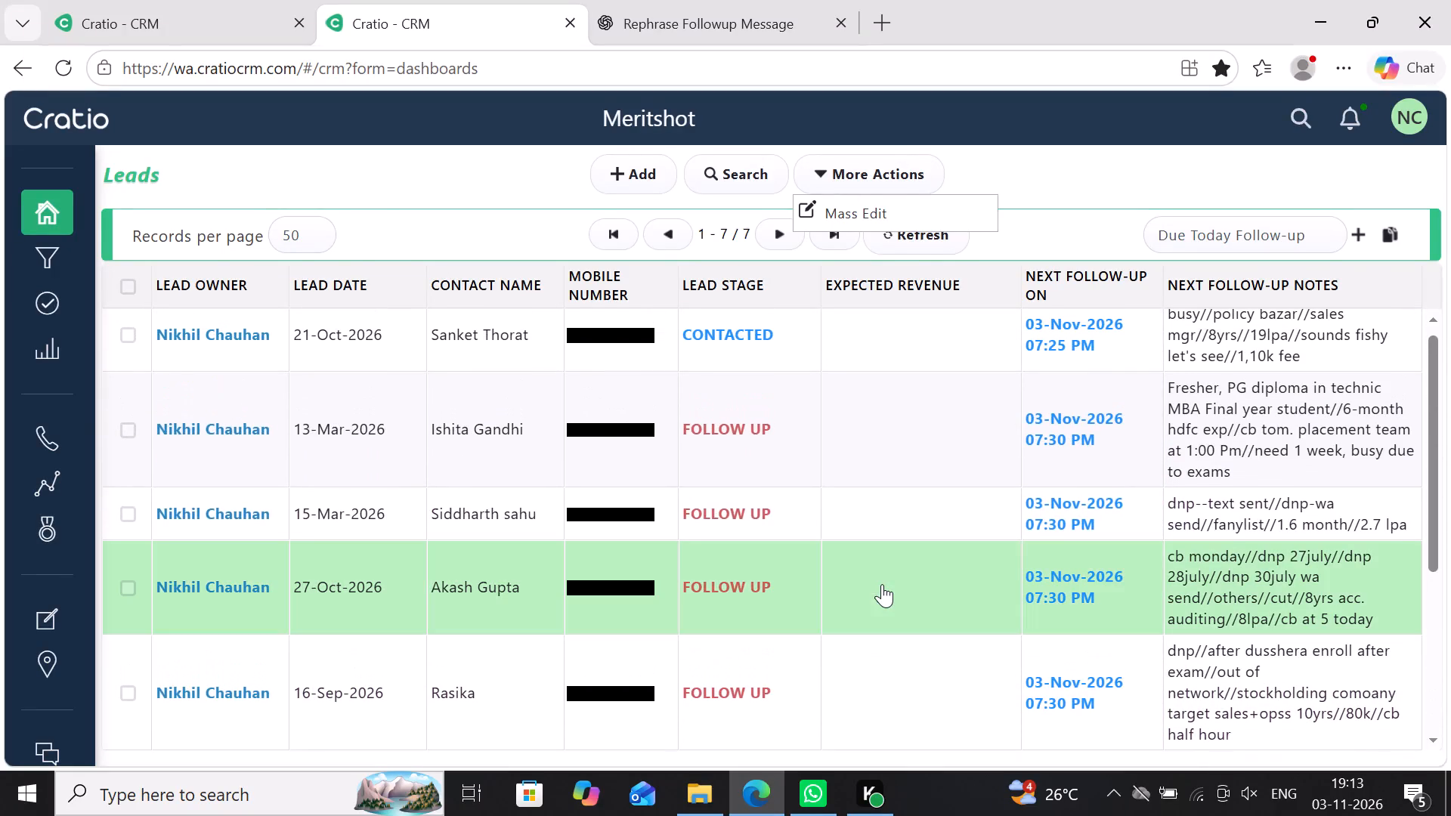
scroll(882, 584, "up", 4)
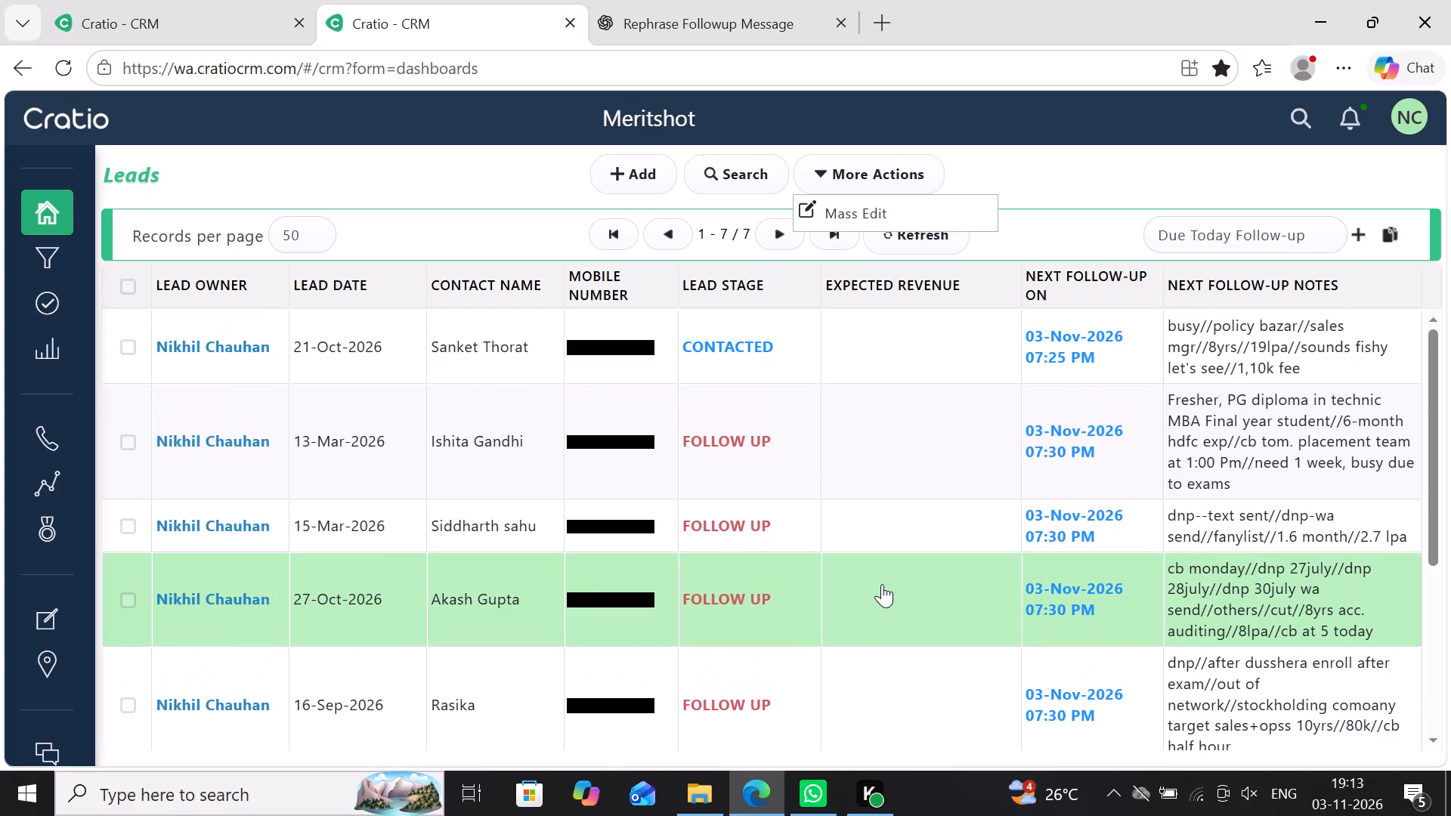
scroll(882, 584, "down", 4)
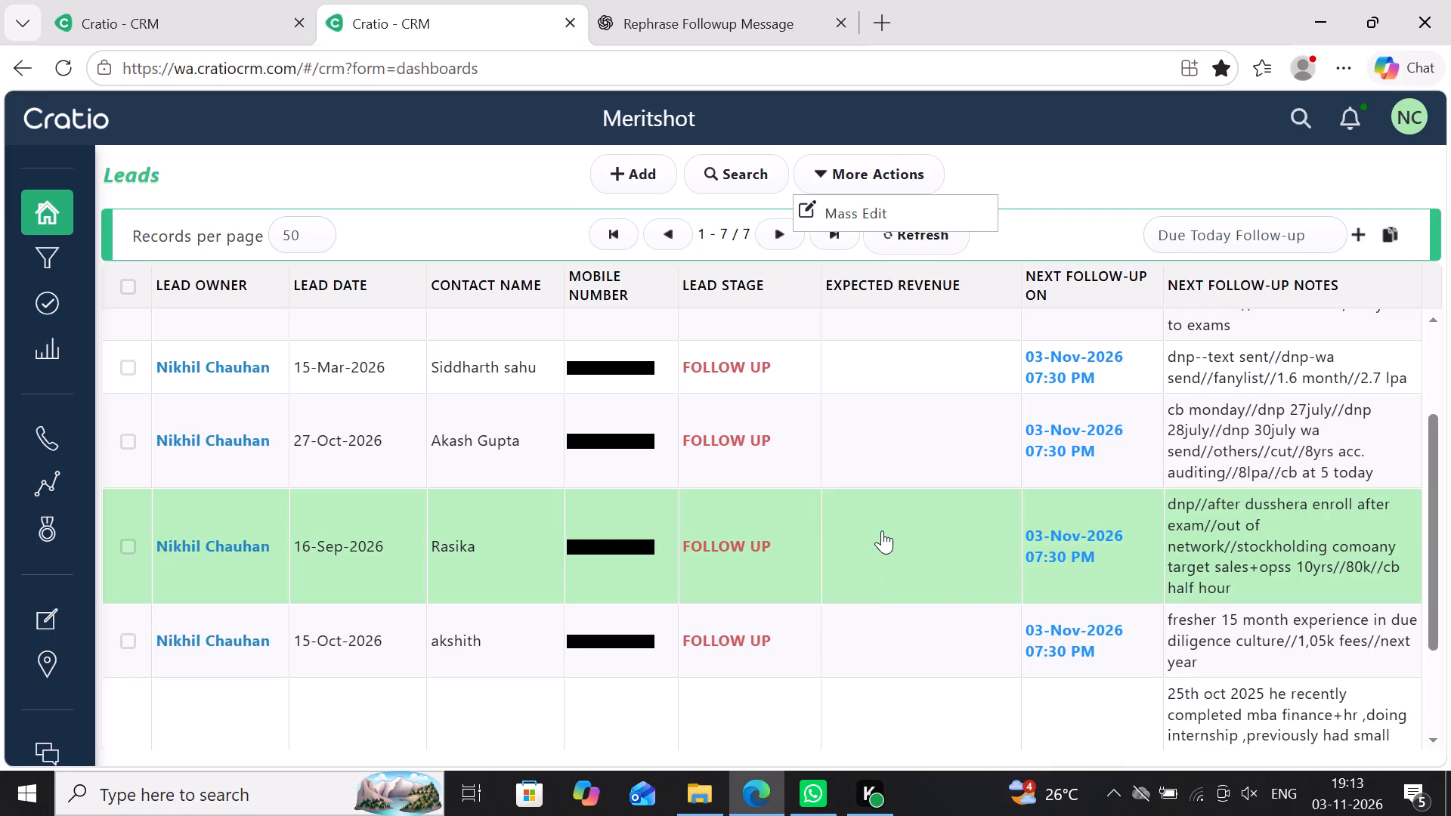
scroll(882, 530, "down", 10)
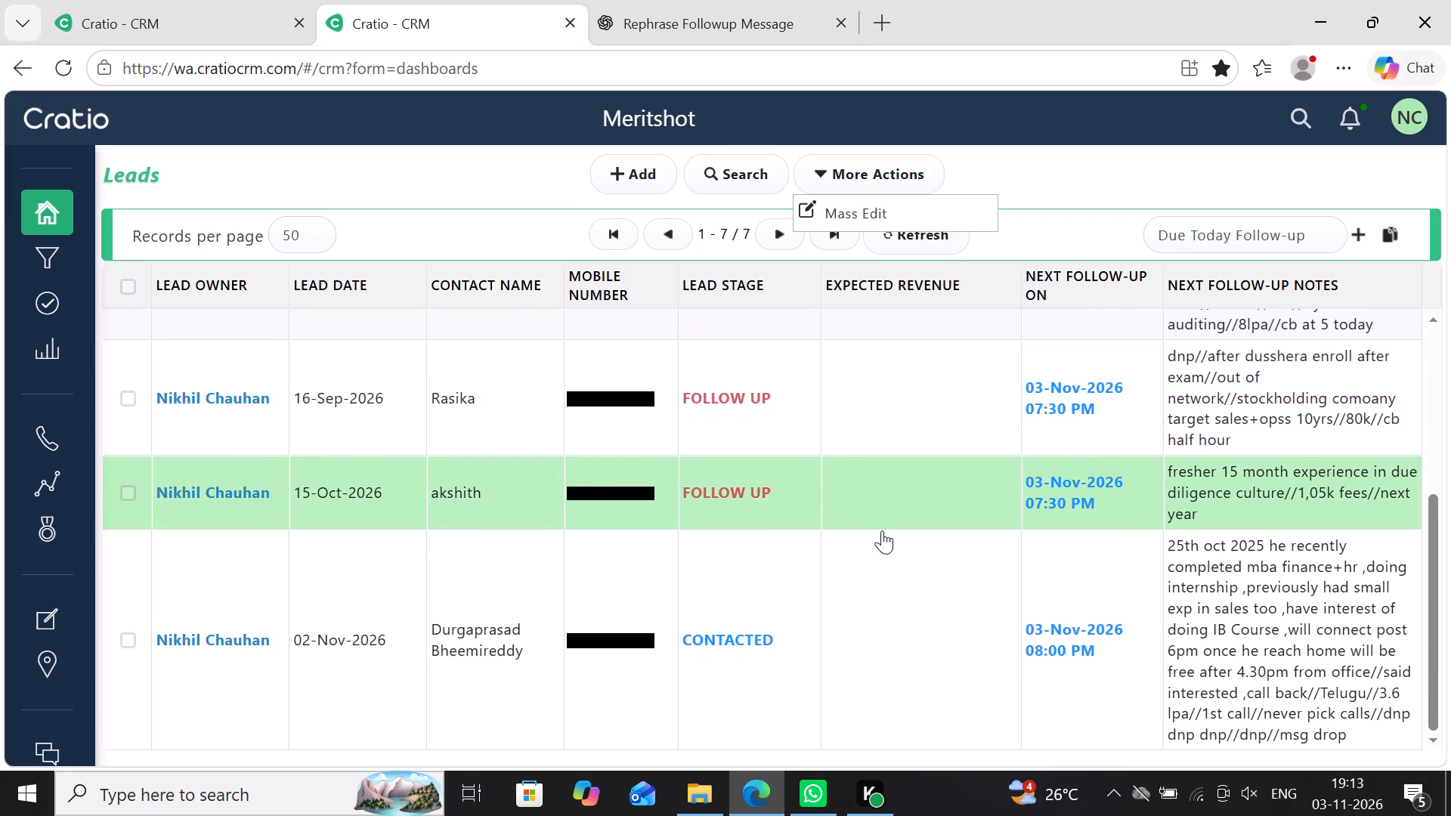
scroll(882, 530, "down", 1)
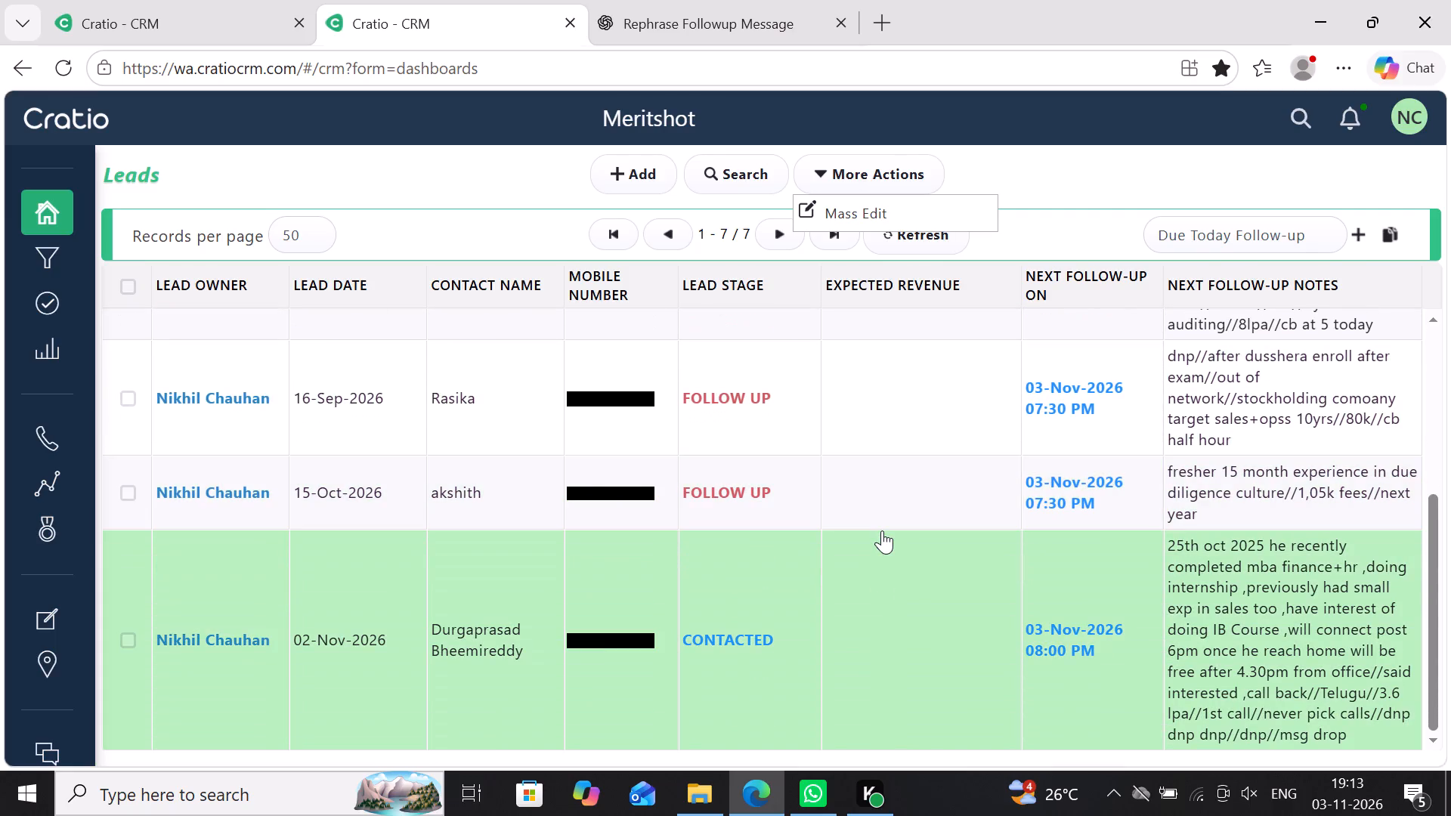
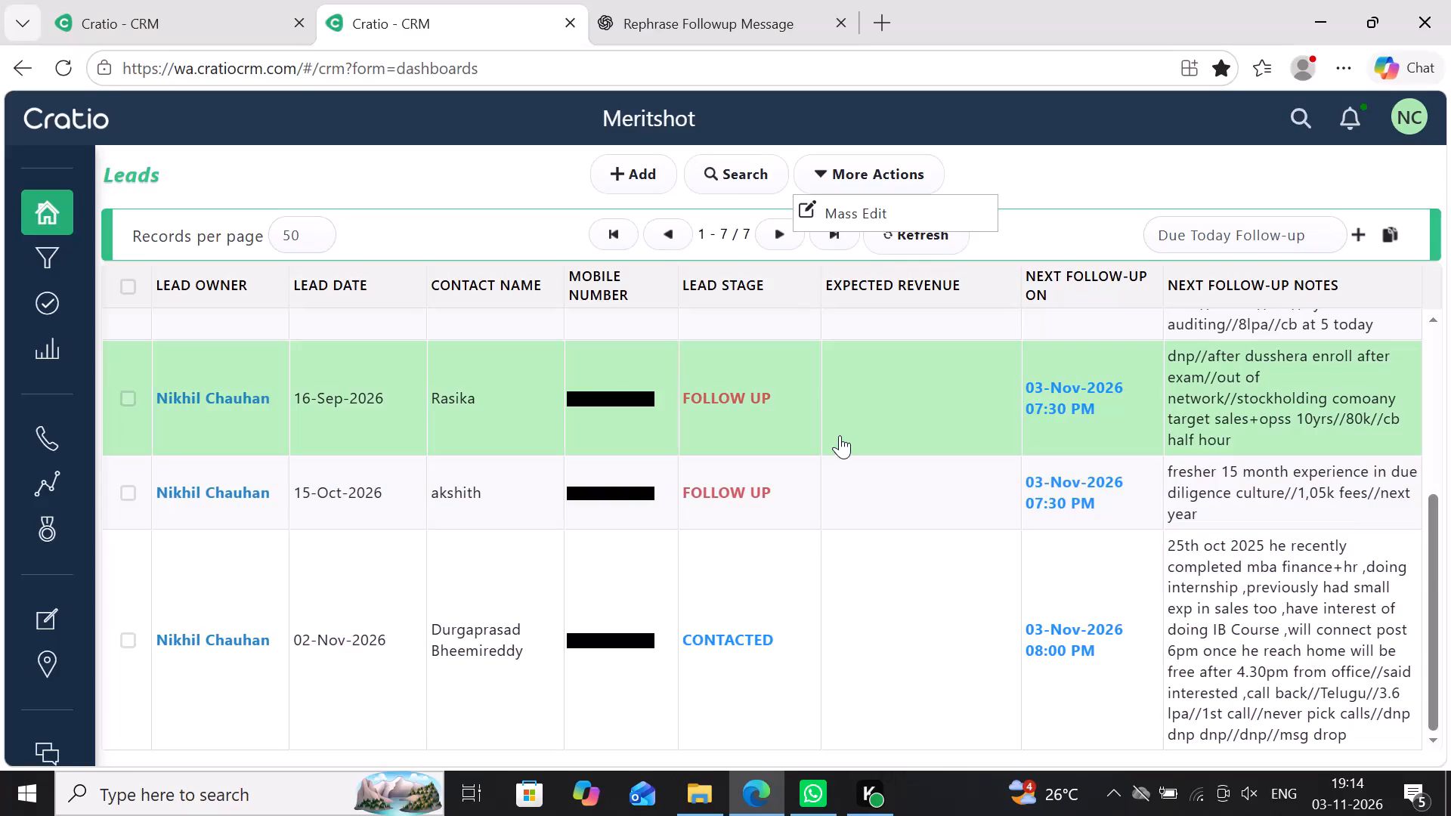
Open the FOLLOW UP lead dated 15-Mar-2026 from the Due Today Follow-up list.
left_click(1054, 179)
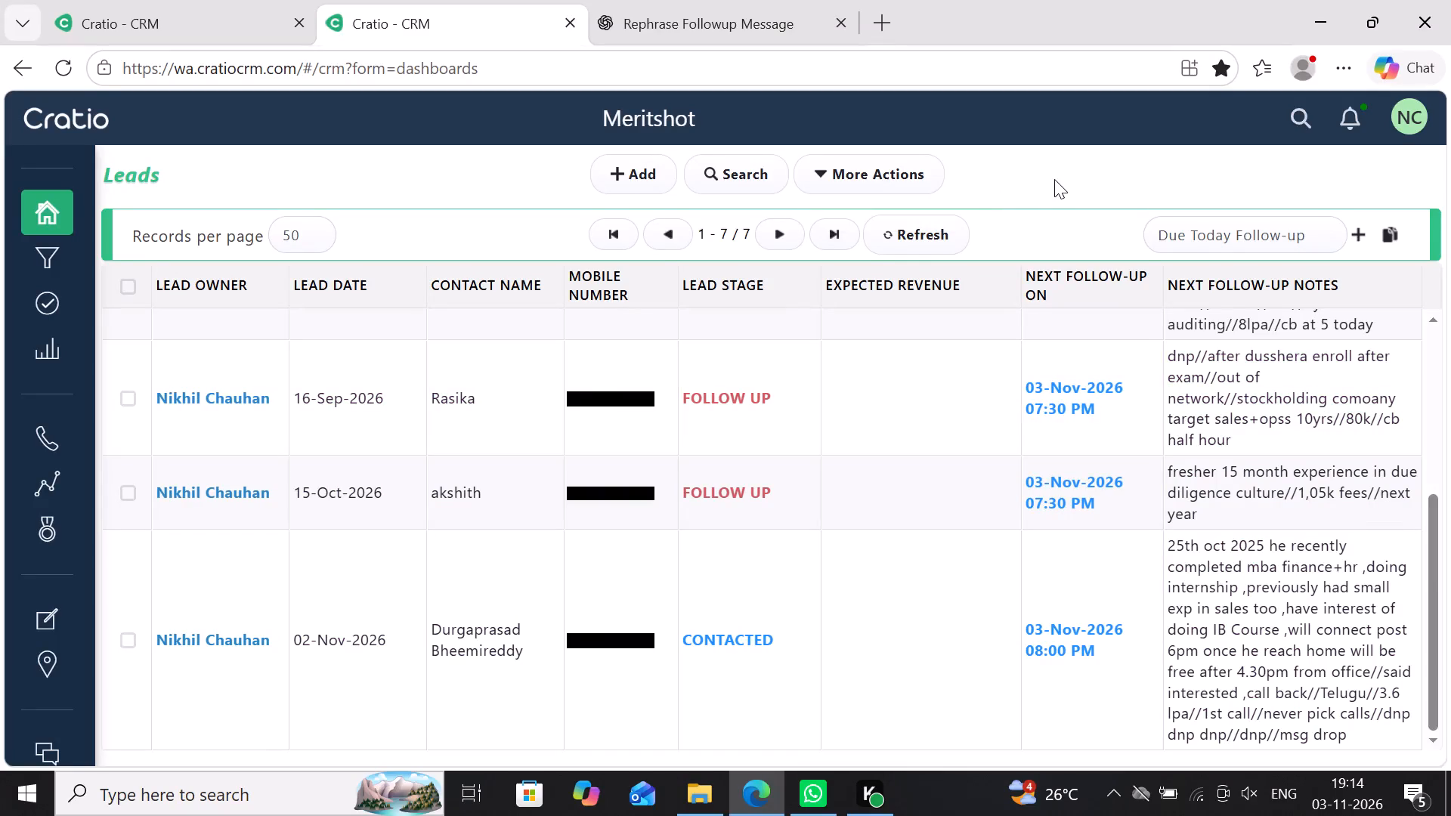
scroll(846, 533, "down", 20)
scroll(846, 533, "down", 9)
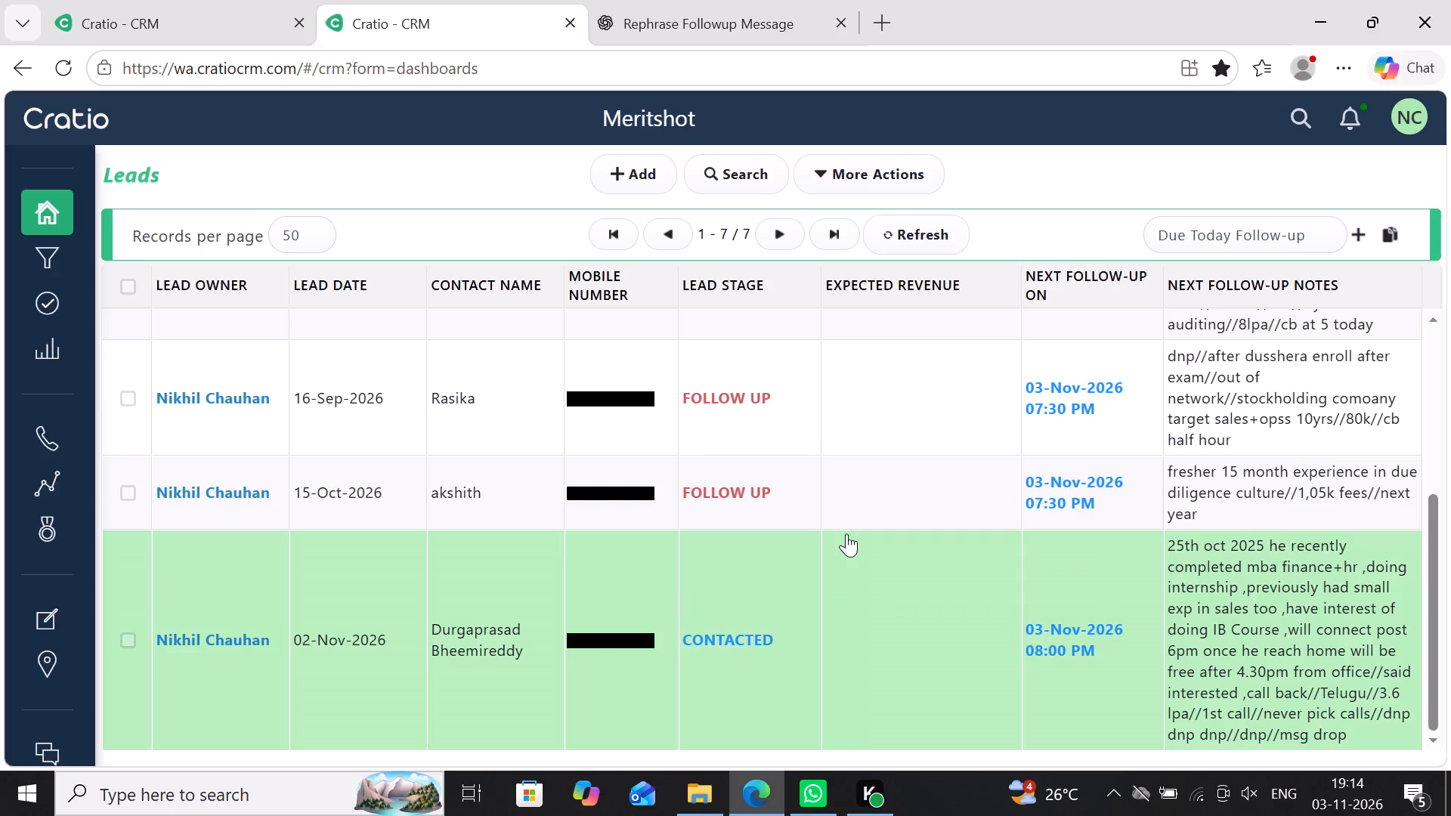
scroll(846, 533, "up", 2)
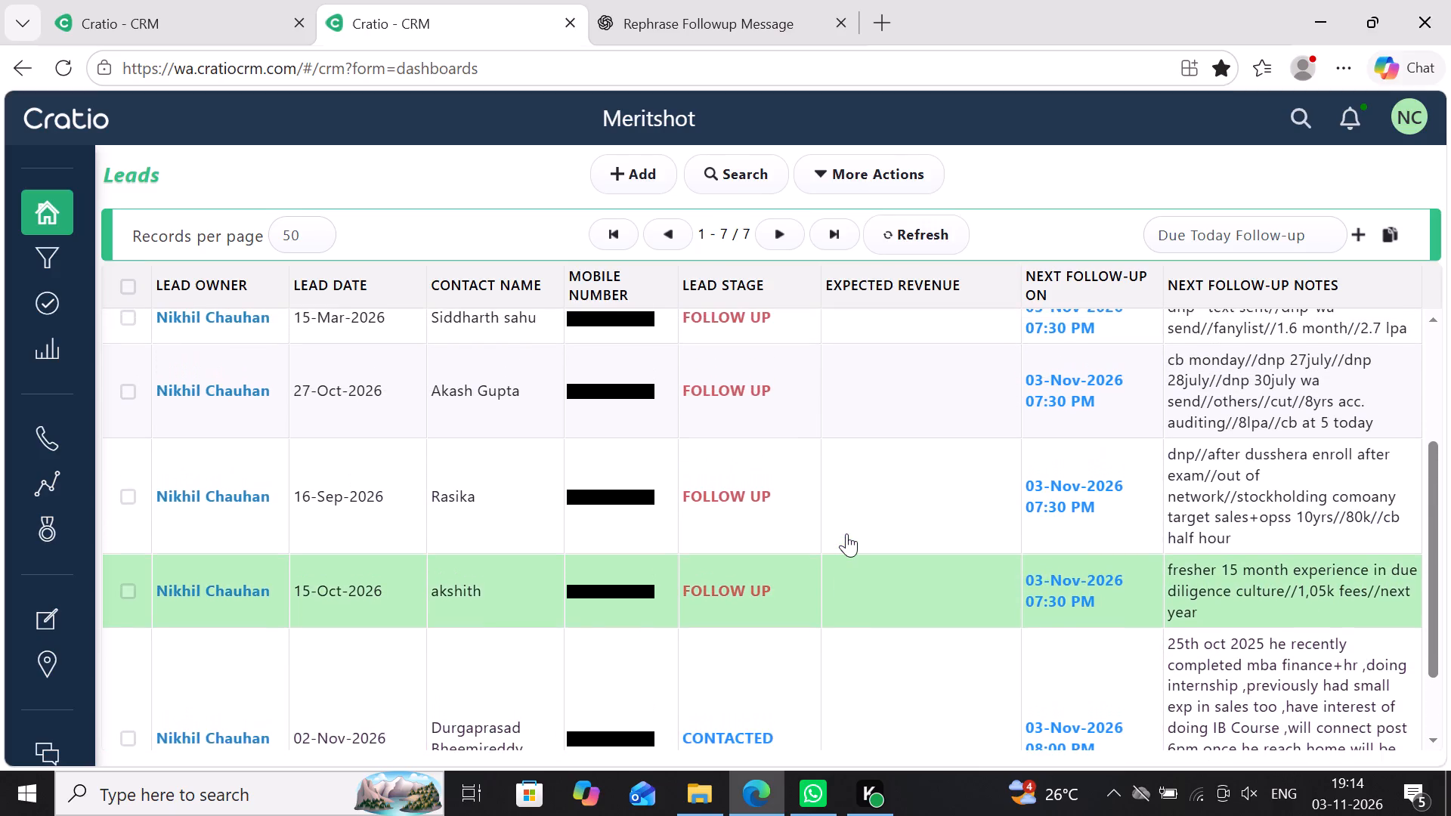
scroll(846, 533, "up", 5)
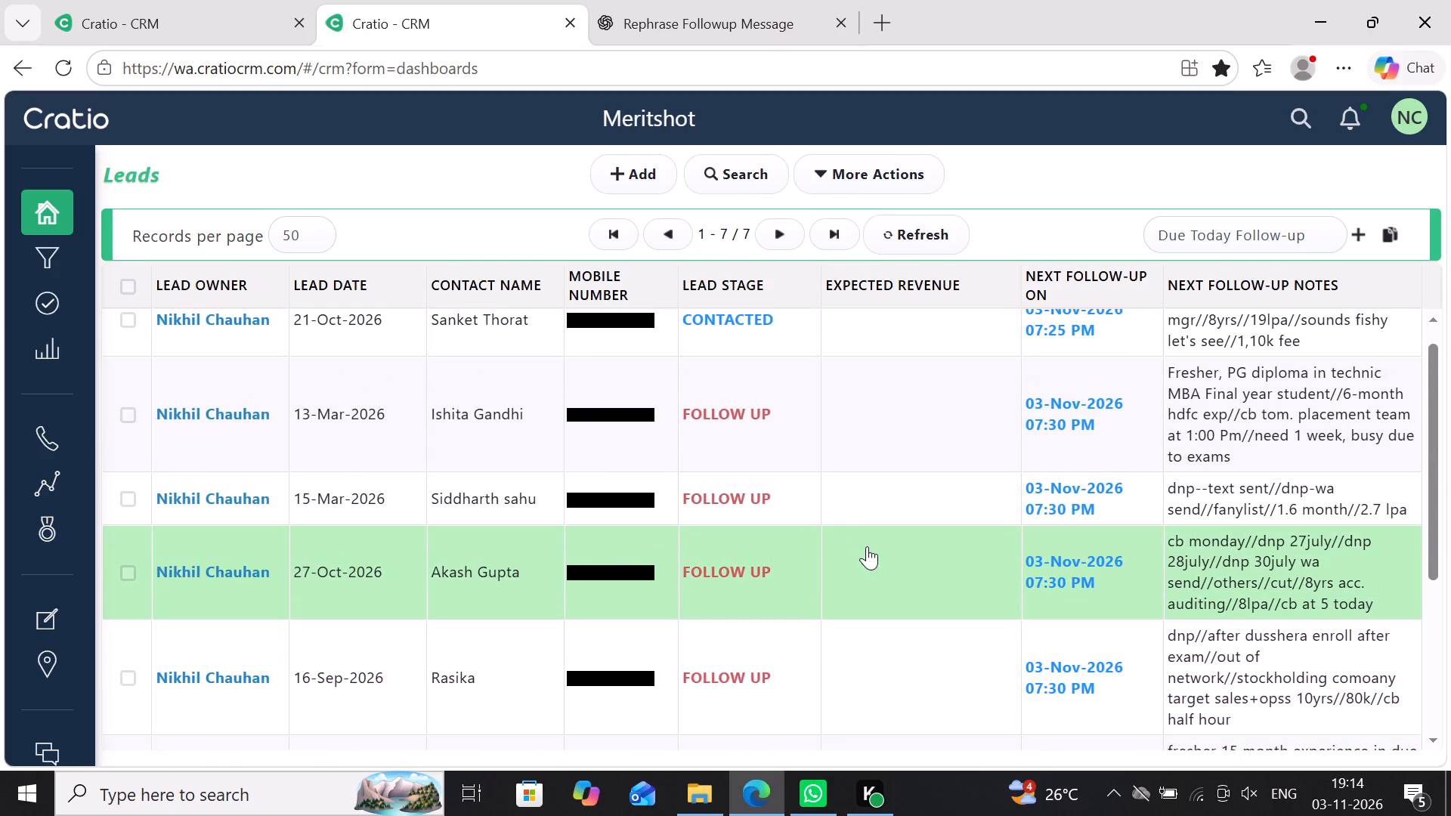
left_click(893, 509)
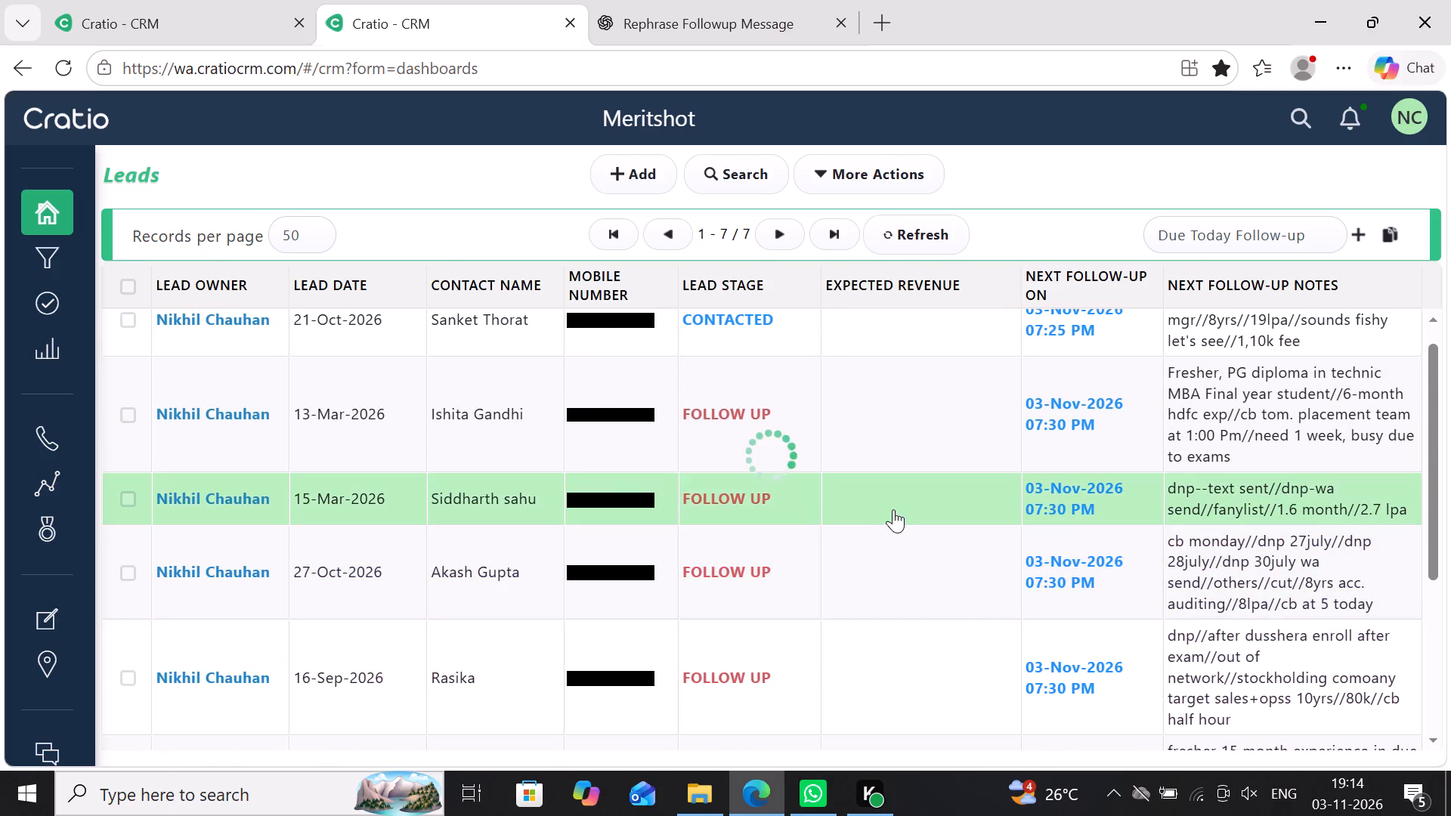
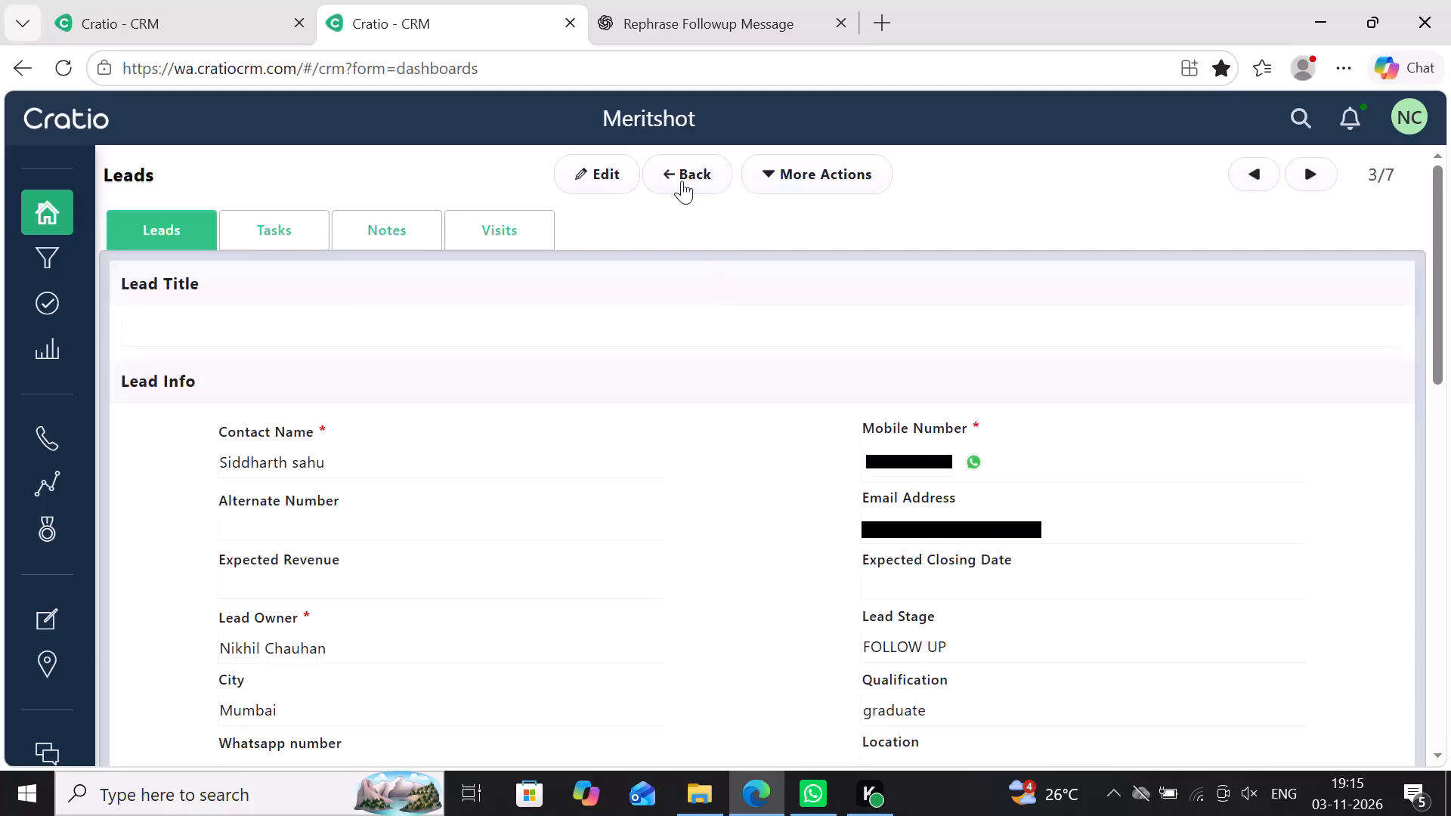
Reopen the 15-Mar-2026 FOLLOW UP lead for editing and append "//vm//not responding to call or msg's" to its next follow-up notes.
left_click(673, 165)
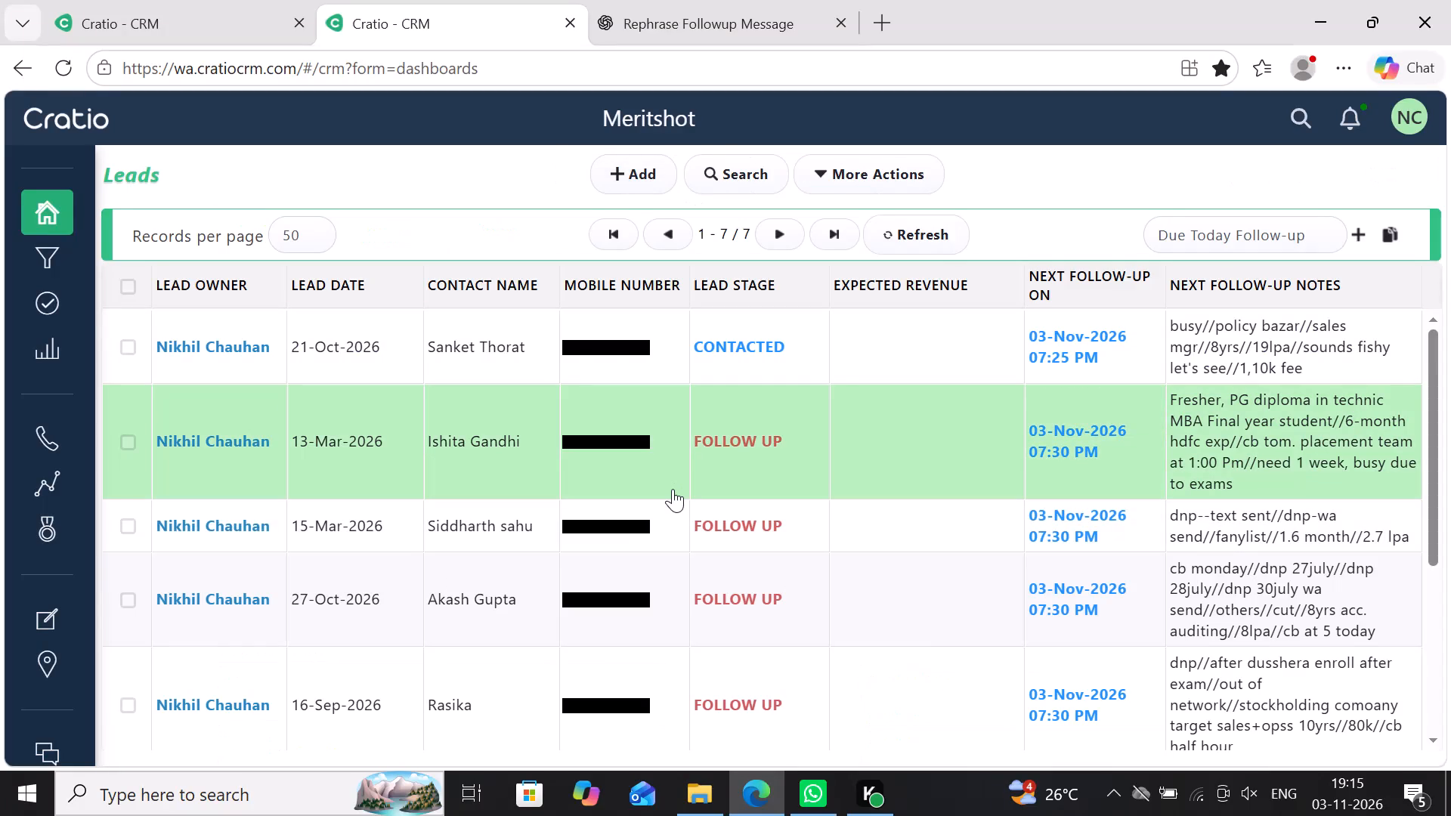
left_click(795, 518)
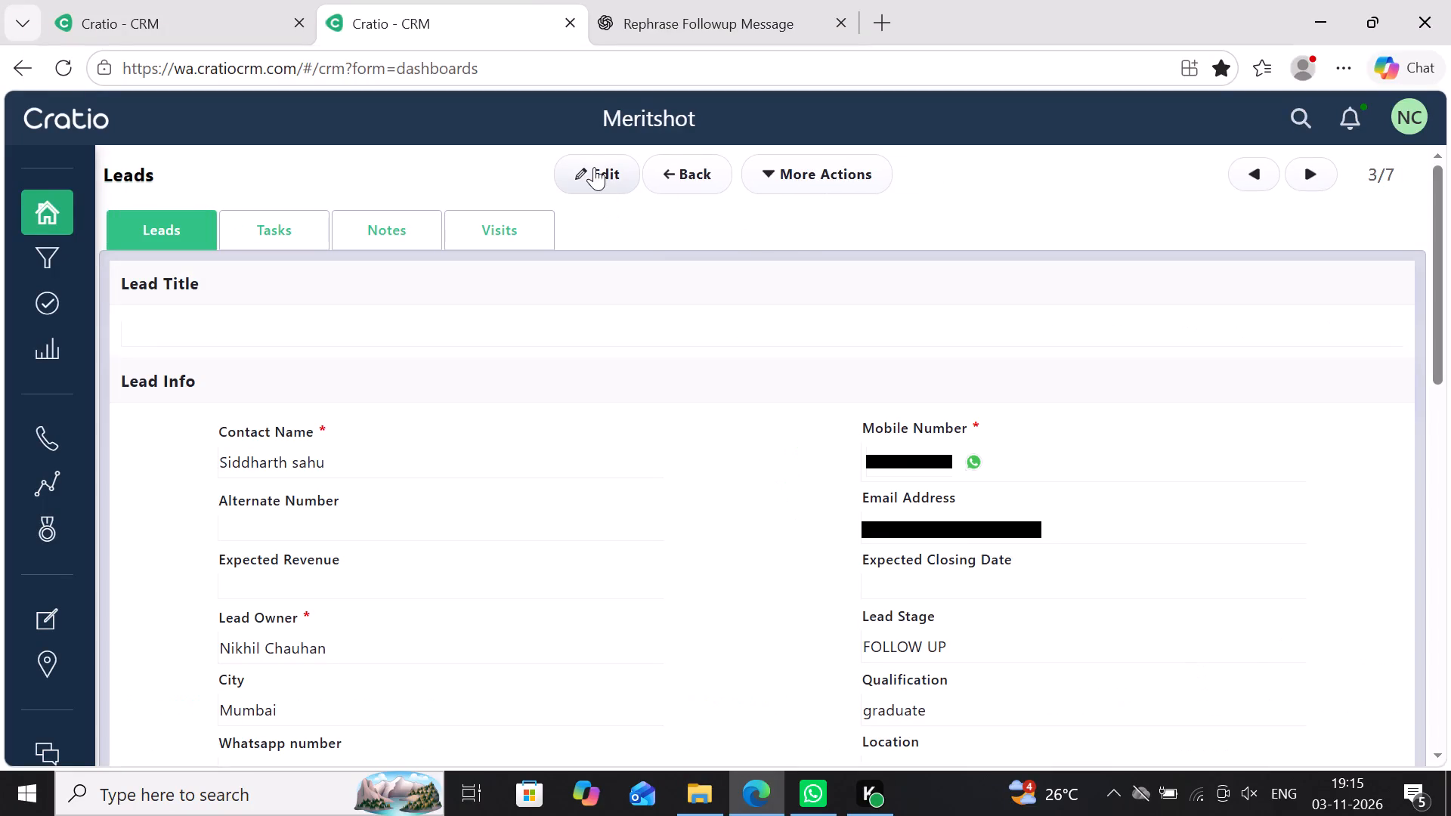
left_click(594, 167)
scroll(698, 487, "down", 8)
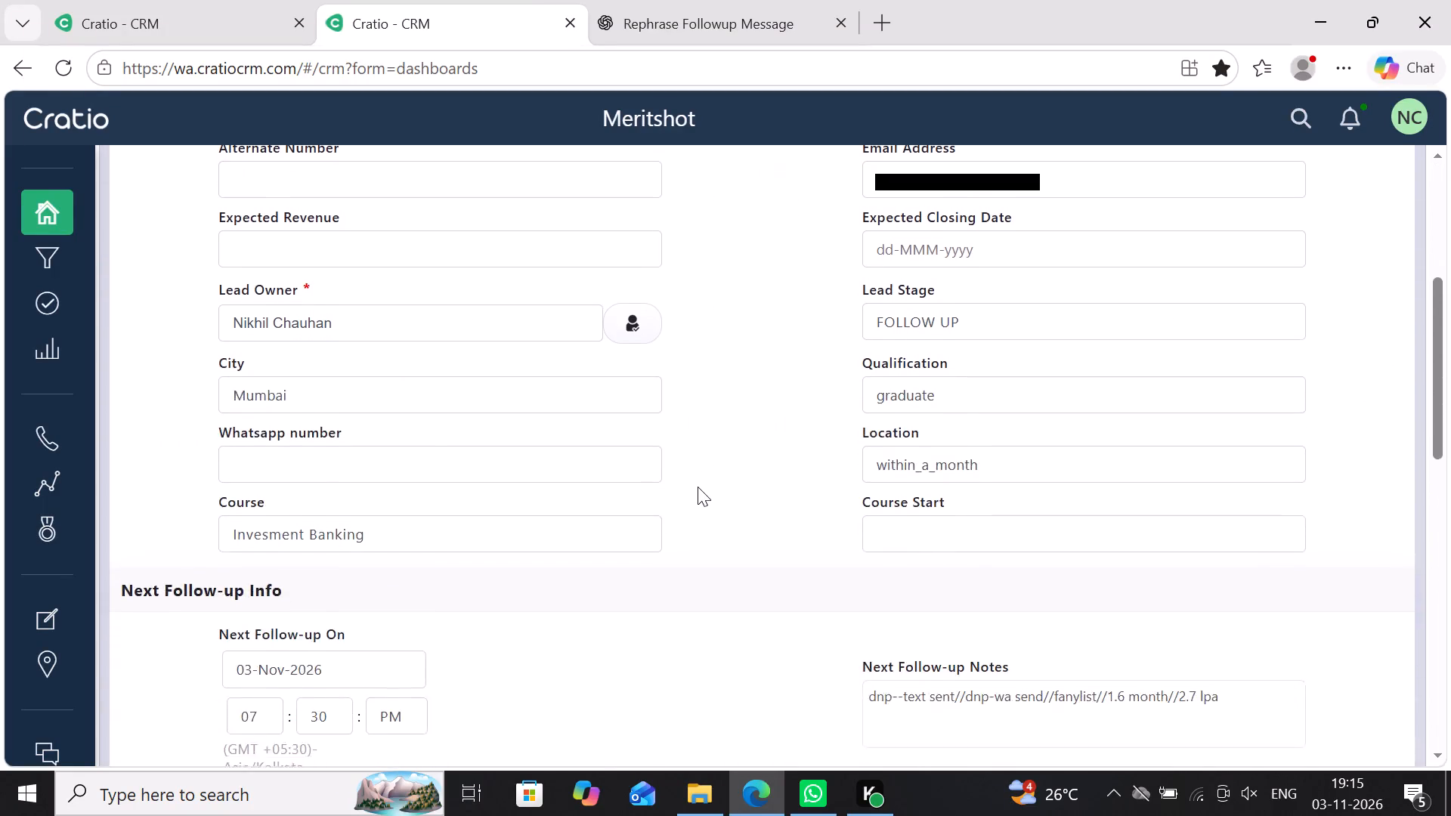
scroll(698, 487, "down", 5)
left_click(1234, 589)
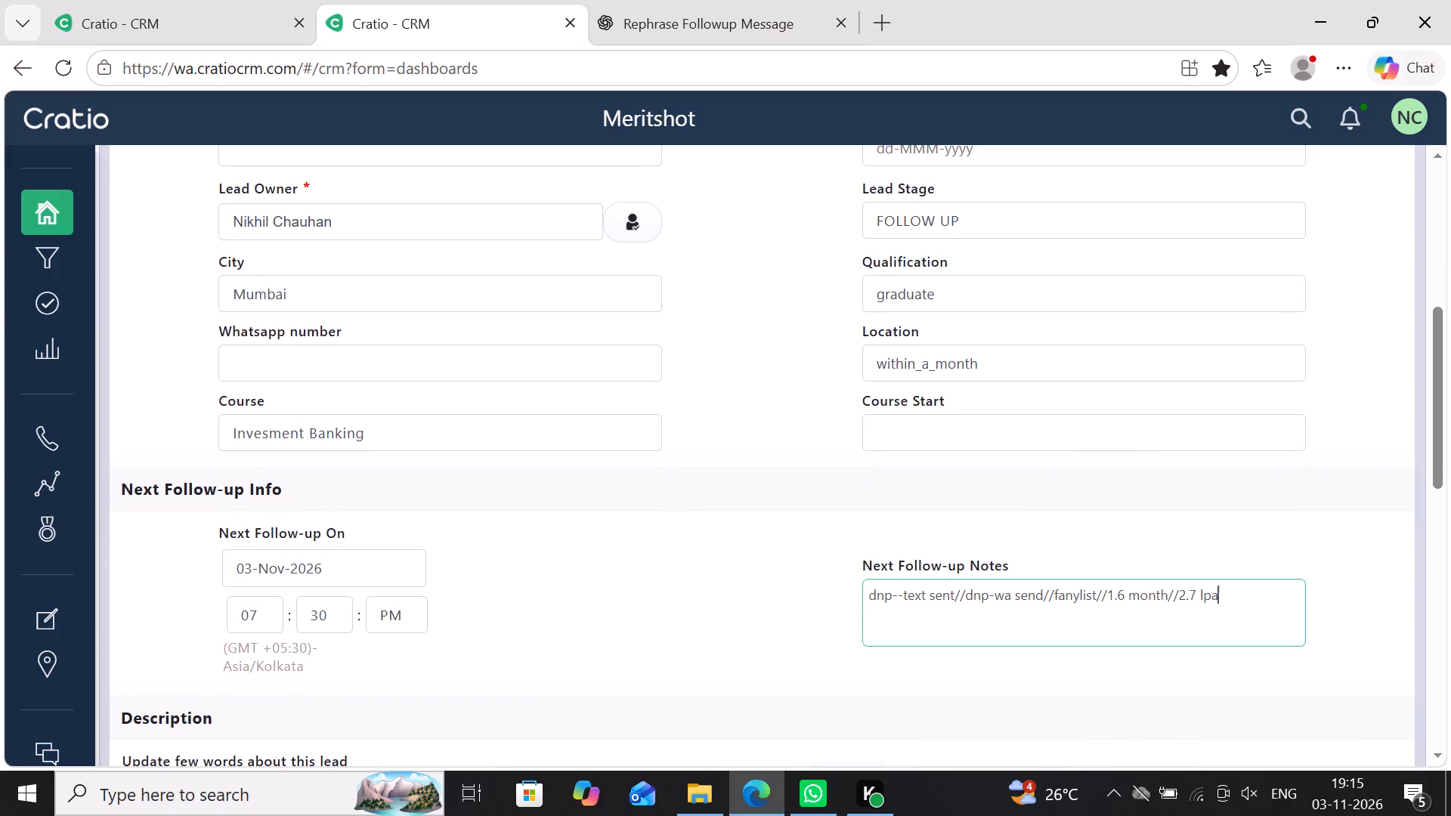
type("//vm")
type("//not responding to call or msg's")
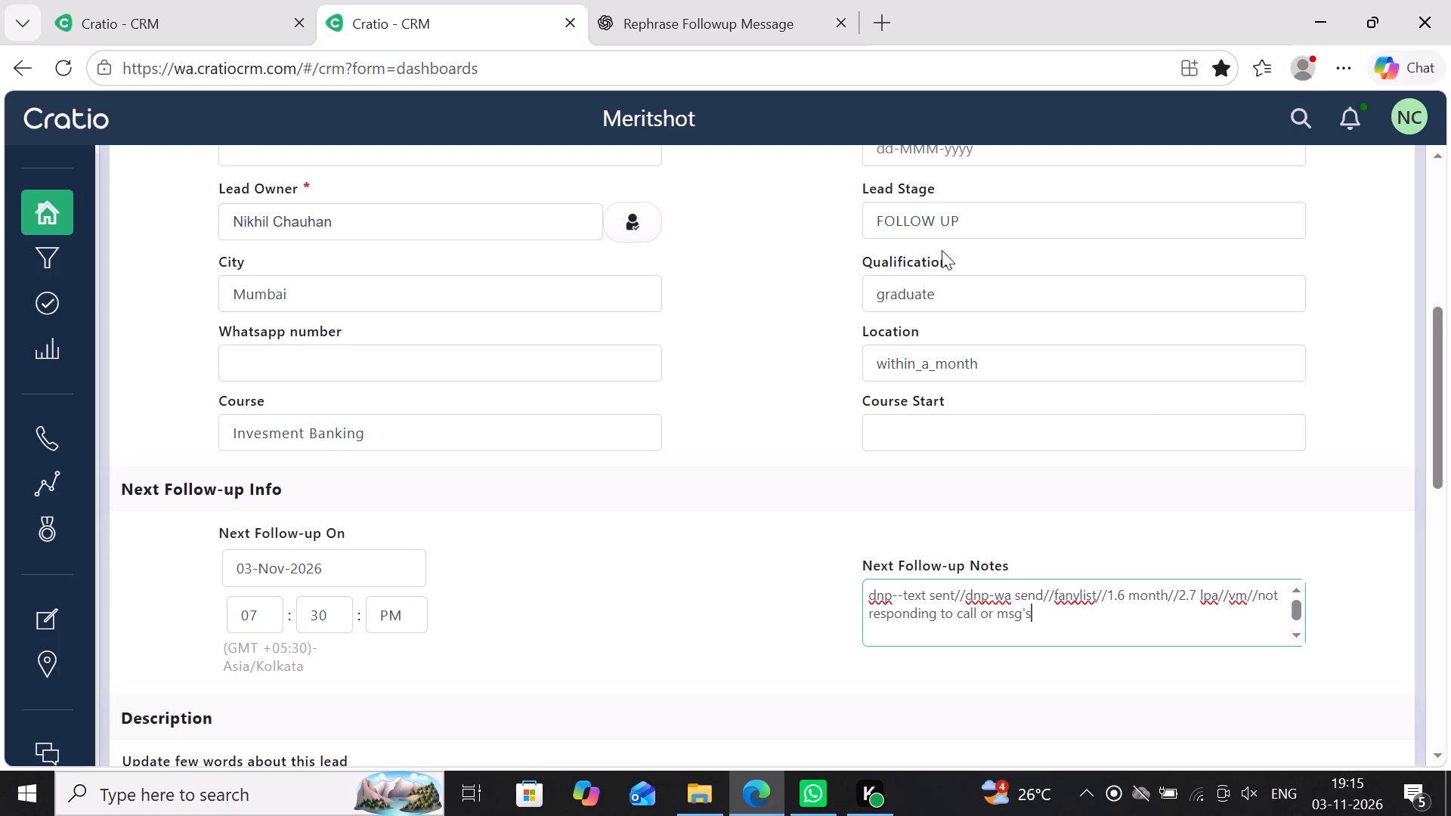
Change the open lead's stage to CLOSED LOST and save the record.
left_click(967, 220)
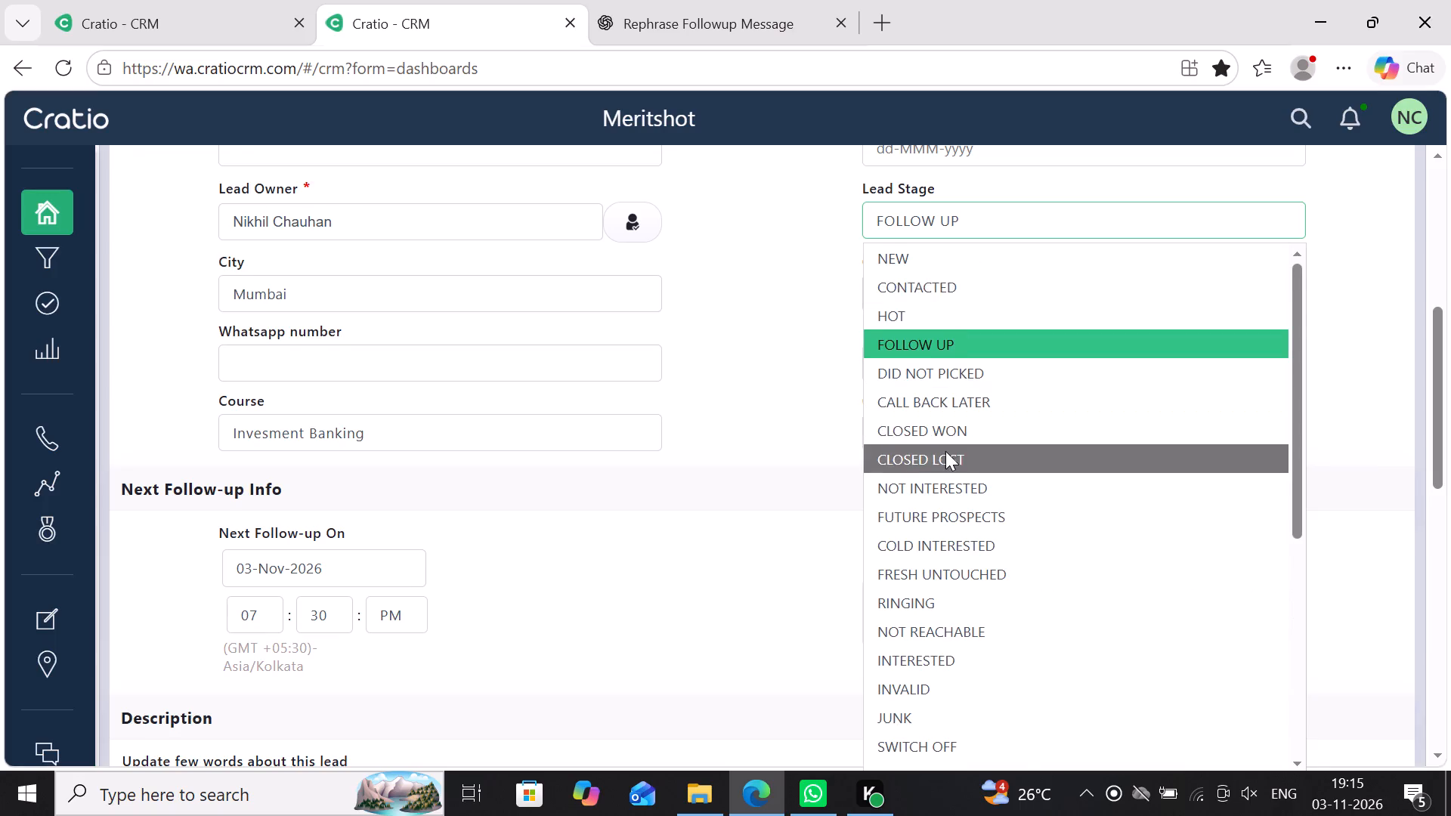
left_click(945, 451)
left_click(735, 301)
scroll(735, 301, "up", 20)
scroll(735, 301, "up", 20)
scroll(735, 301, "up", 20)
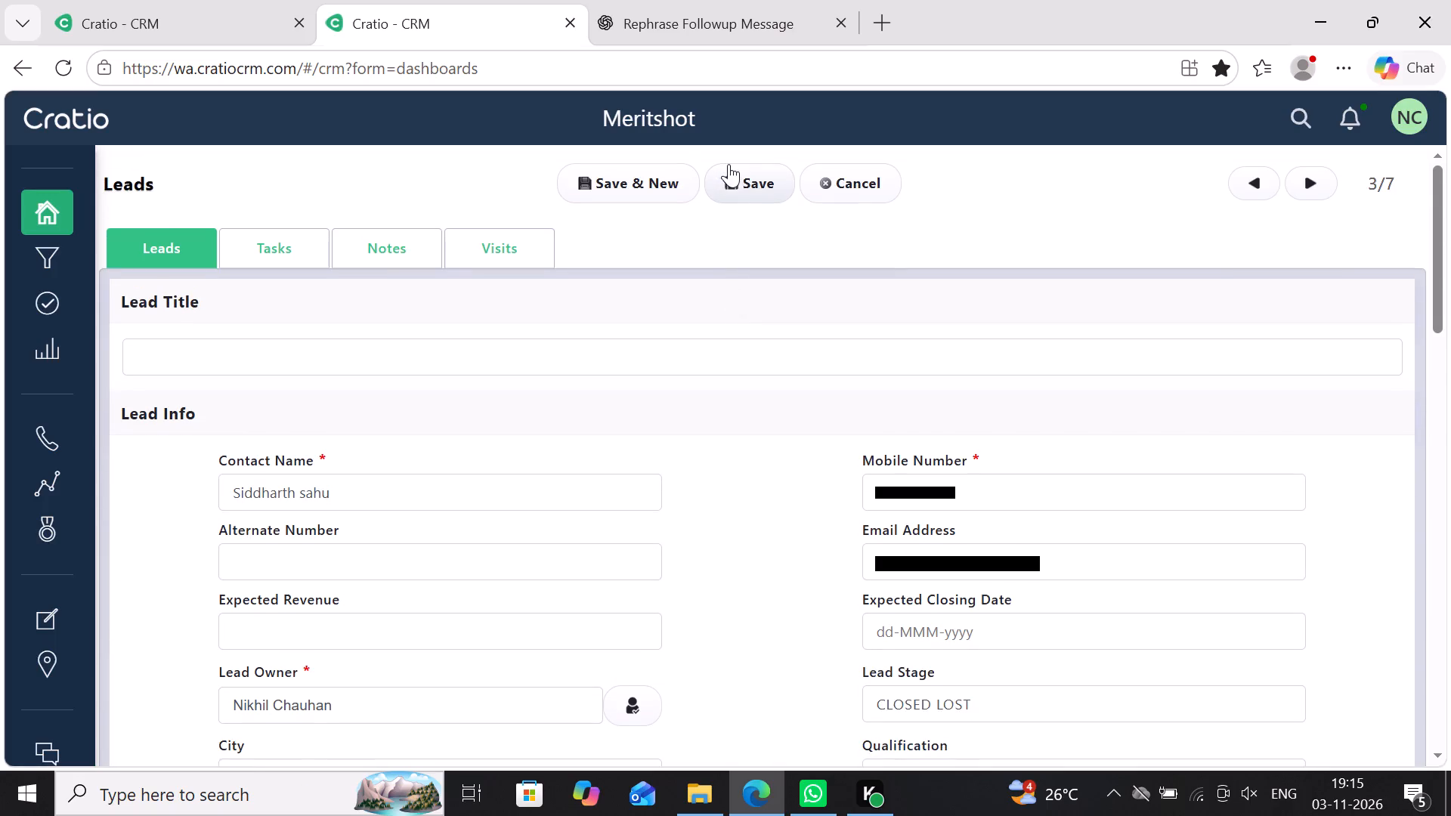
left_click(738, 181)
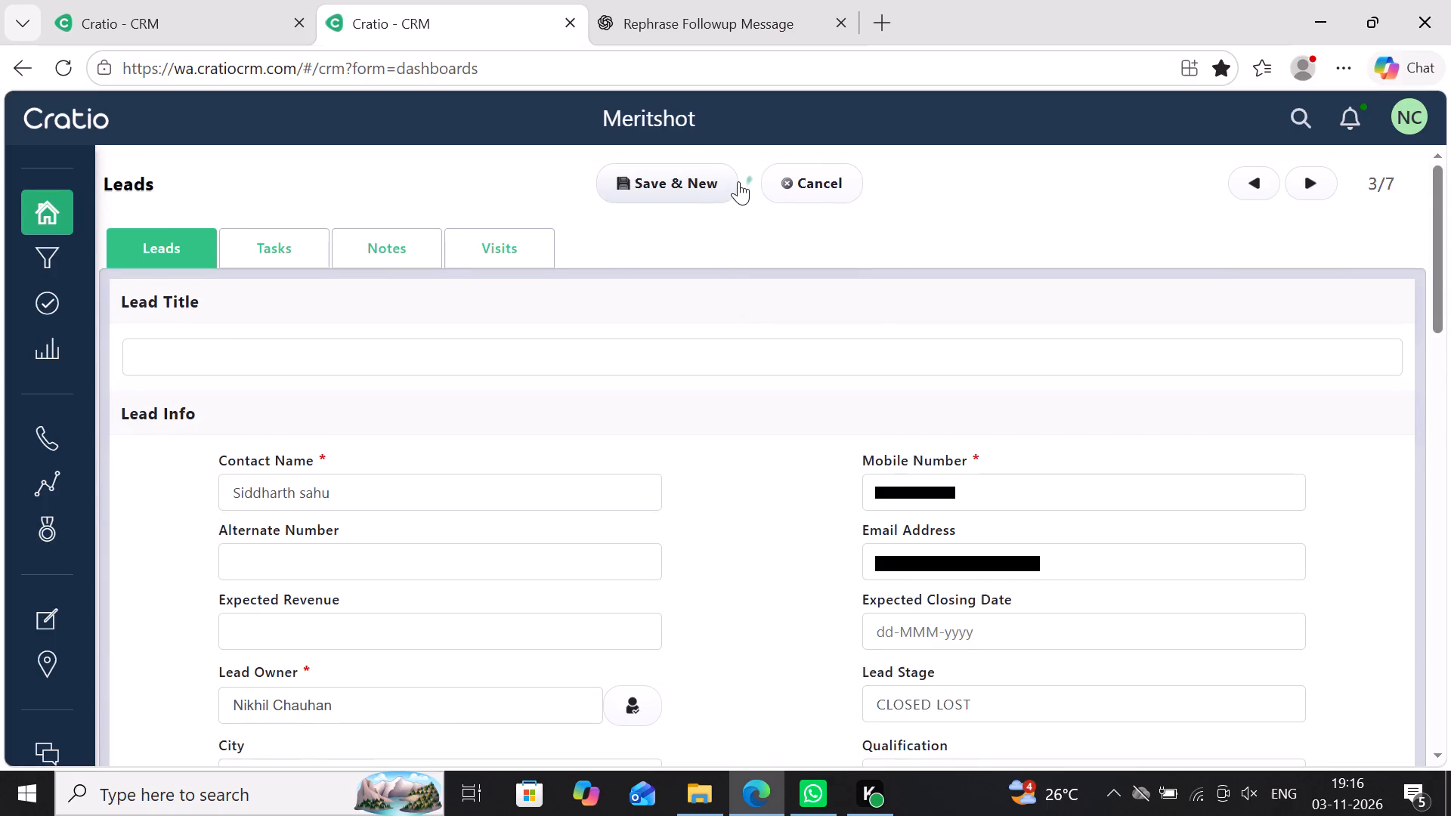
Return to the Due Today Follow-up list to look over the remaining leads.
left_click(698, 181)
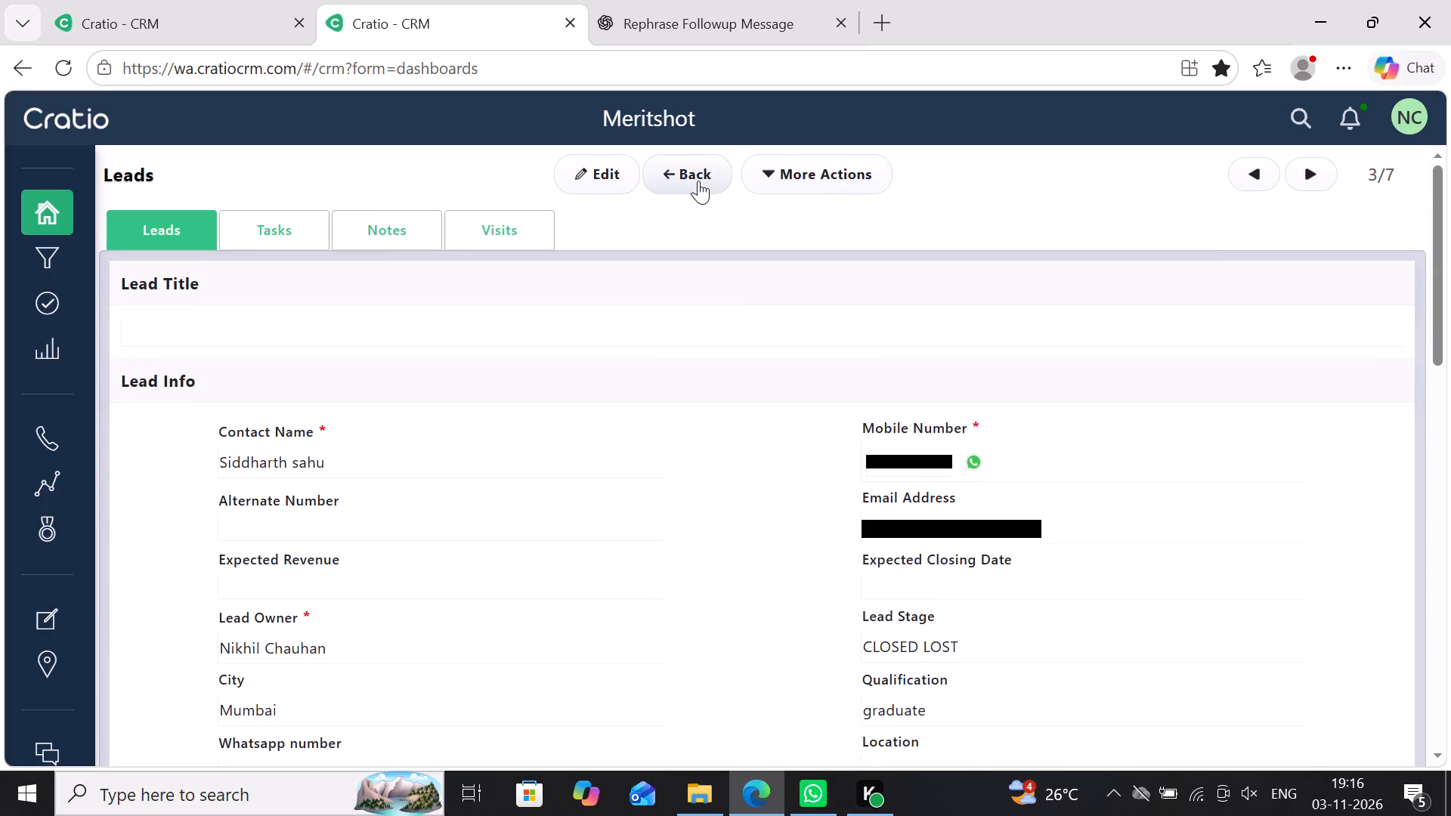
scroll(795, 515, "down", 3)
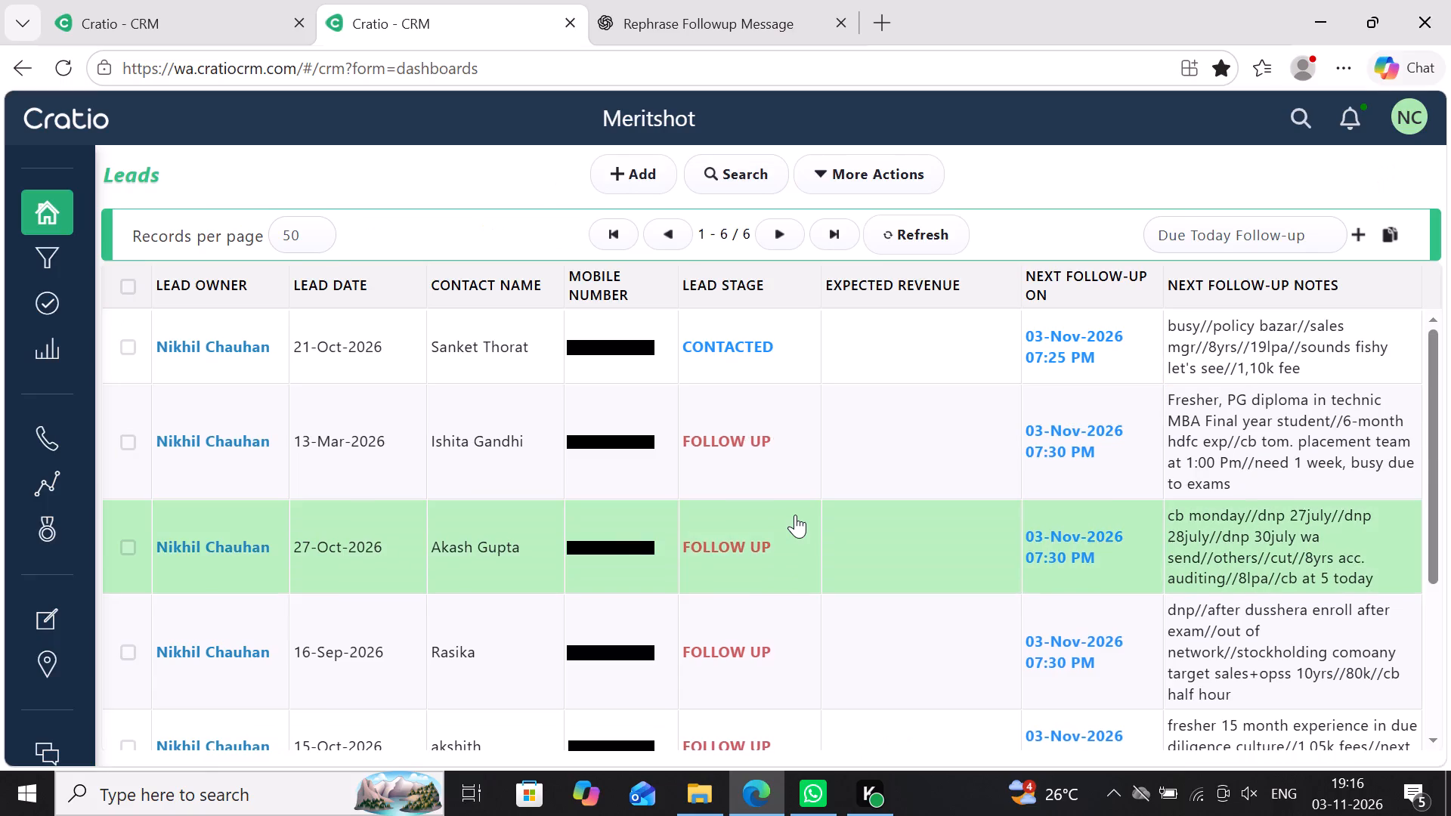
View the details of the CONTACTED lead dated 21-Oct-2026 from the Due Today Follow-up list and return to the list.
scroll(795, 515, "down", 20)
scroll(795, 515, "down", 20)
scroll(795, 515, "down", 20)
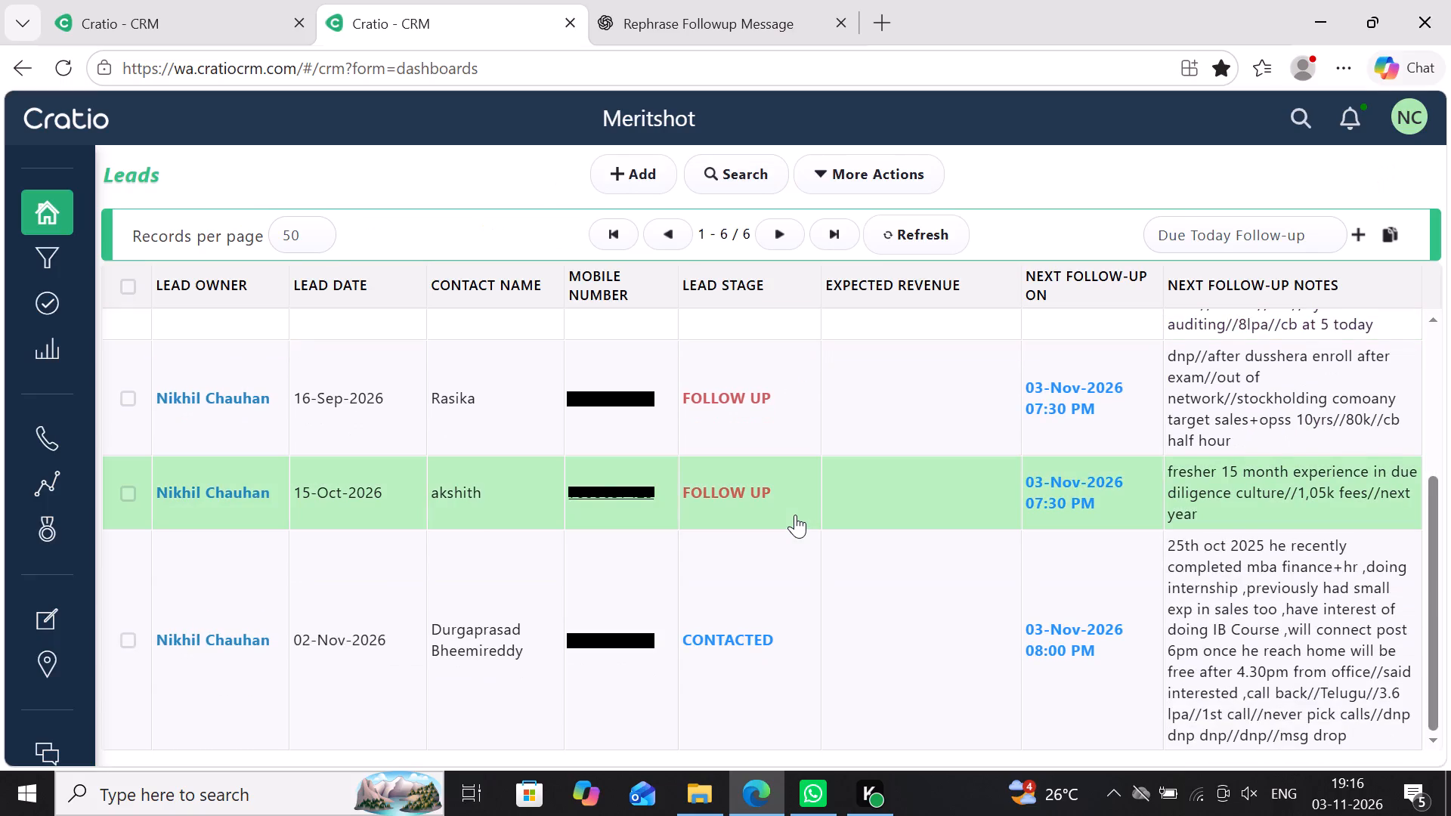
scroll(795, 515, "up", 1)
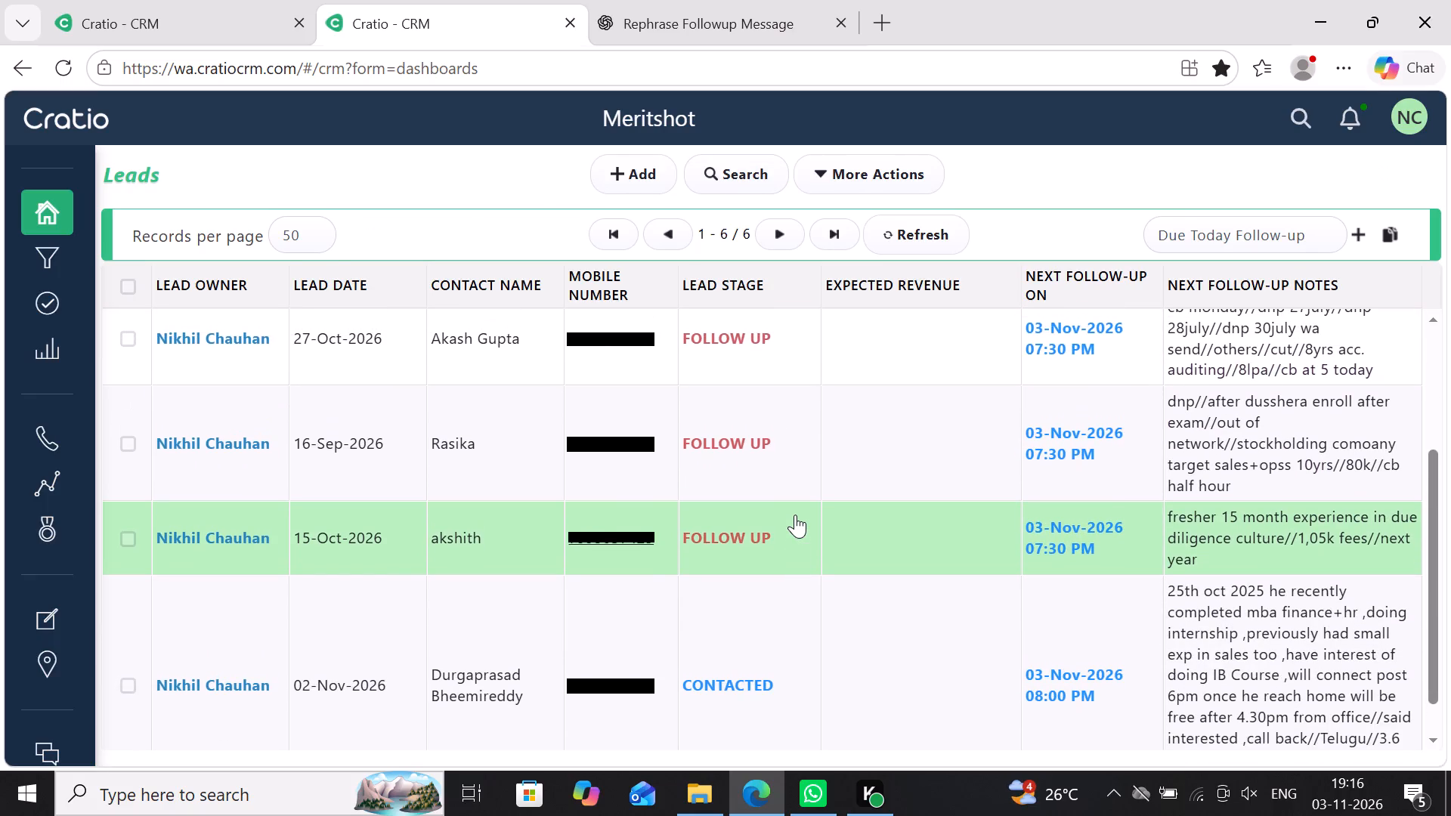
scroll(795, 515, "up", 2)
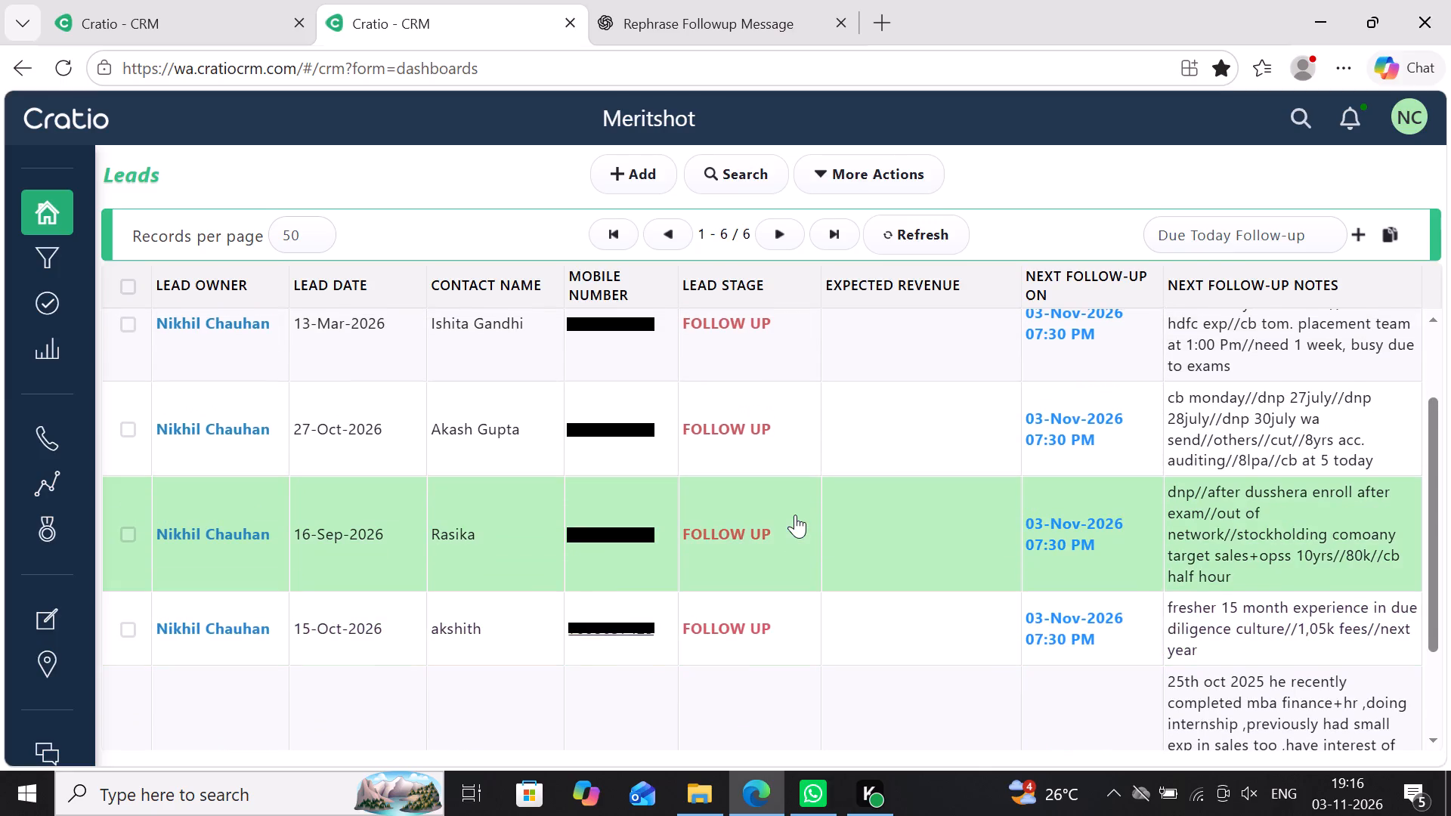
scroll(818, 453, "up", 3)
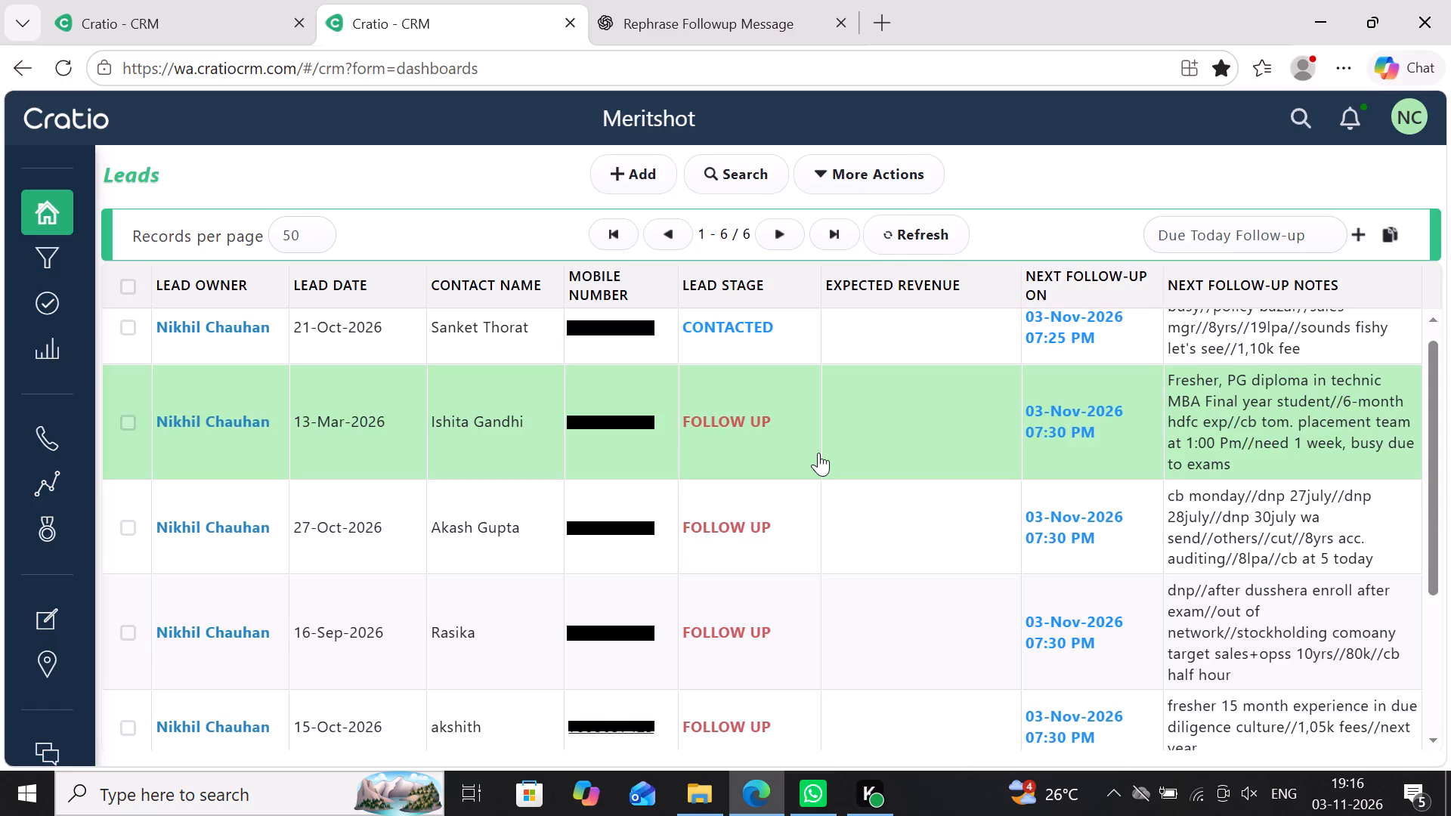
scroll(818, 453, "up", 4)
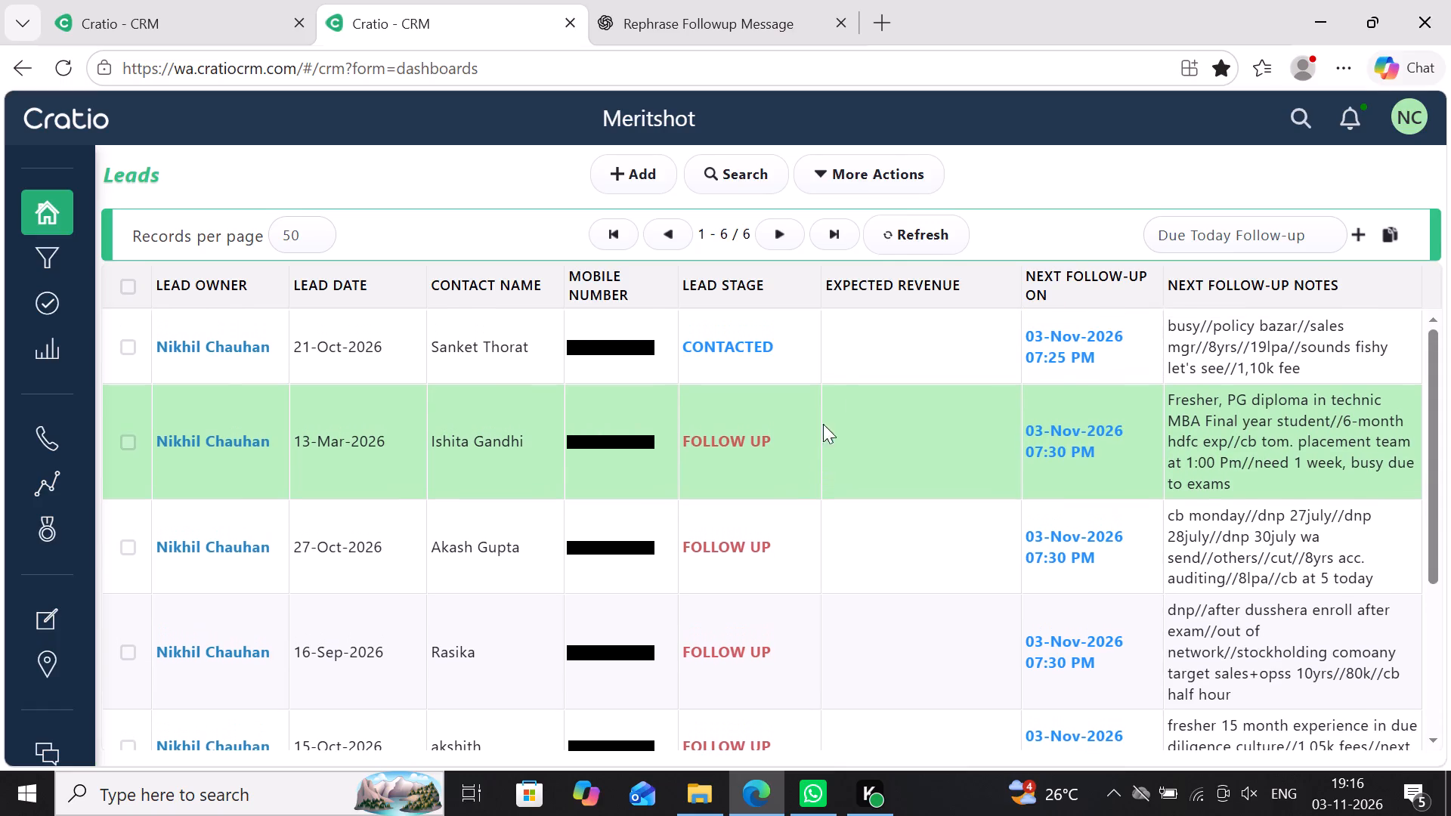
left_click(843, 372)
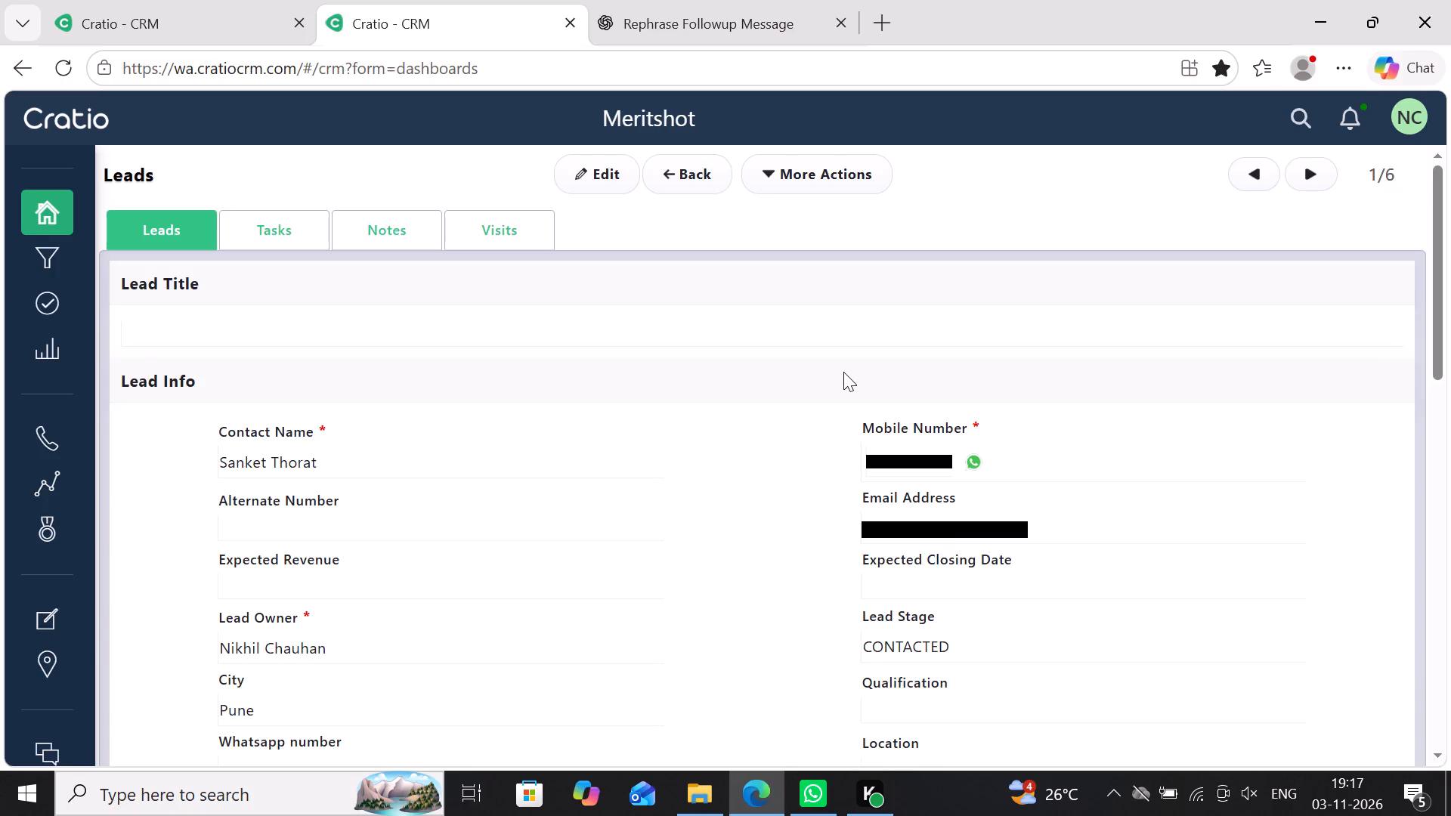
left_click(676, 181)
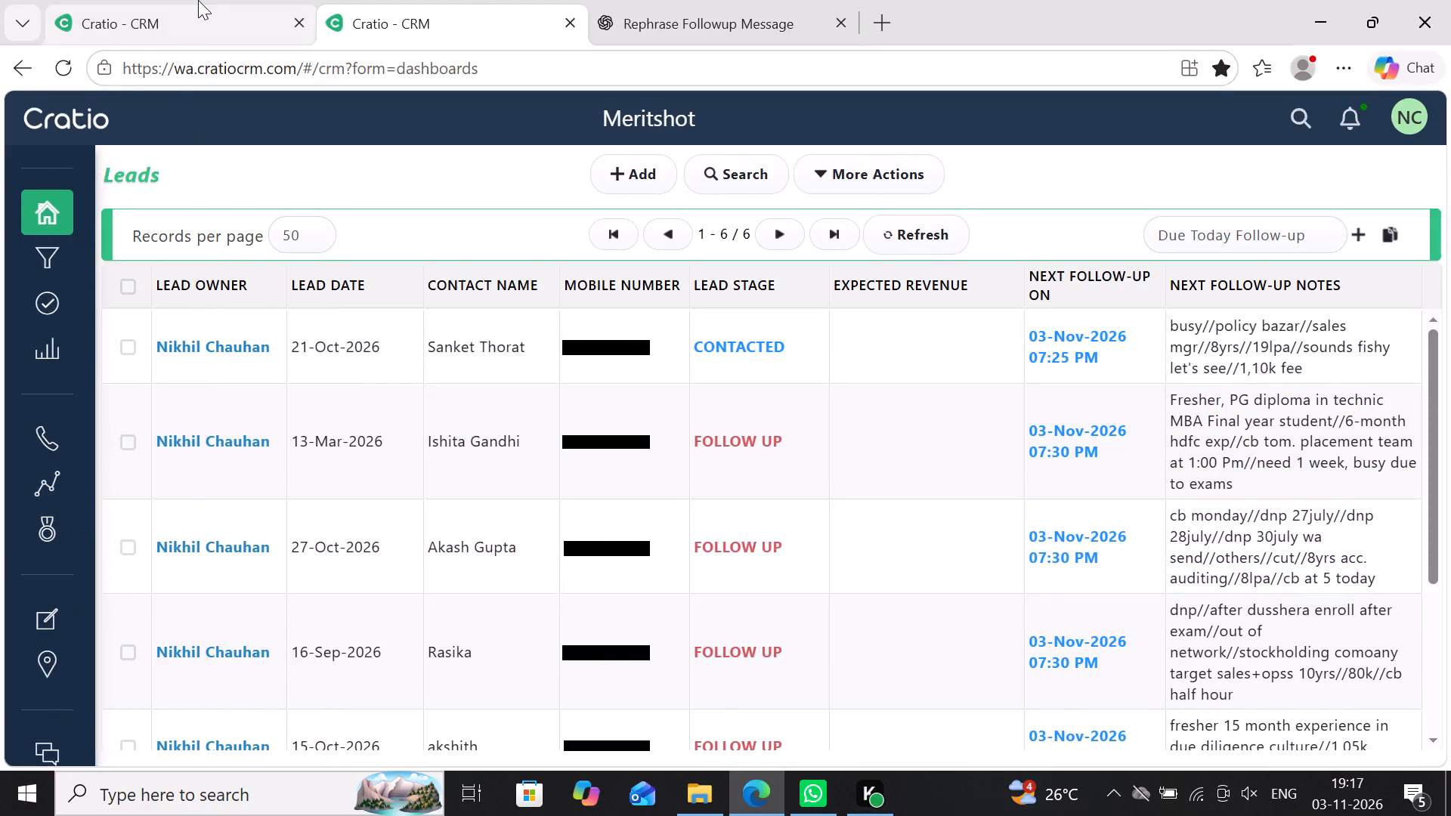
Switch to the other open CRM page with the Followup Leads list.
left_click(198, 0)
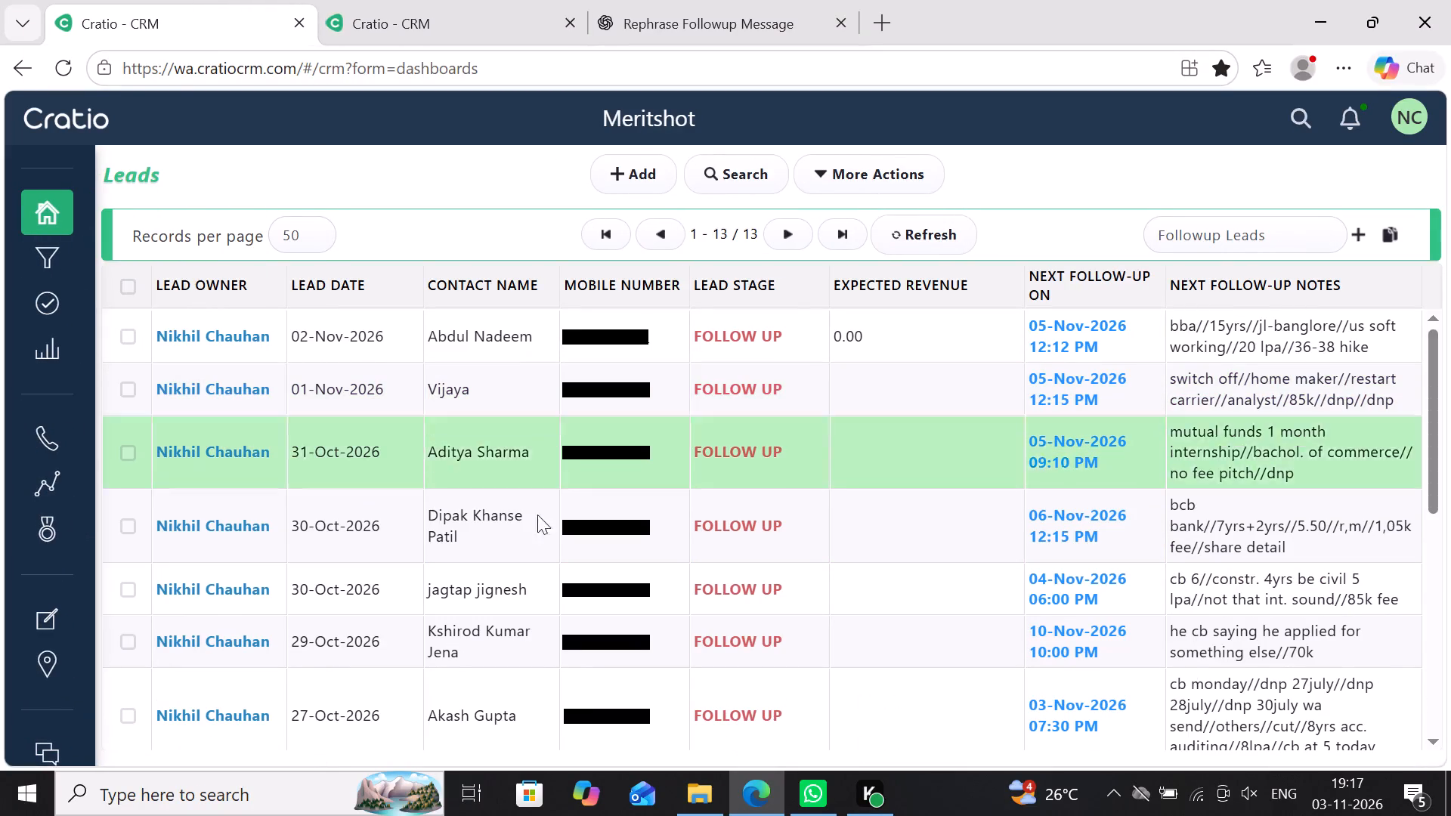
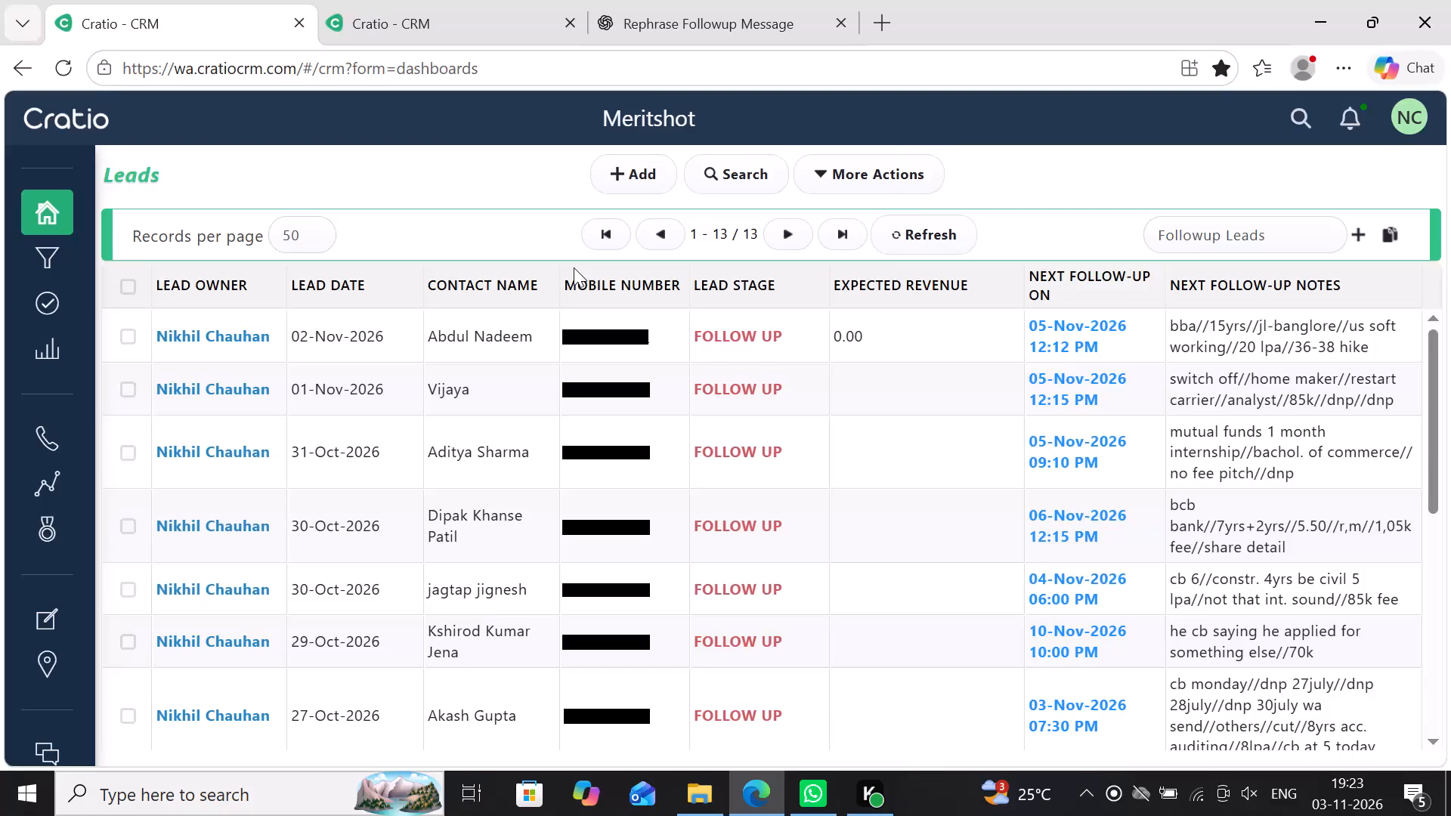
Review the details and follow-up notes of the lead dated 31-Oct-2025 in the Followup Leads list and return to the list.
scroll(518, 480, "down", 5)
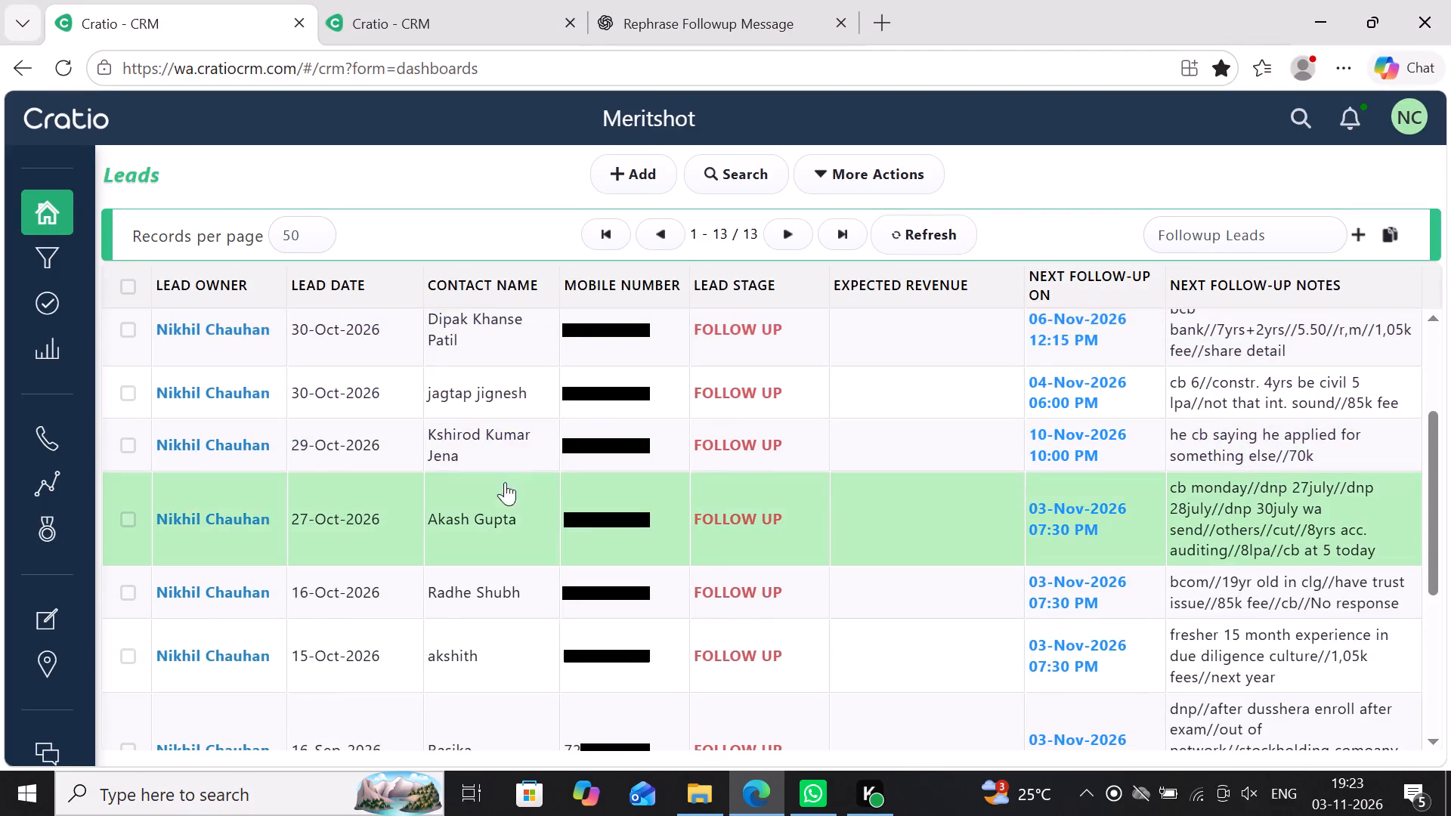
scroll(505, 505, "down", 3)
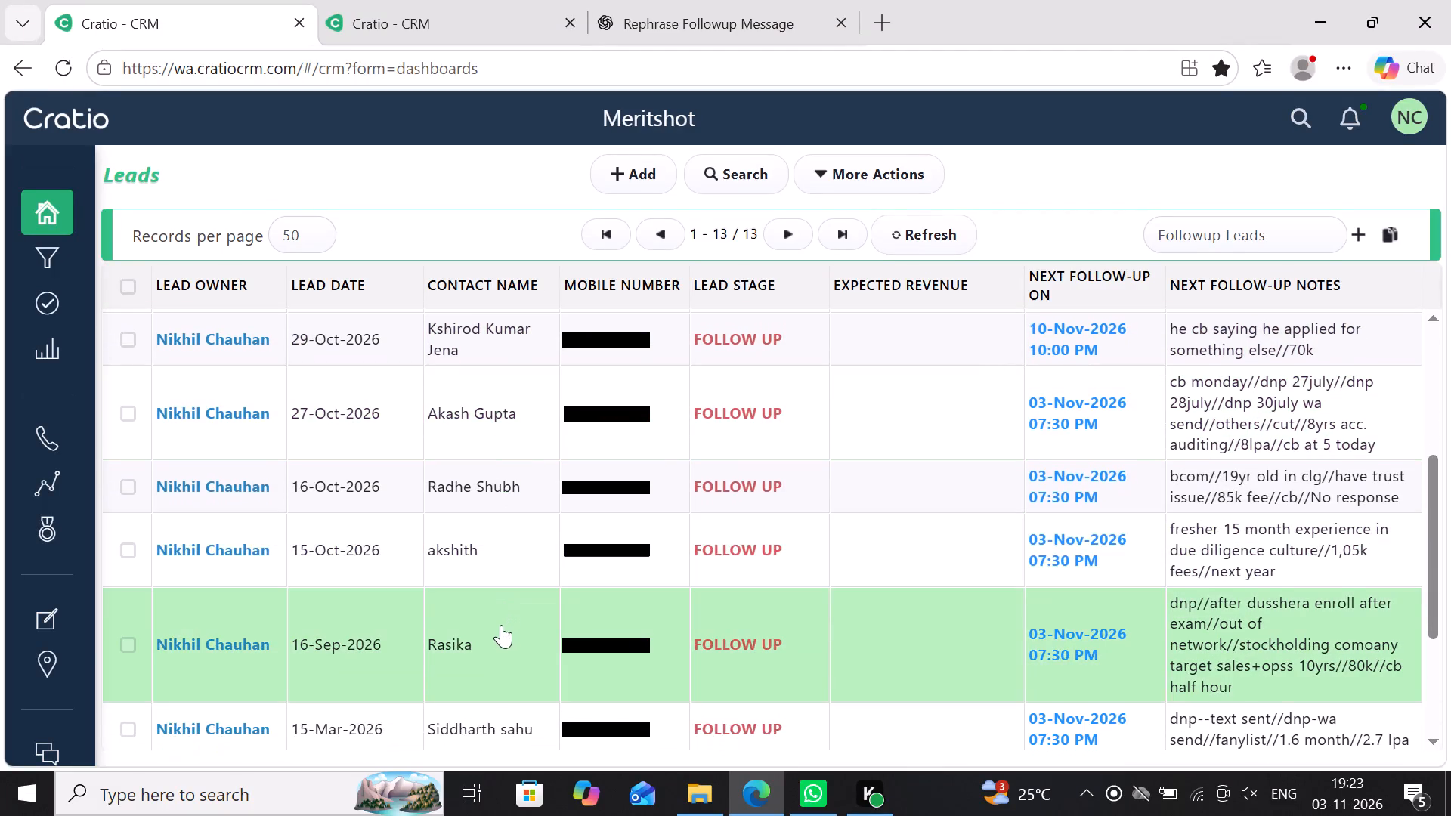
scroll(501, 625, "down", 8)
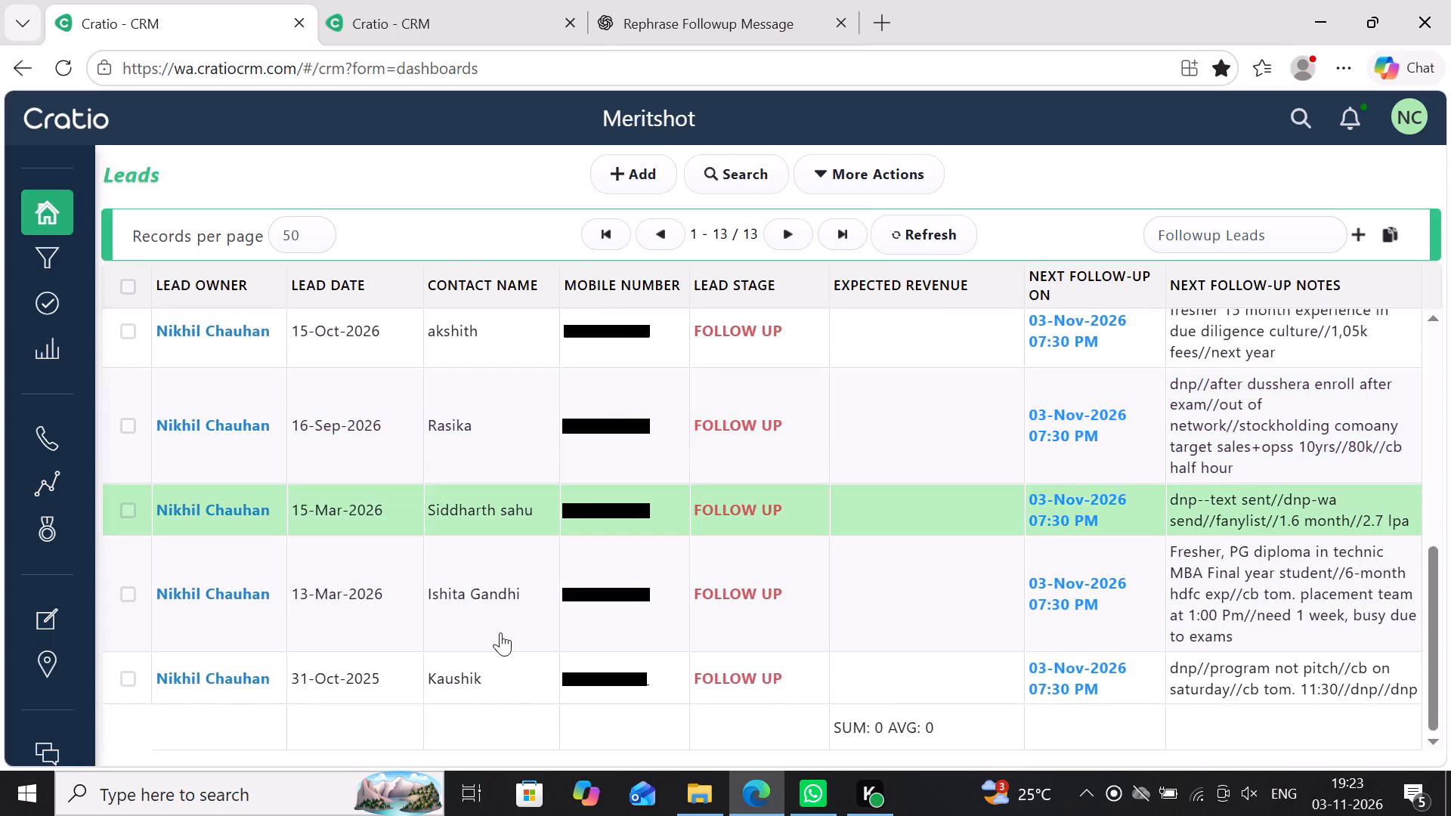
left_click(492, 681)
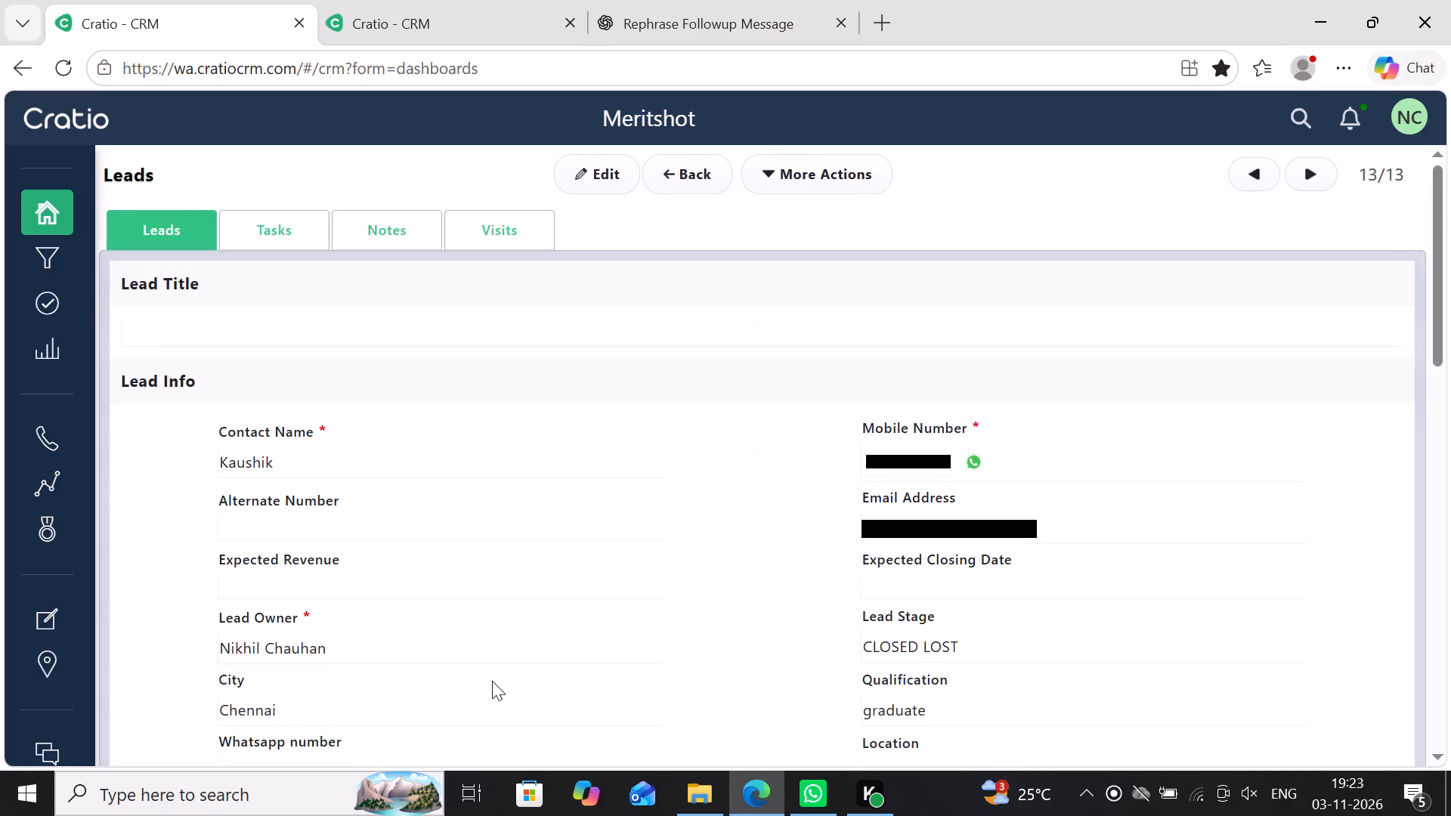
scroll(492, 681, "down", 17)
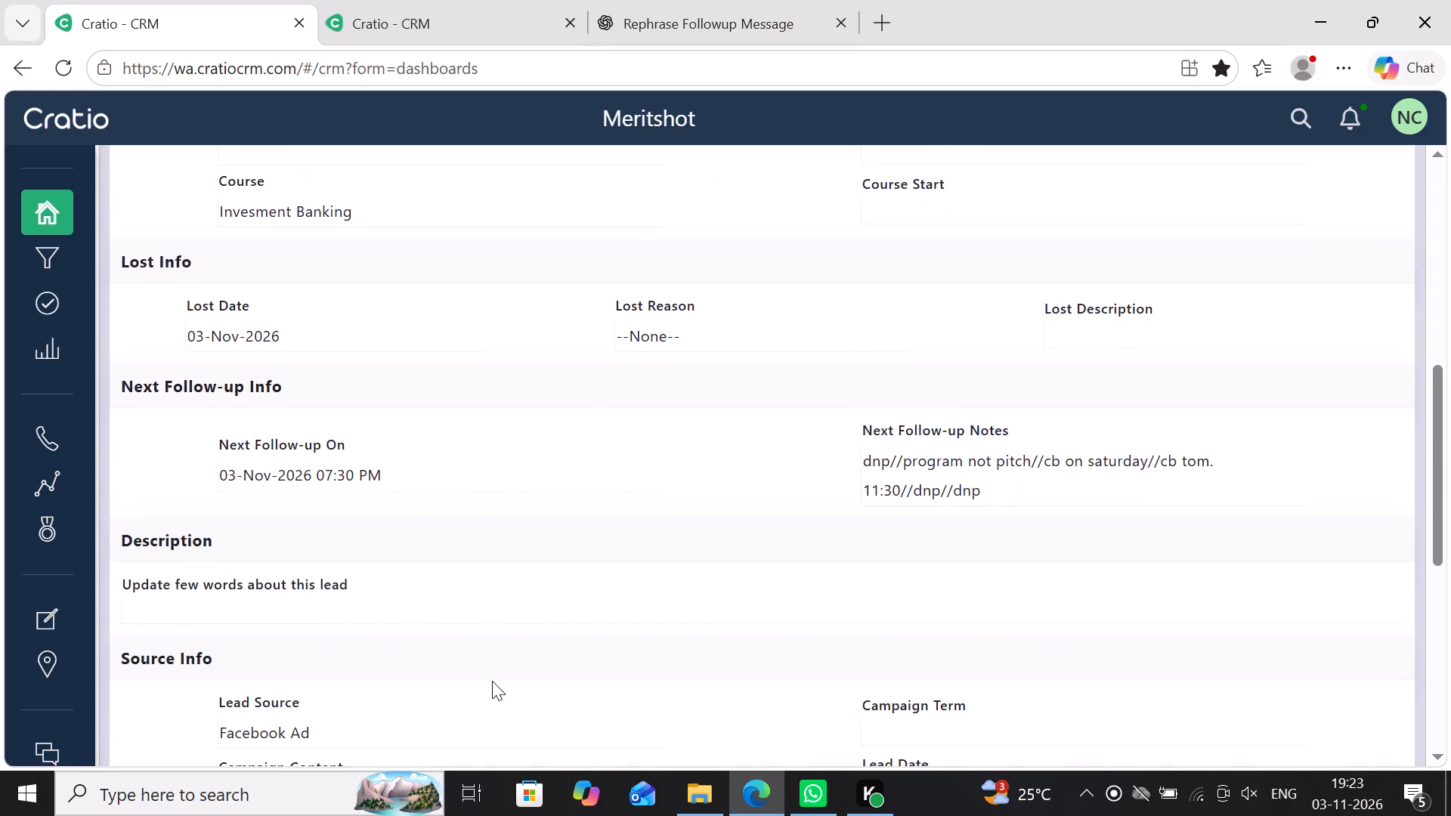
scroll(492, 681, "up", 20)
scroll(492, 681, "up", 20)
scroll(492, 681, "up", 20)
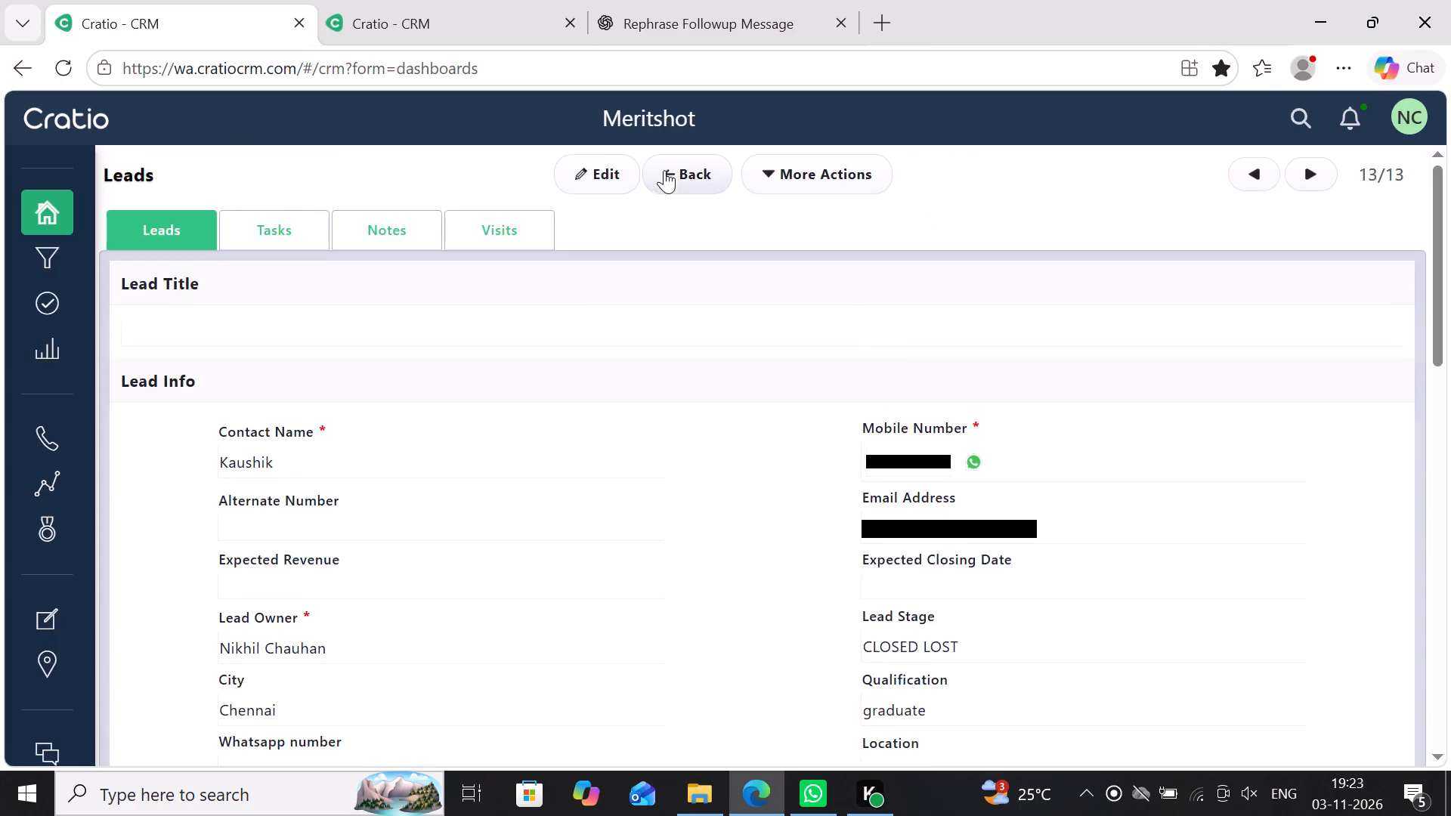
left_click(678, 172)
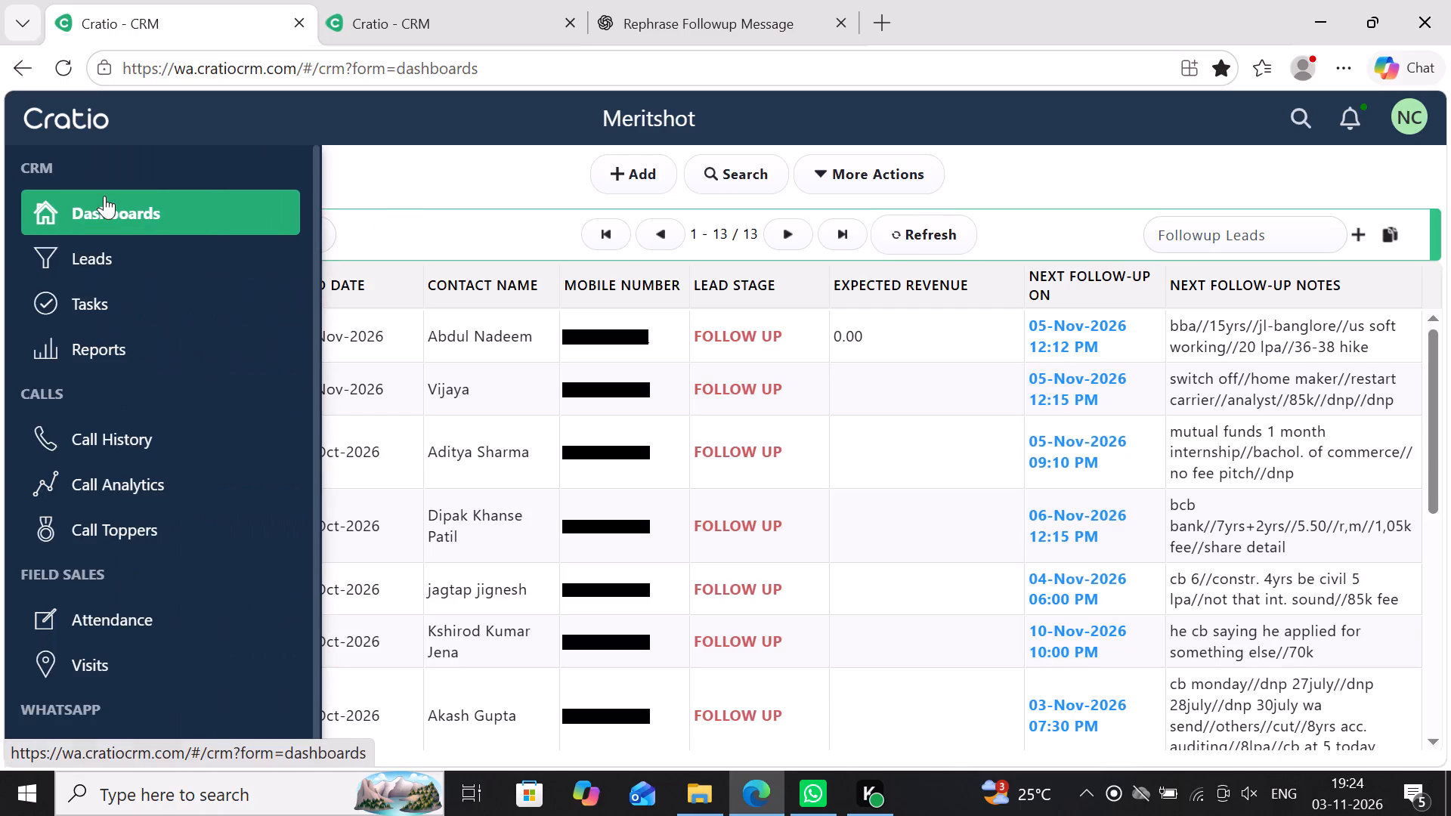
Go to the CRM dashboard and refresh its follow-up and leads summary figures.
left_click(105, 196)
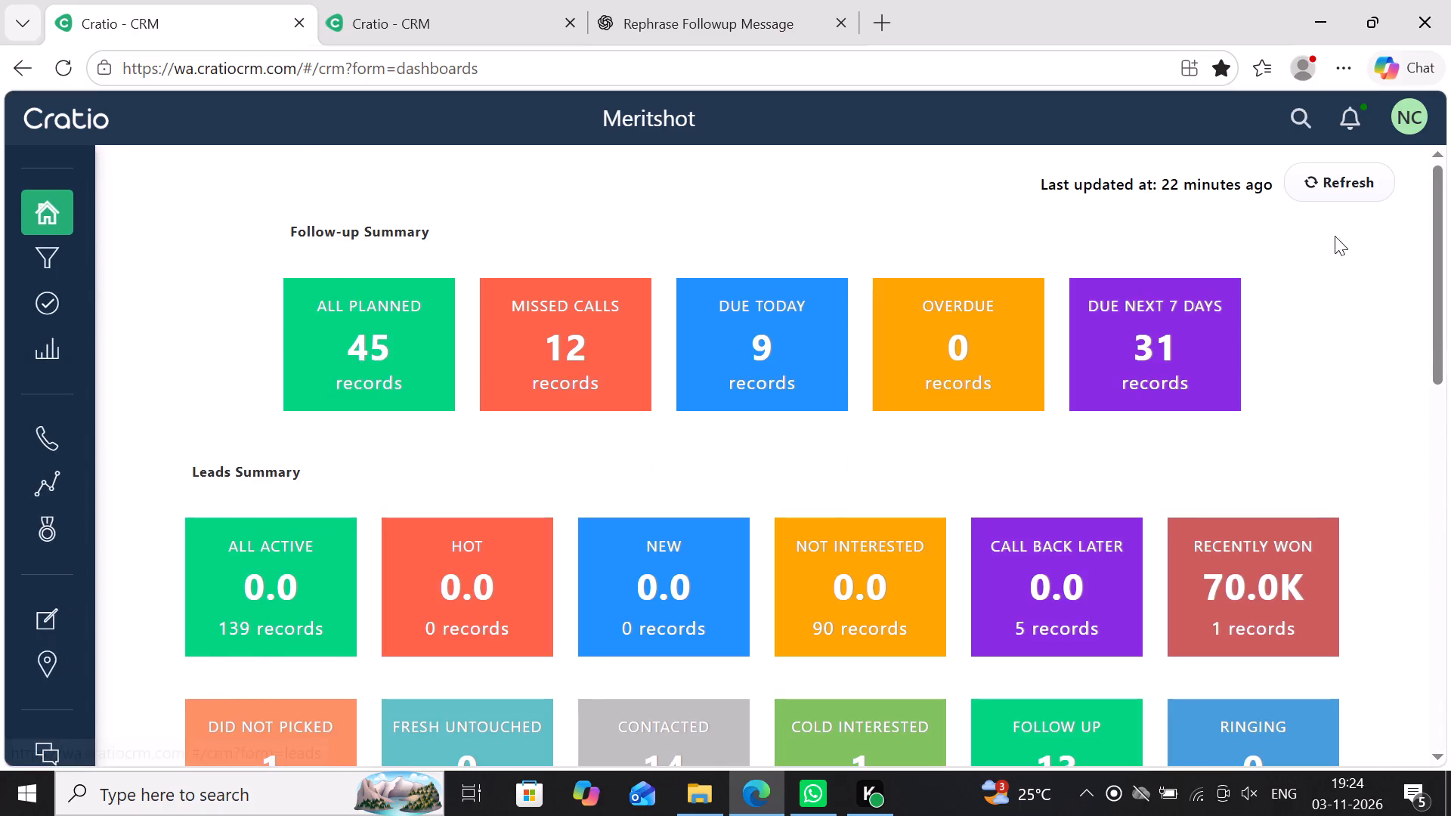
left_click(1329, 194)
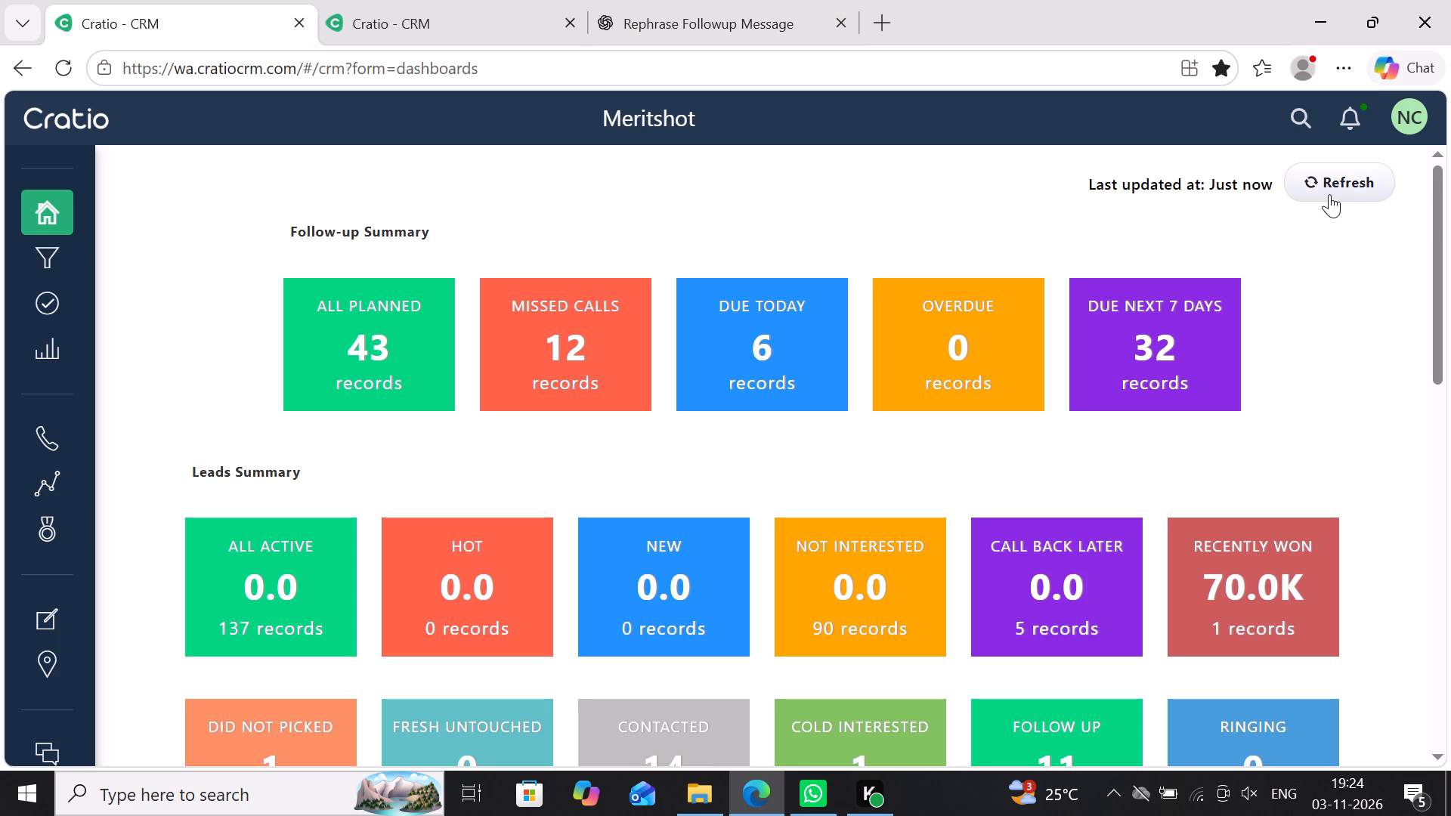
View the refreshed list of FOLLOW UP leads from the Leads Summary and return to the dashboard.
scroll(1304, 363, "down", 3)
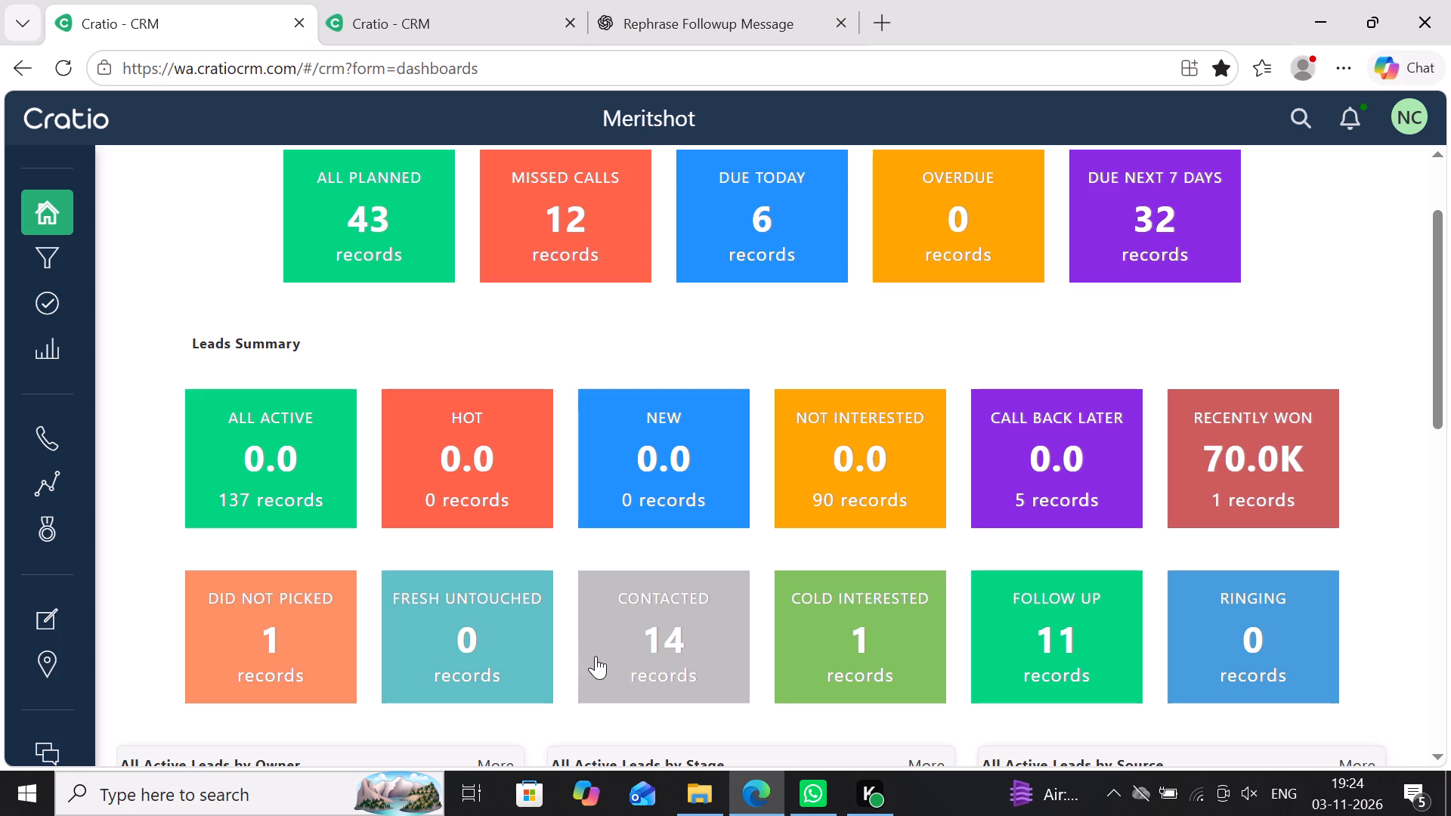
left_click(1072, 612)
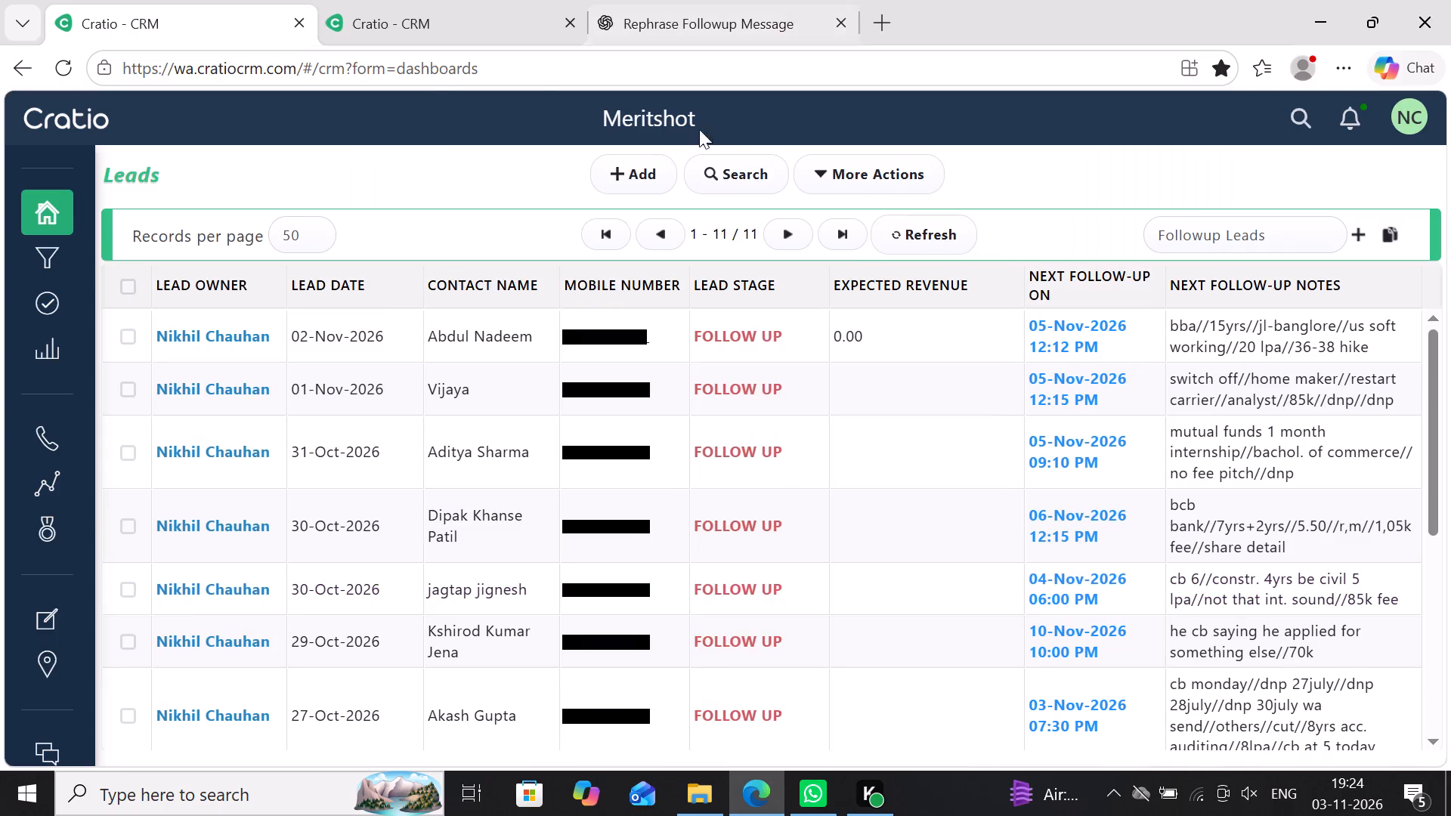
left_click(72, 203)
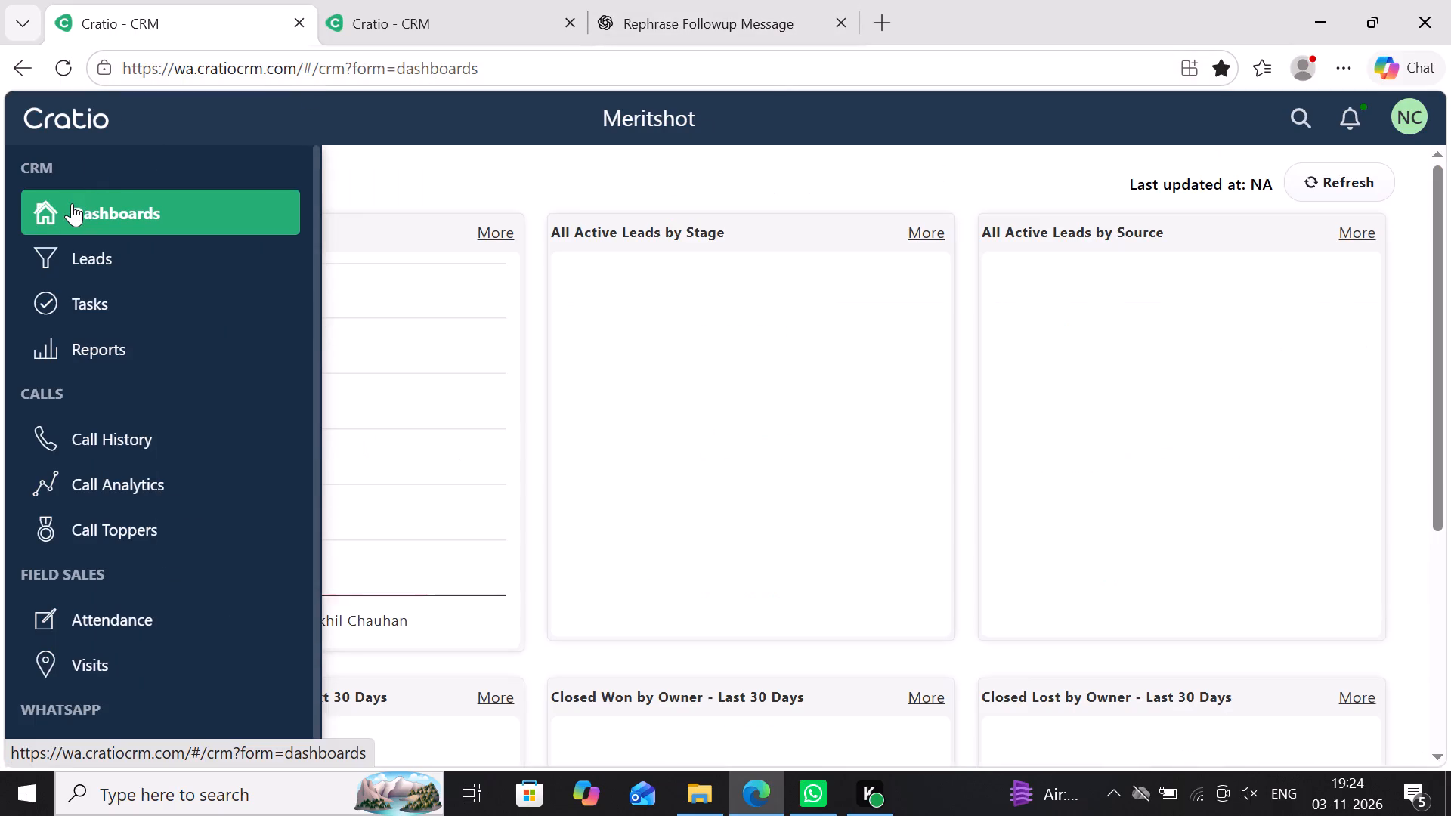
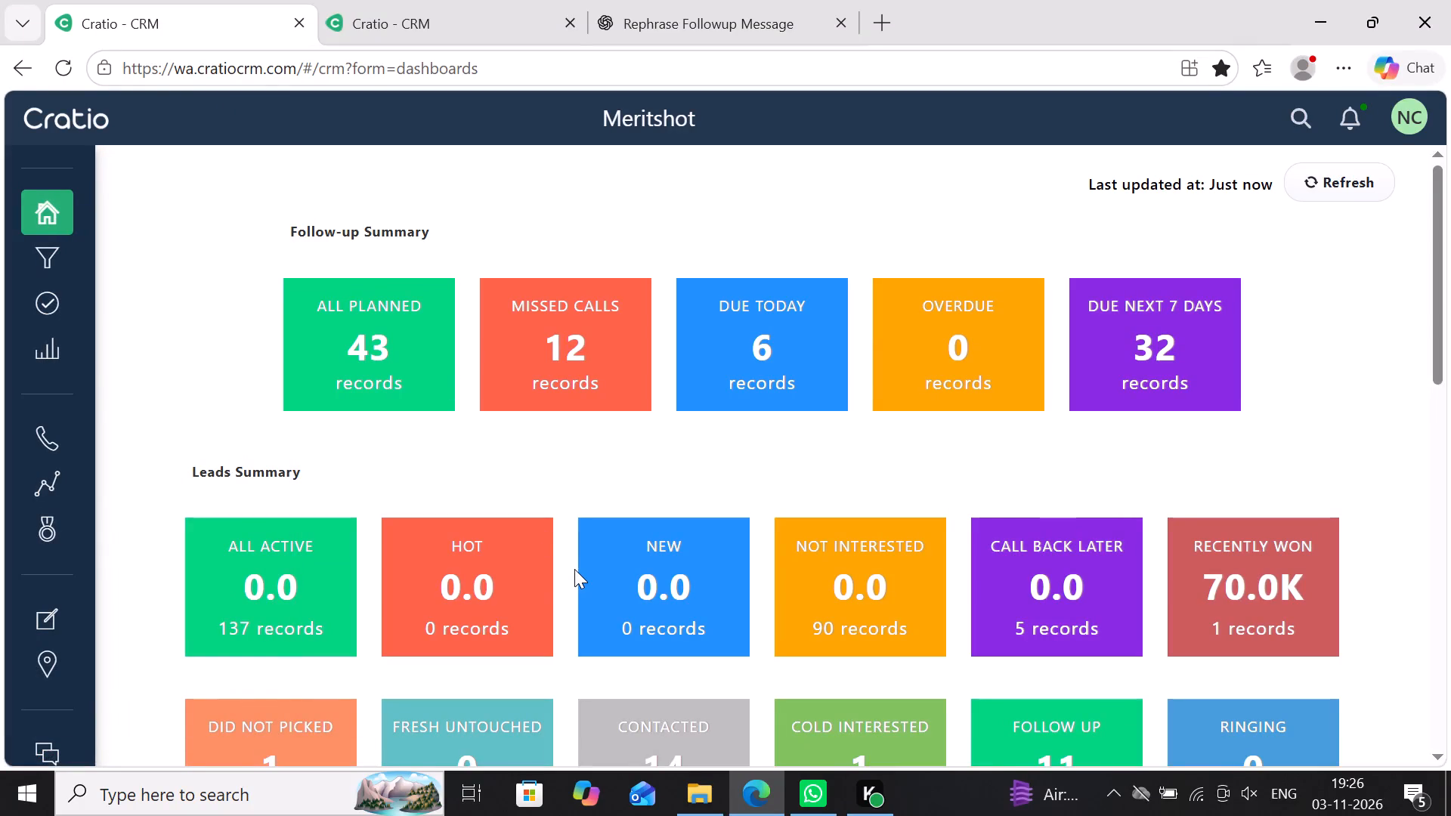
View the list of DID NOT PICKED leads from the Leads Summary and return to the dashboard.
scroll(538, 545, "down", 4)
left_click(268, 604)
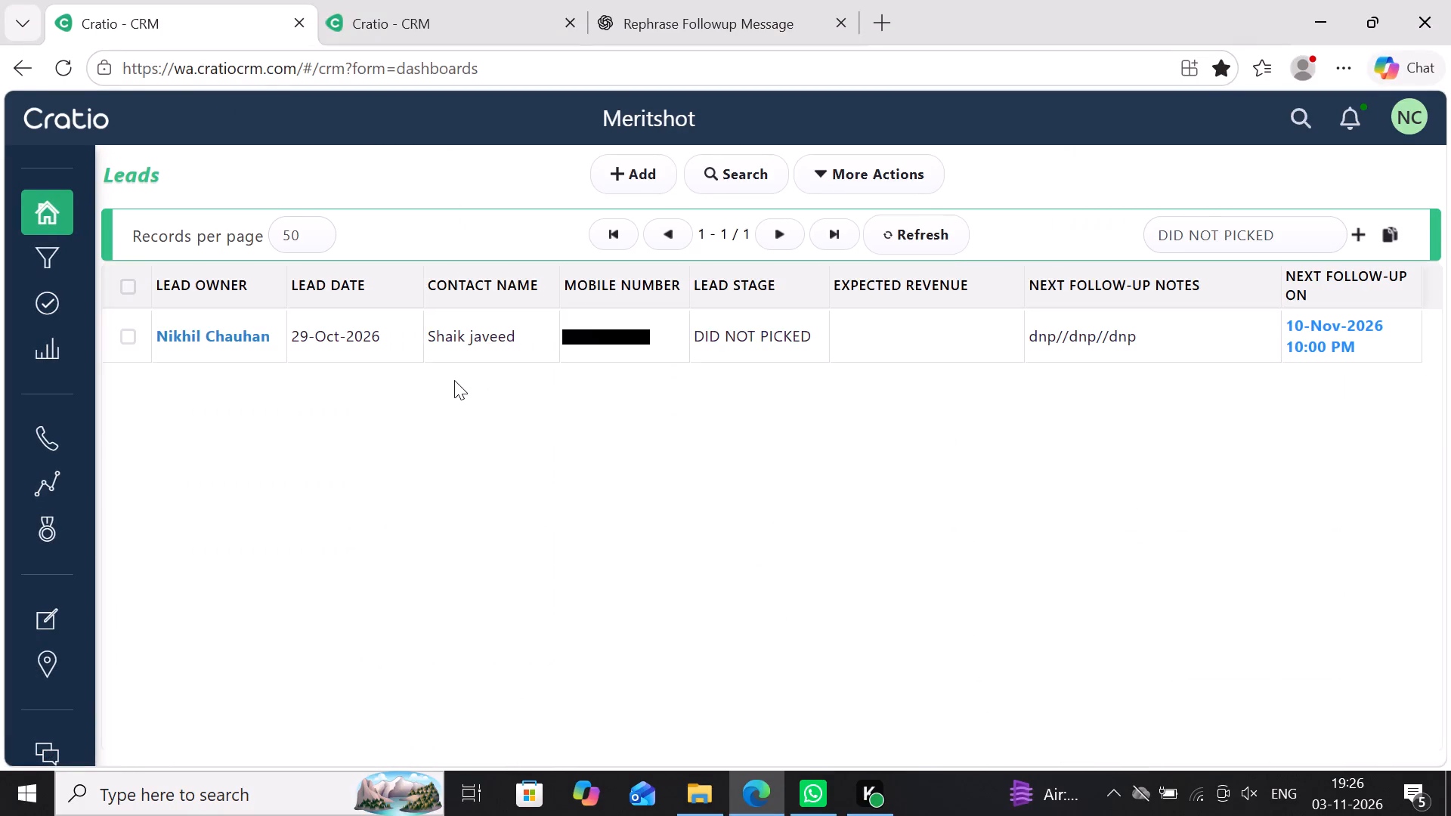
left_click(73, 221)
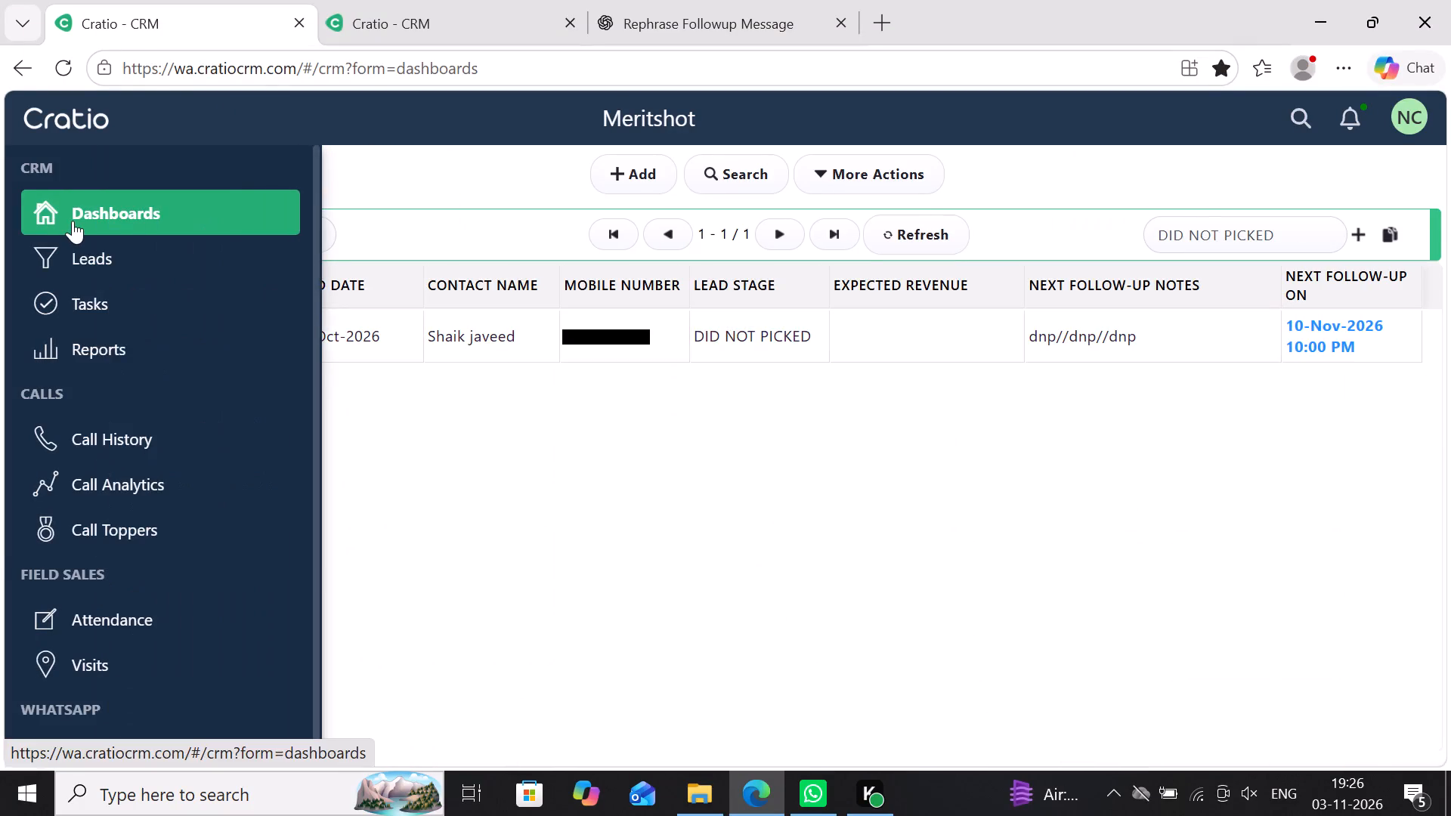
Open the lead in the COLD INTERESTED list and review its lead info, follow-up notes and source details.
scroll(906, 651, "down", 4)
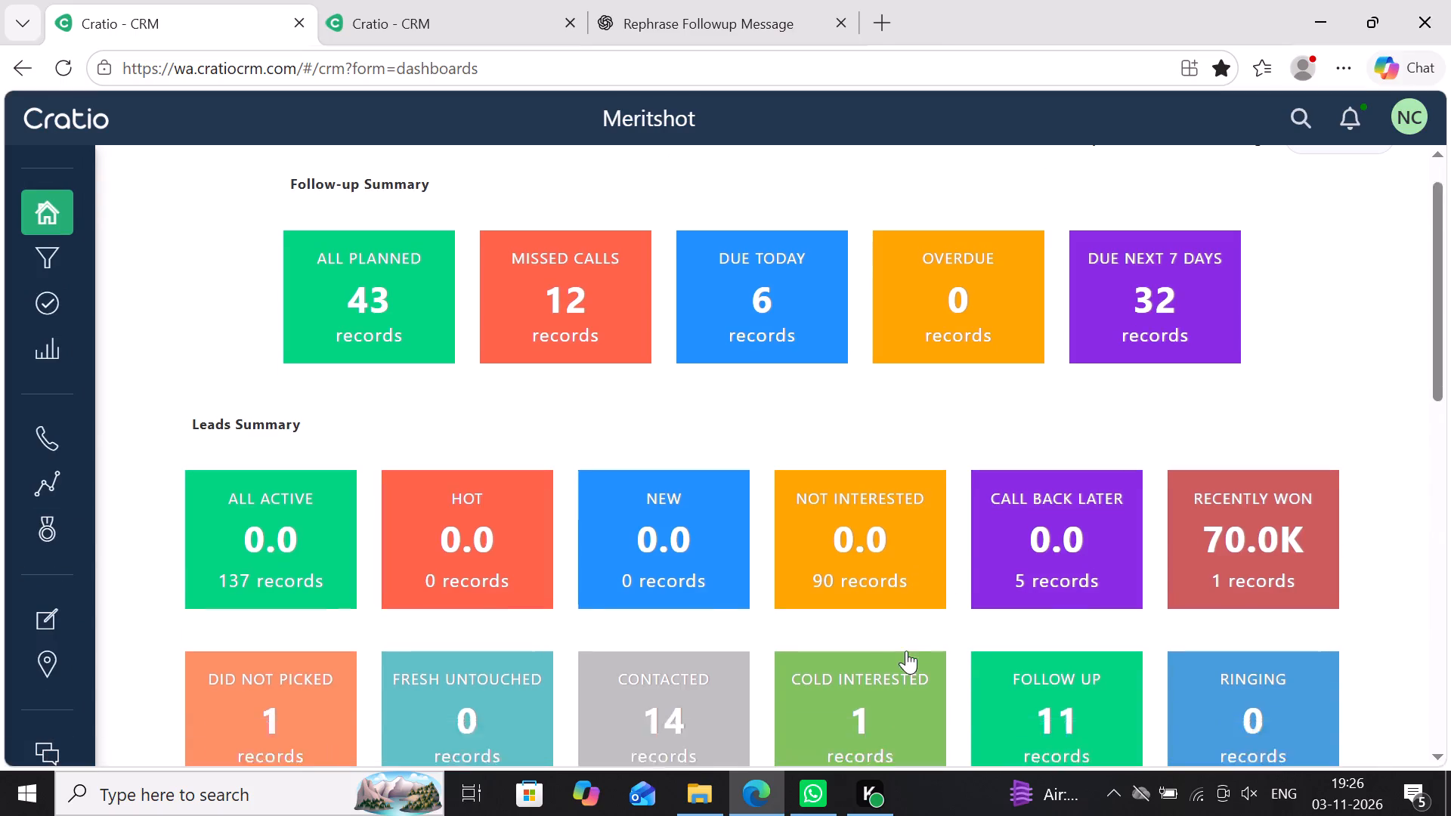
left_click(823, 605)
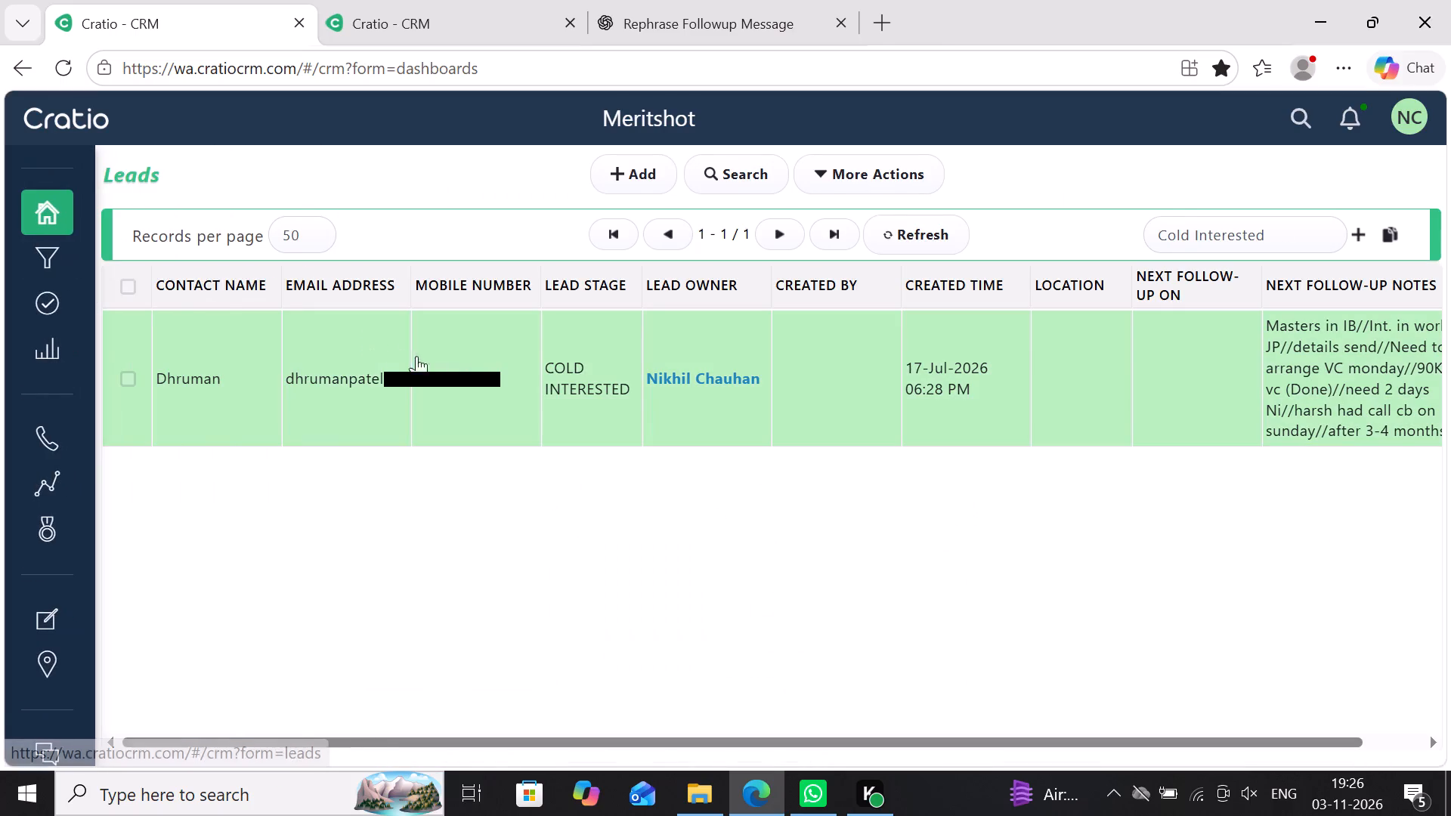
left_click(292, 359)
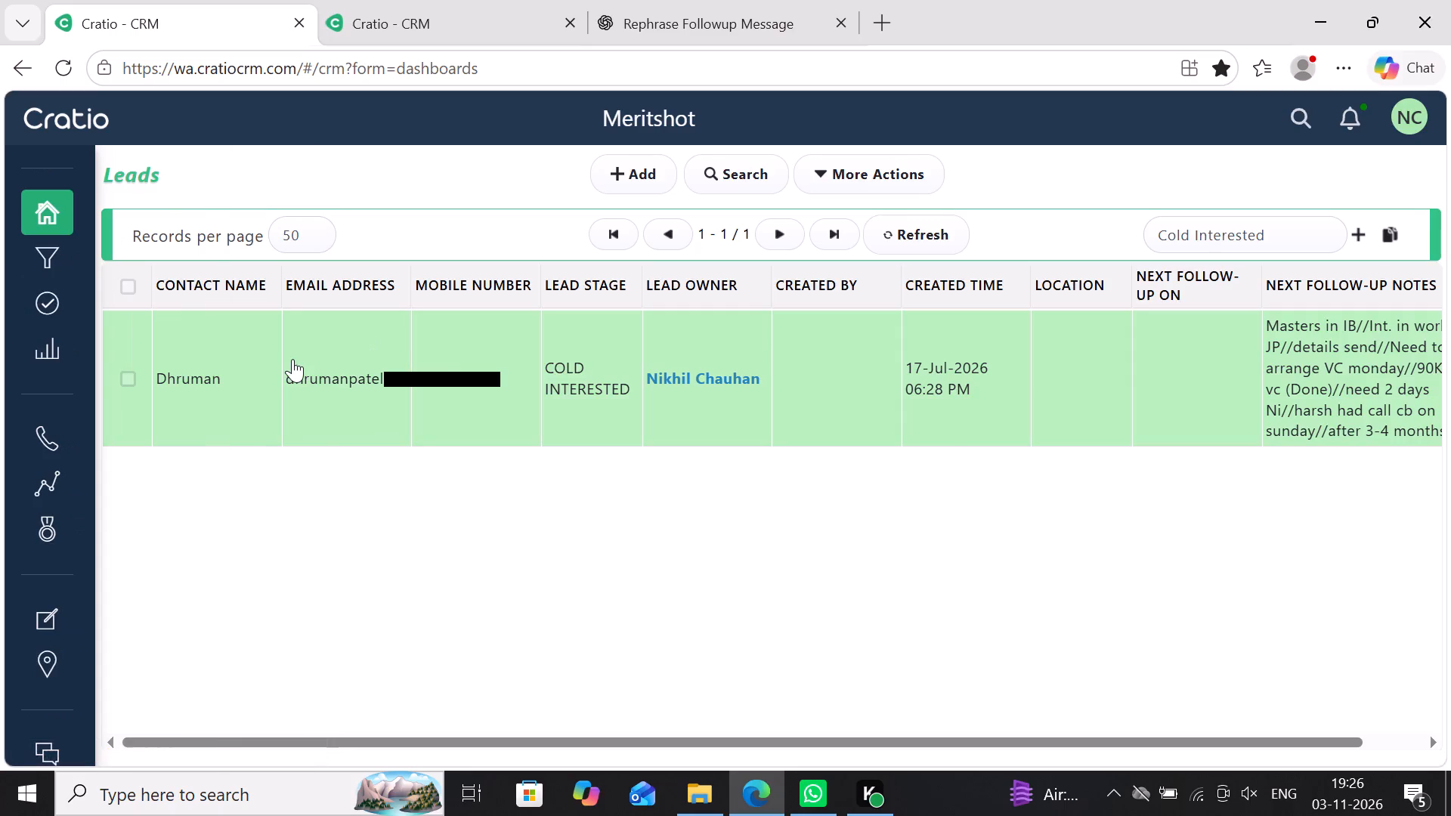
scroll(655, 527, "down", 18)
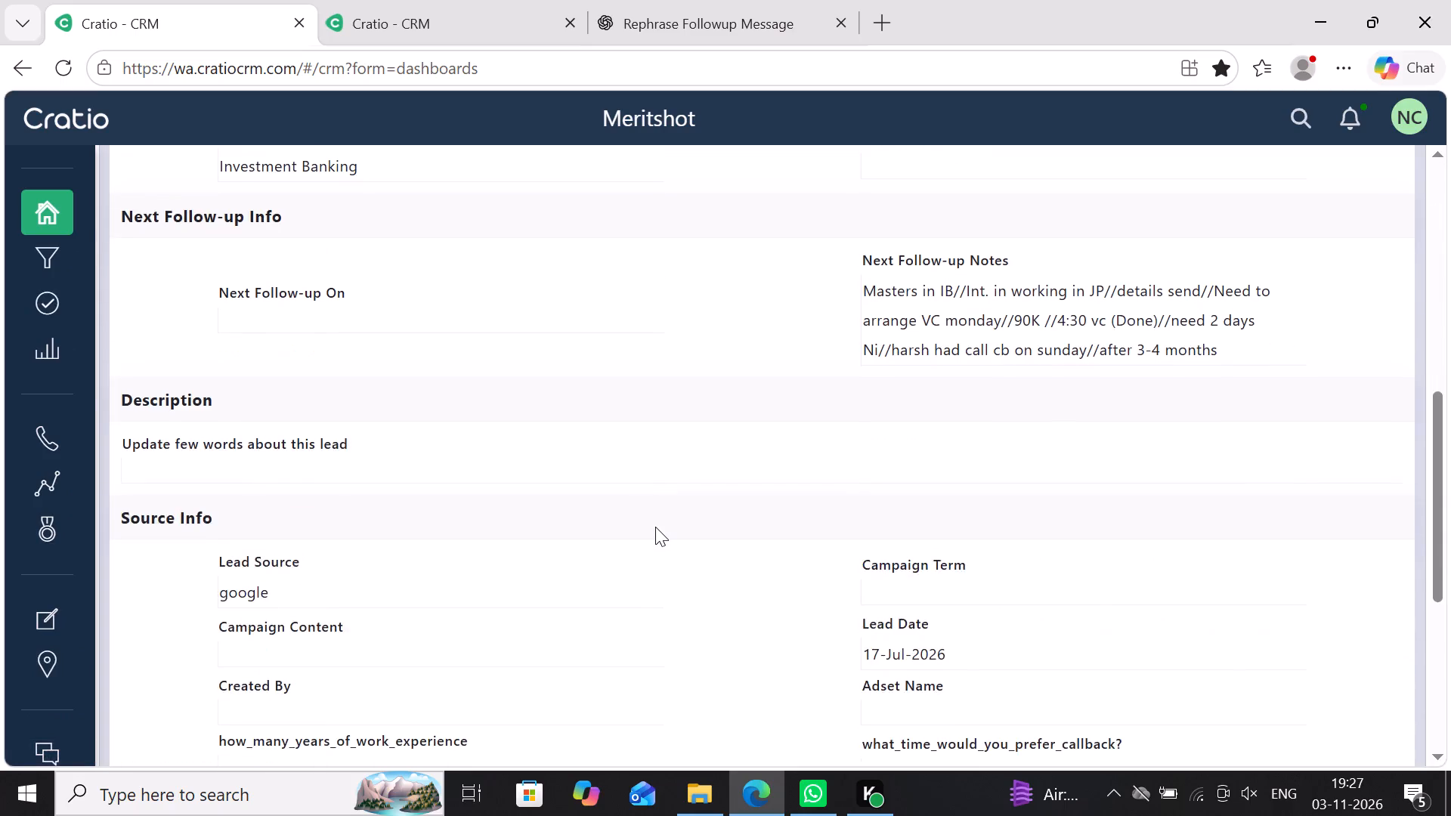
scroll(655, 527, "down", 20)
scroll(655, 527, "down", 20)
scroll(655, 527, "down", 9)
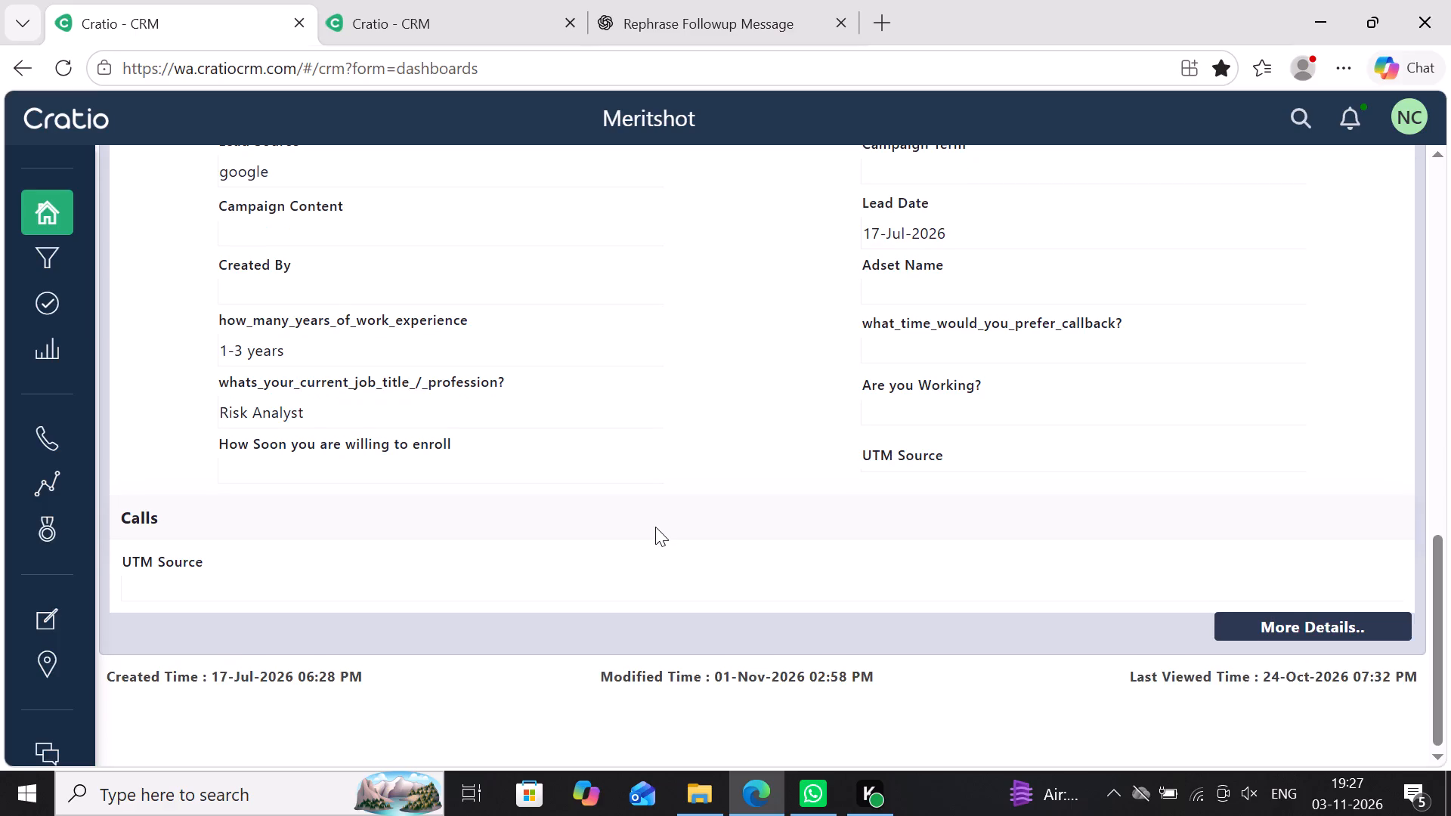
scroll(655, 527, "up", 20)
scroll(655, 527, "up", 20)
scroll(655, 527, "up", 17)
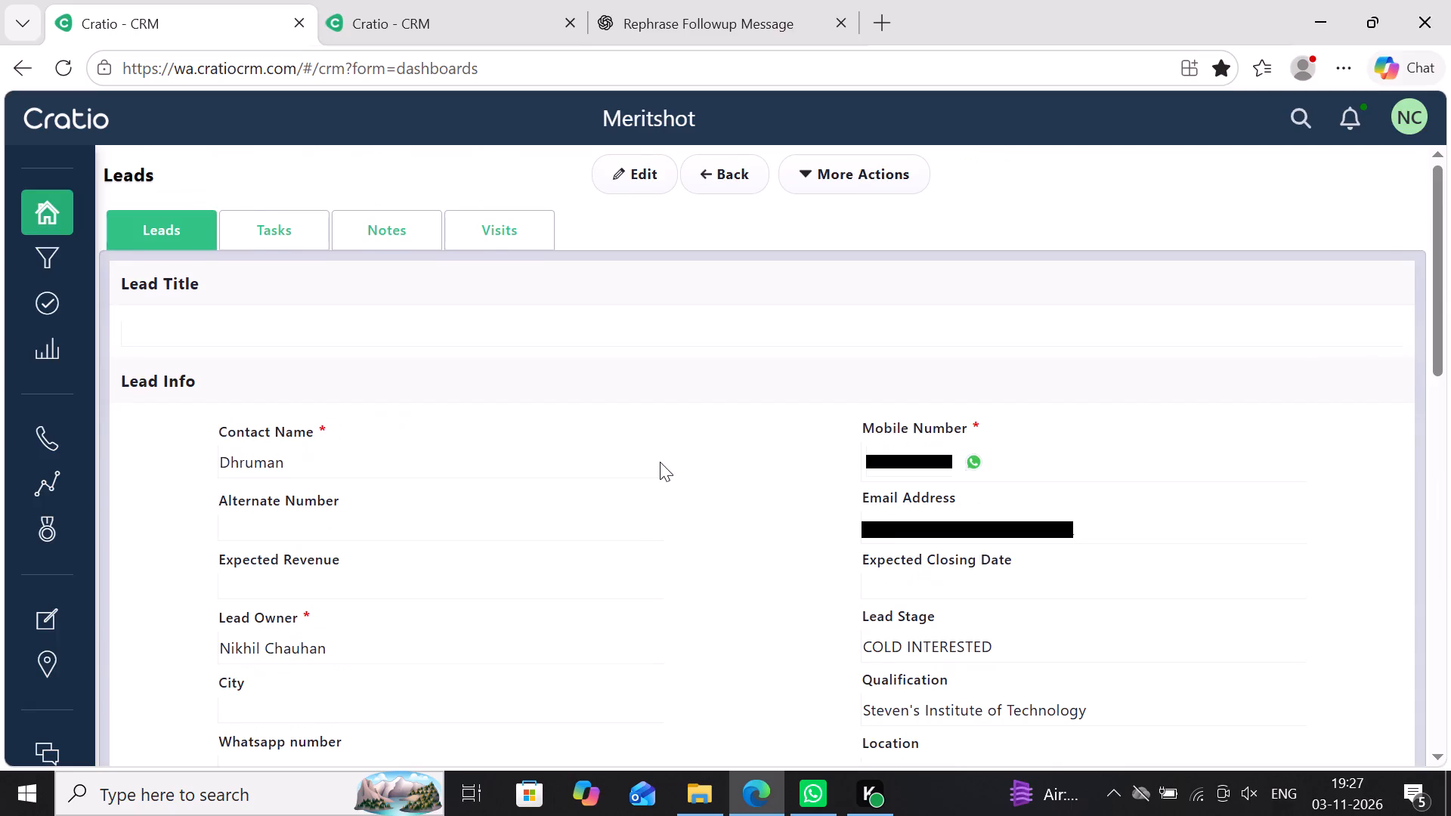
scroll(660, 462, "down", 10)
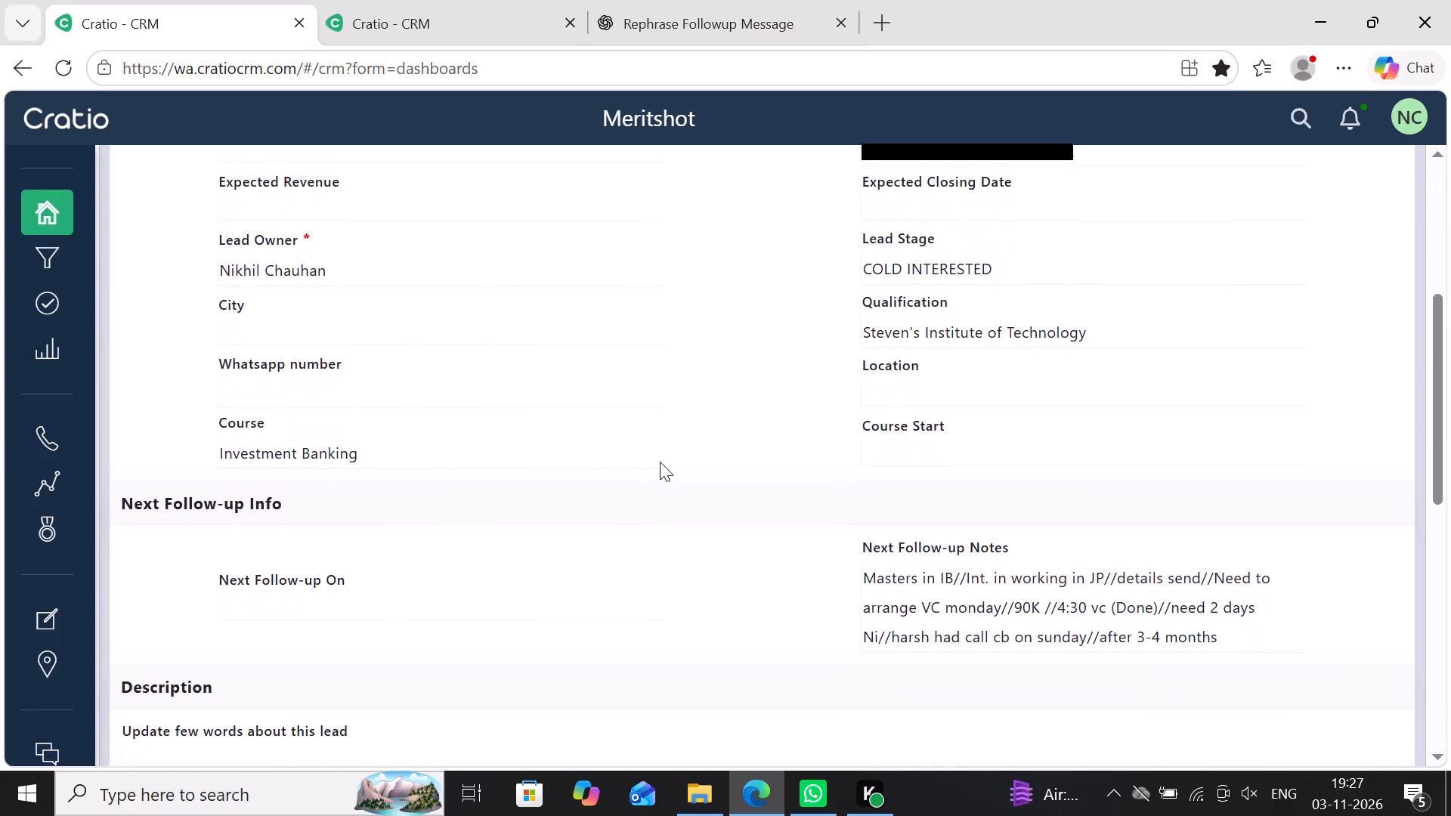
Open the cold interested lead's record for editing and go through its lead stage and next follow-up fields.
scroll(660, 462, "up", 11)
left_click(639, 171)
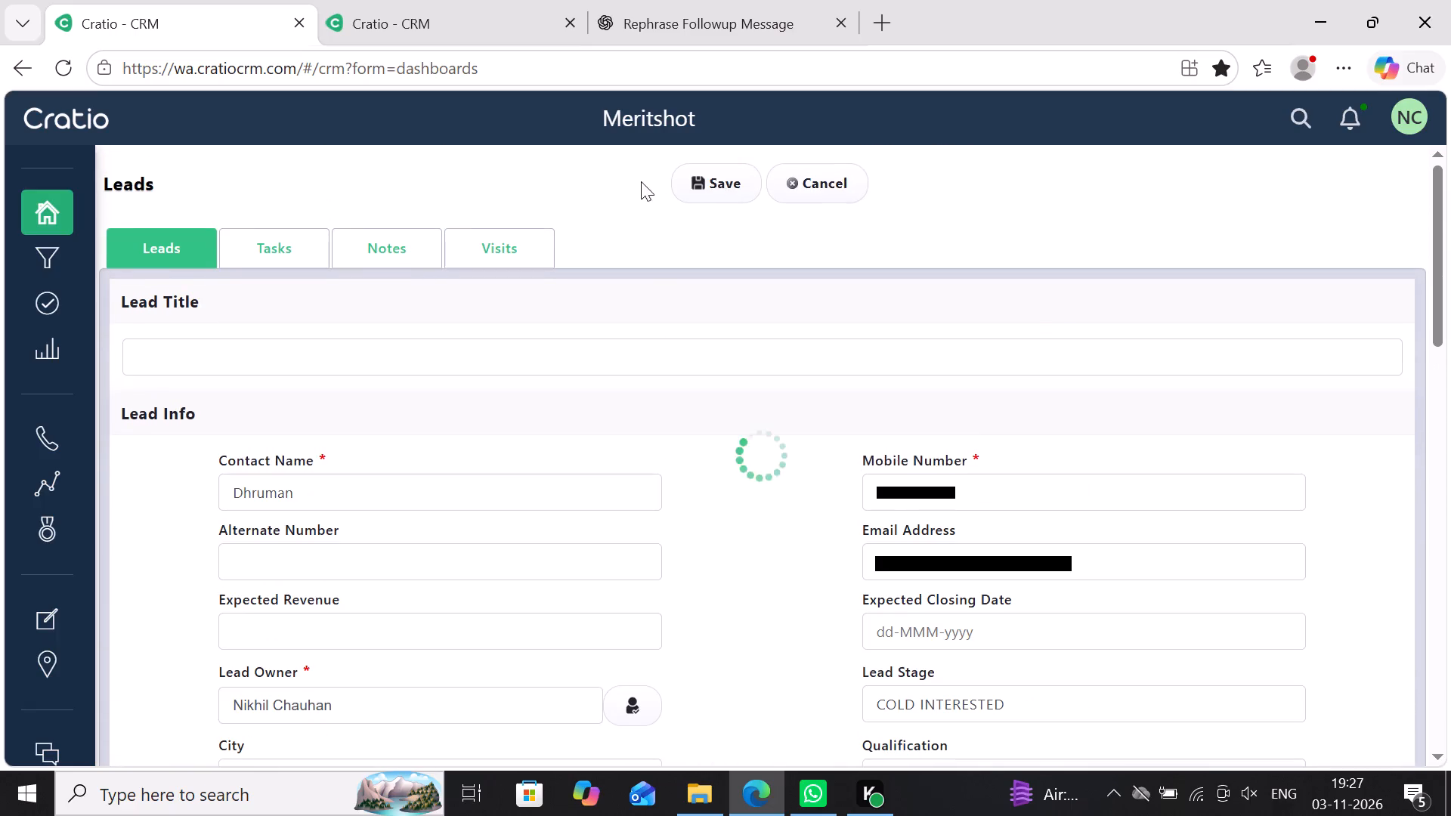
scroll(754, 614, "down", 13)
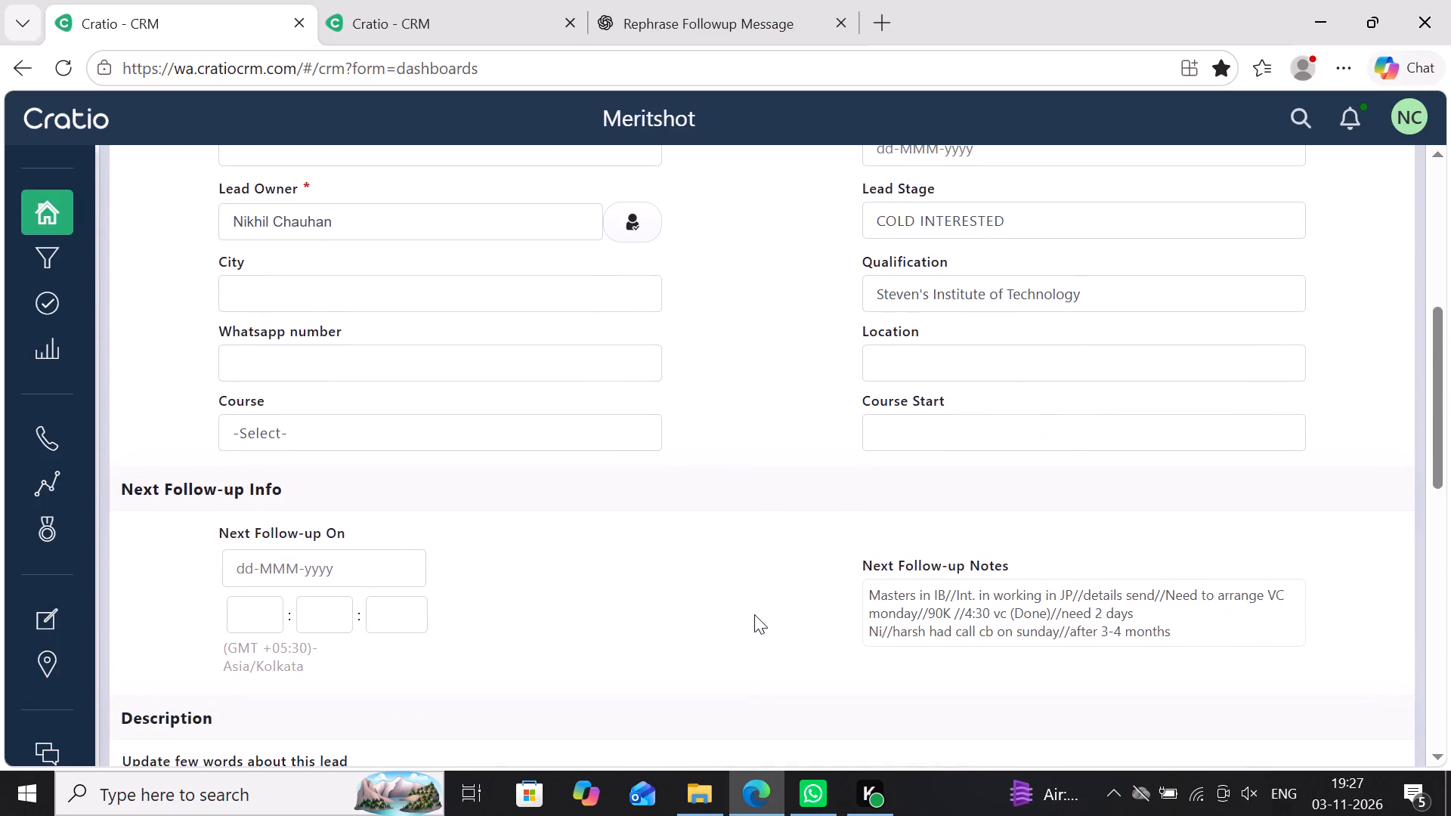
scroll(754, 614, "up", 2)
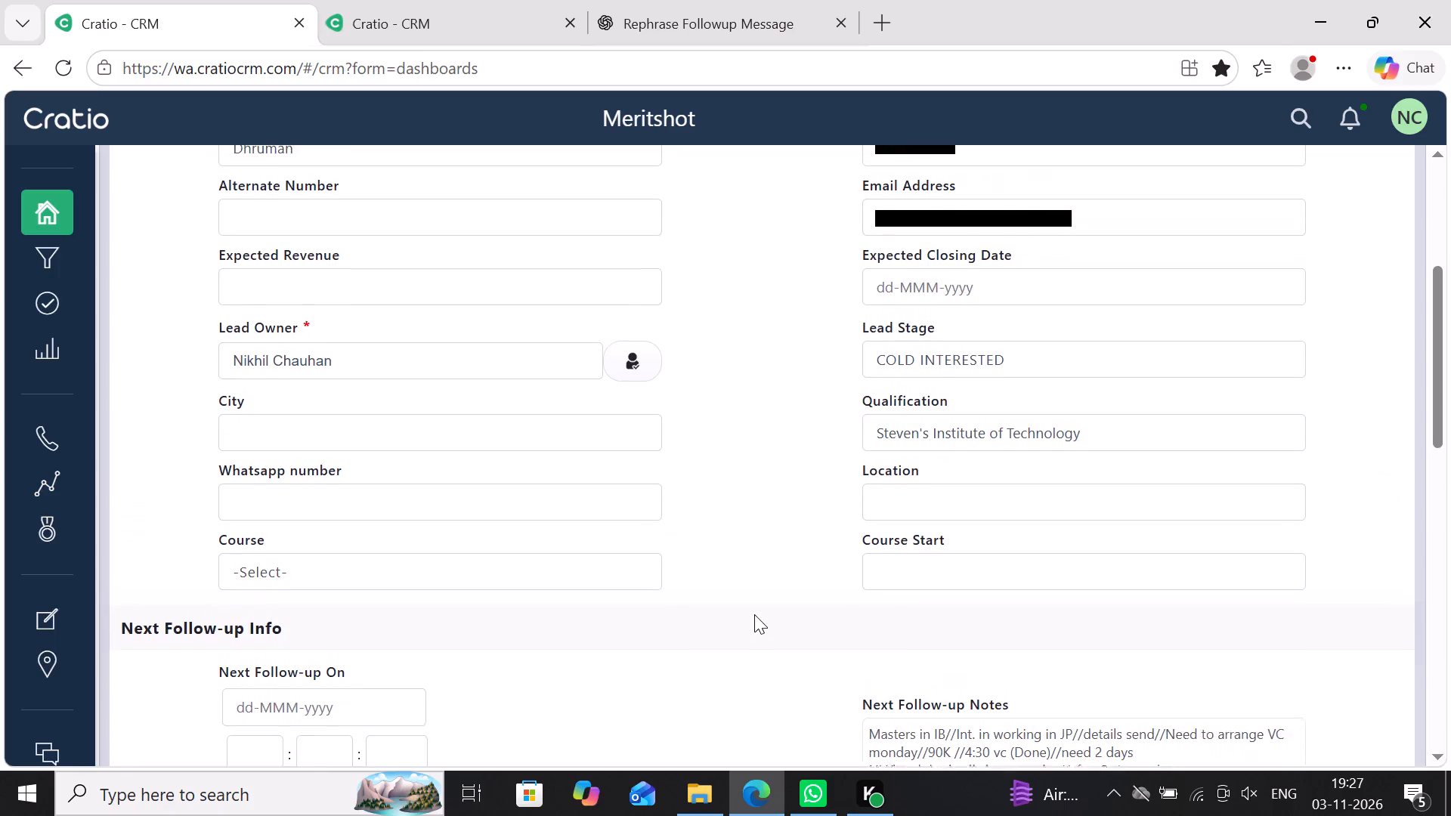
scroll(754, 614, "up", 2)
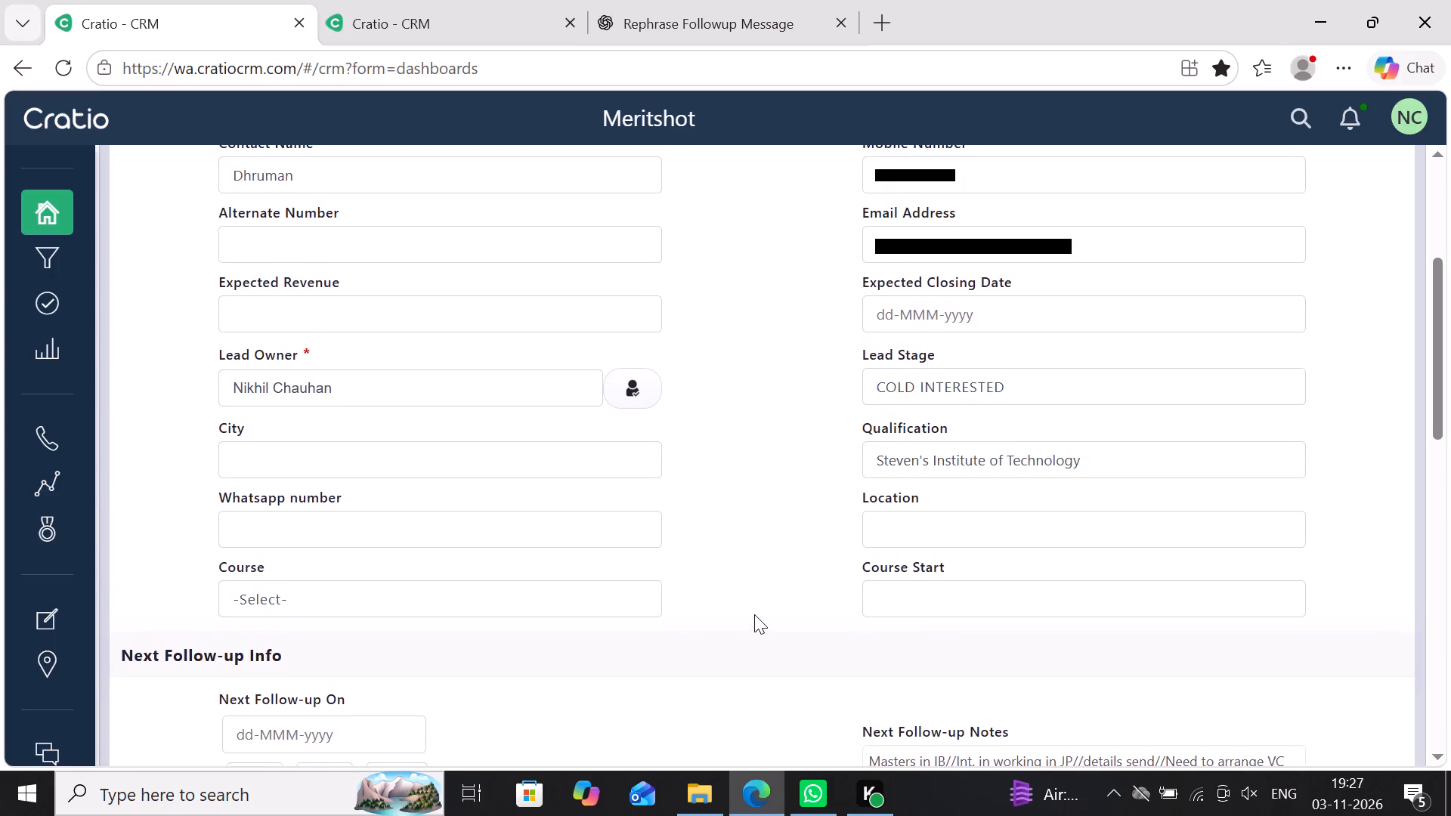
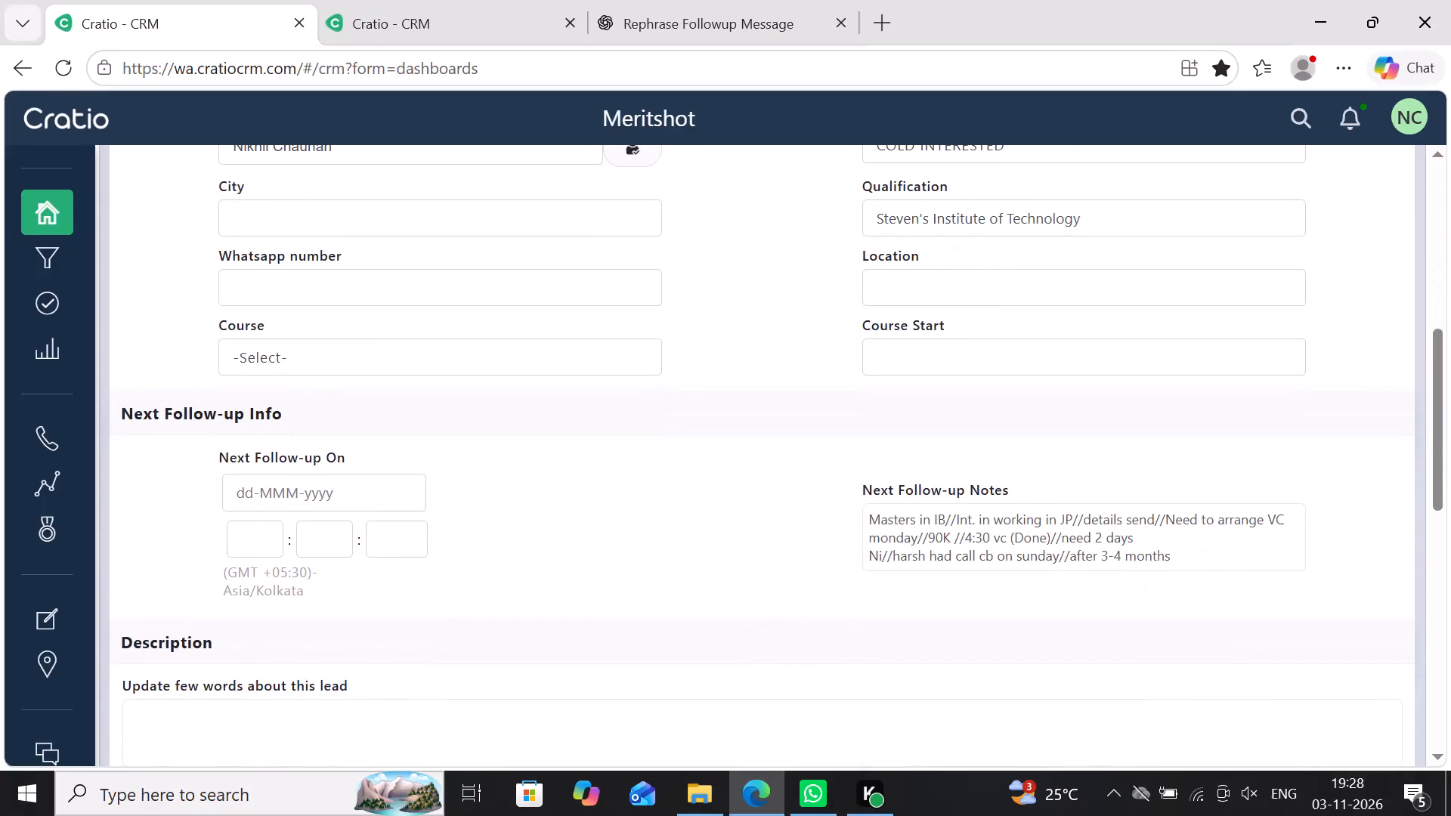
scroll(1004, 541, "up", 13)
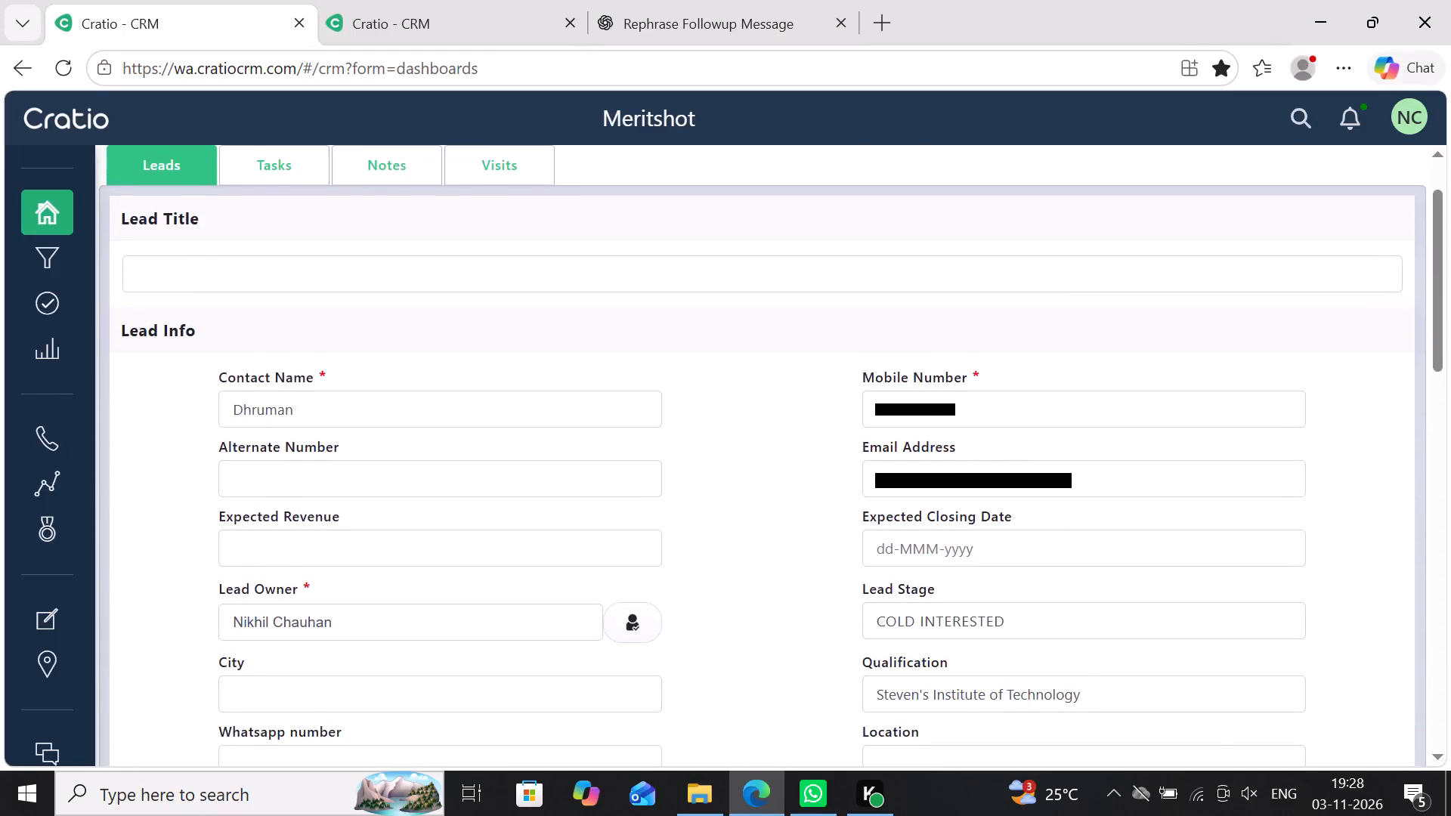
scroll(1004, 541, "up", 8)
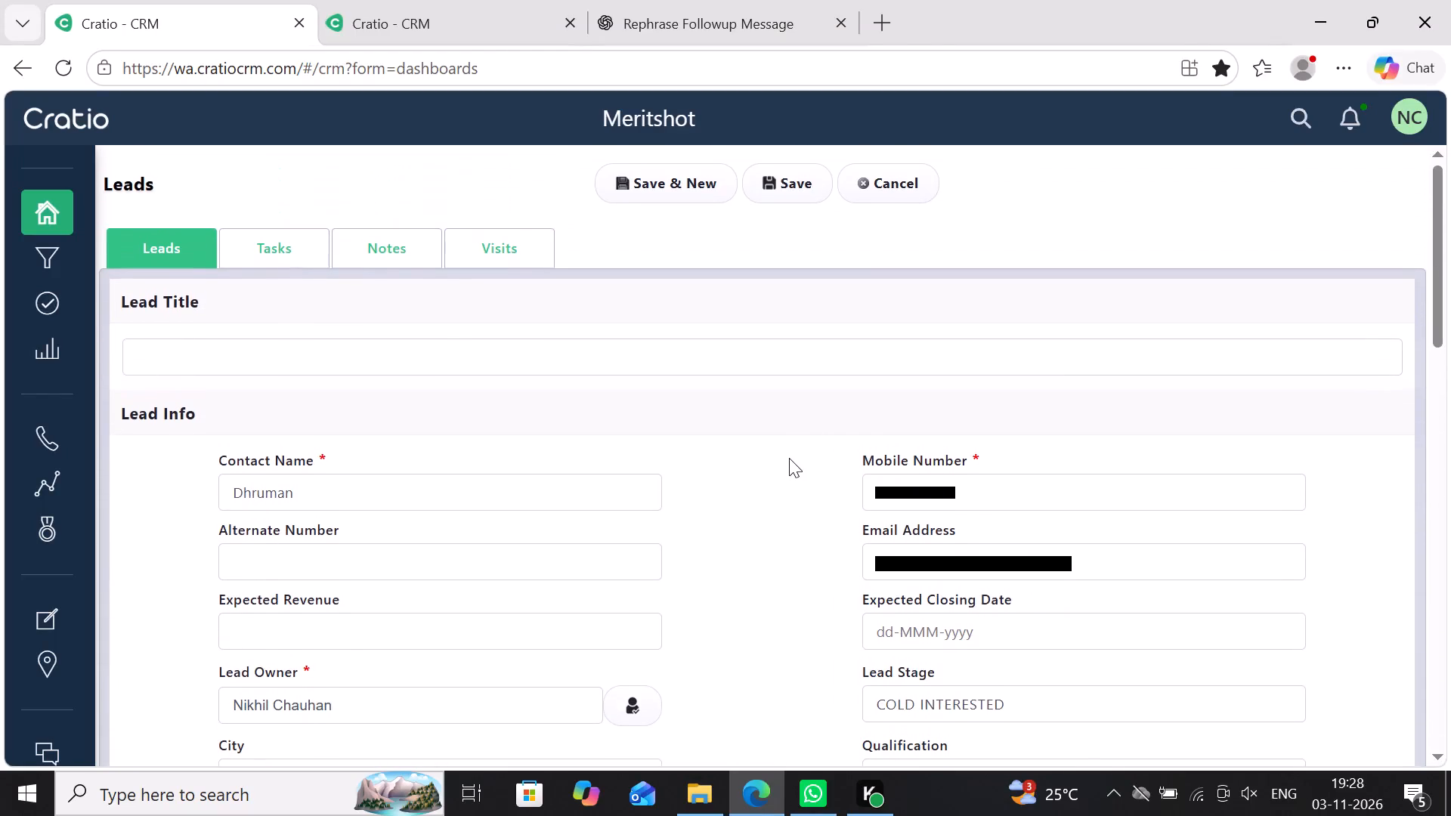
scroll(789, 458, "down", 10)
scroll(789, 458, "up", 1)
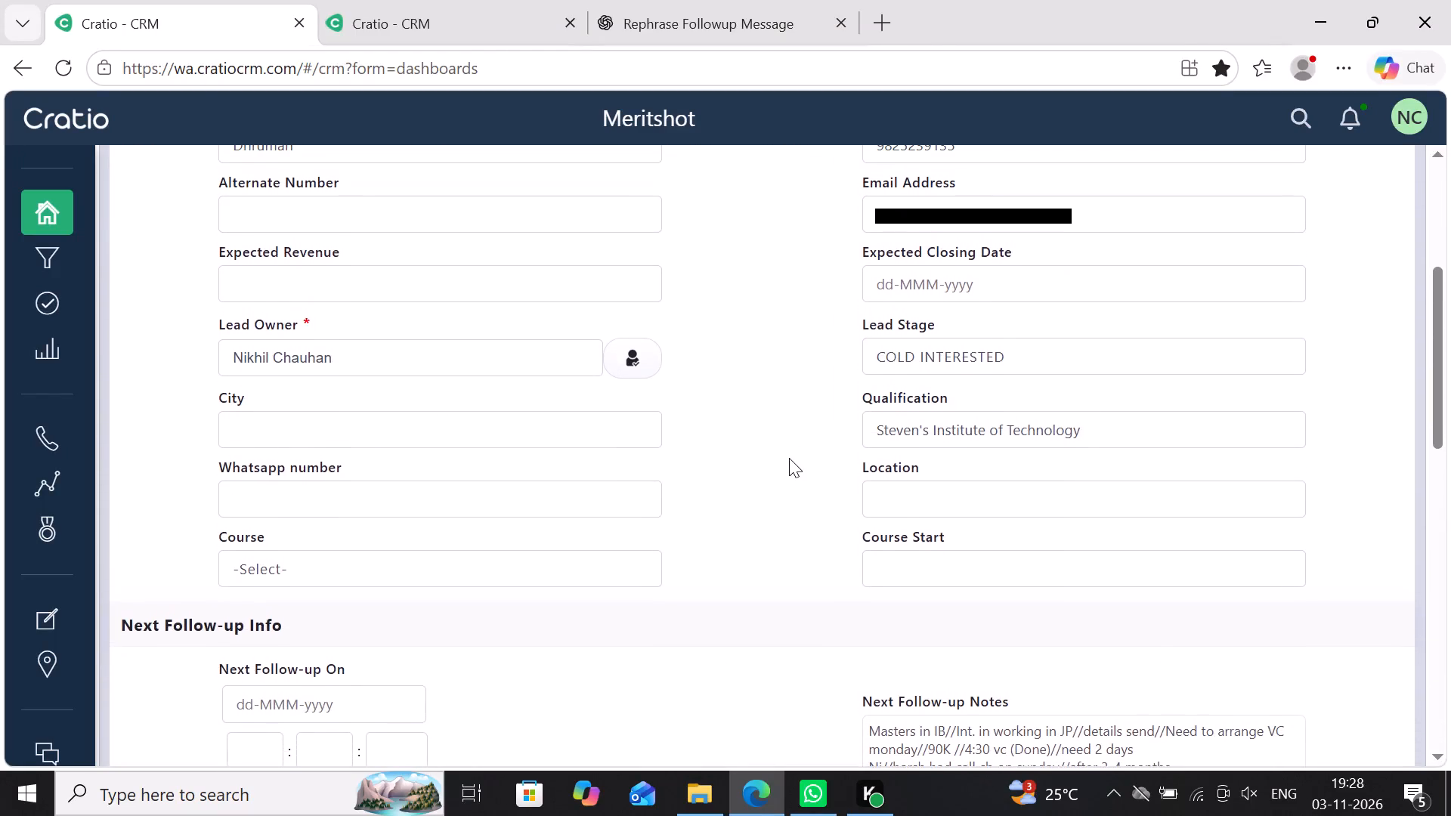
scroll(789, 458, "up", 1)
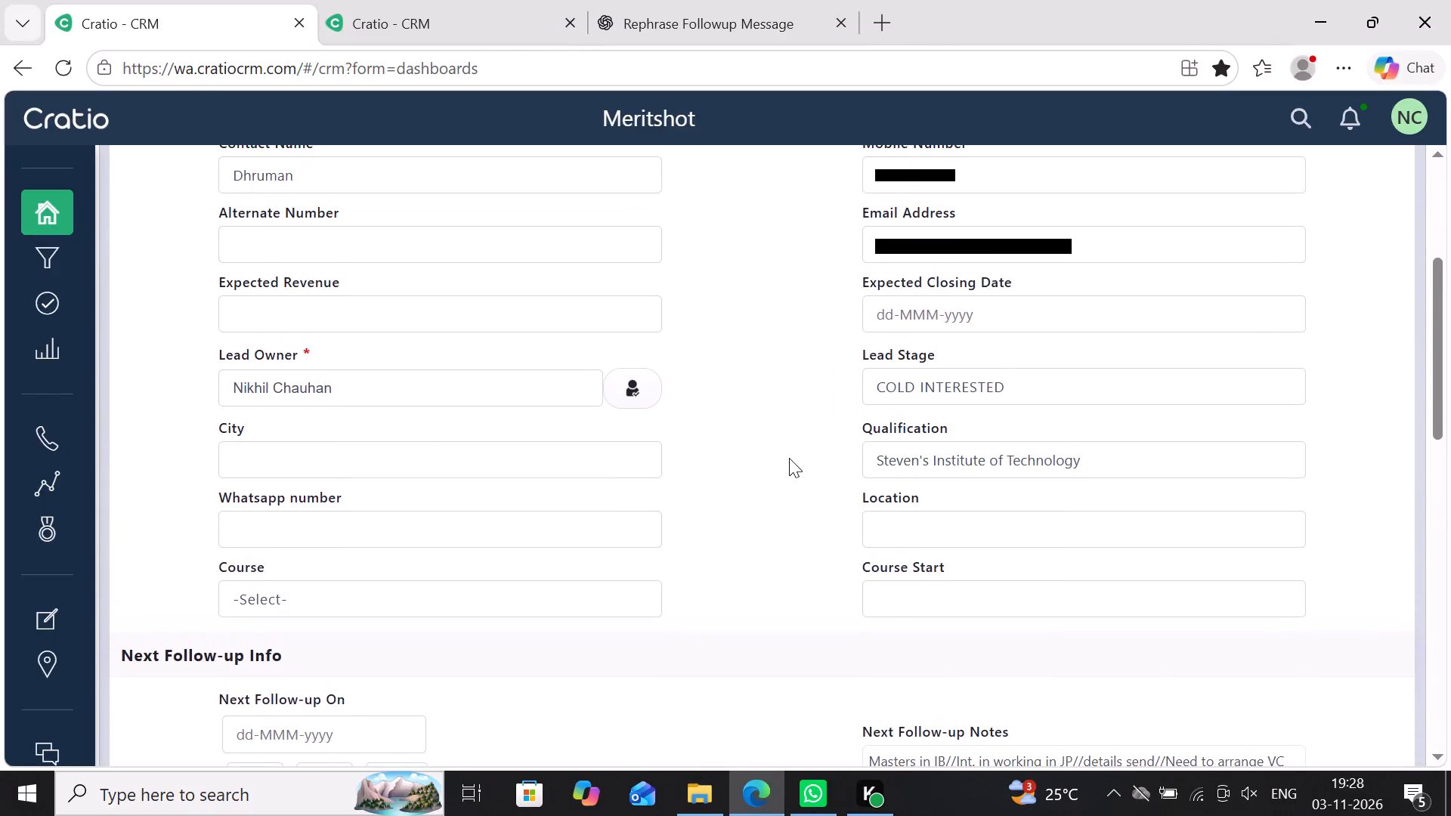
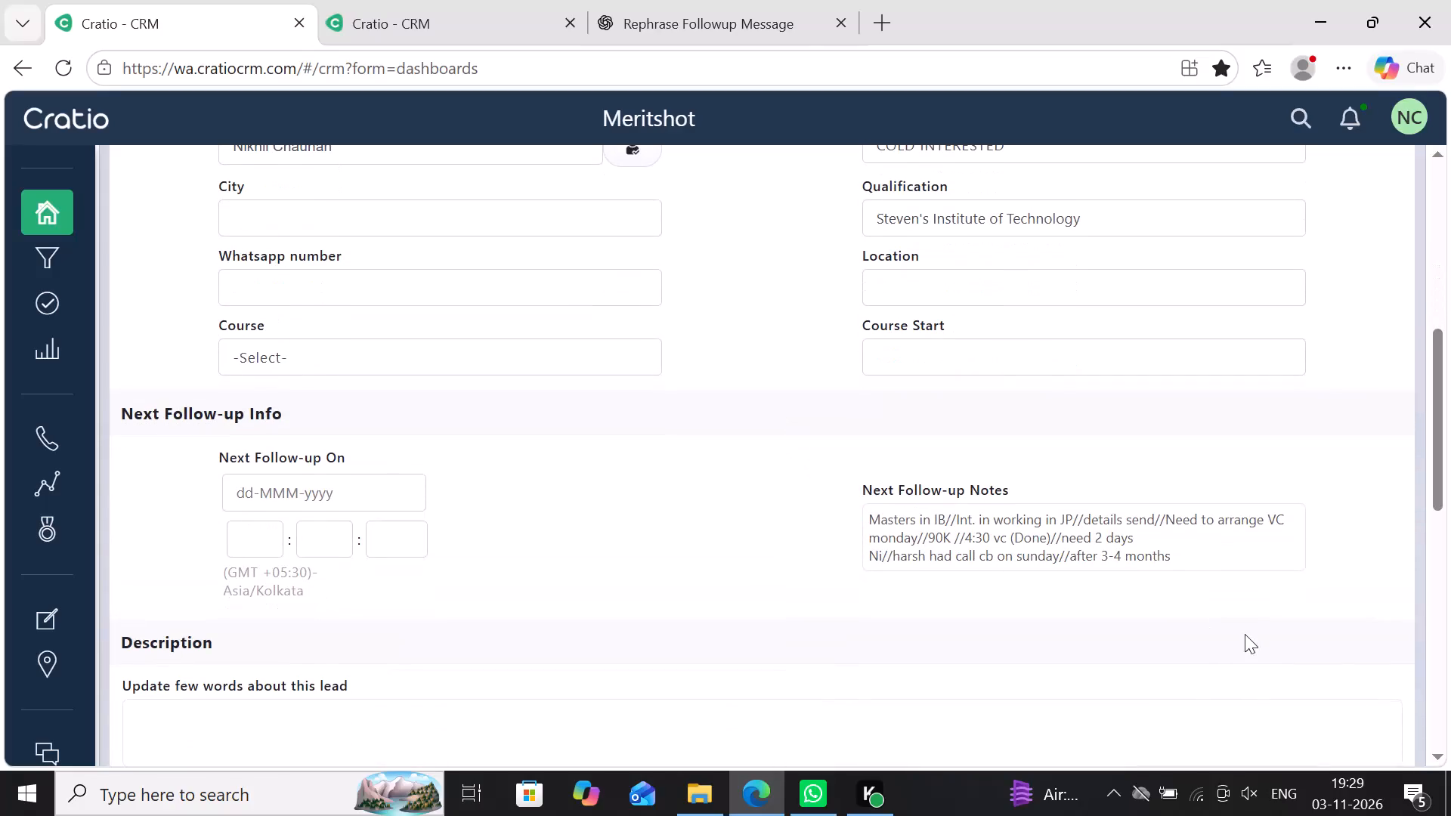
Append "after jan waiting for visa if not select then maybe do" to the open lead's Next Follow-up Notes.
left_click(1189, 553)
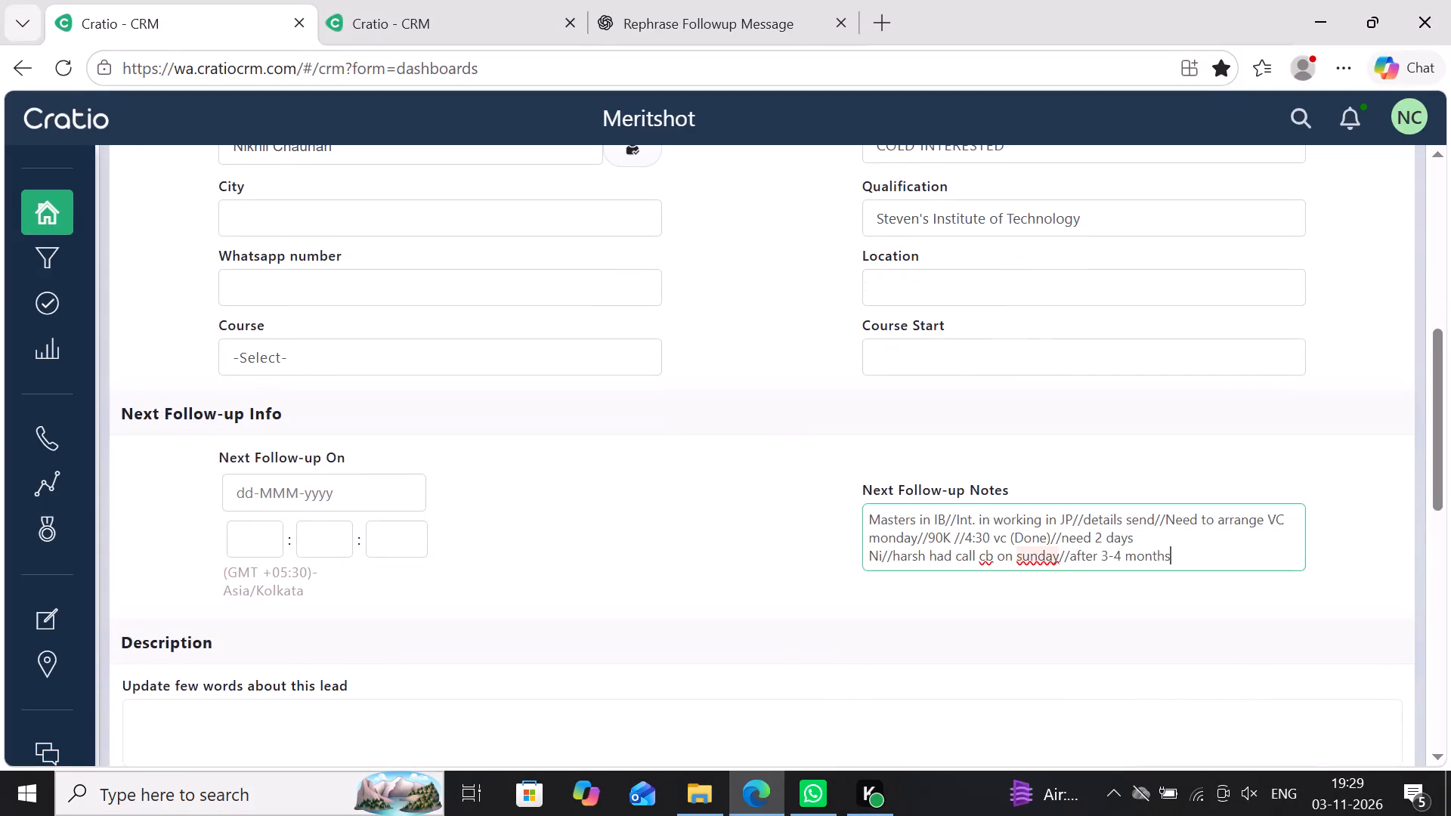
key("space")
type("after jan")
key("space")
type("waiting for visa if not select then maybe do")
scroll(873, 319, "up", 20)
scroll(873, 319, "up", 20)
scroll(873, 319, "up", 11)
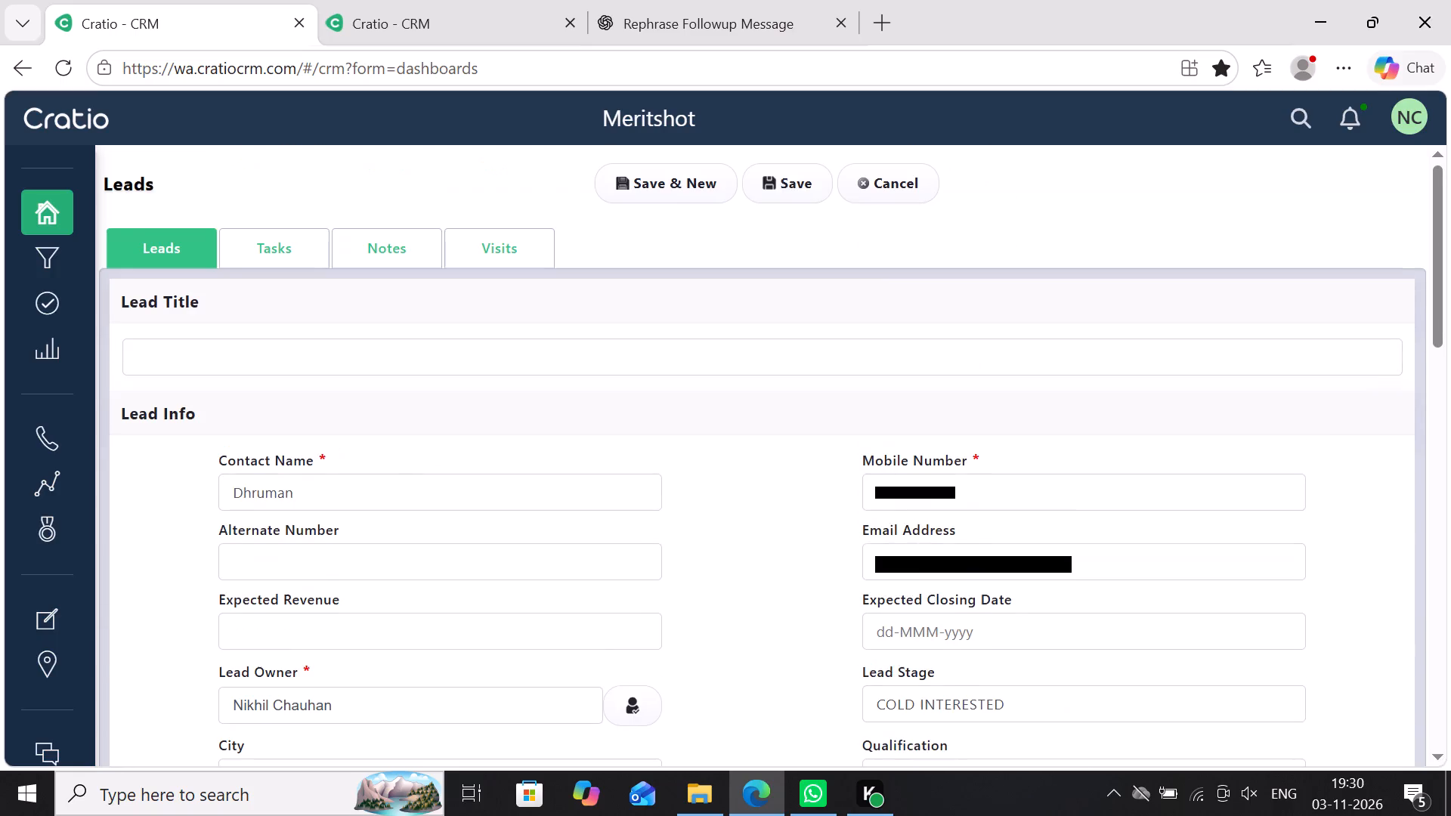
scroll(873, 319, "up", 5)
left_click(781, 204)
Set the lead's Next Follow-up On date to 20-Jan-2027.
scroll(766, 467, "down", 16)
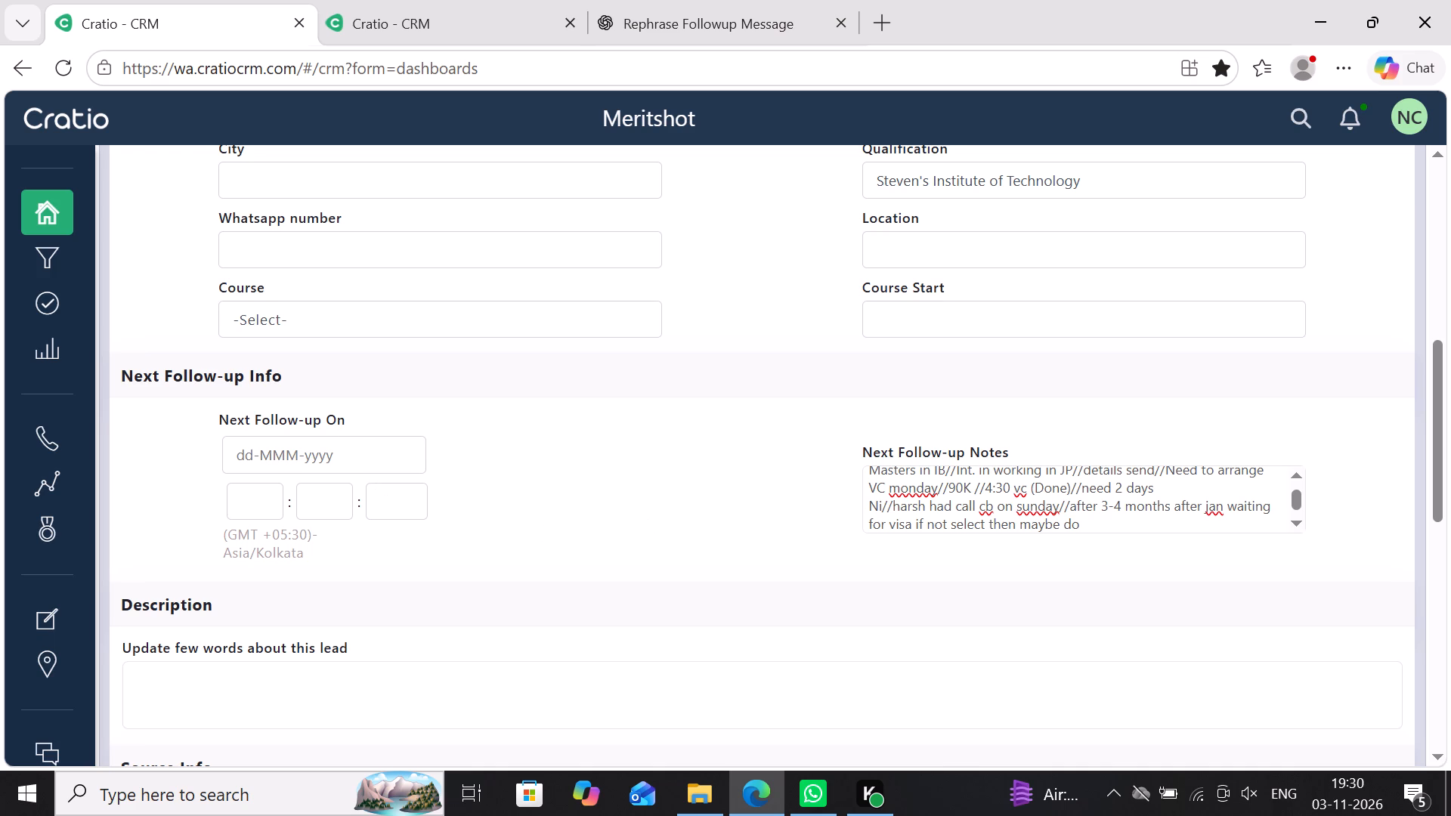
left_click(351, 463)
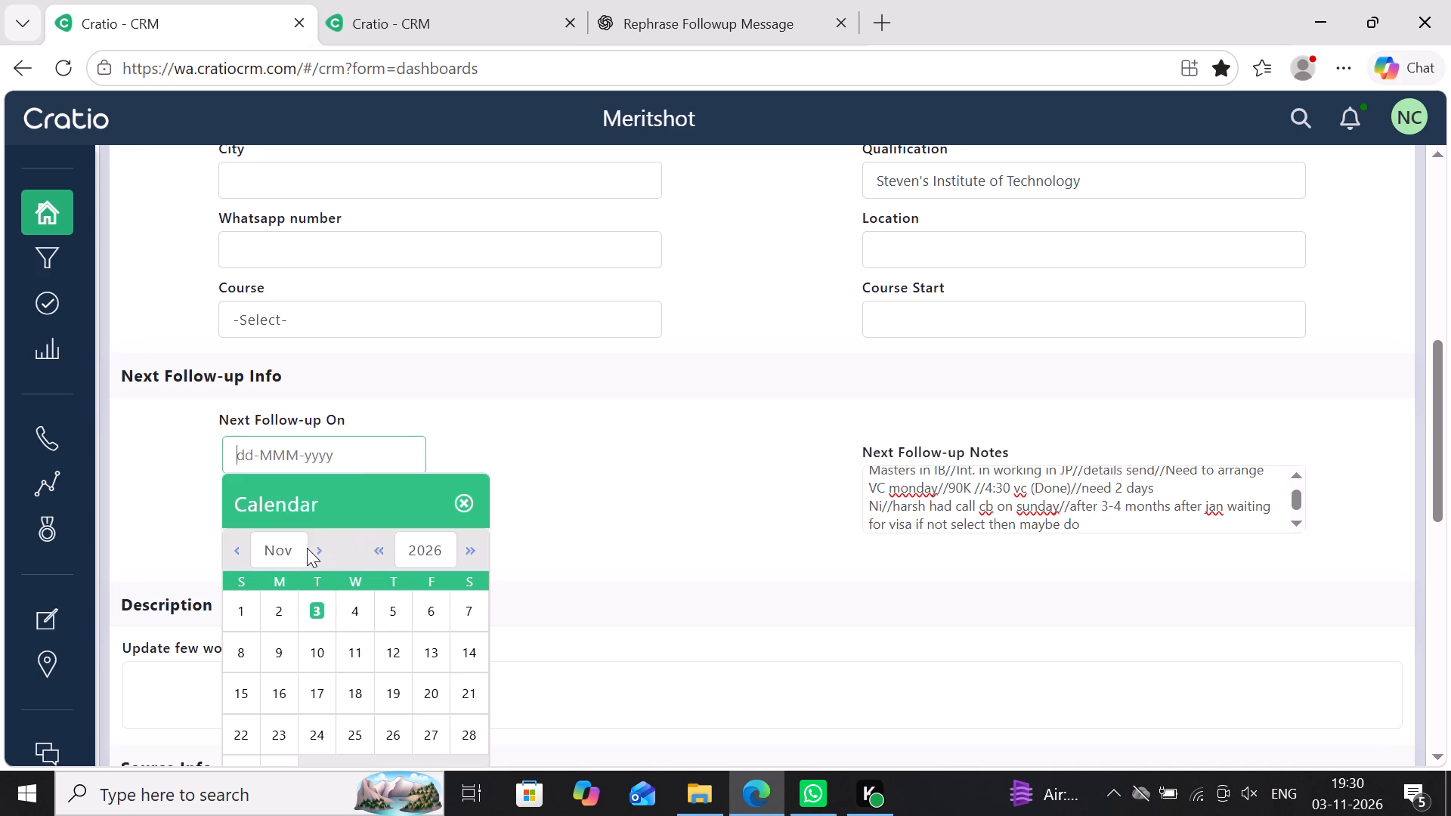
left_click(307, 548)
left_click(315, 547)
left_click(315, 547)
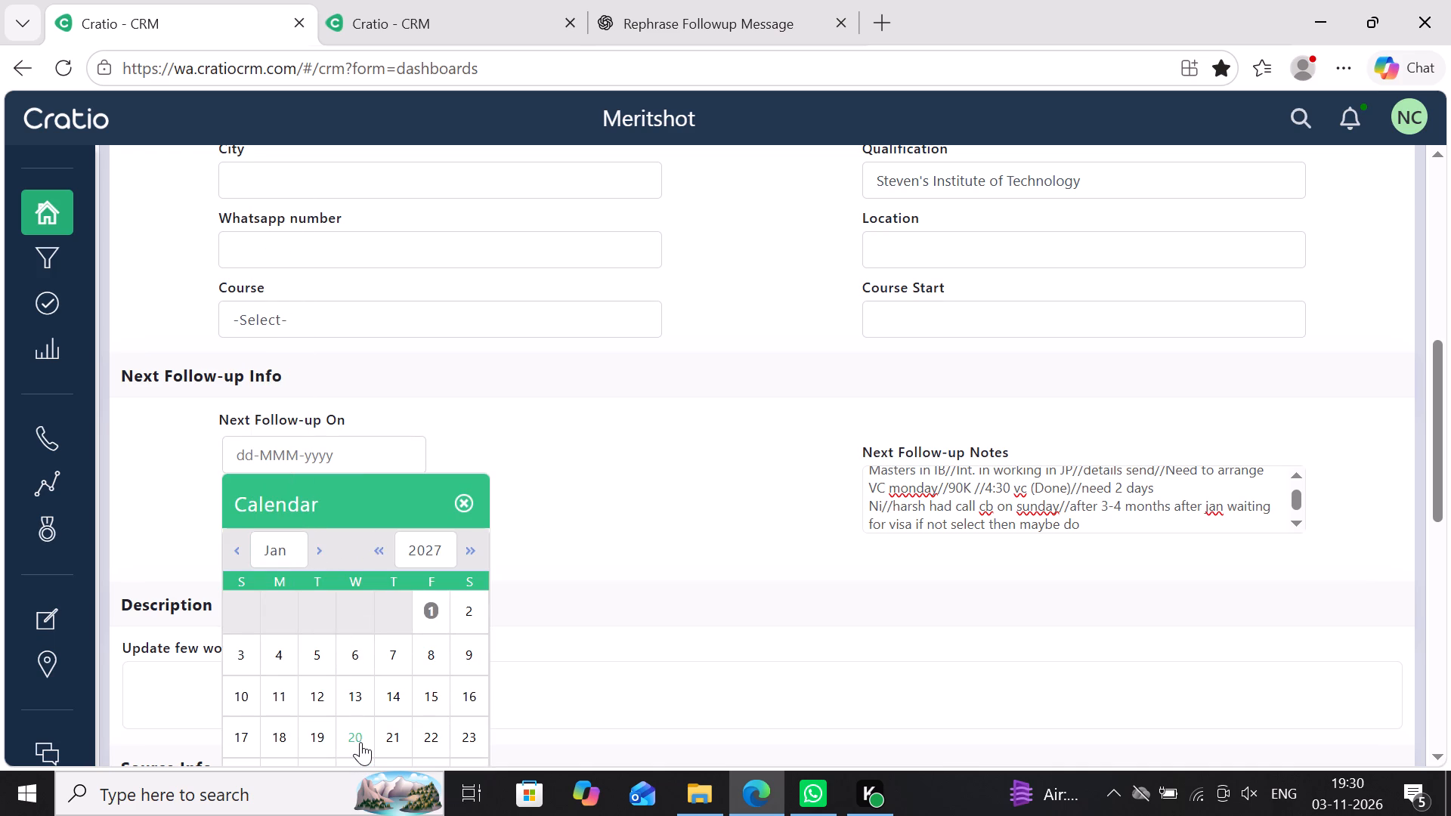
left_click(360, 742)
Set the lead's Next Follow-up On date to 16-Feb-2027.
scroll(389, 546, "down", 3)
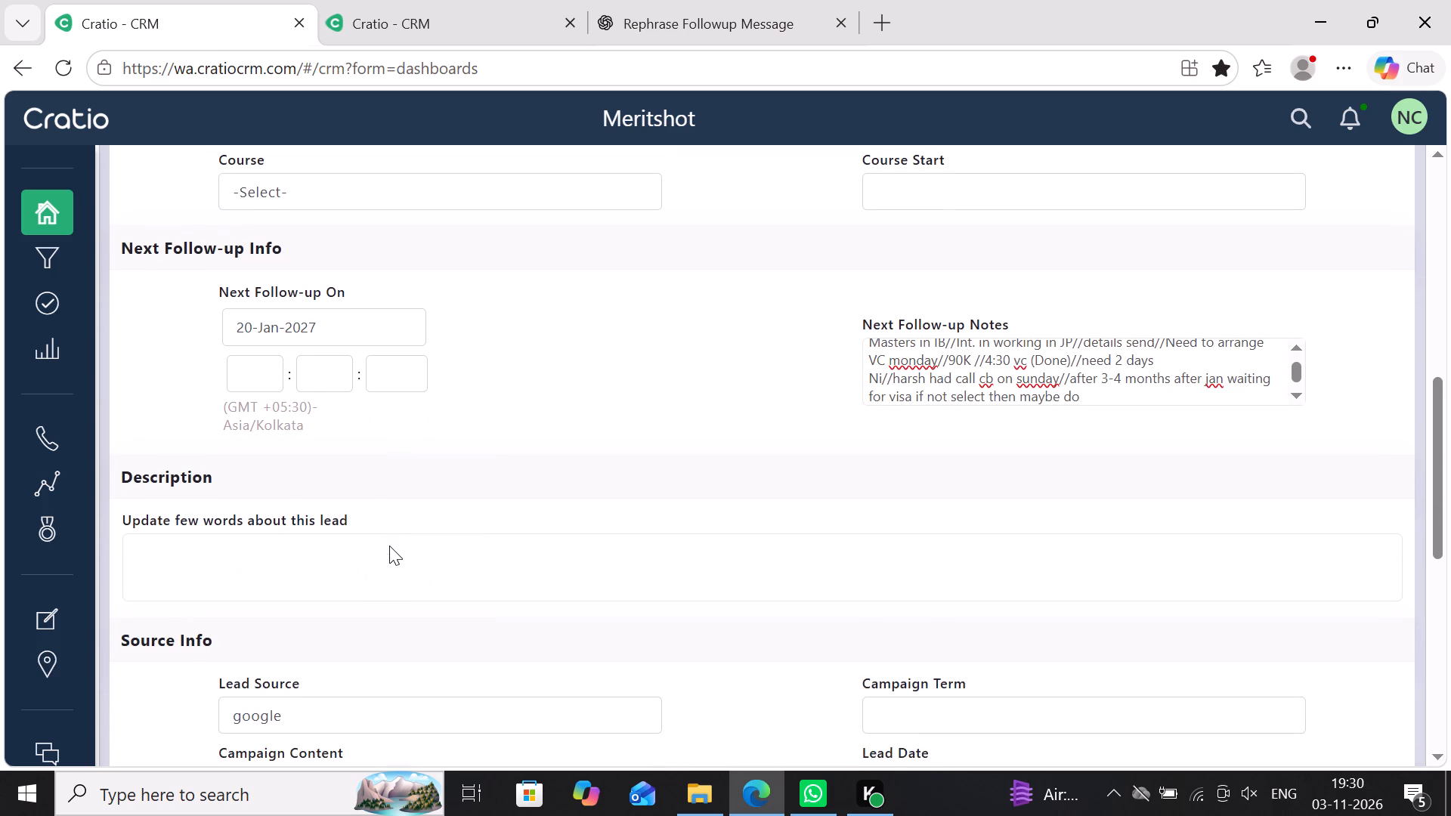
left_click(329, 326)
triple_click(317, 422)
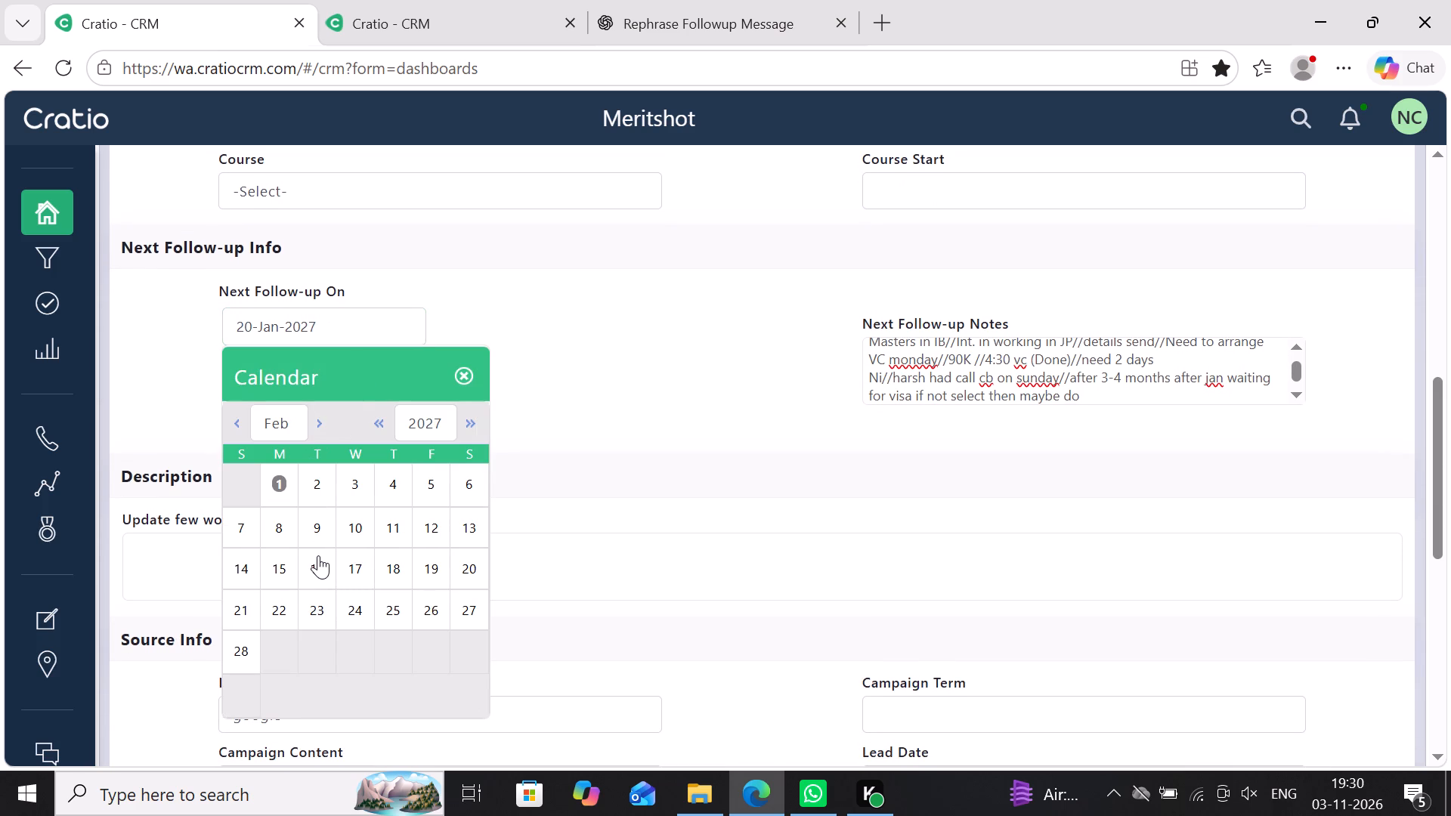
left_click(318, 555)
left_click(318, 565)
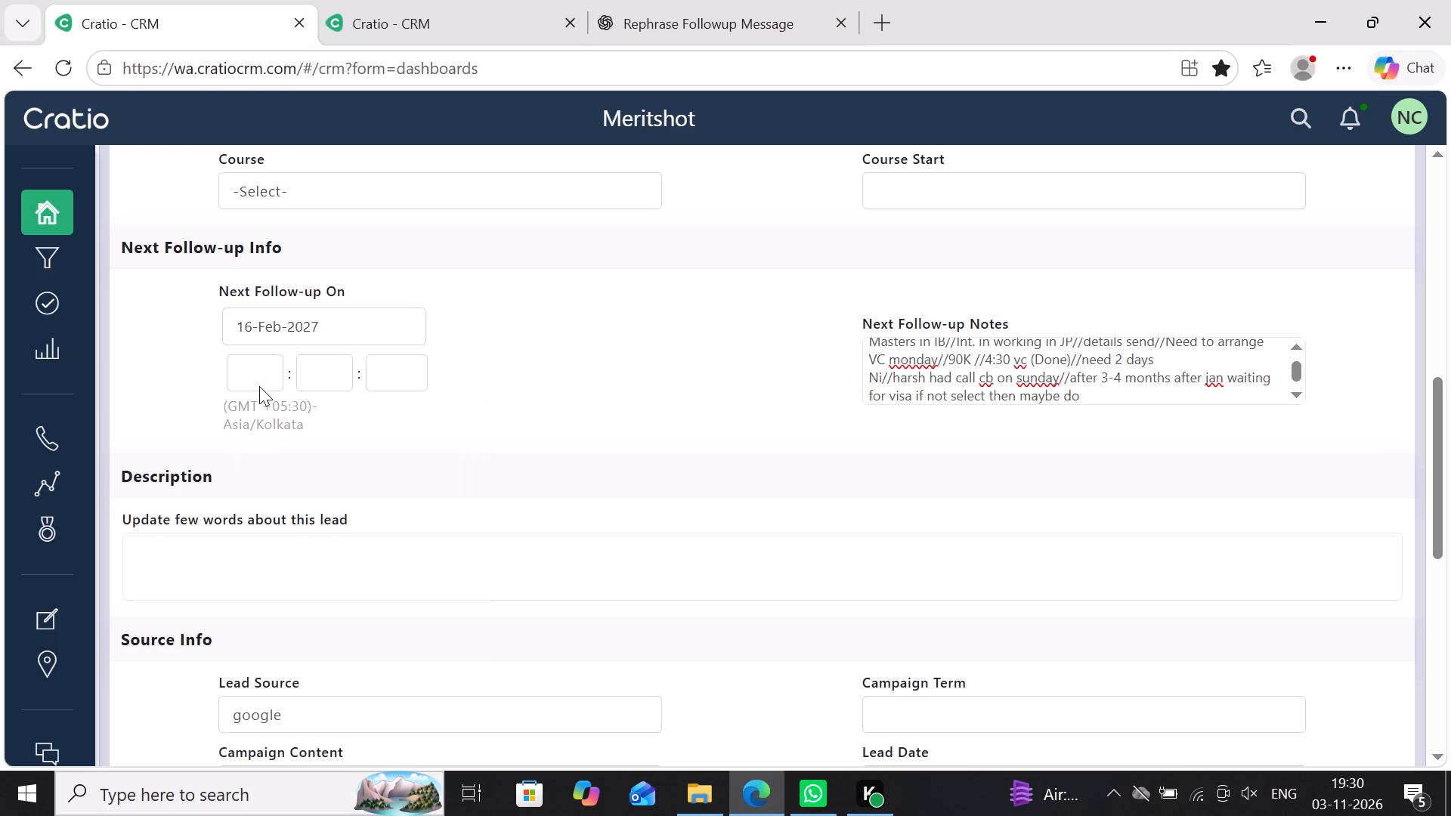
Set the next follow-up time to 04:30 PM and save the lead.
left_click(253, 376)
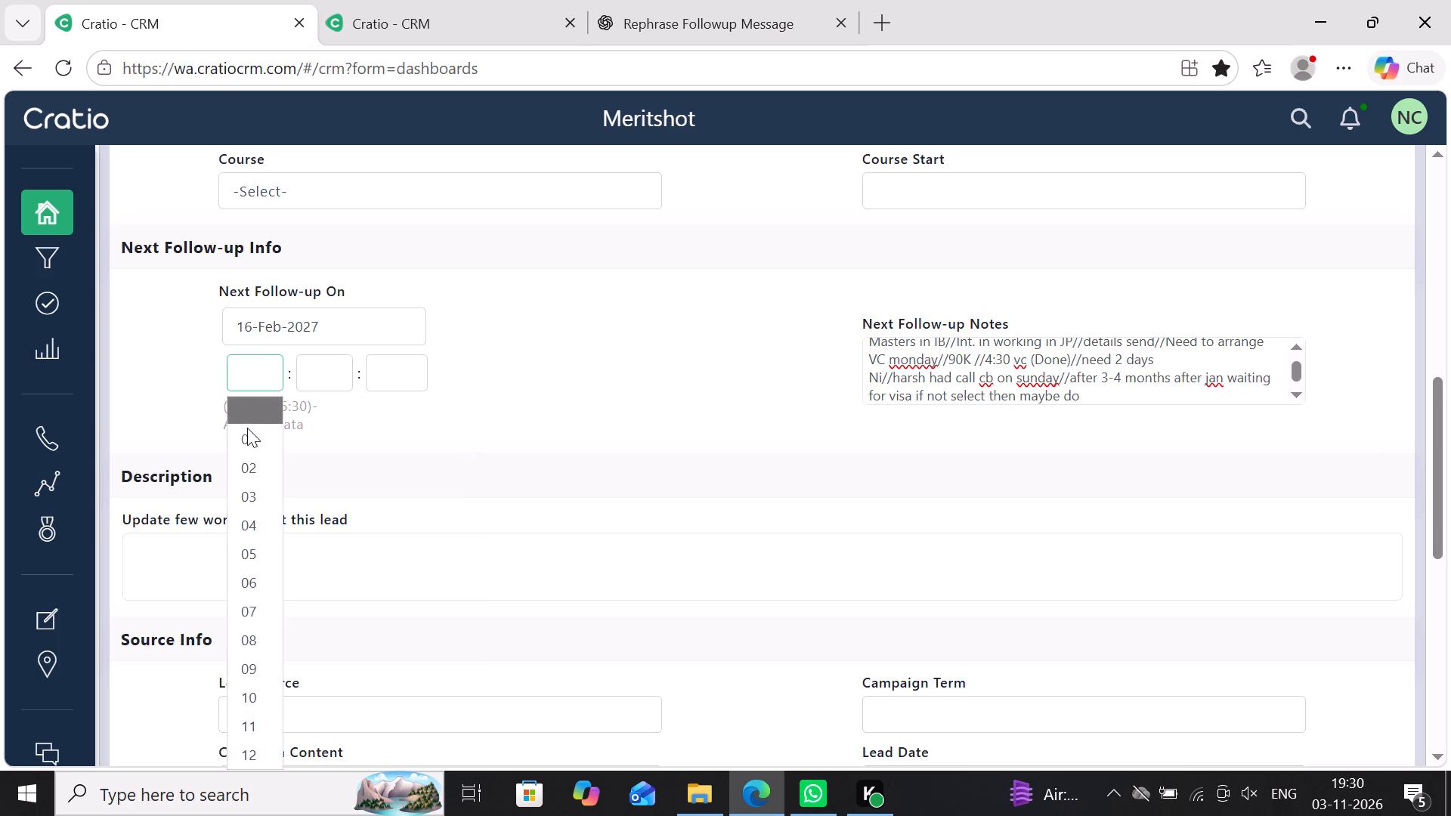
left_click(249, 513)
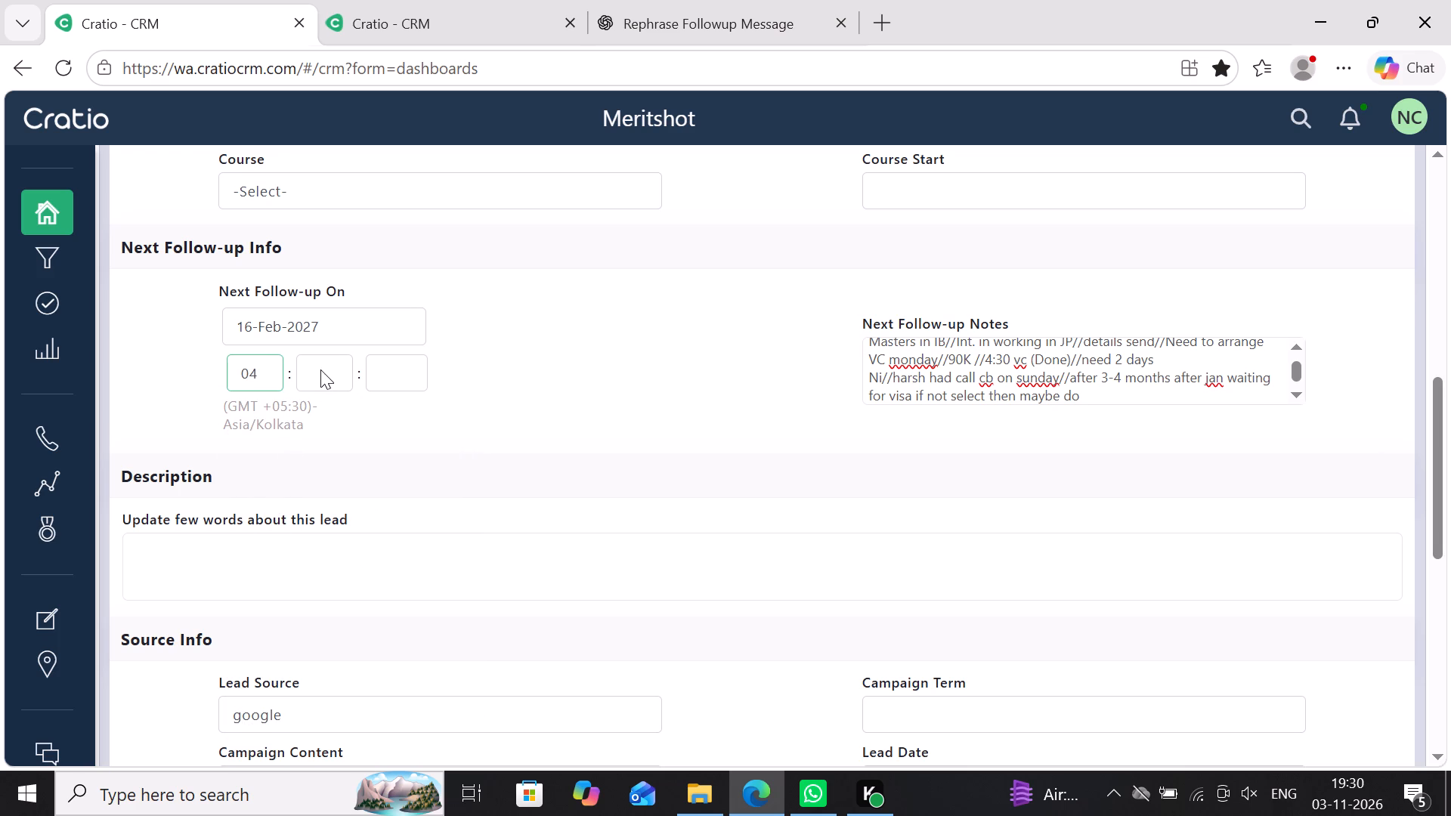
left_click(323, 368)
scroll(323, 432, "down", 8)
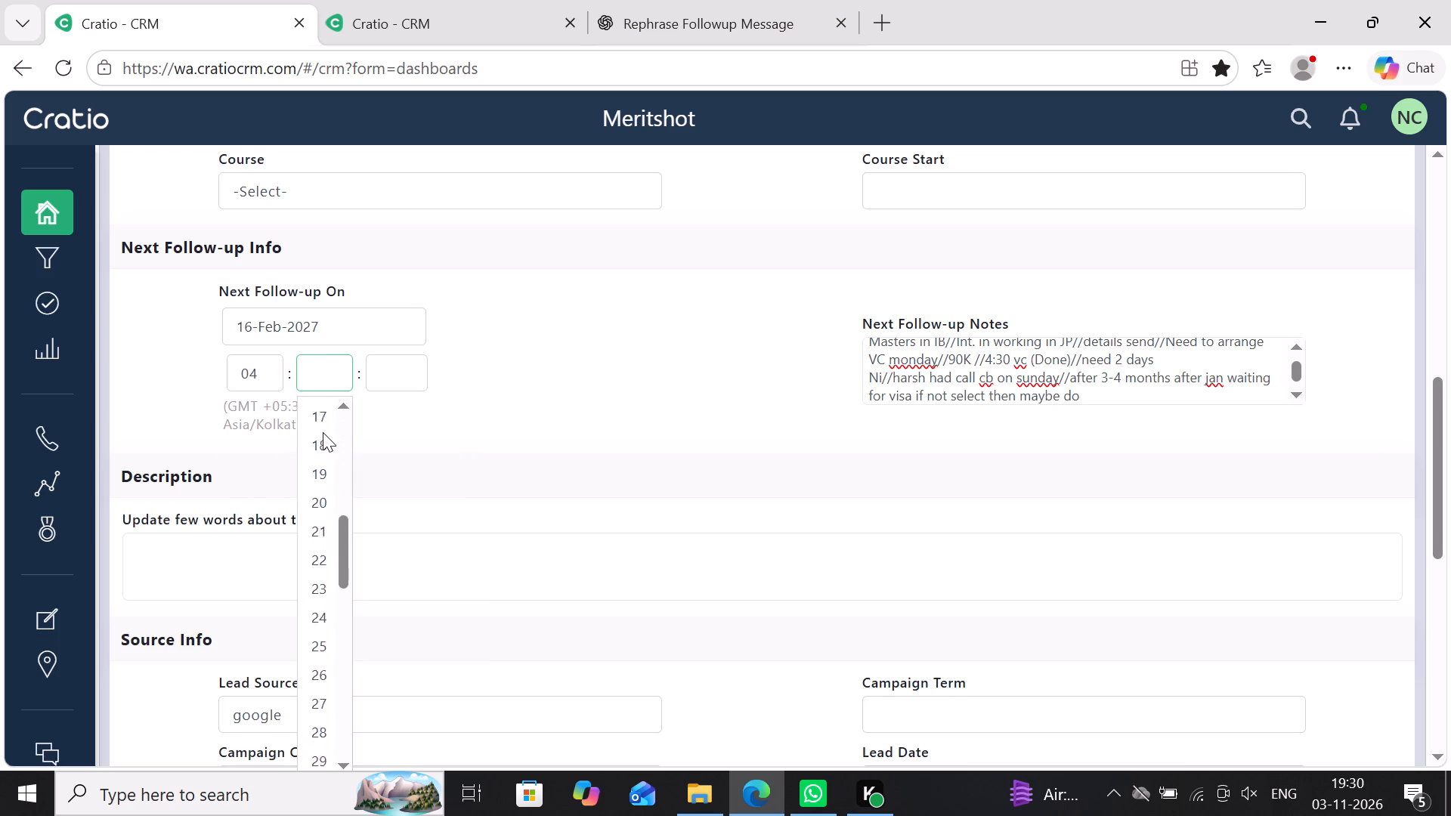
scroll(323, 432, "down", 2)
left_click(323, 542)
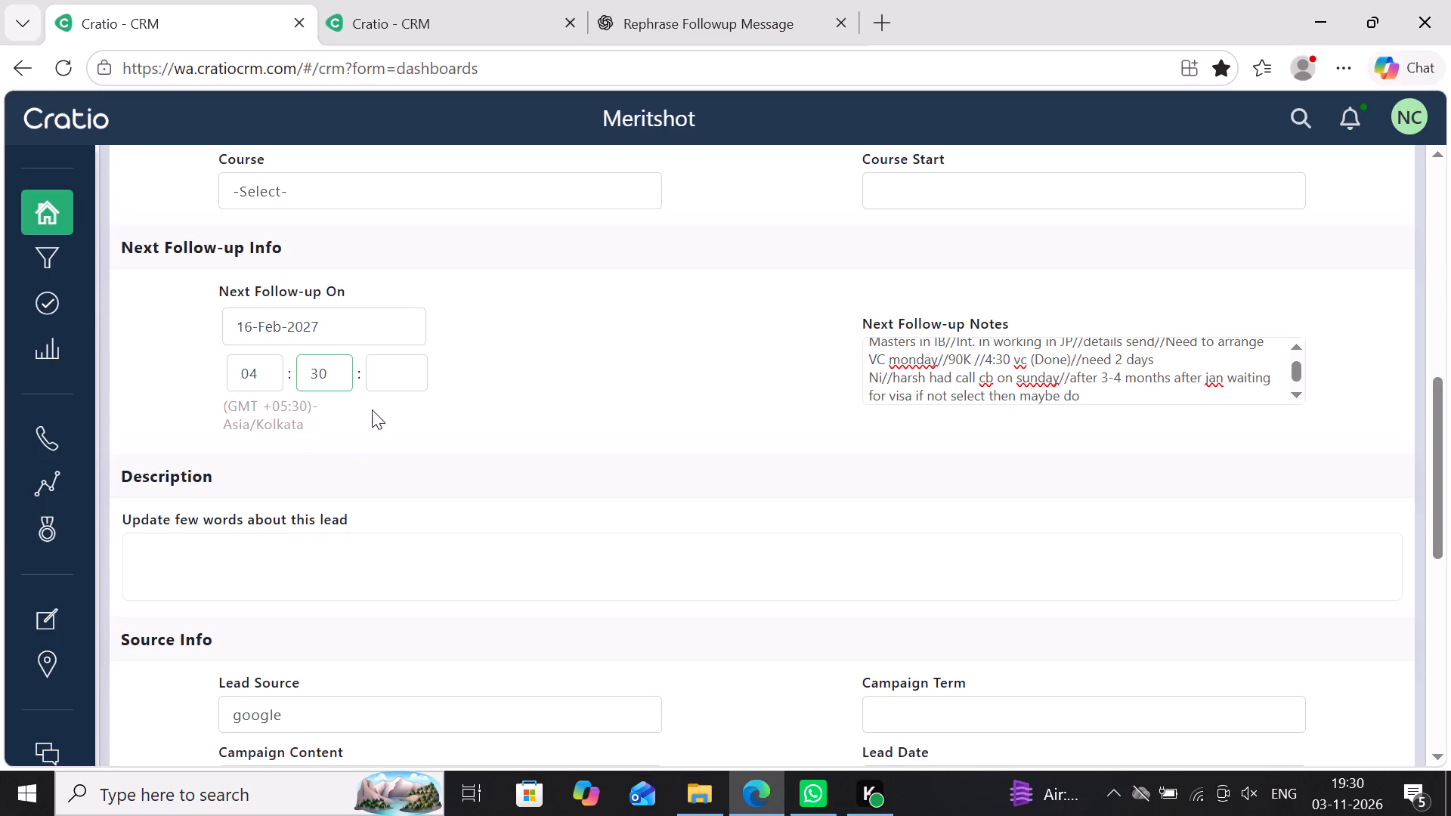
left_click(401, 362)
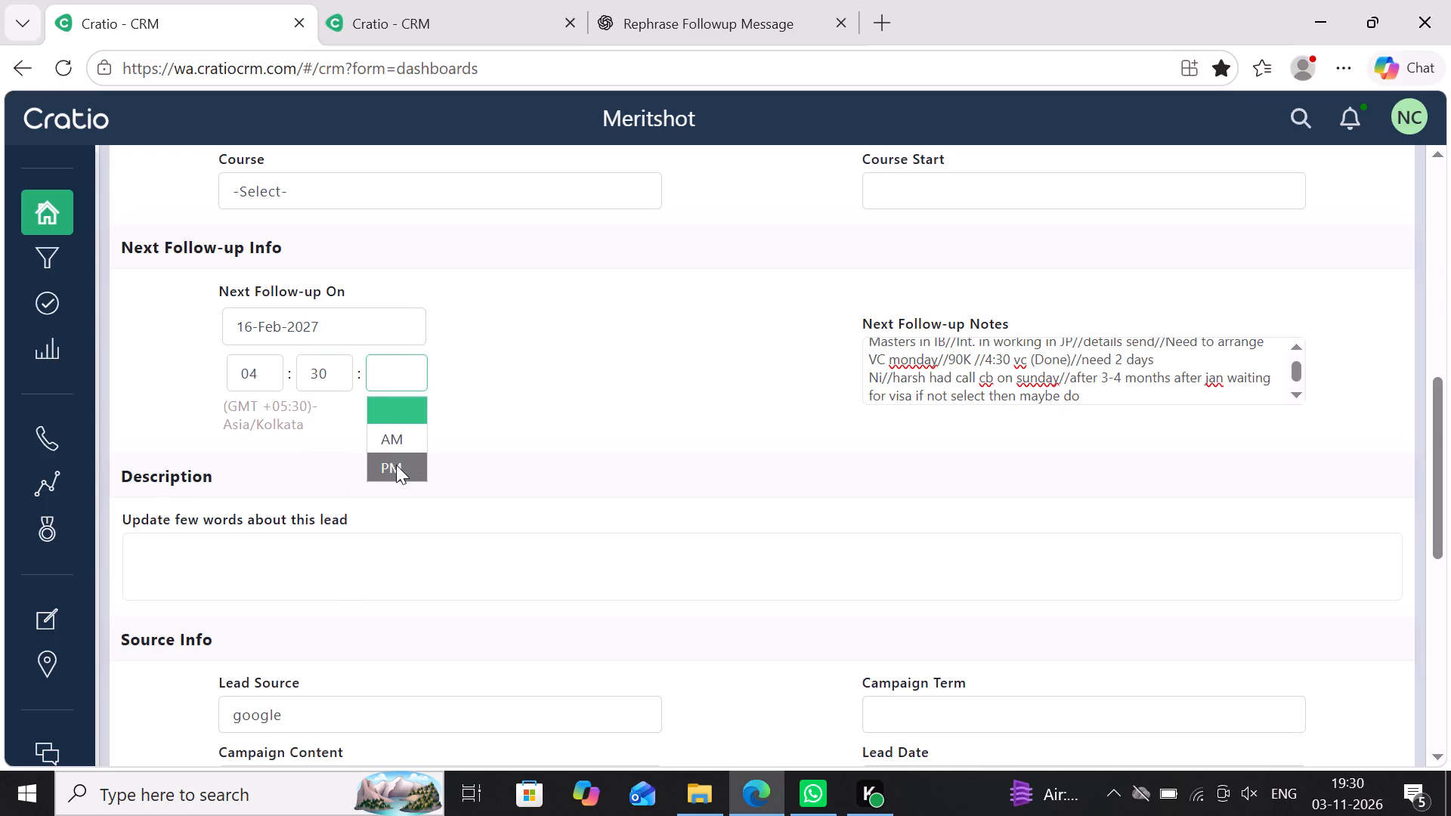
left_click(396, 465)
scroll(638, 419, "up", 20)
scroll(638, 419, "up", 20)
scroll(638, 419, "up", 20)
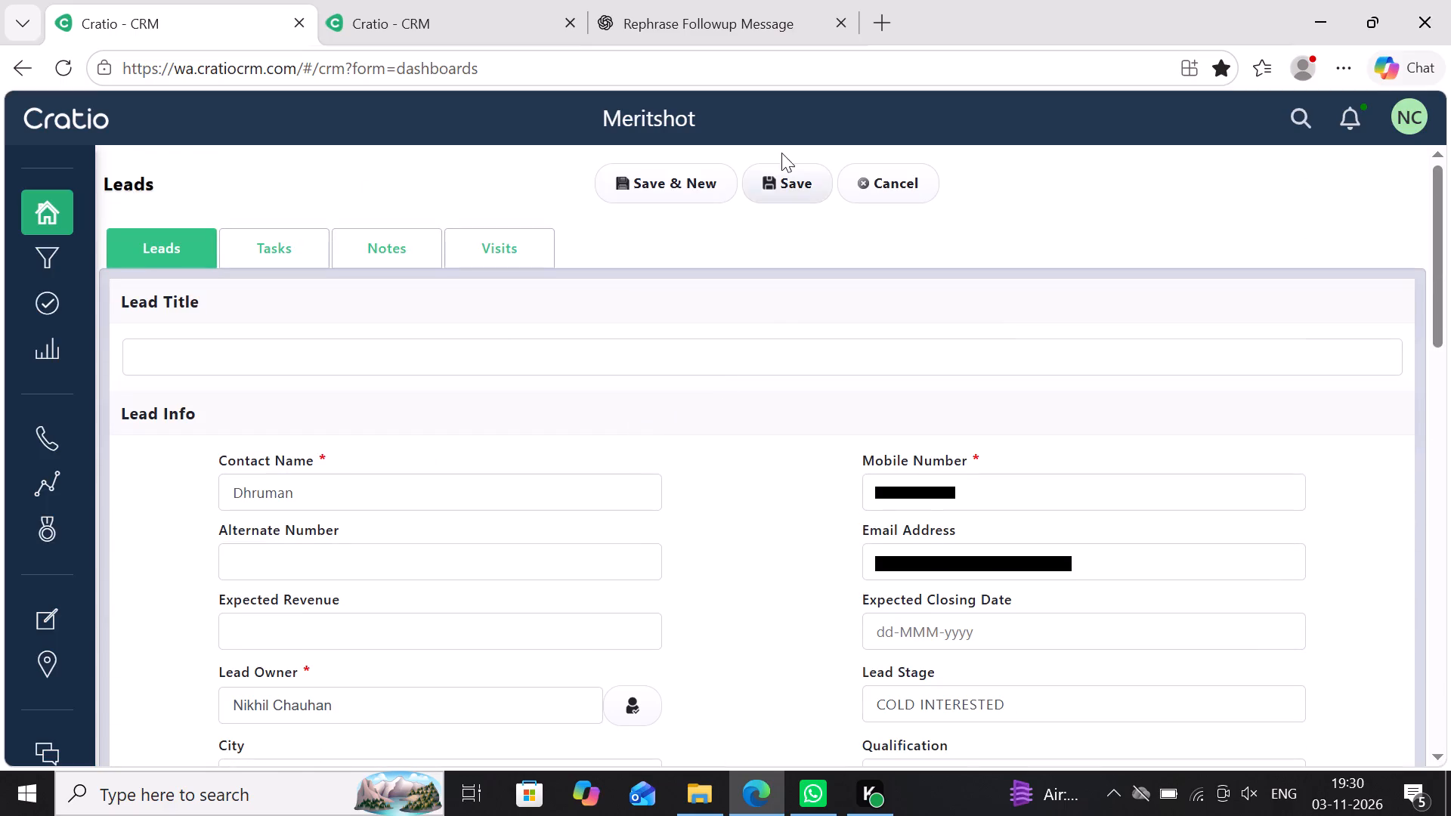
left_click(775, 167)
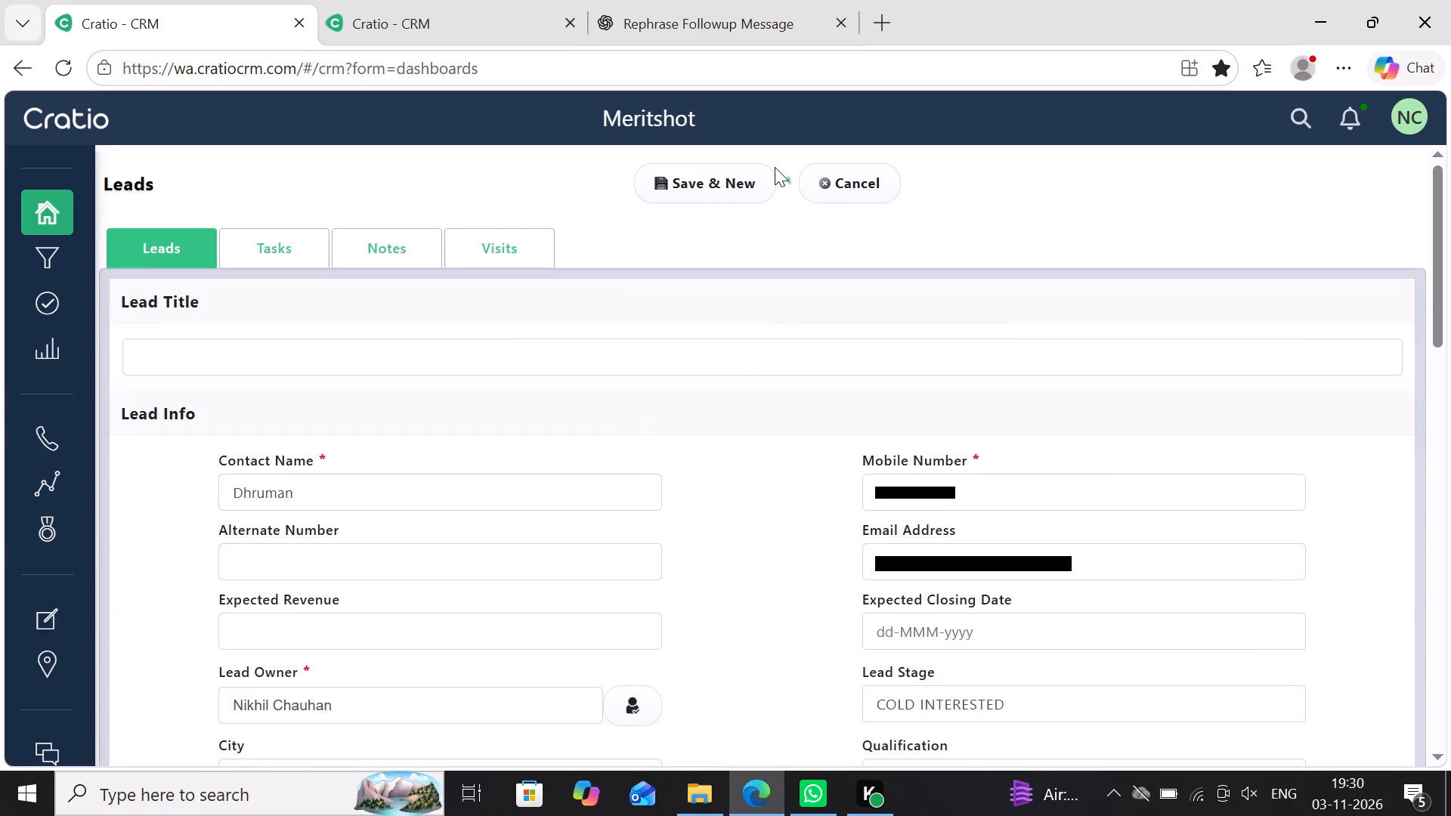
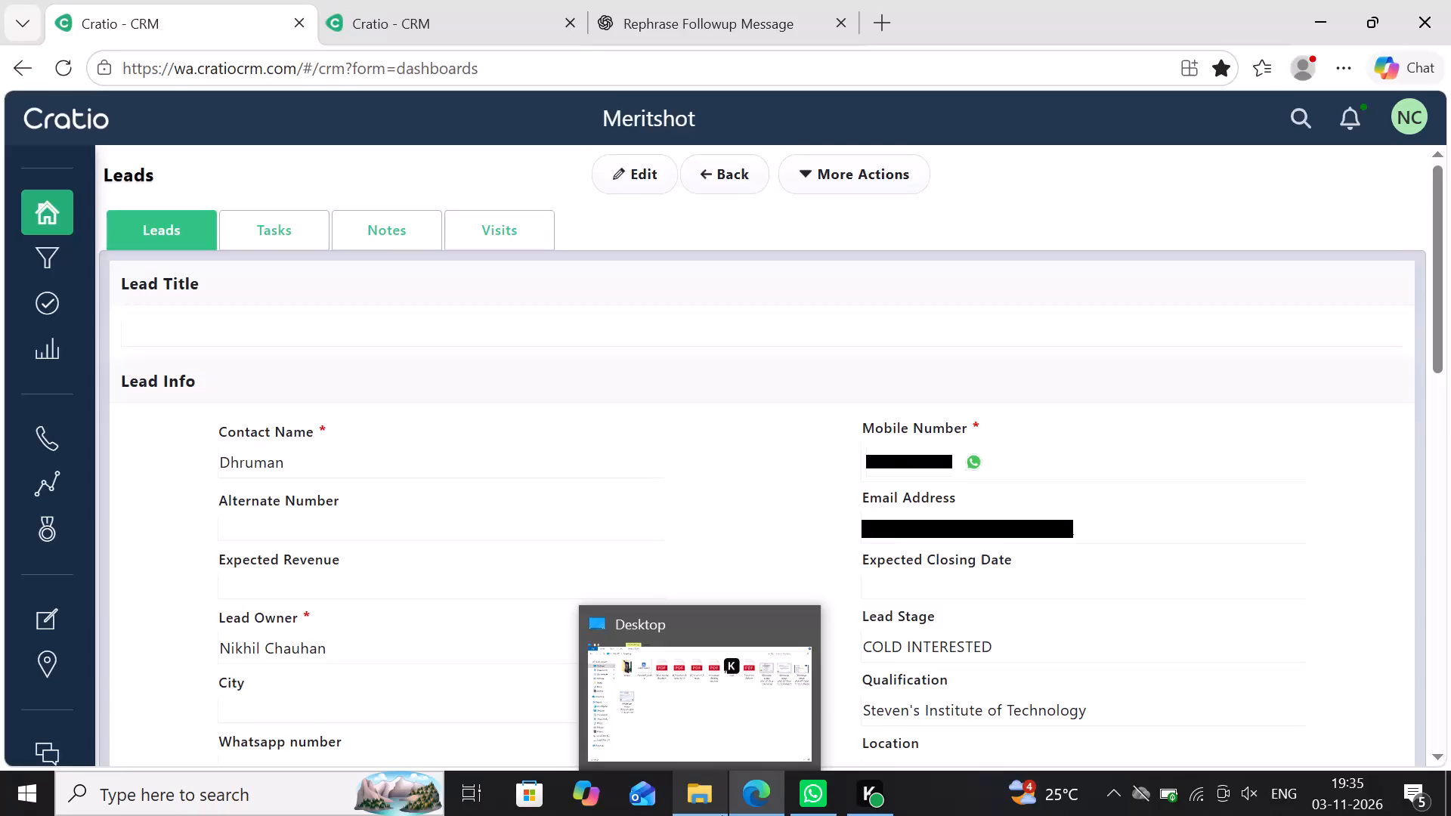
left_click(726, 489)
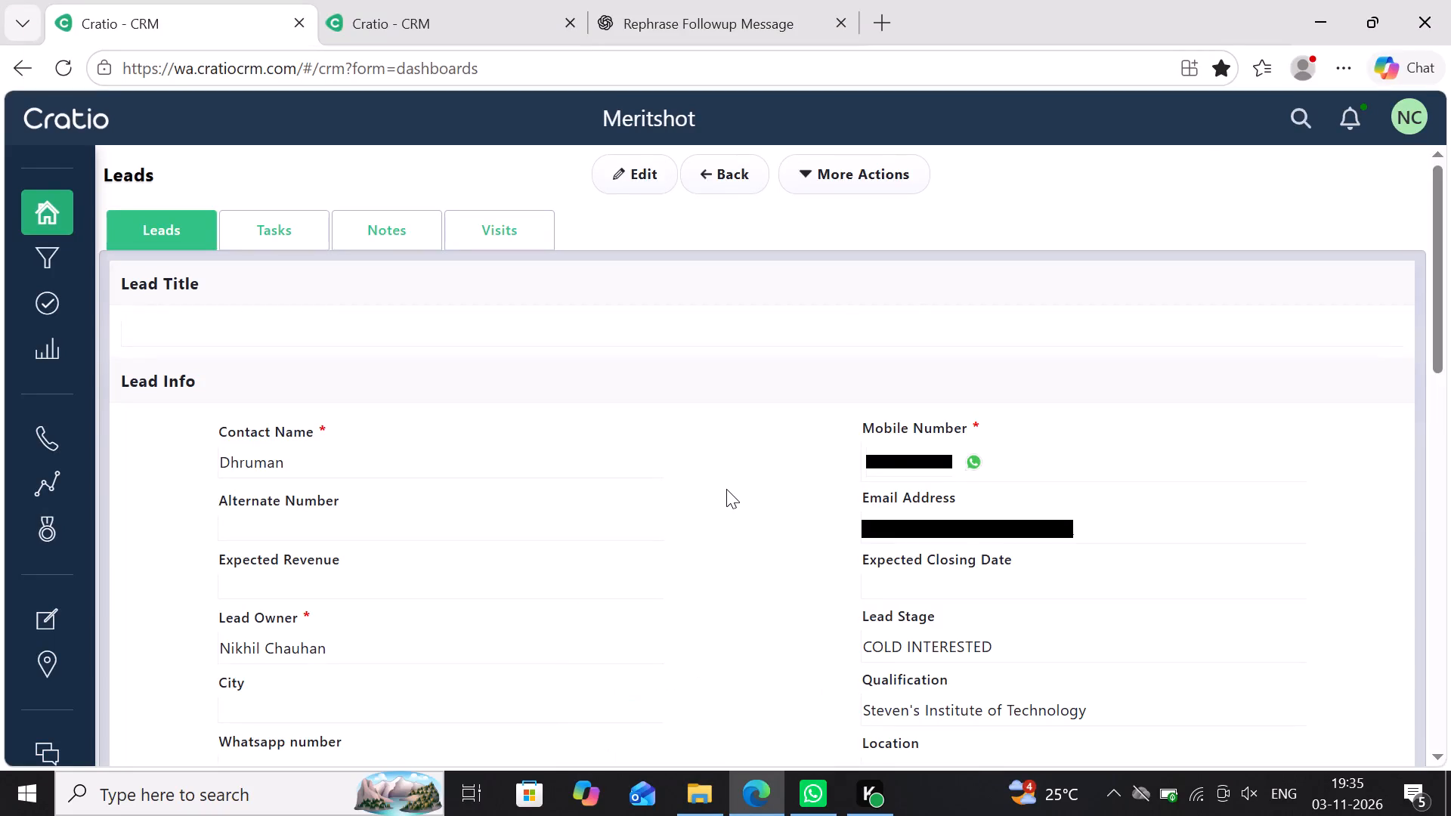
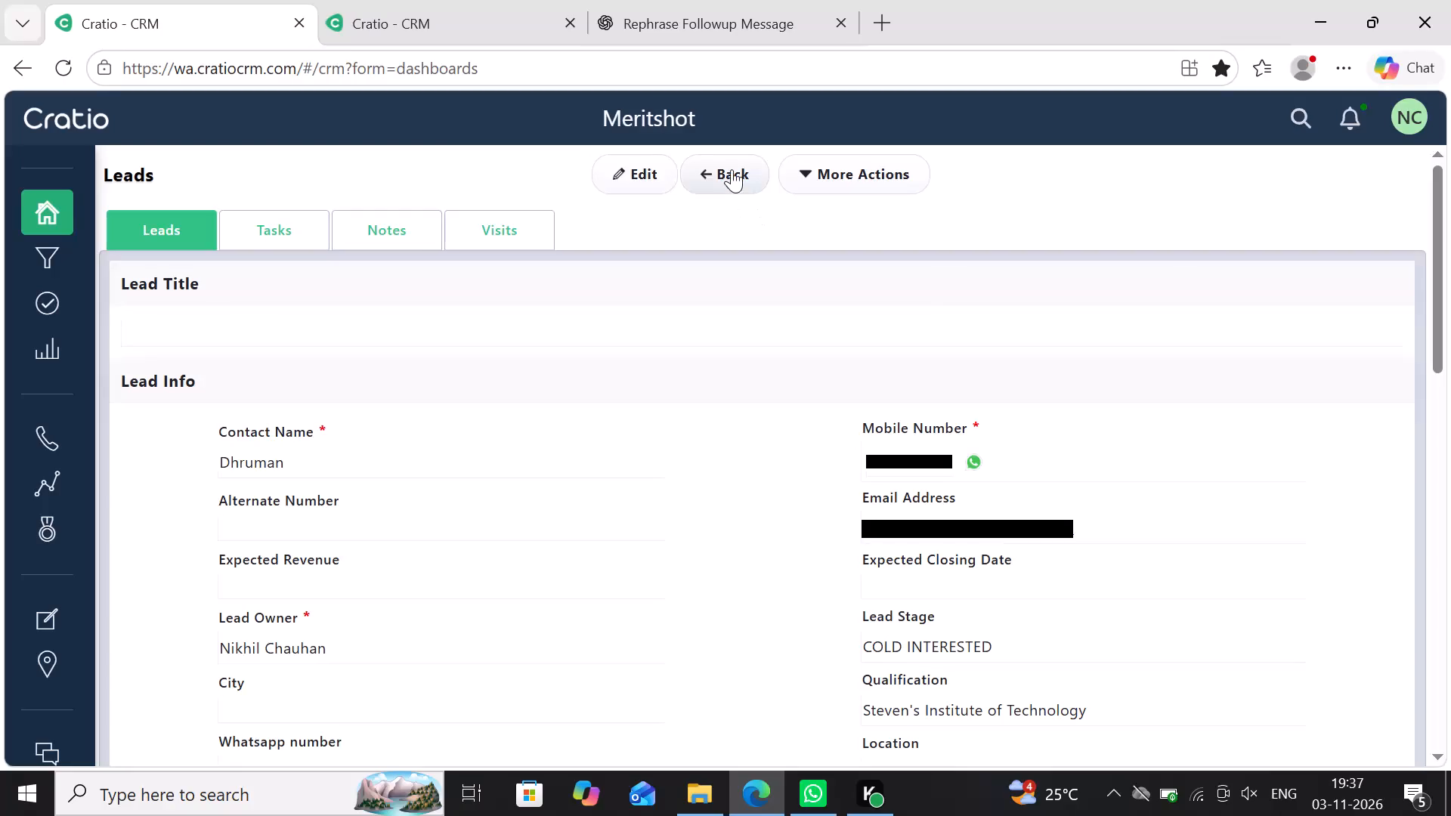
Open the Due Today follow-up list from the dashboard and review each lead's stage, follow-up time and notes.
left_click(732, 169)
left_click(63, 212)
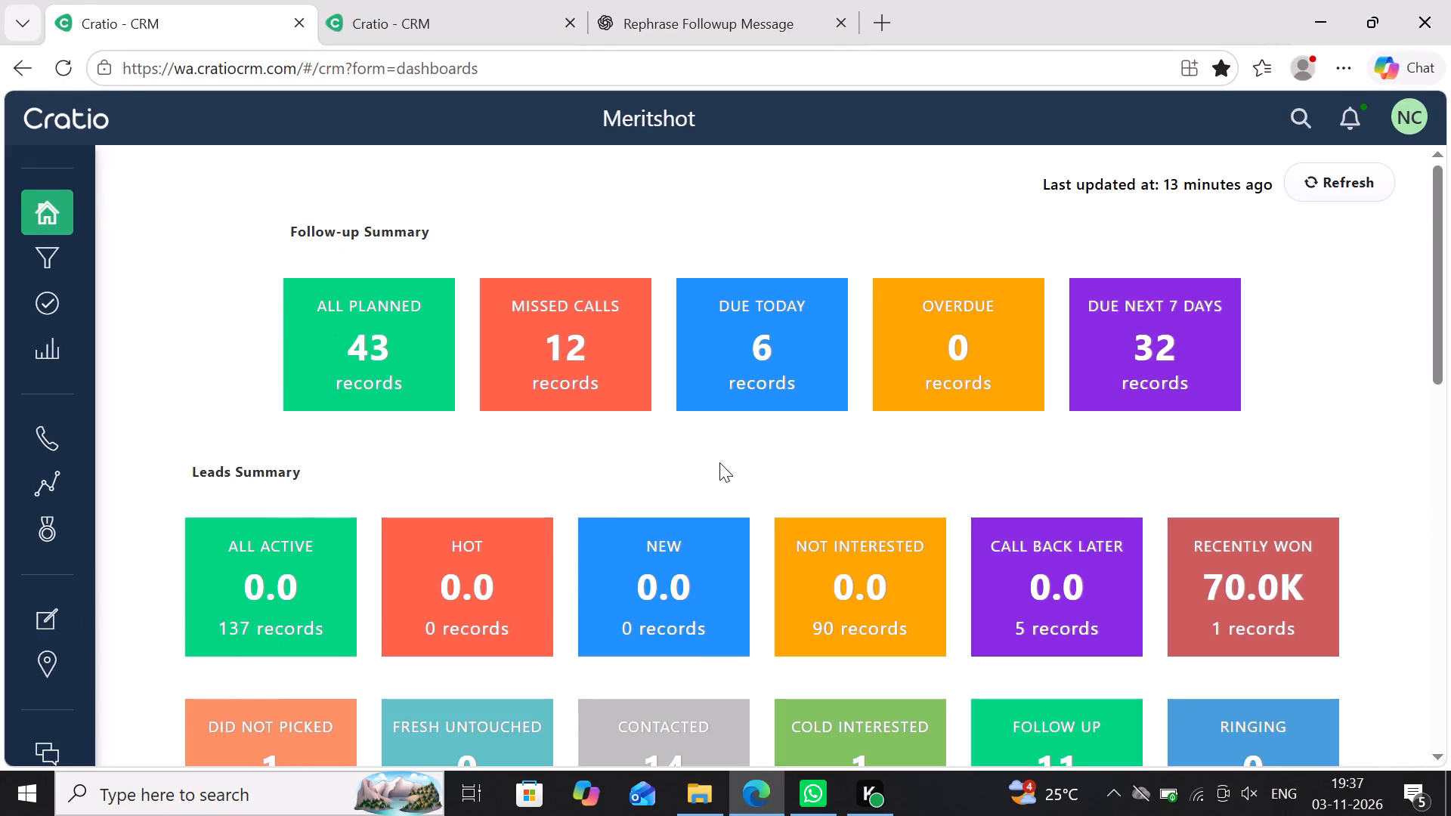
left_click(750, 389)
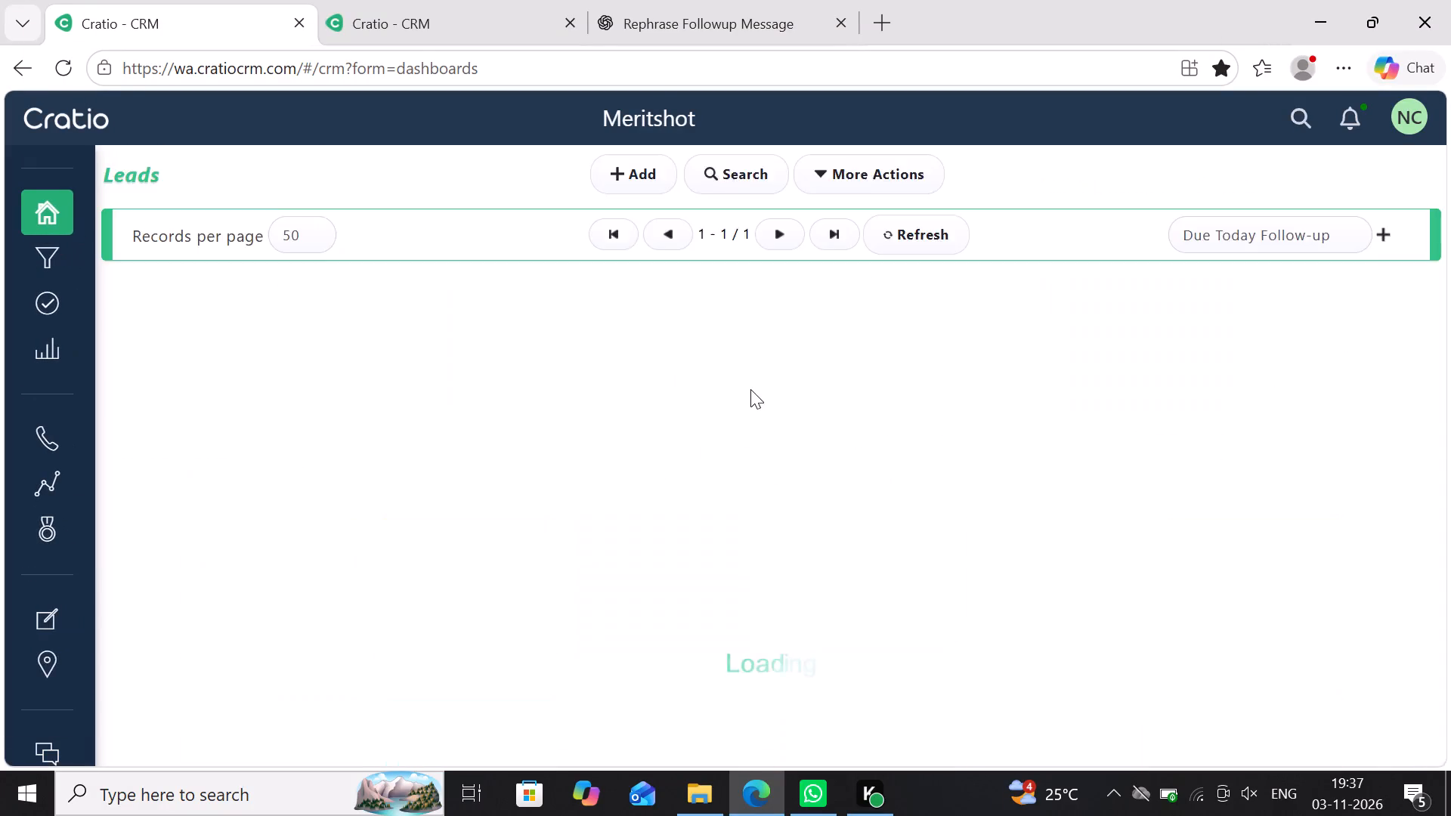
left_click(893, 227)
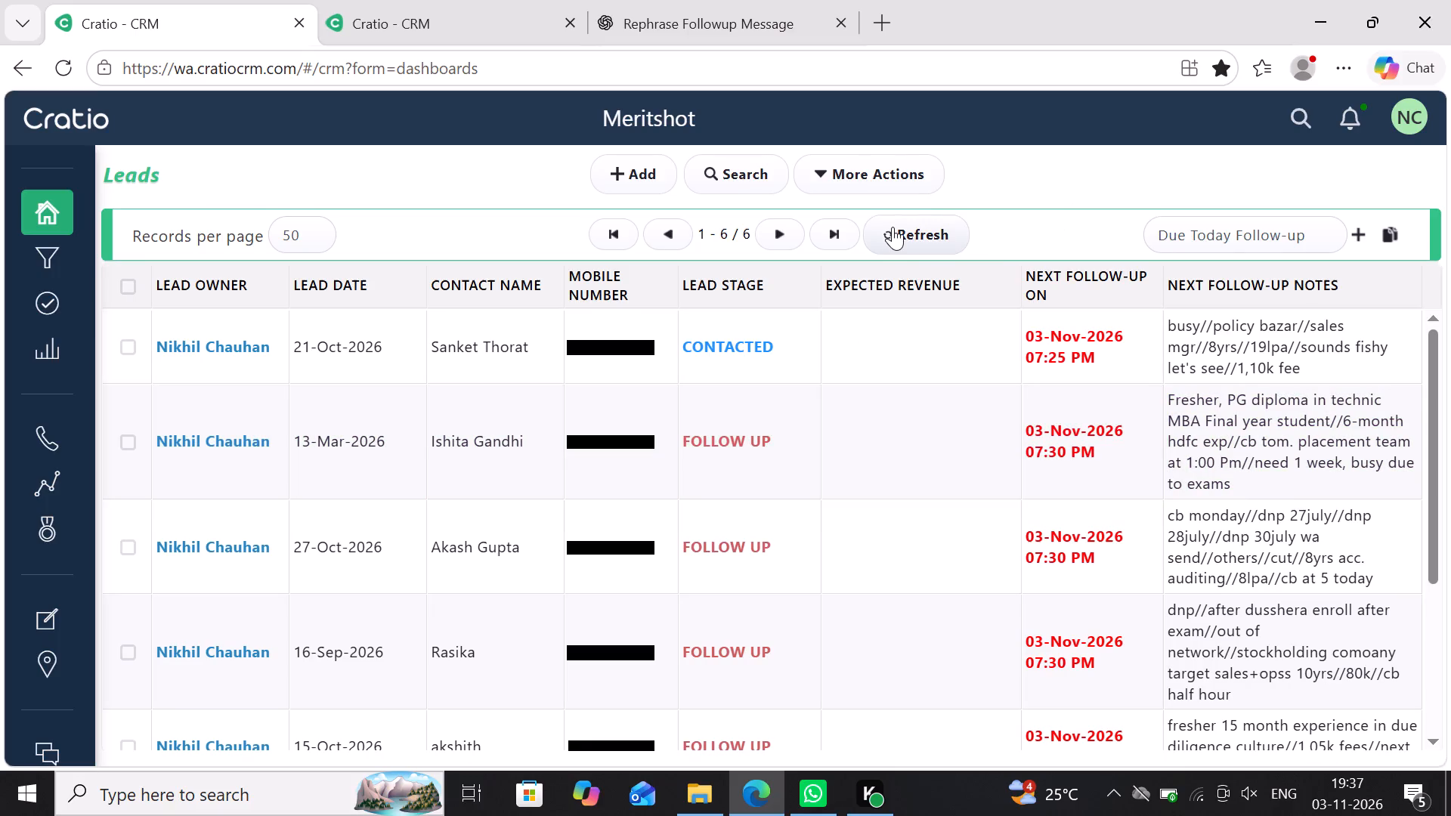
scroll(909, 620, "down", 16)
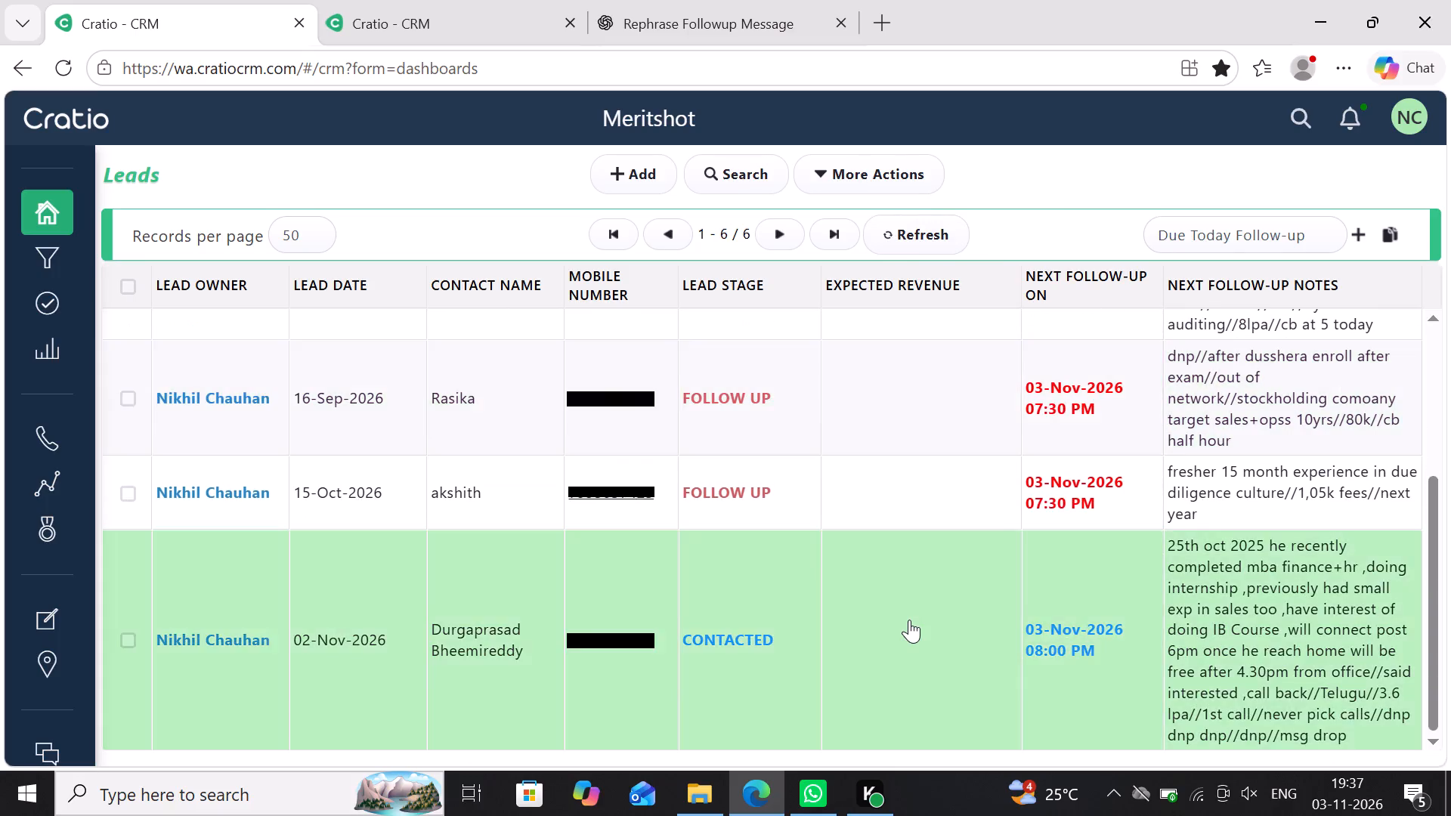
scroll(909, 620, "up", 14)
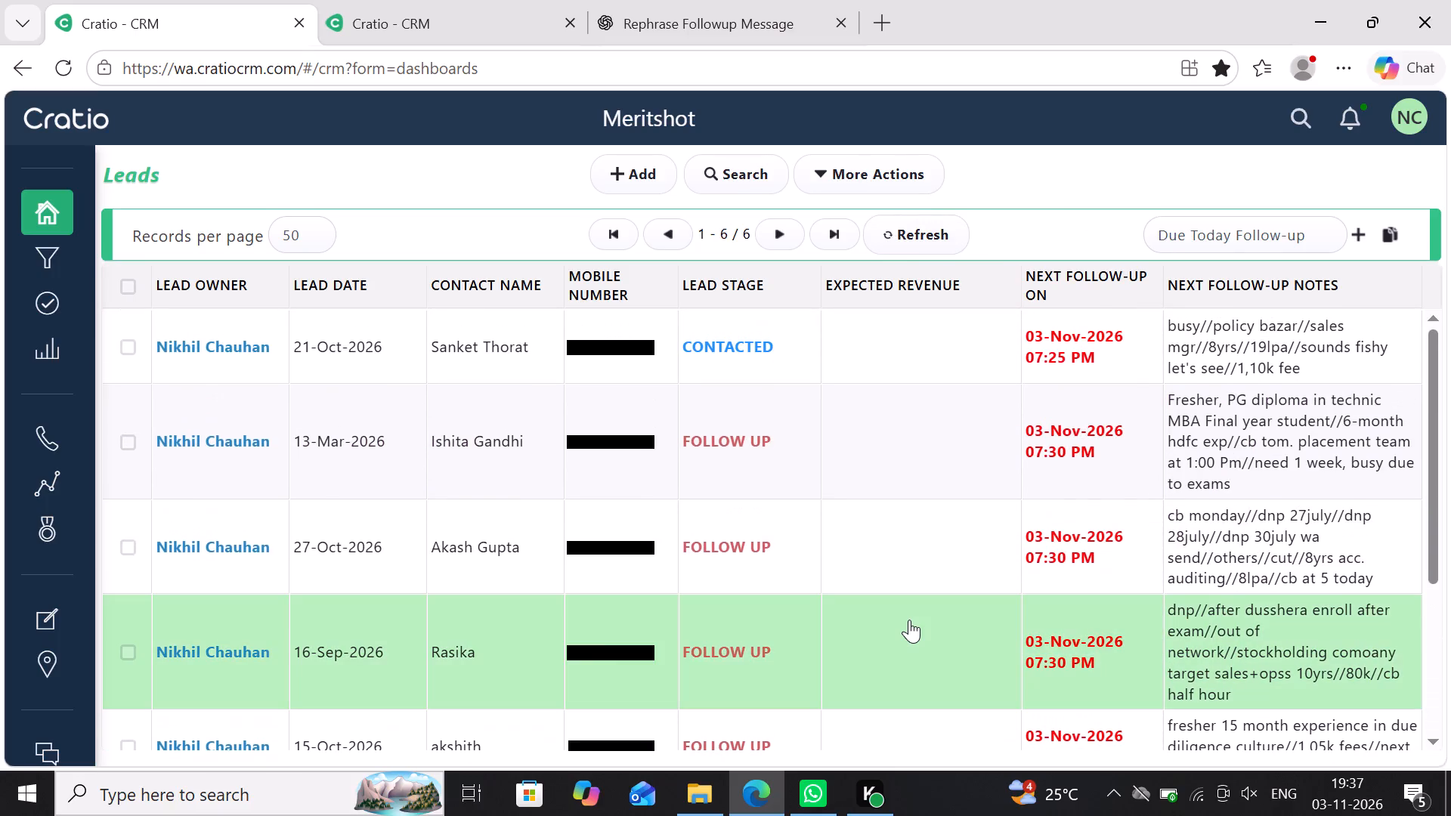
scroll(909, 614, "down", 10)
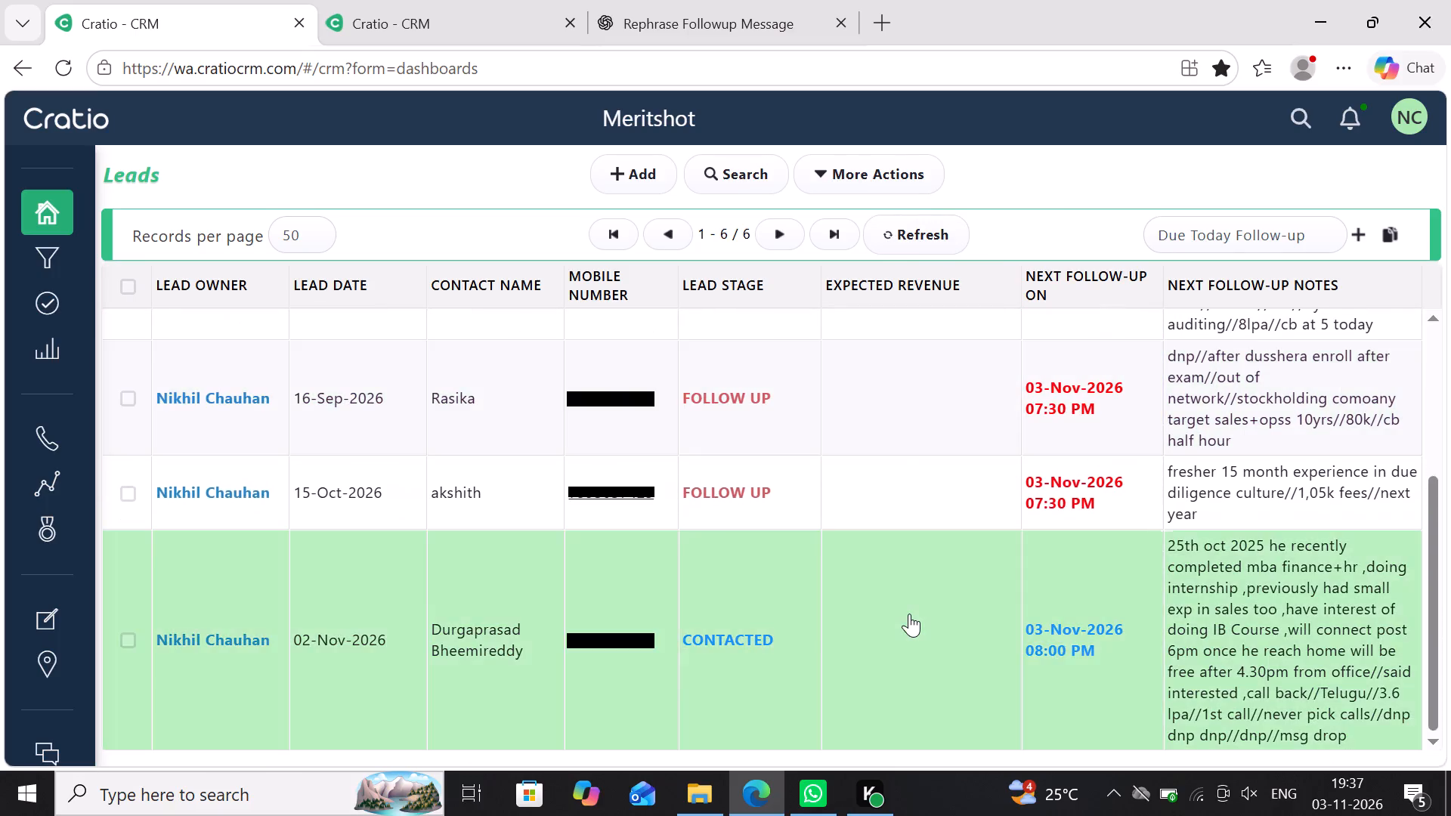
scroll(909, 614, "up", 7)
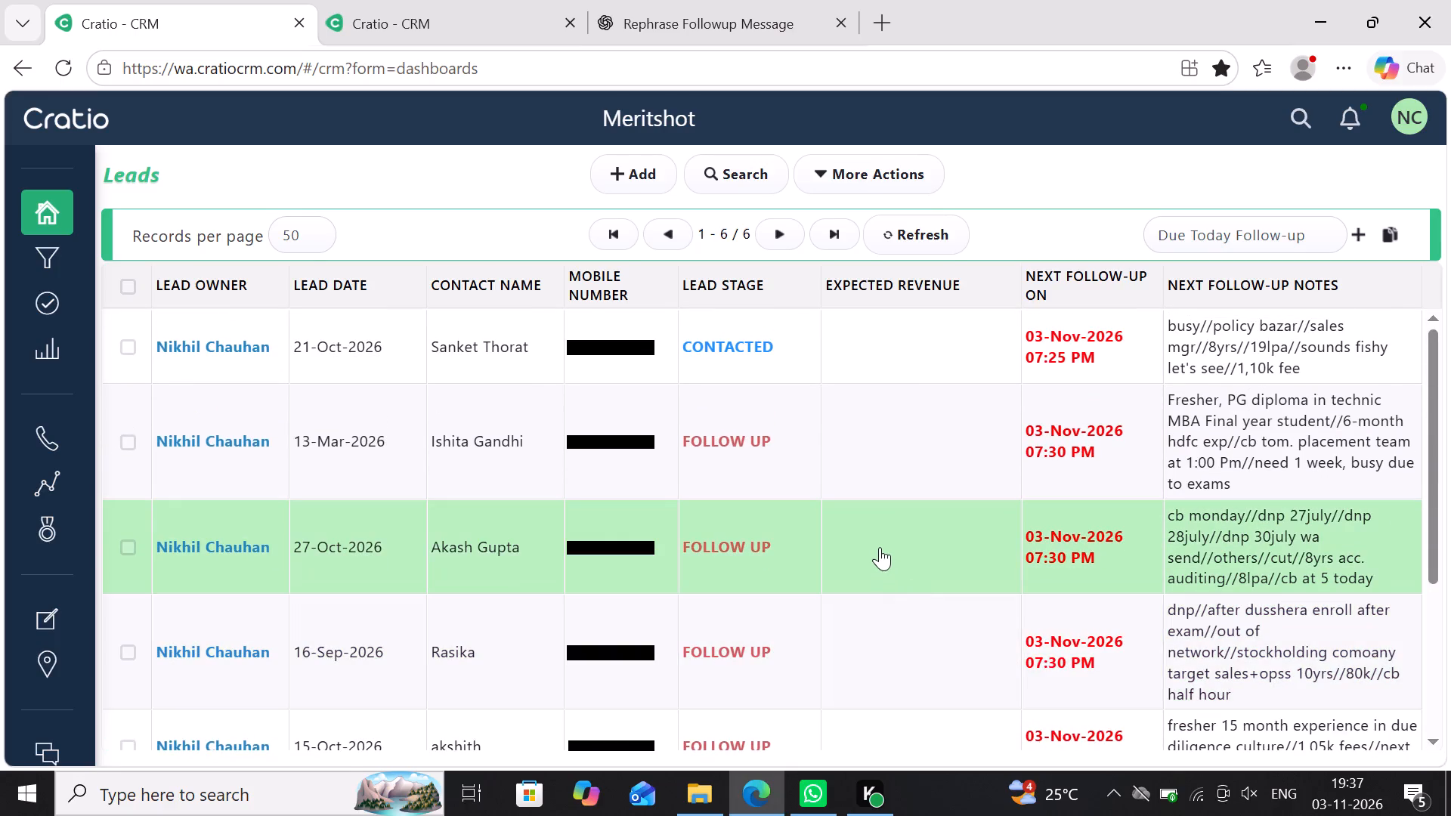
Open the FOLLOW UP lead dated 27-Oct-2026 in the Due Today list for editing.
left_click(880, 547)
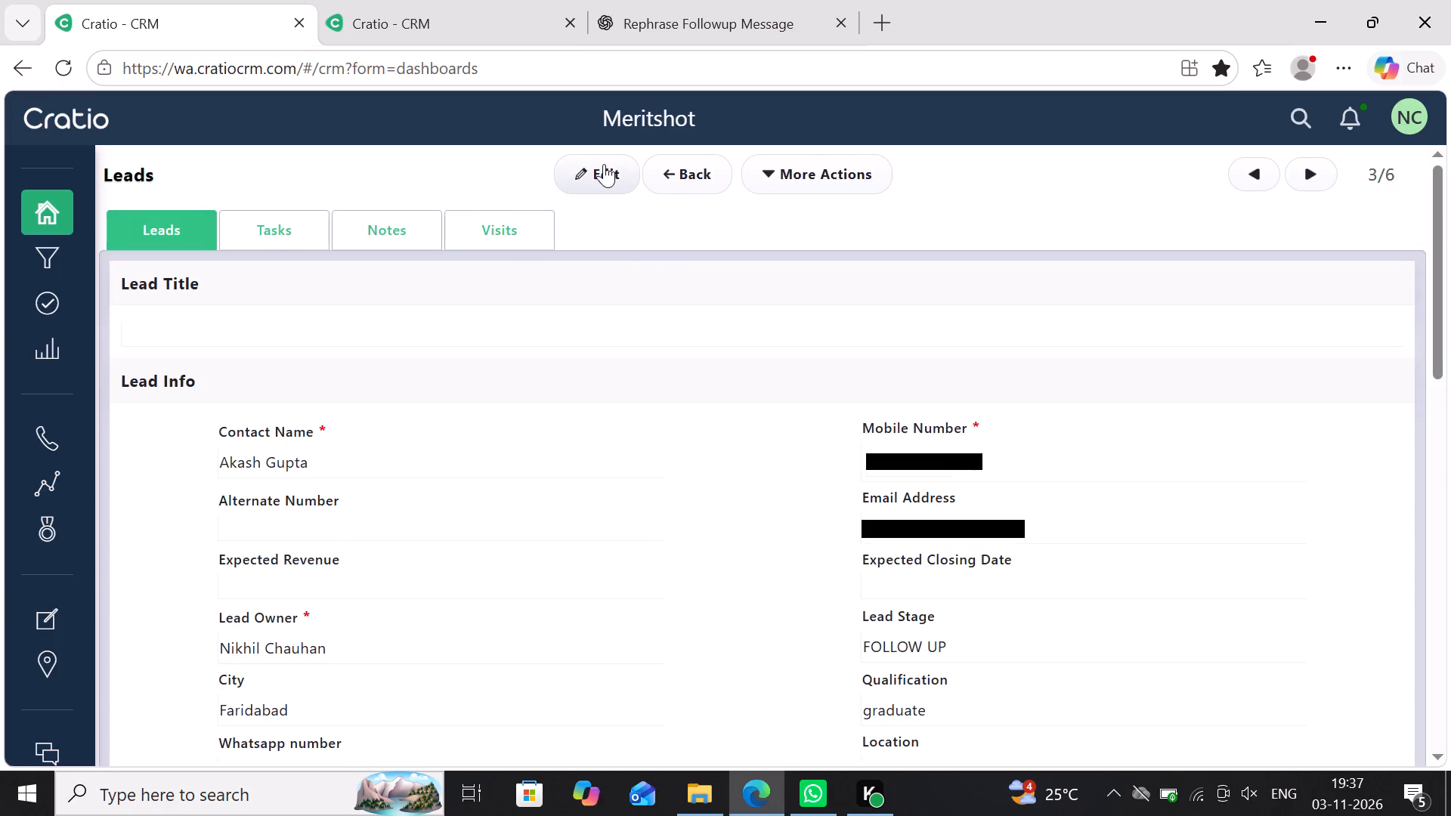
left_click(604, 164)
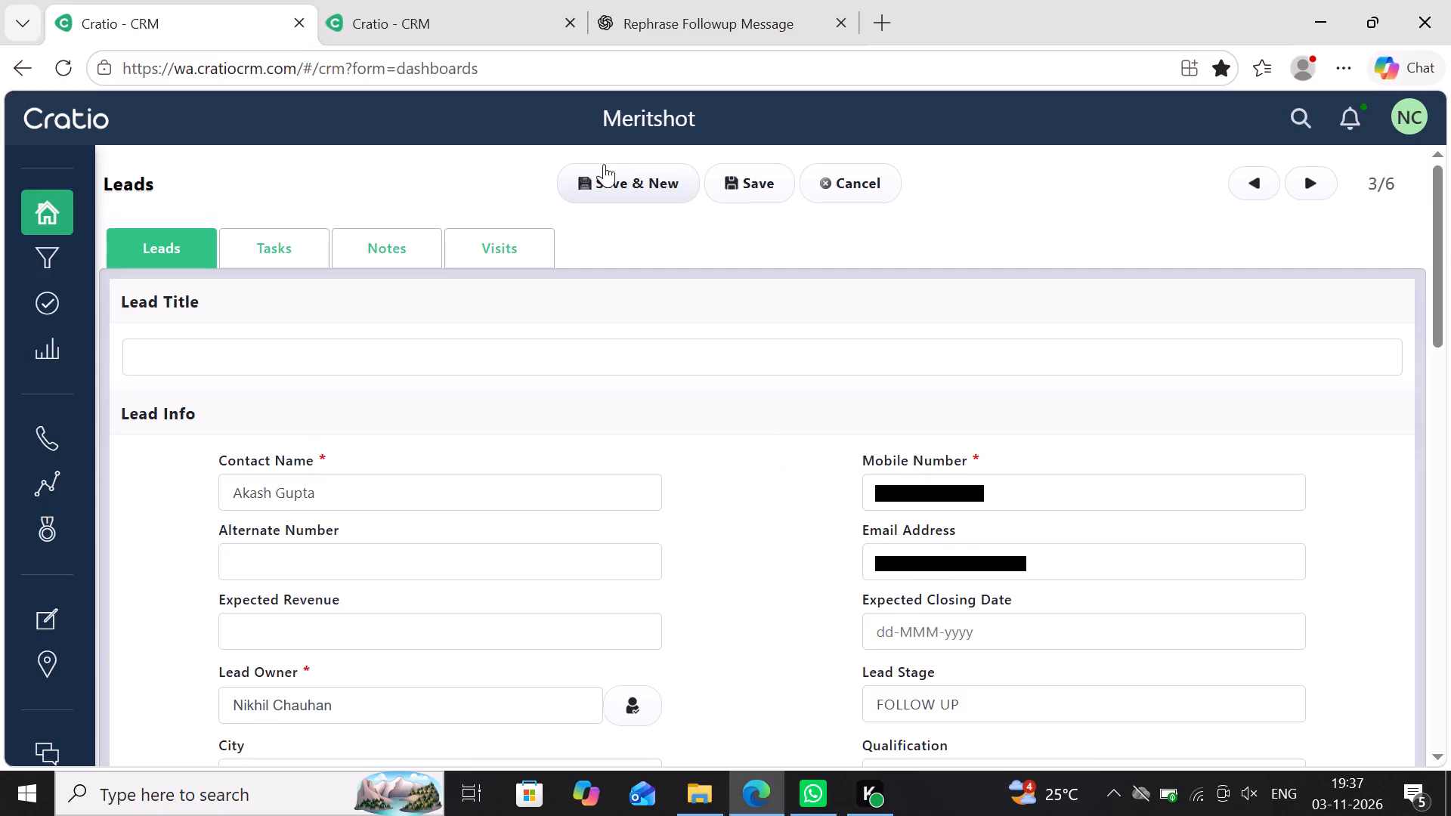
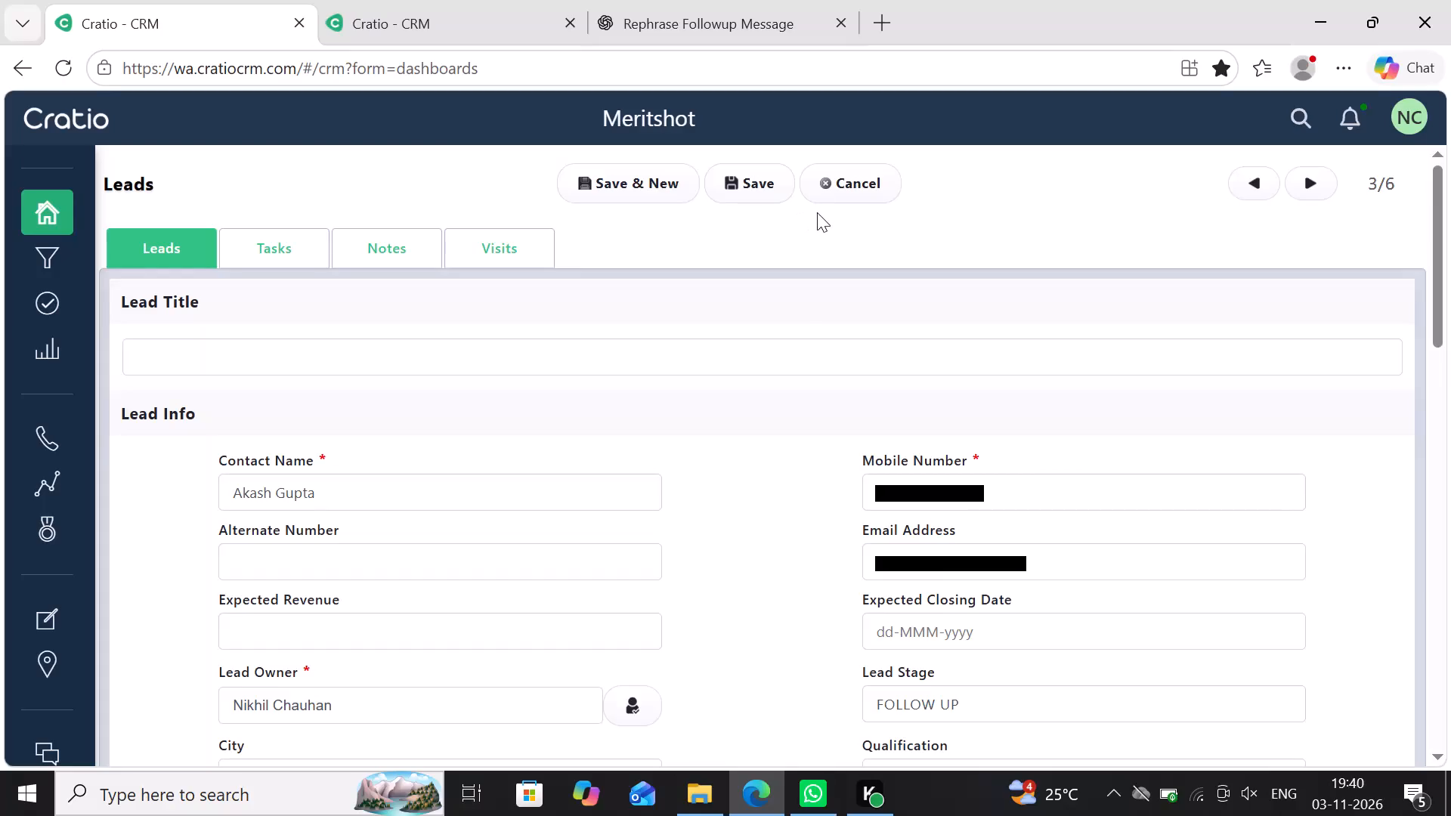
Discard the edit of the 27-Oct-2026 lead, return to the Due Today follow-up list and check the remaining leads' follow-up times and notes.
left_click(840, 186)
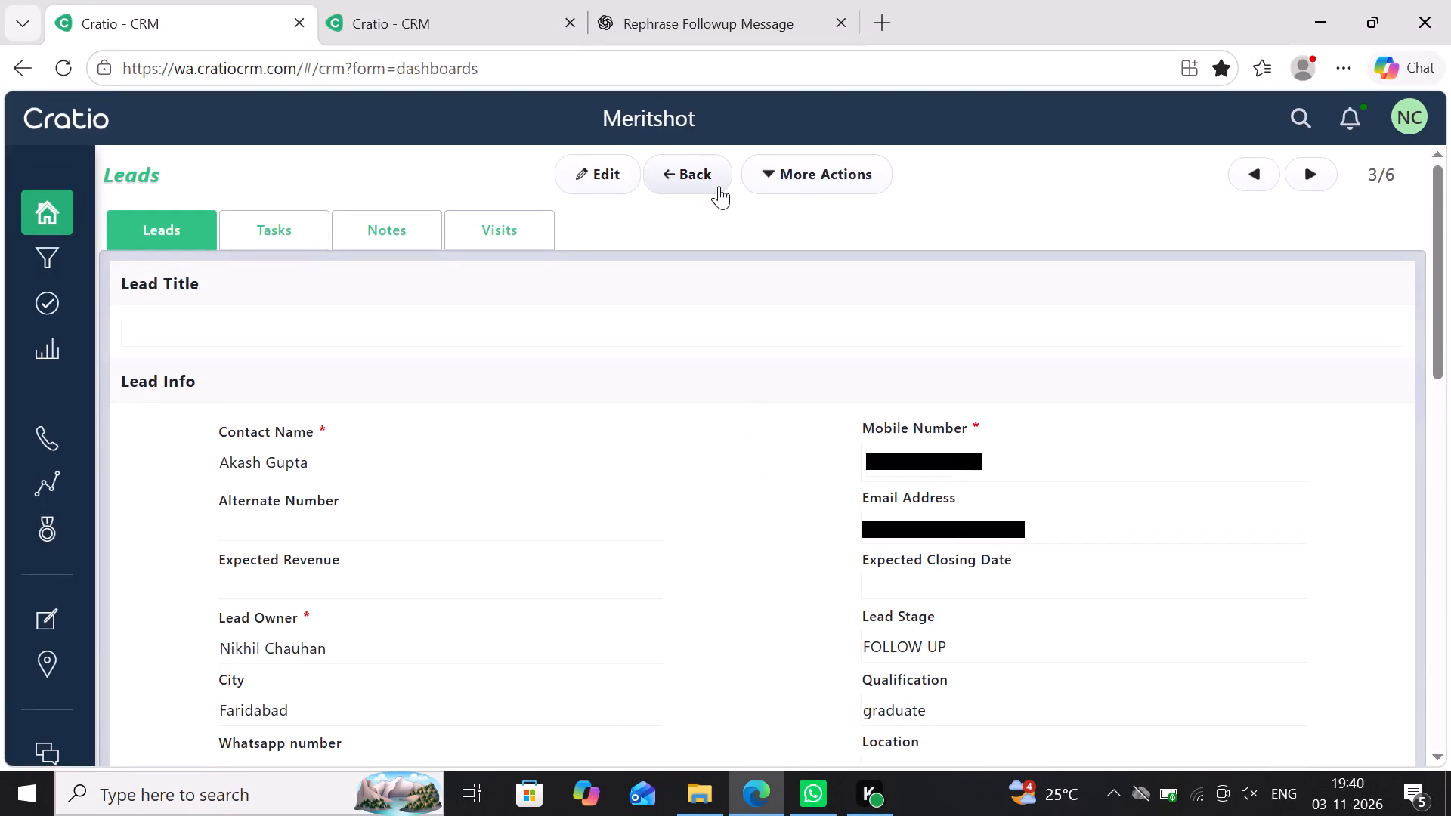
left_click(696, 174)
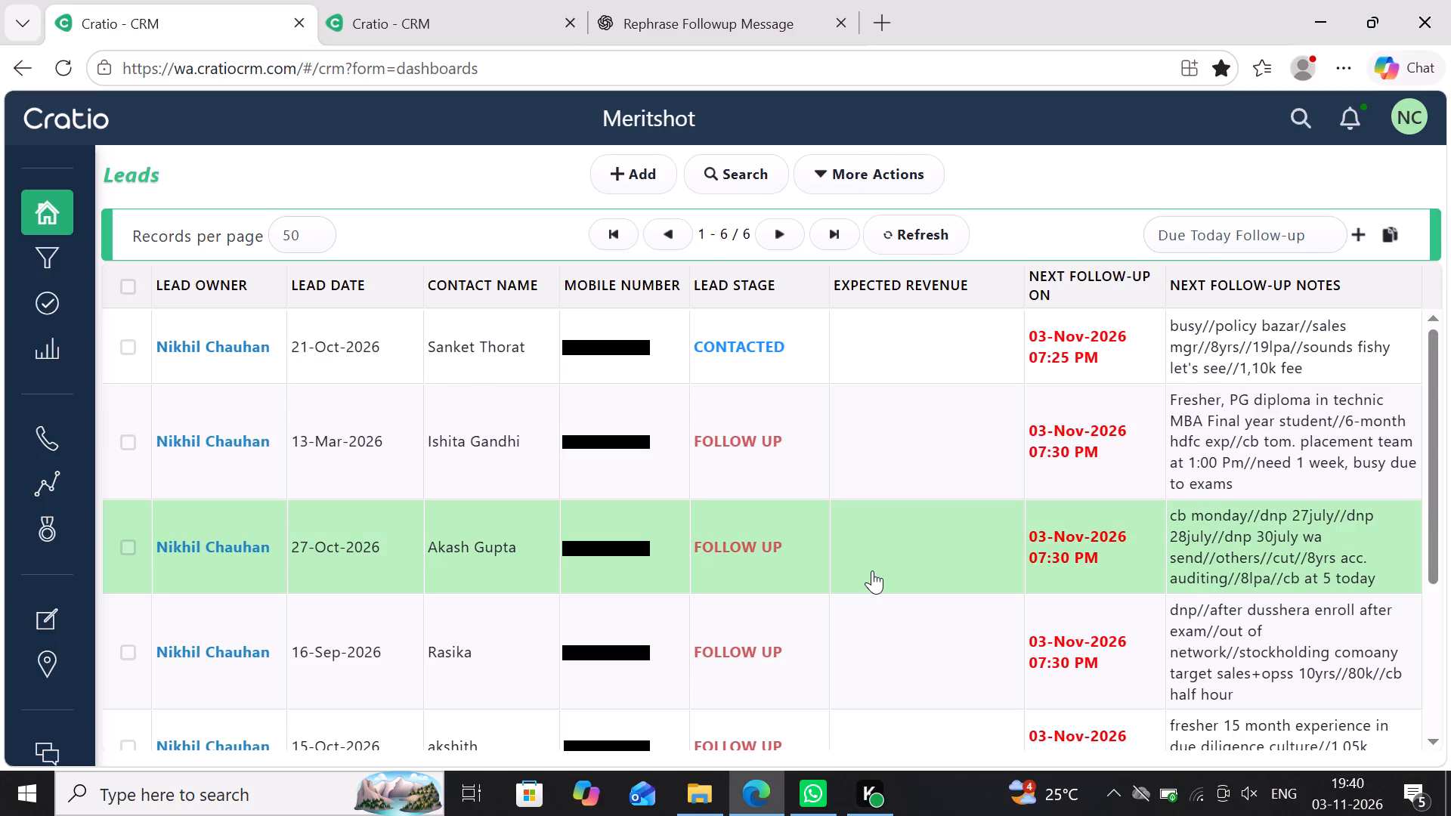
scroll(872, 570, "down", 15)
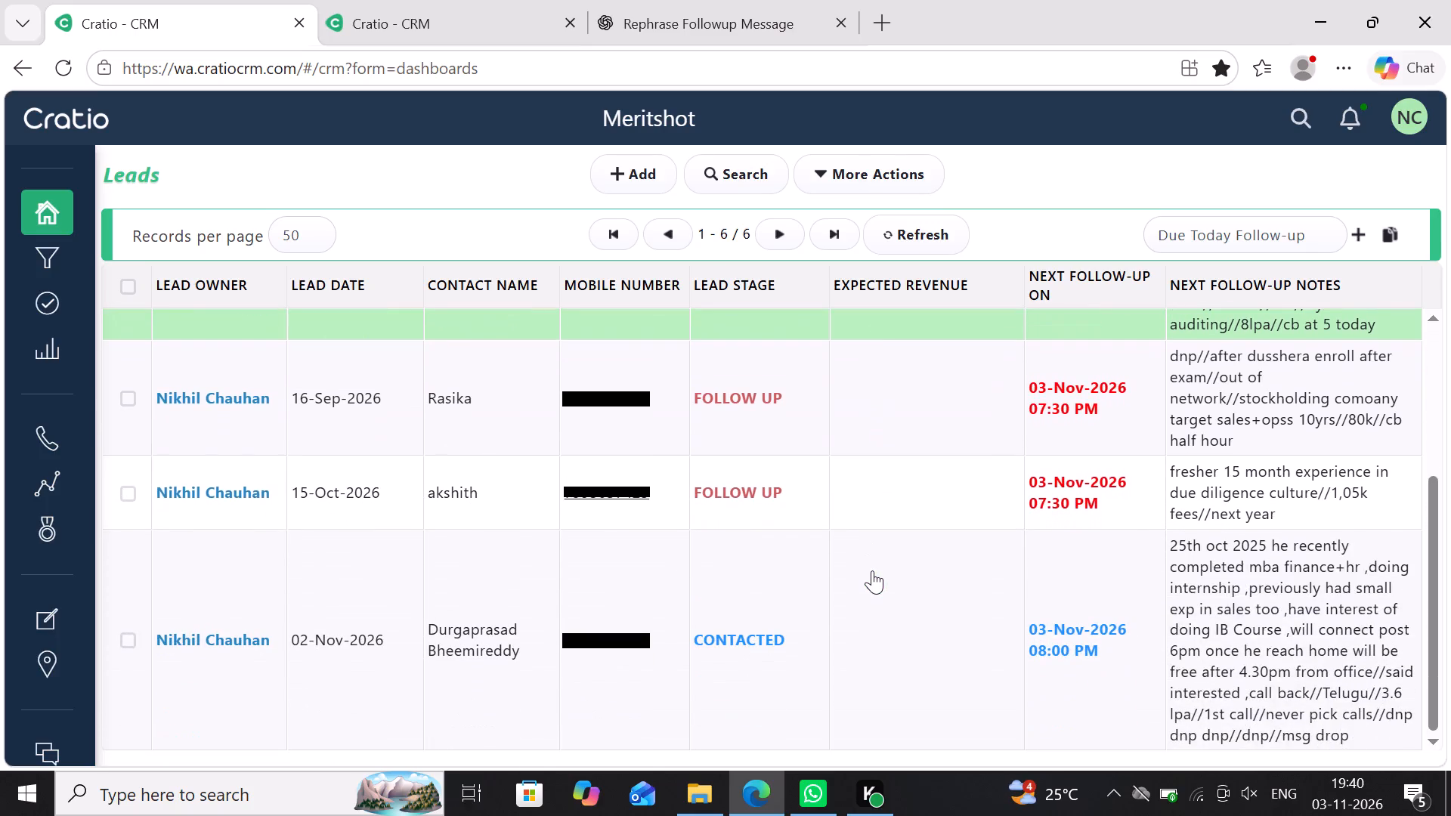
scroll(872, 570, "down", 4)
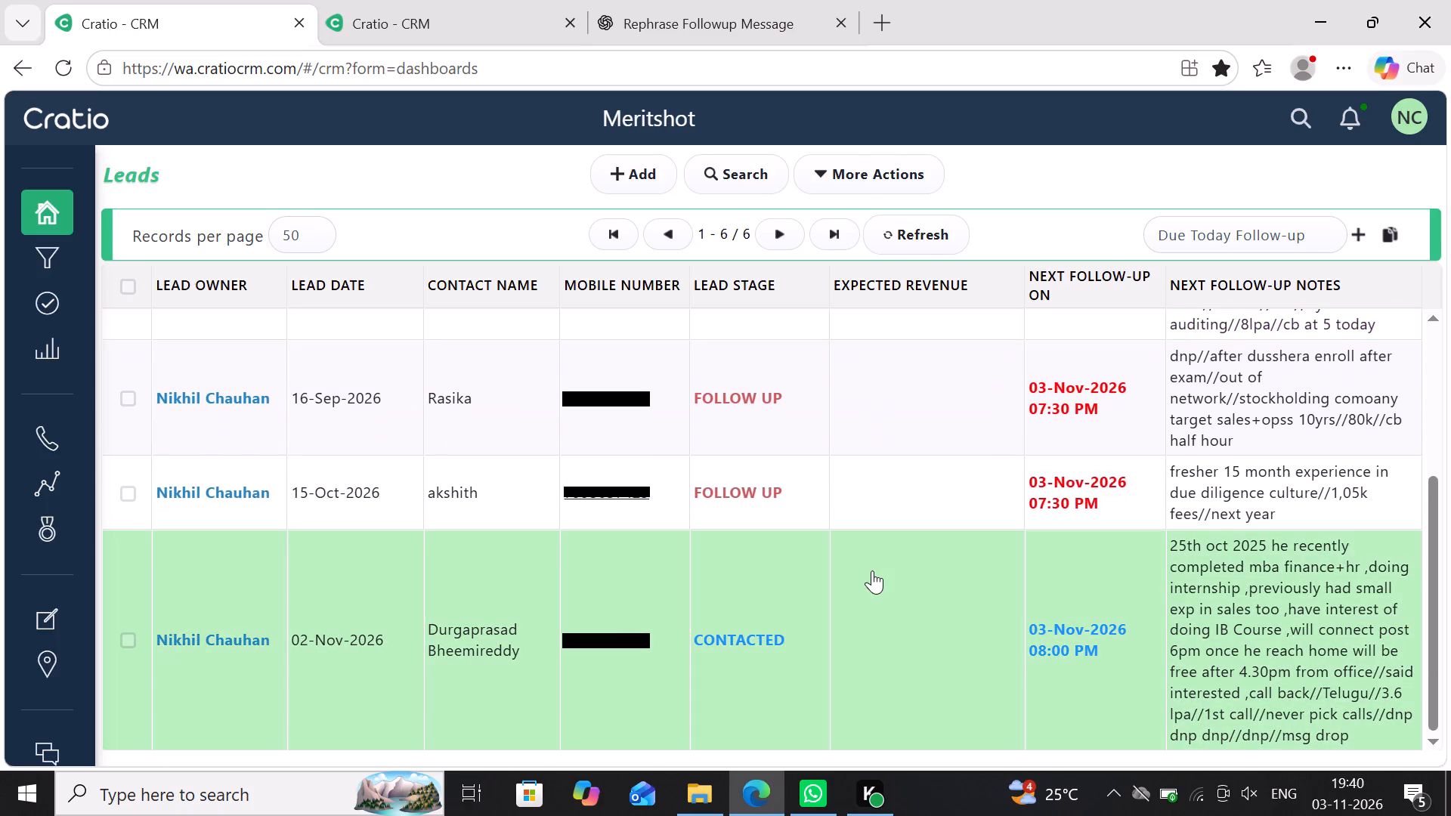
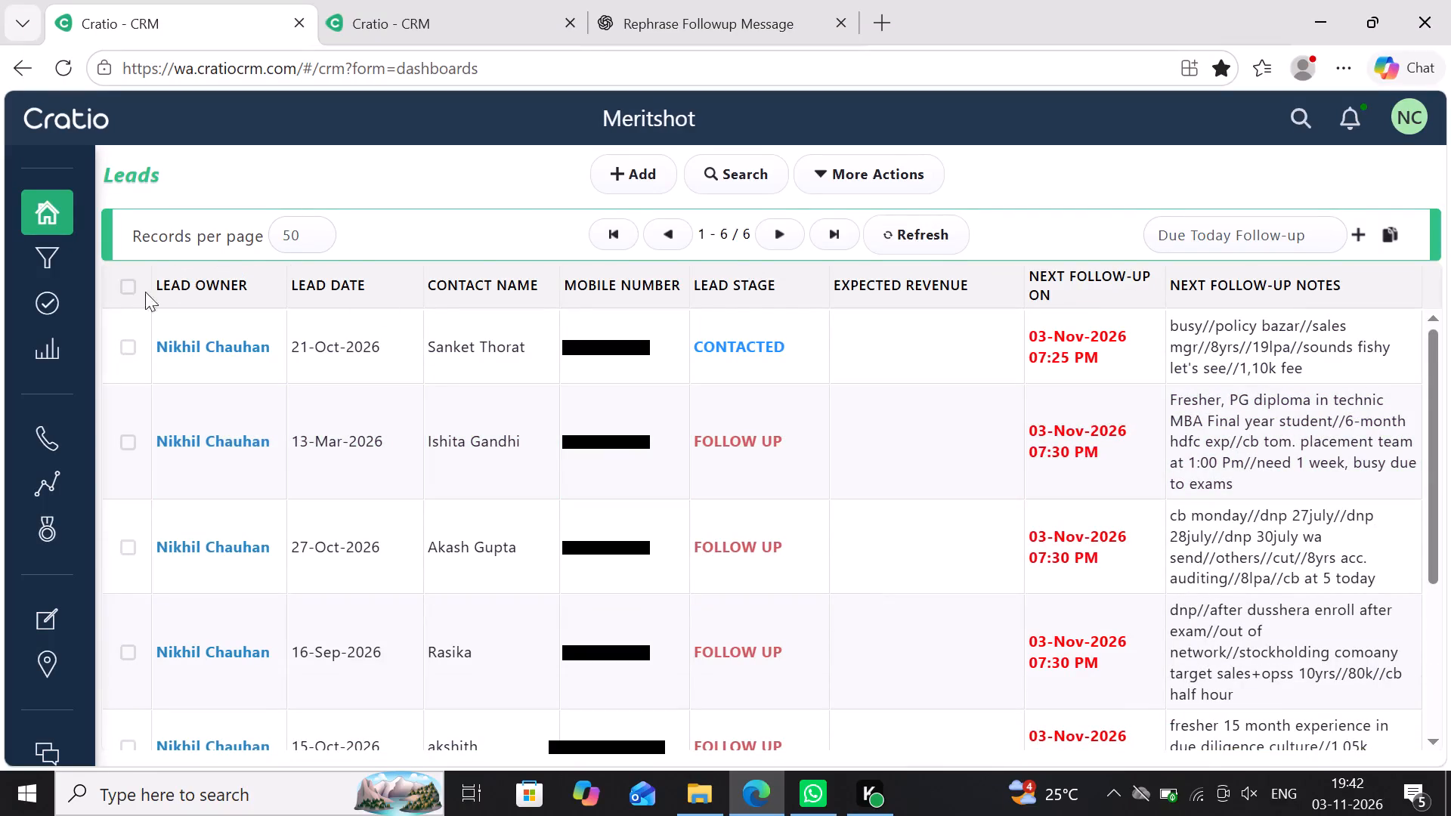
Select all leads in the Due Today follow-up list and open them for mass editing.
left_click(123, 293)
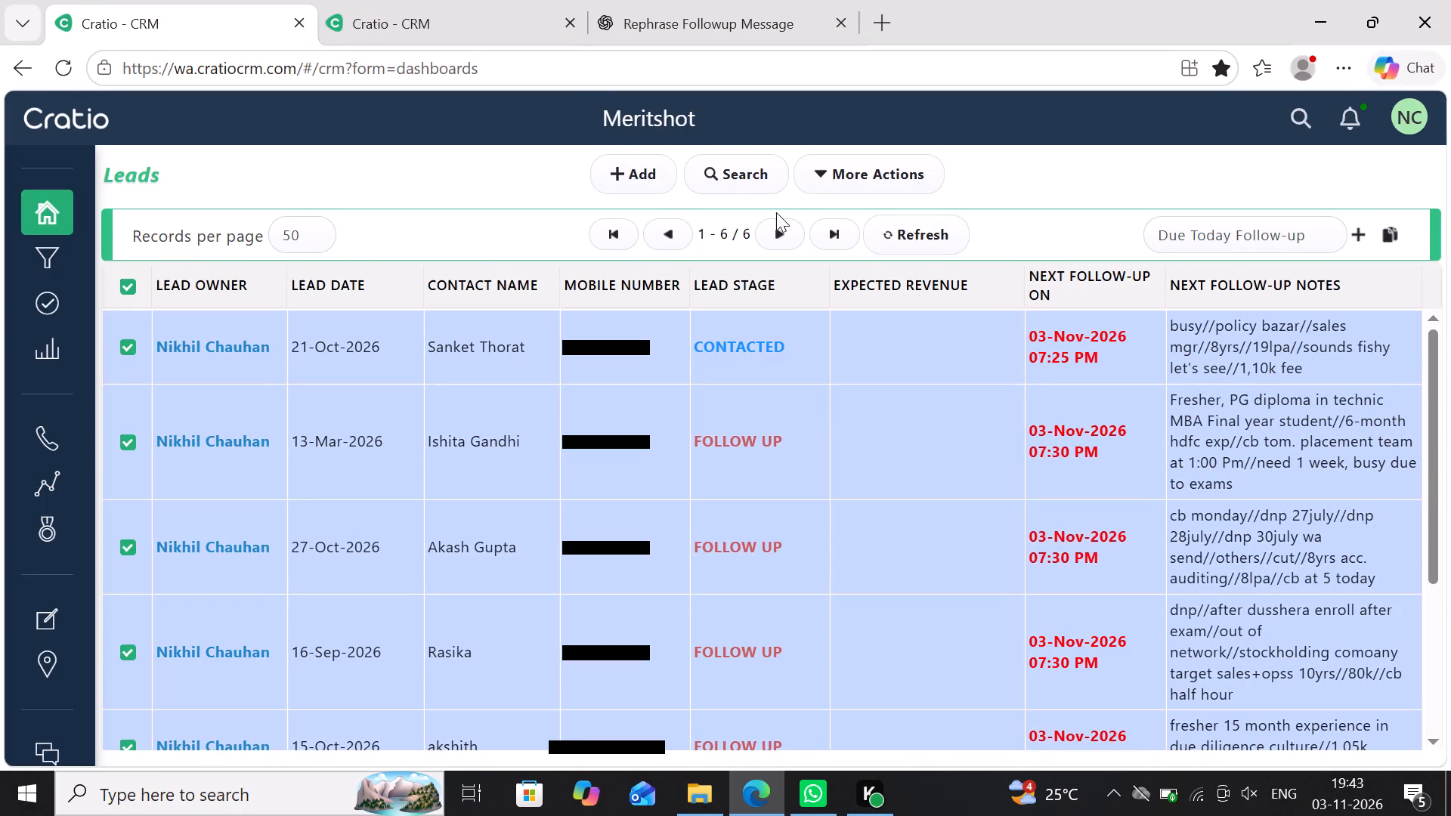
left_click(863, 217)
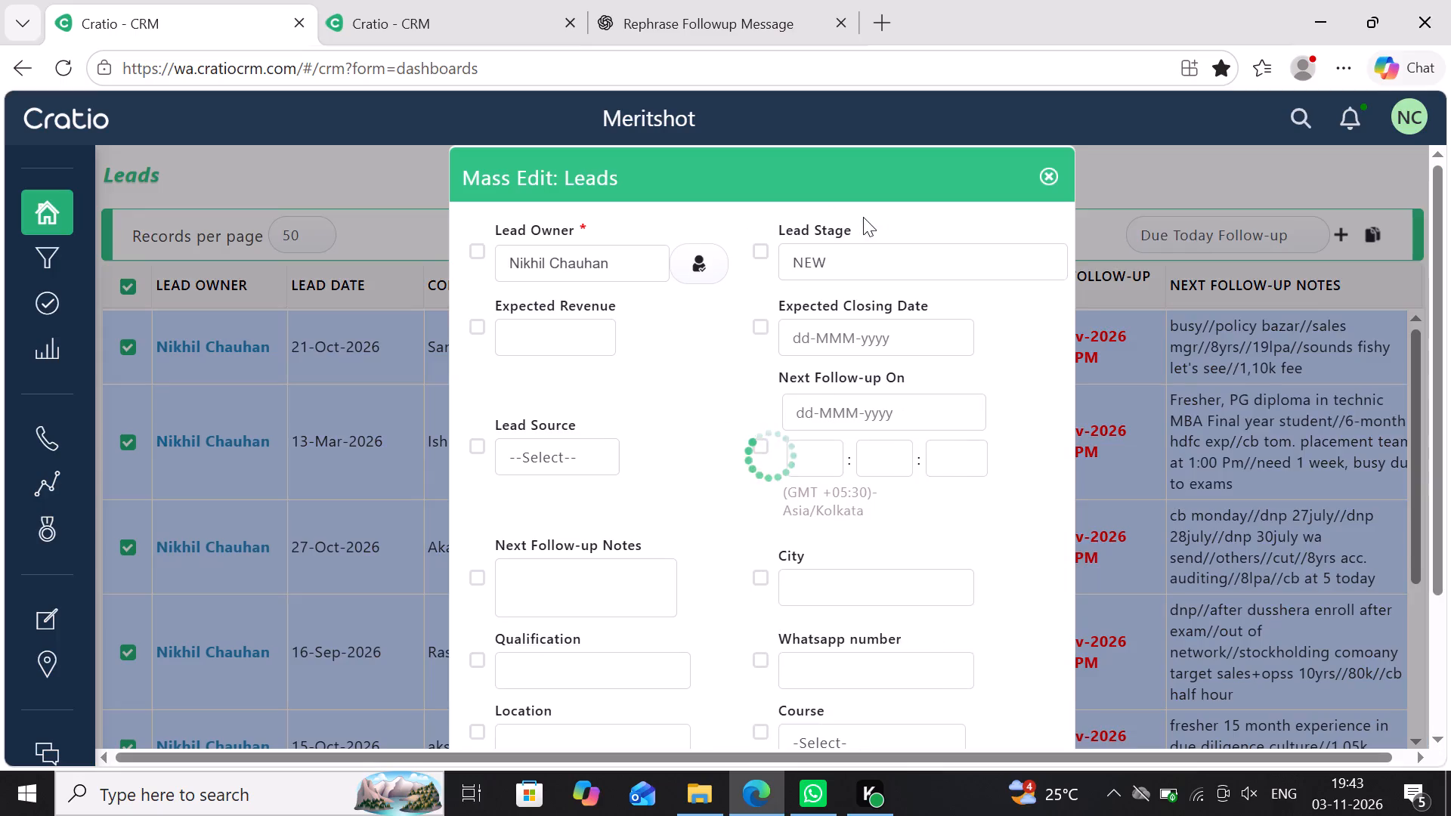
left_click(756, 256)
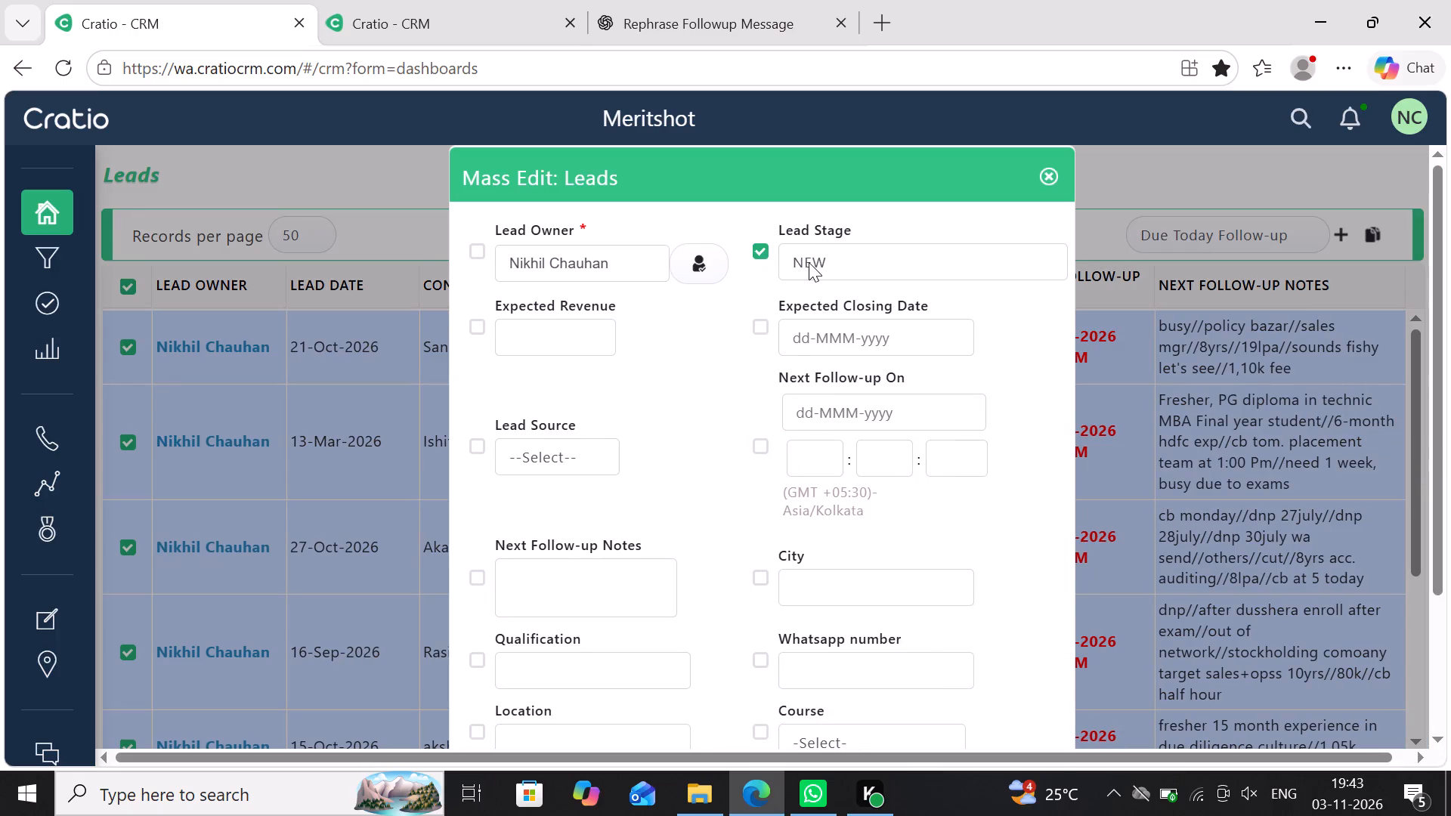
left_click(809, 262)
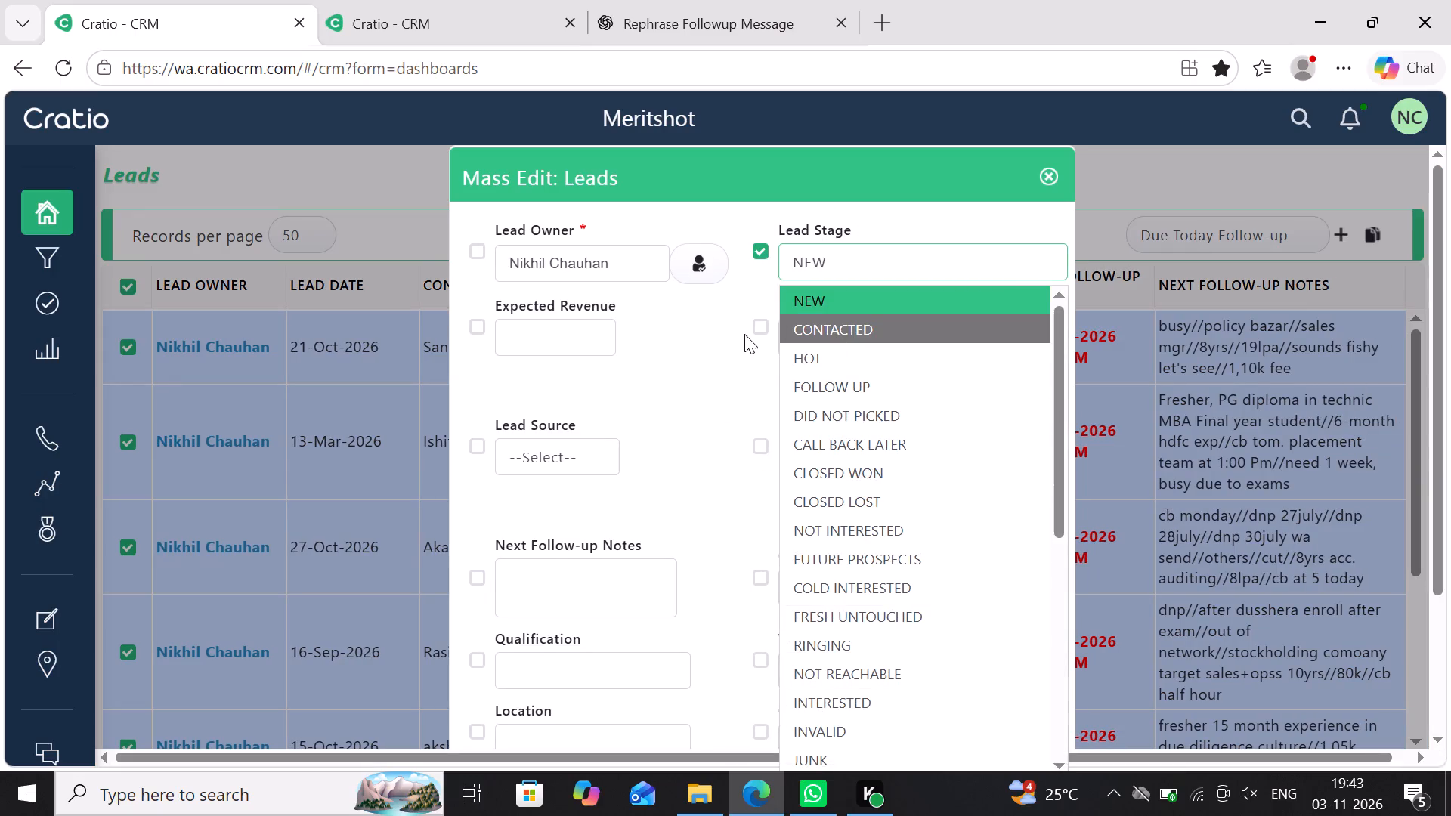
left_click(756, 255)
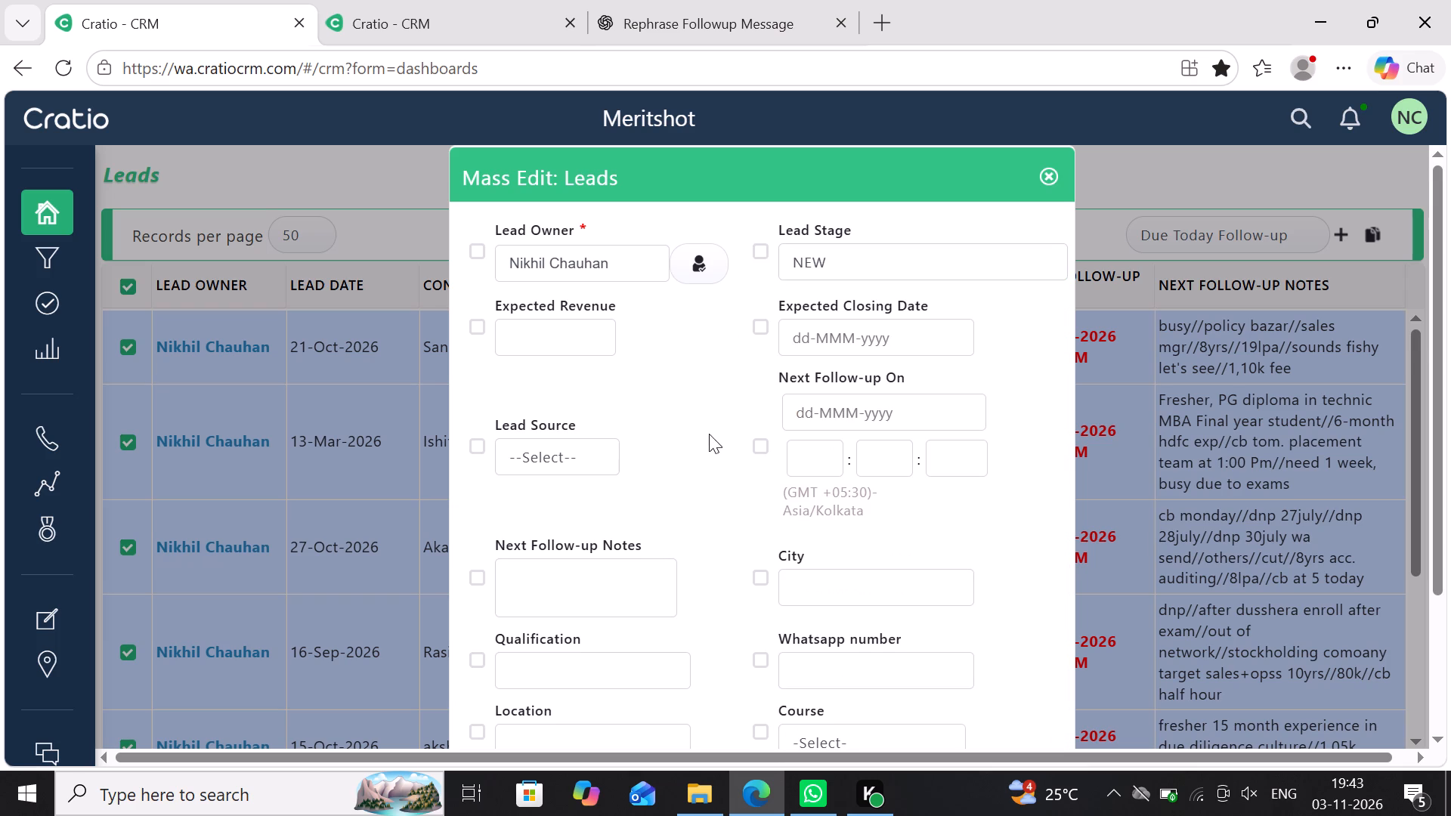
Mass-set Next Follow-up On to 05-Nov-2026 11:12 PM for the selected leads, save, and refresh the Due Today list.
left_click(761, 447)
left_click(848, 414)
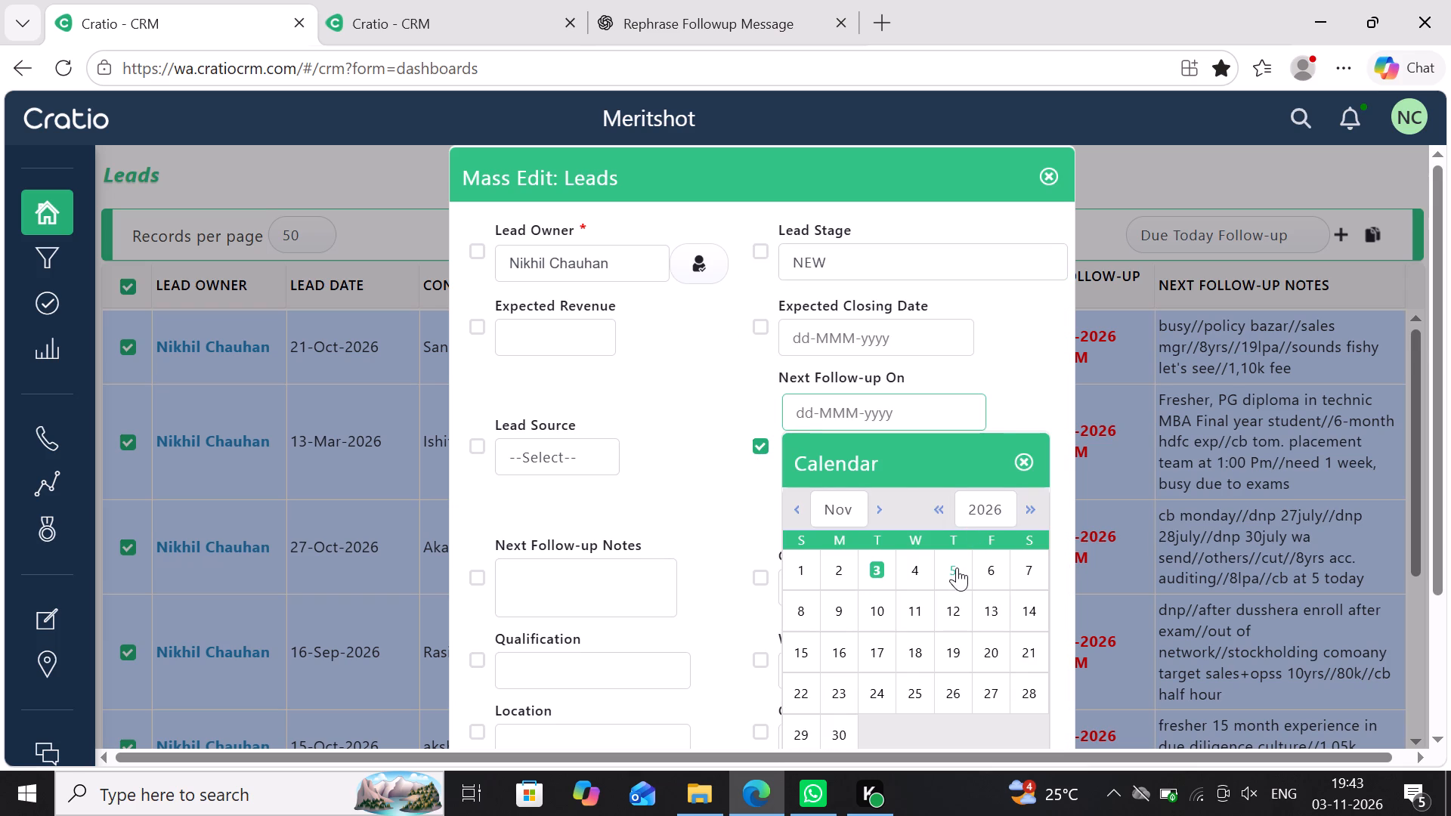
left_click(957, 567)
left_click(808, 452)
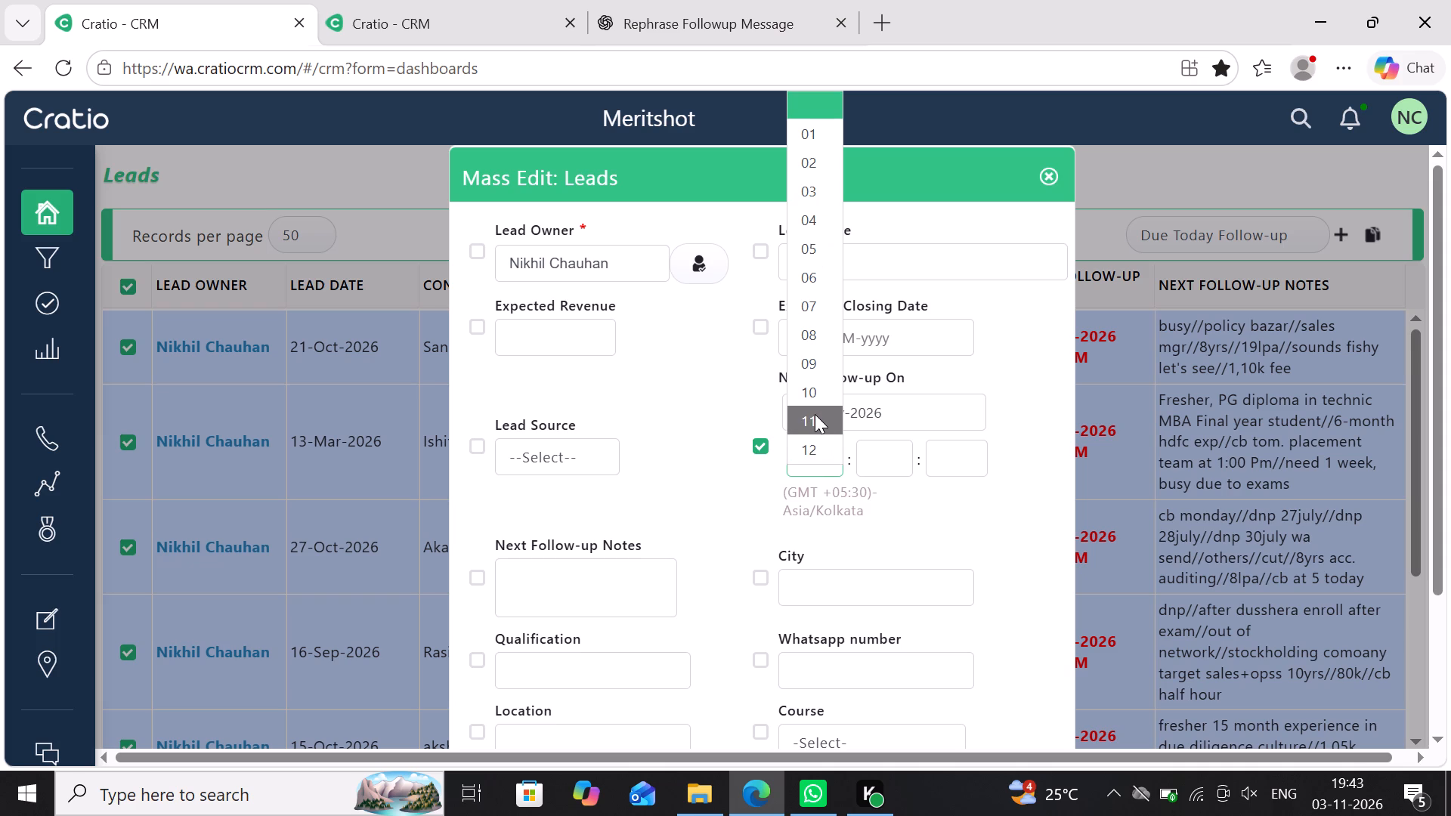
left_click(815, 414)
left_click(876, 449)
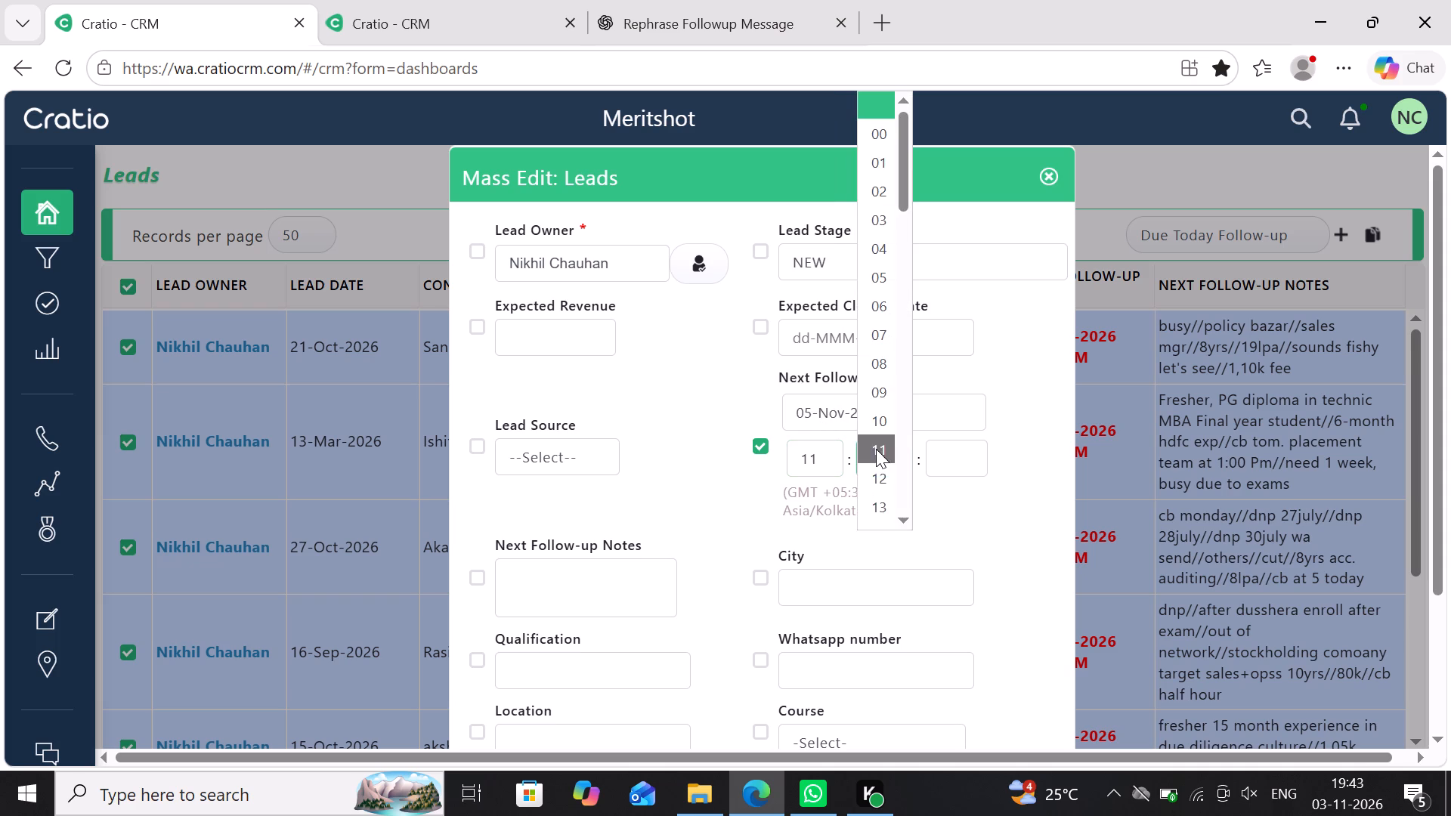
left_click(882, 478)
left_click(939, 456)
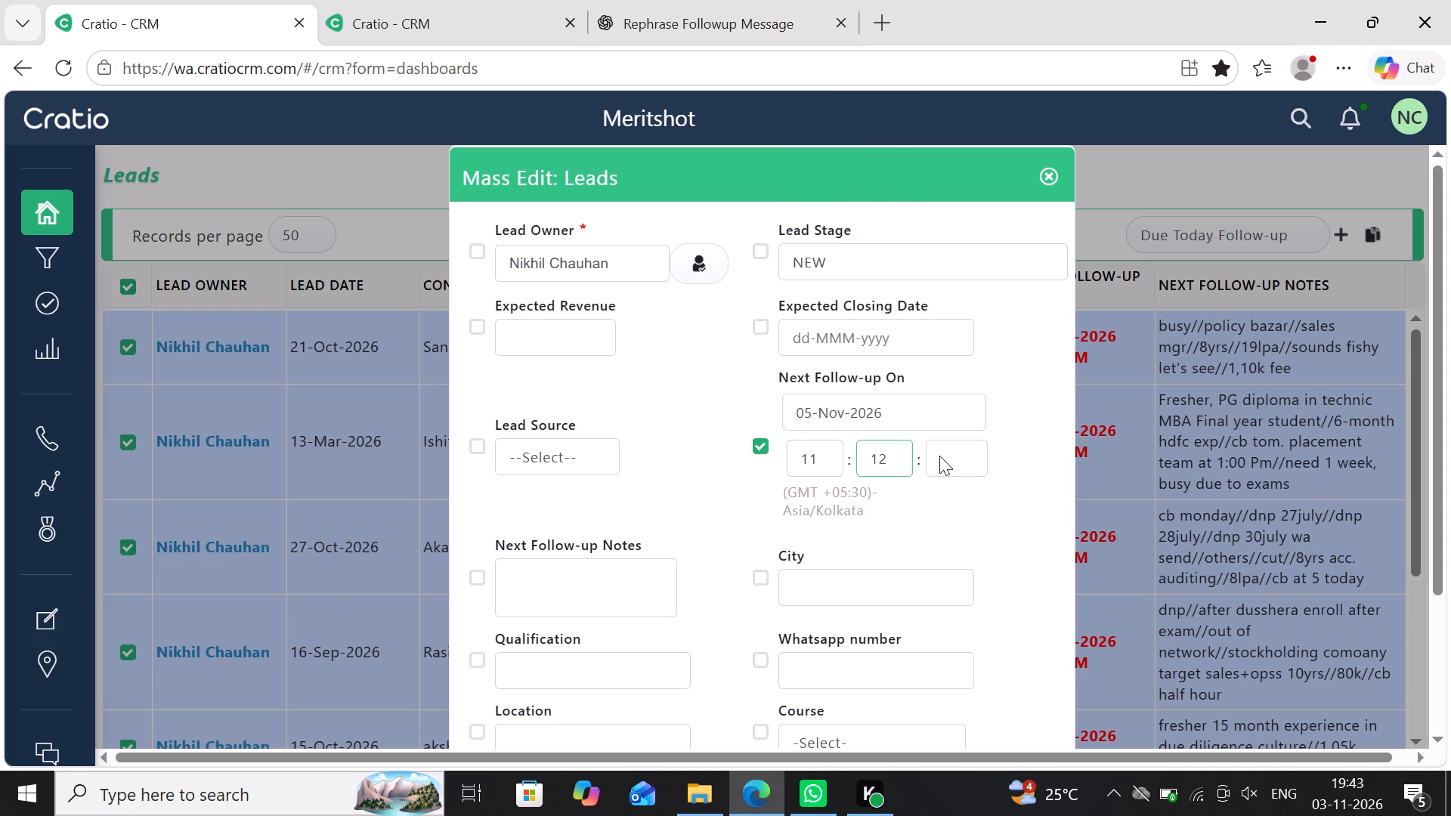
left_click(958, 547)
scroll(958, 547, "down", 13)
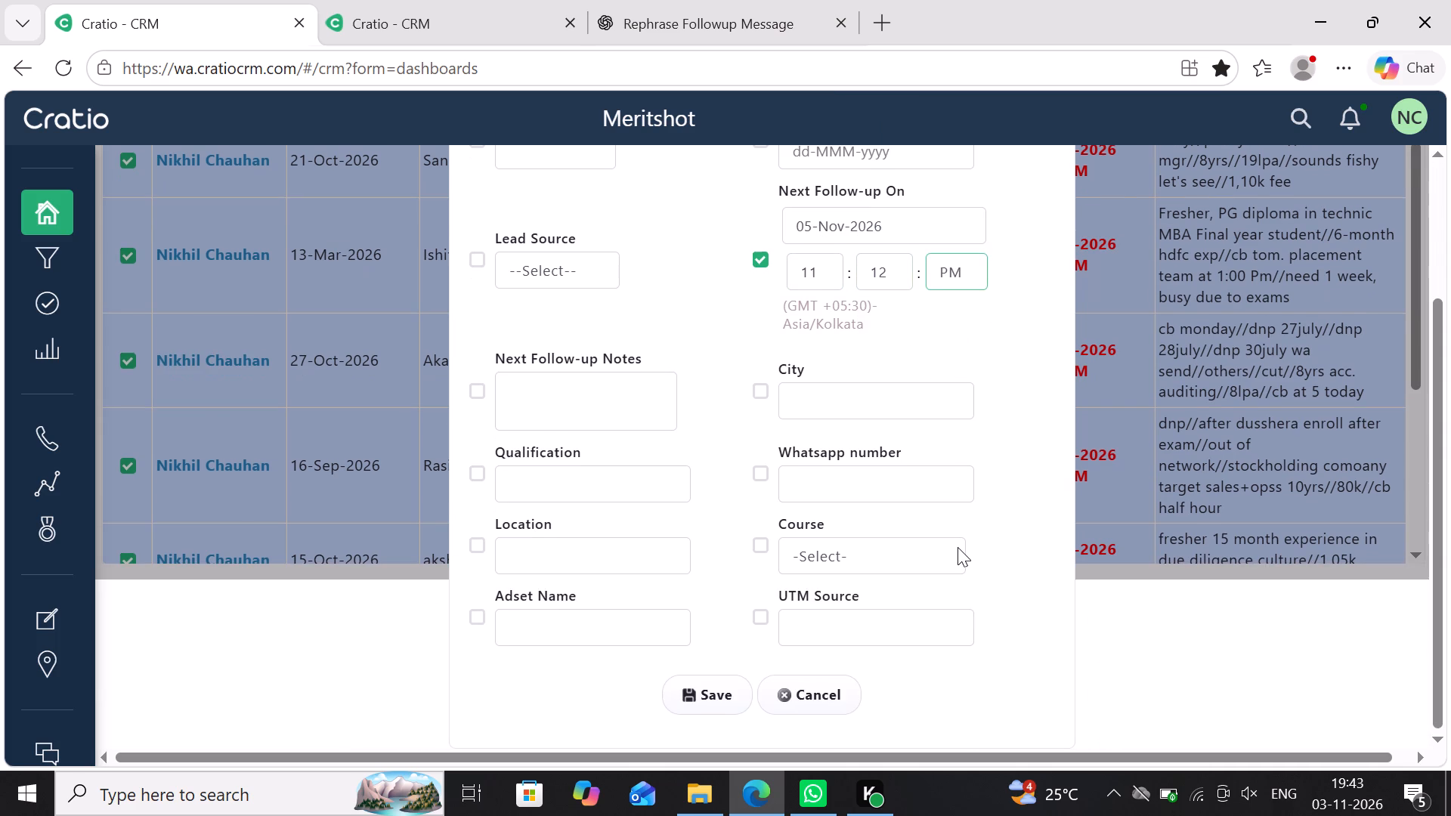
scroll(958, 547, "down", 6)
left_click(722, 688)
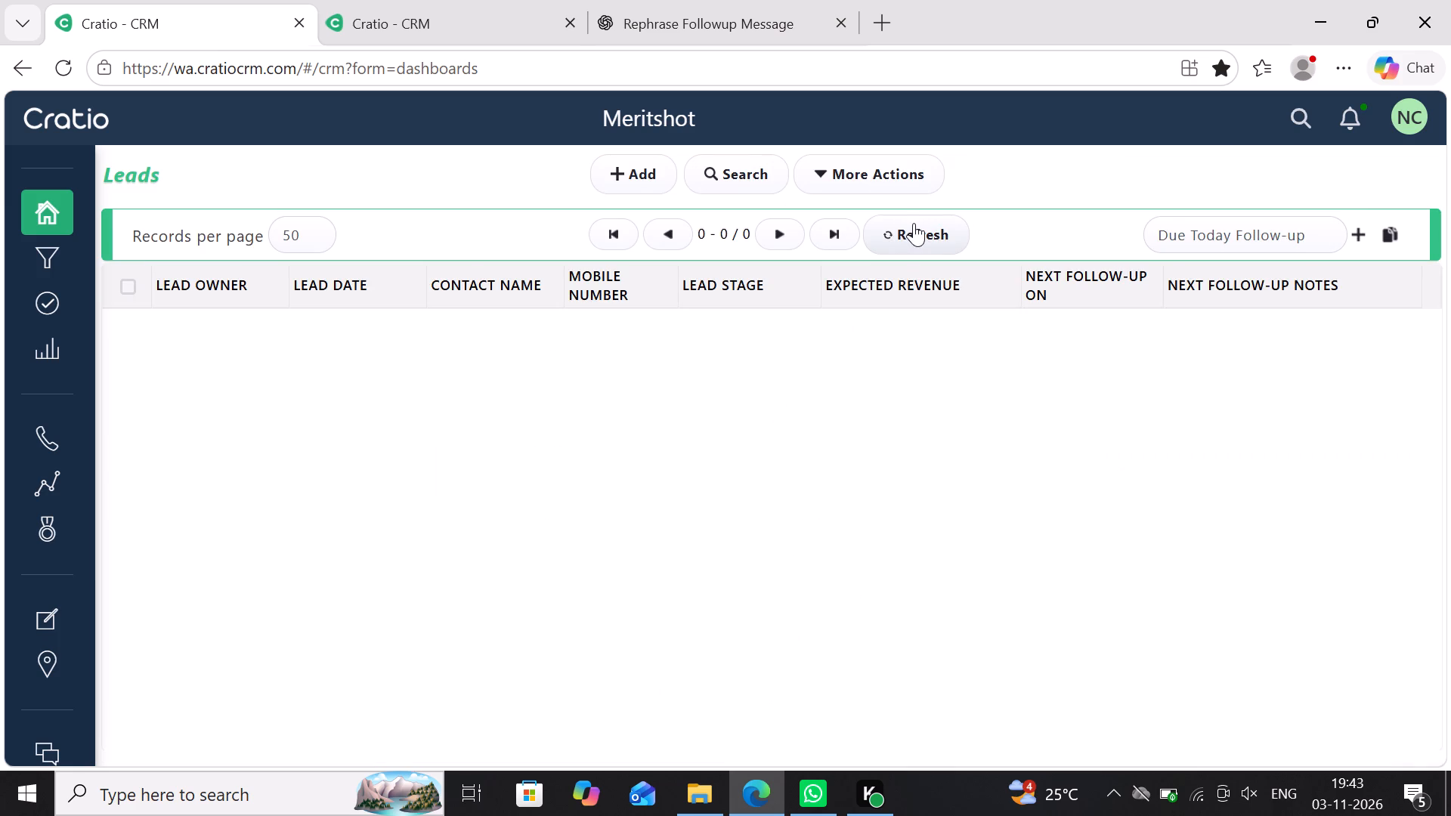
left_click(914, 223)
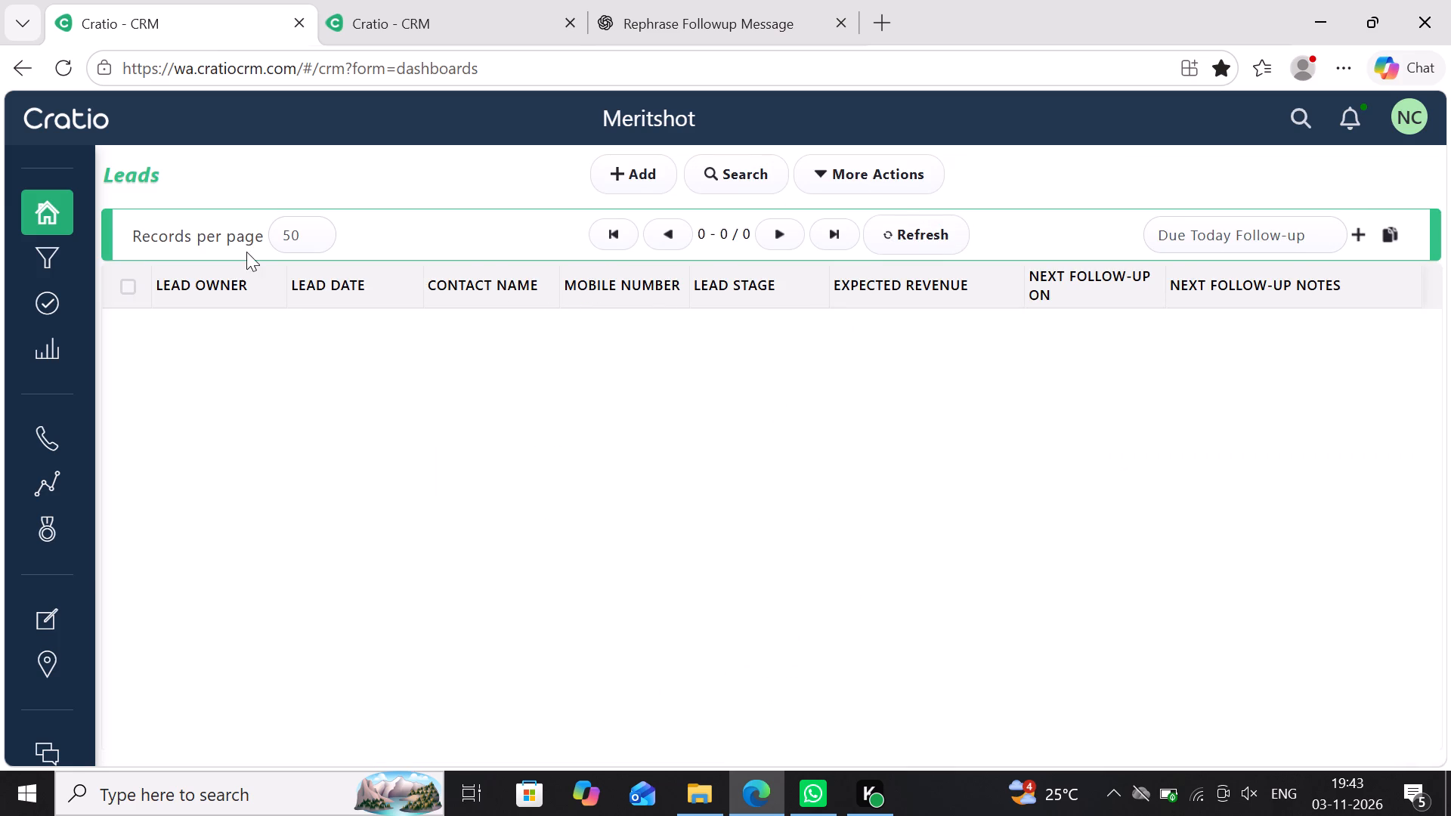
Return to the dashboard, refresh its figures and open the CALL BACK LATER leads list.
left_click(70, 217)
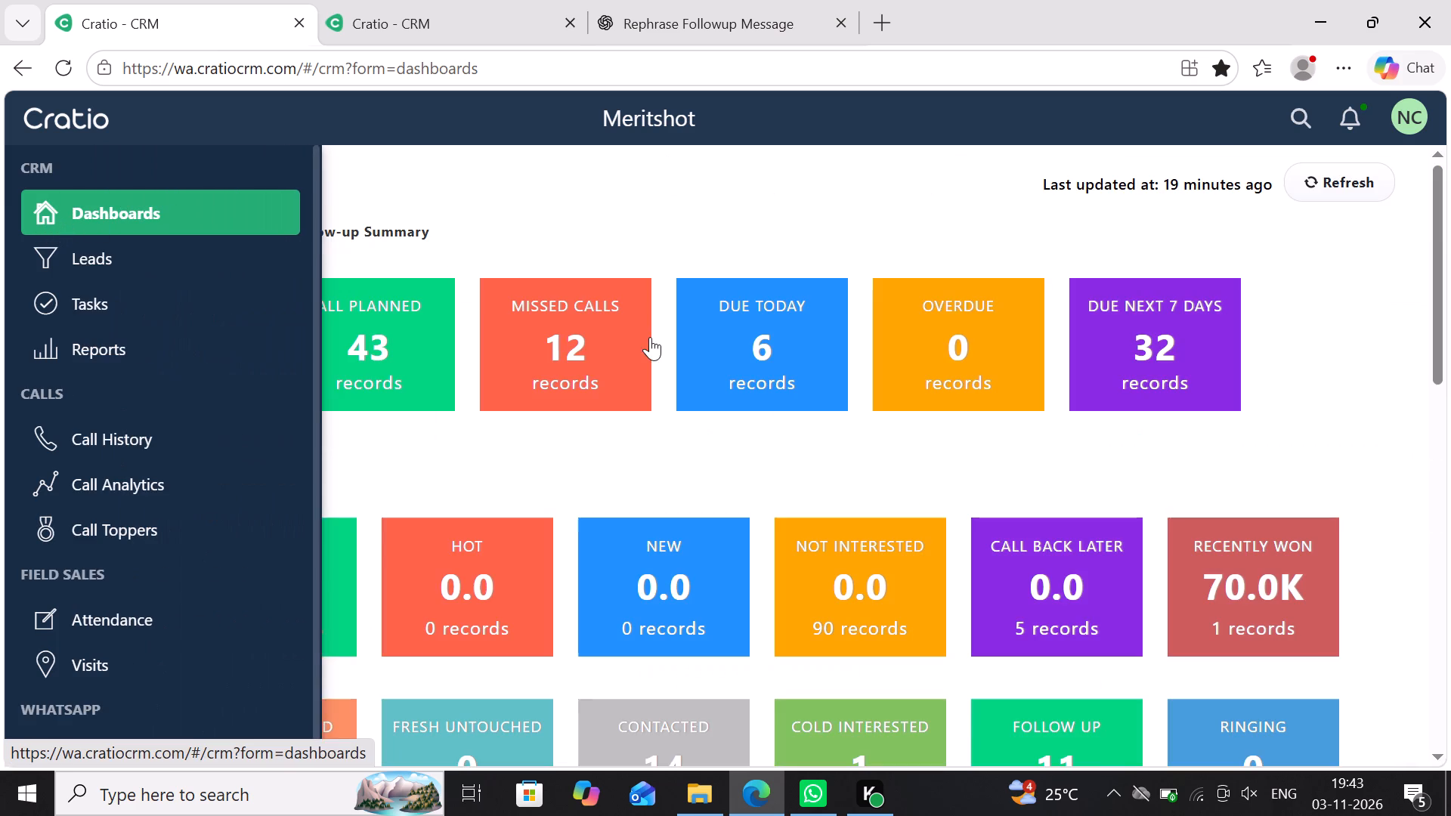
left_click(1313, 181)
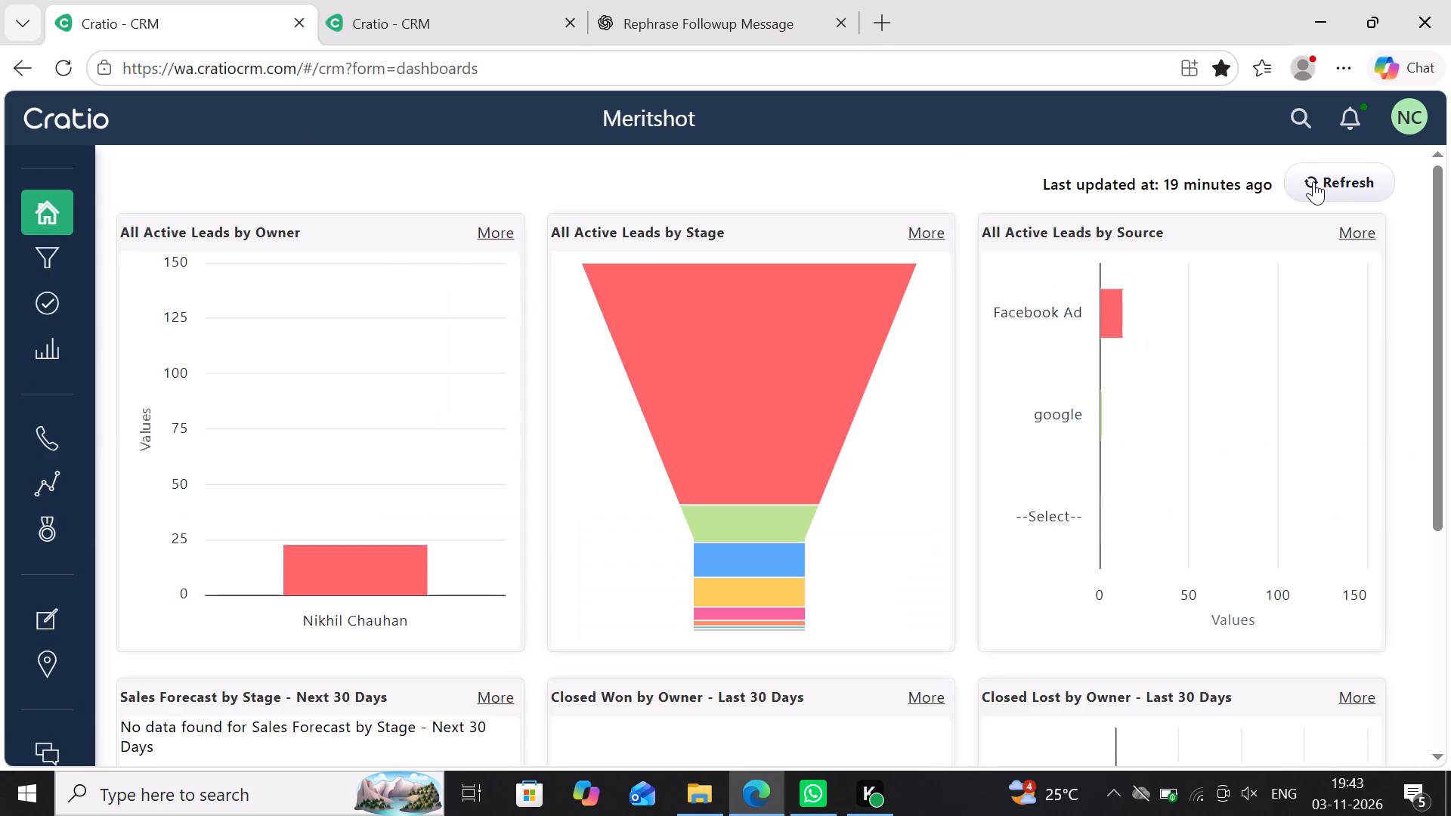
scroll(930, 505, "down", 2)
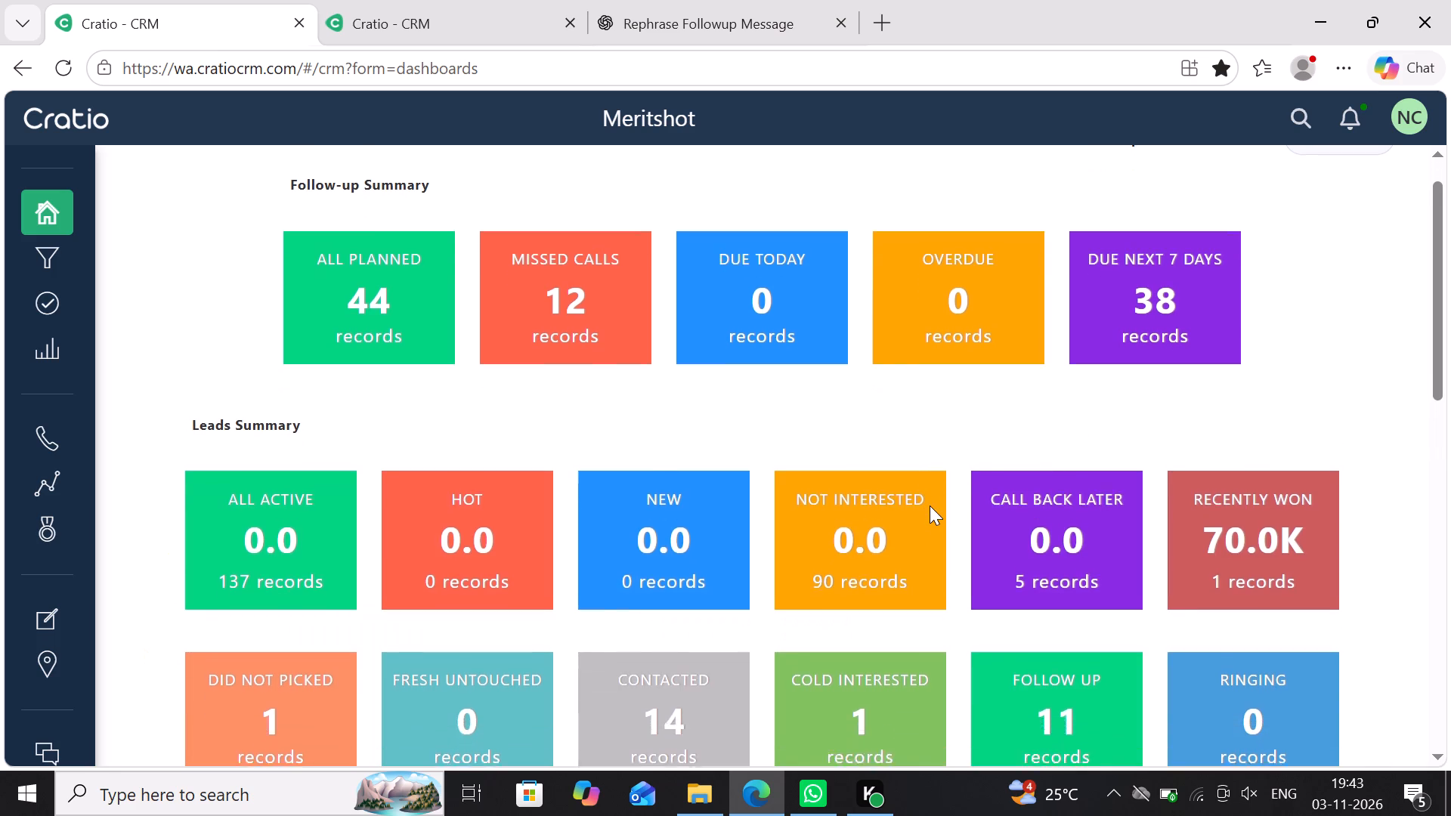
scroll(930, 505, "down", 2)
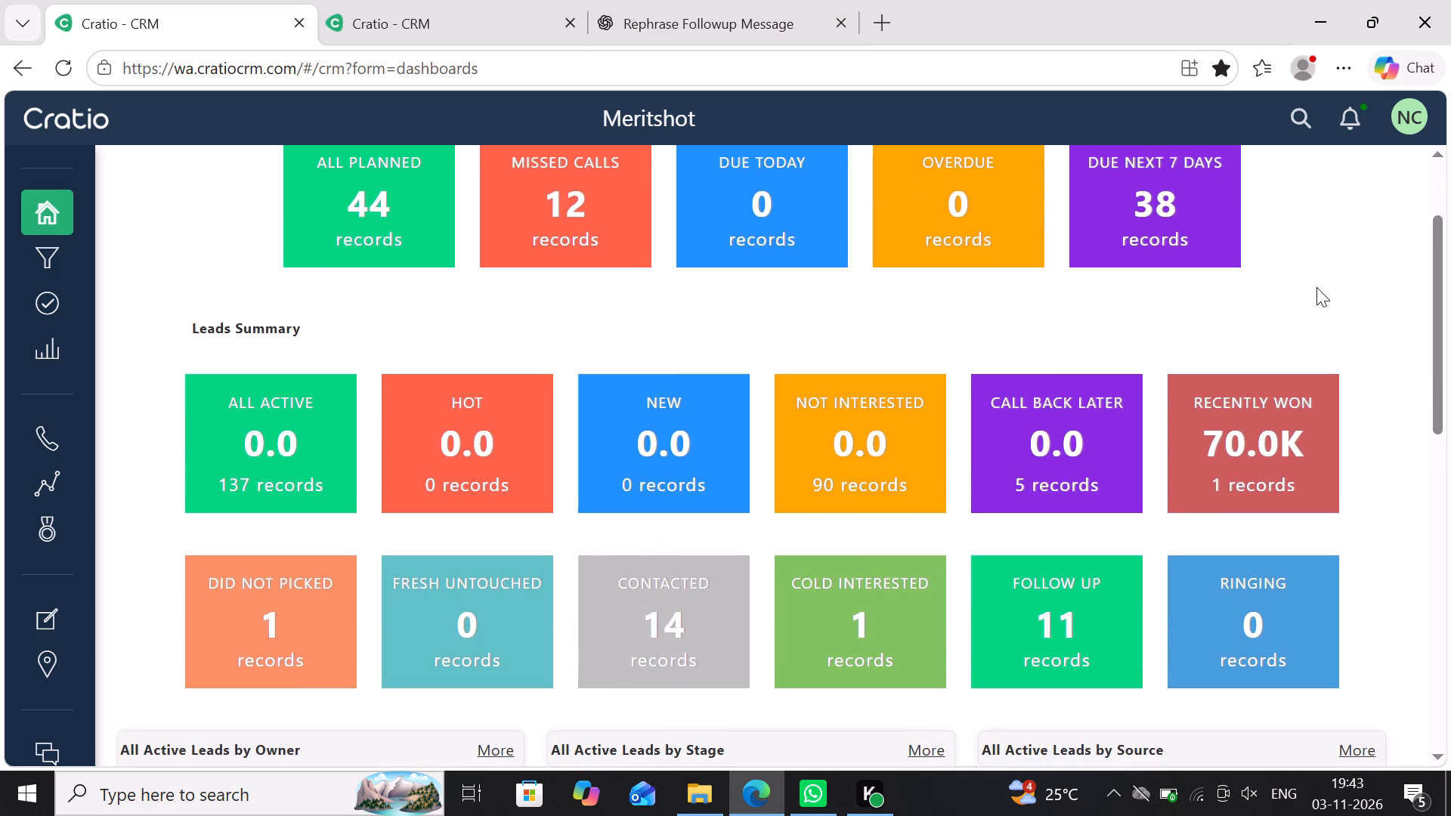
left_click(1057, 435)
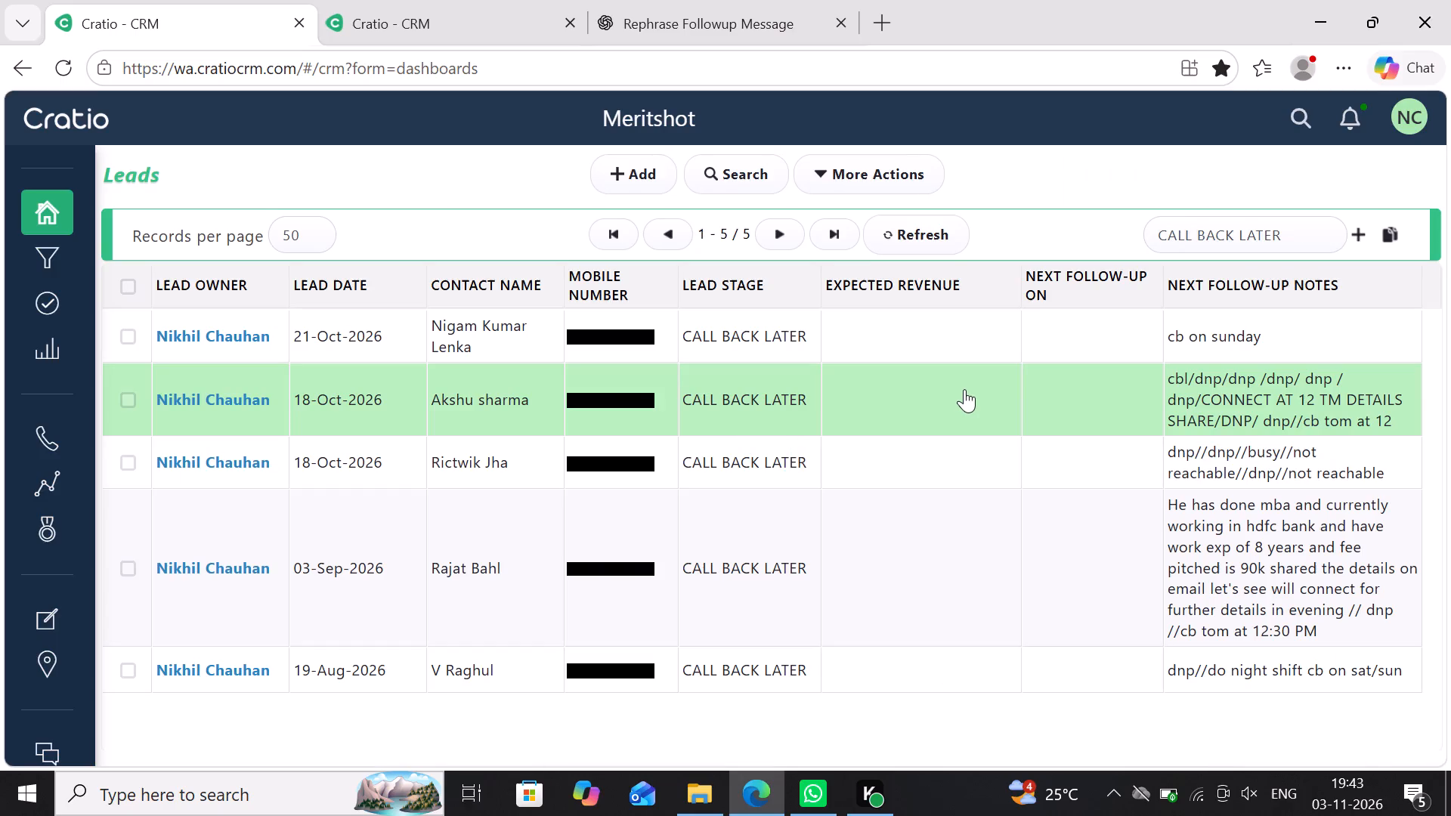
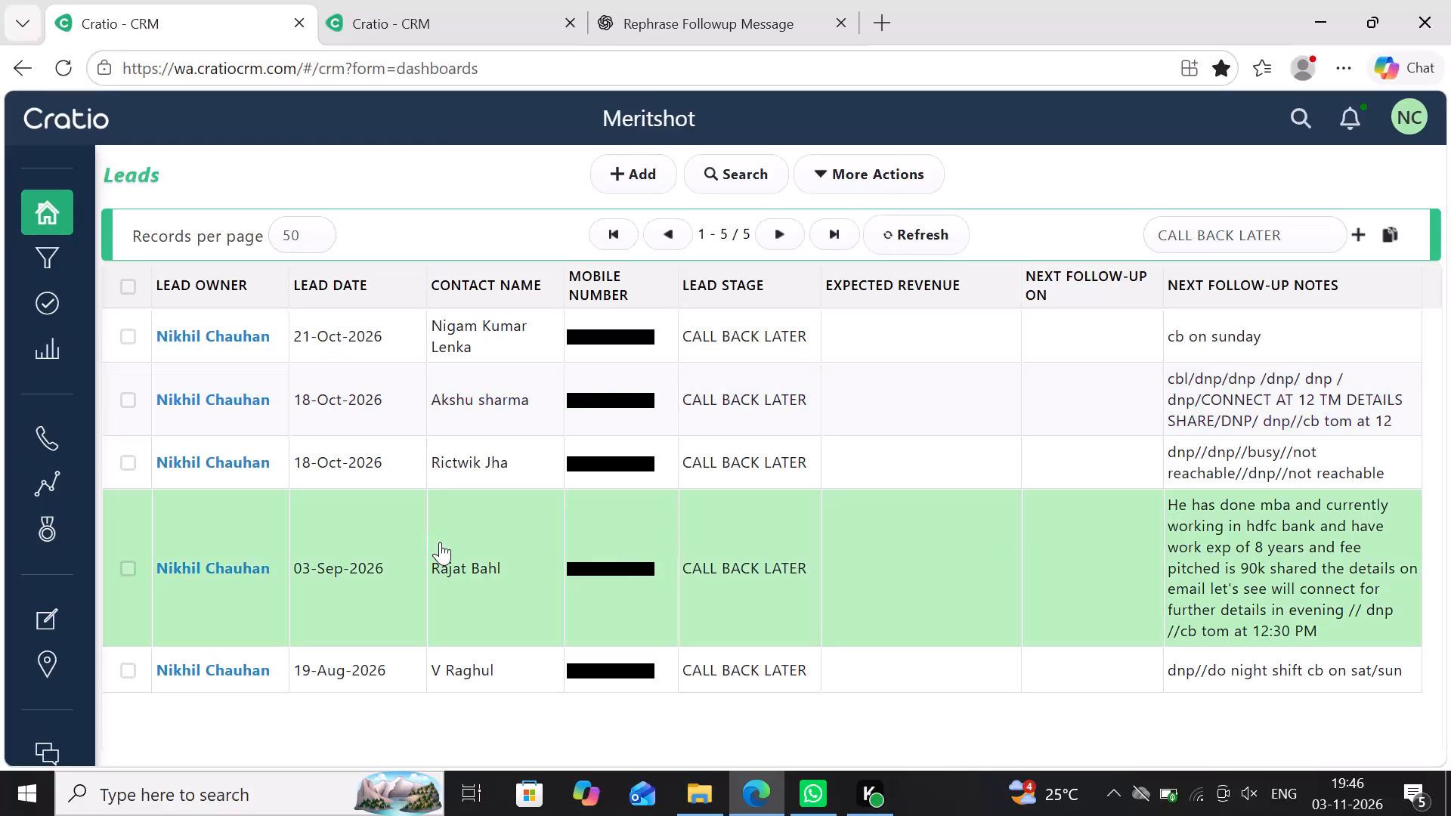
Leave the CALL BACK LATER list for the dashboard and close the duplicate Cratio CRM browser tab.
scroll(440, 540, "down", 11)
left_click(54, 205)
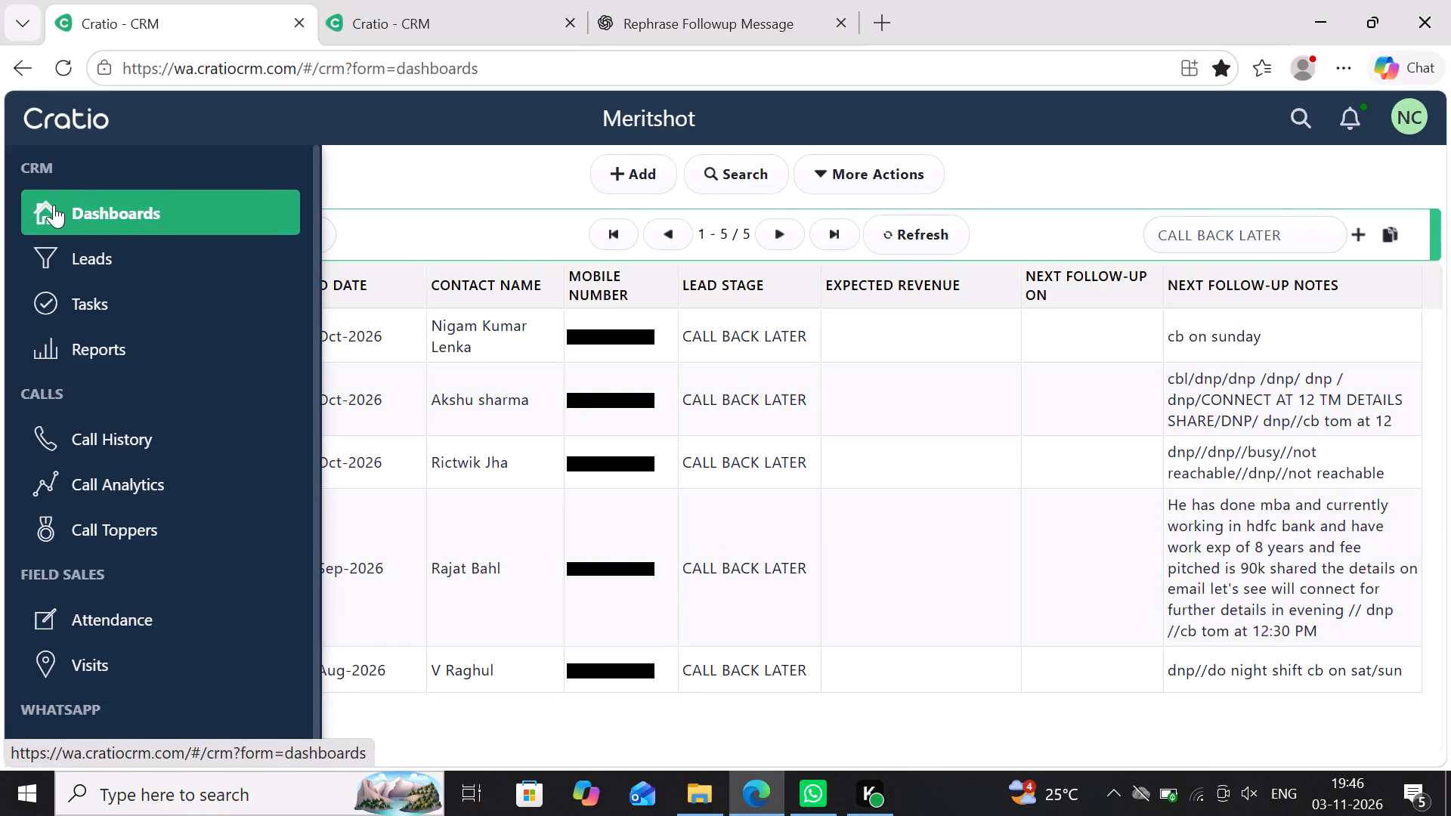
left_click(574, 26)
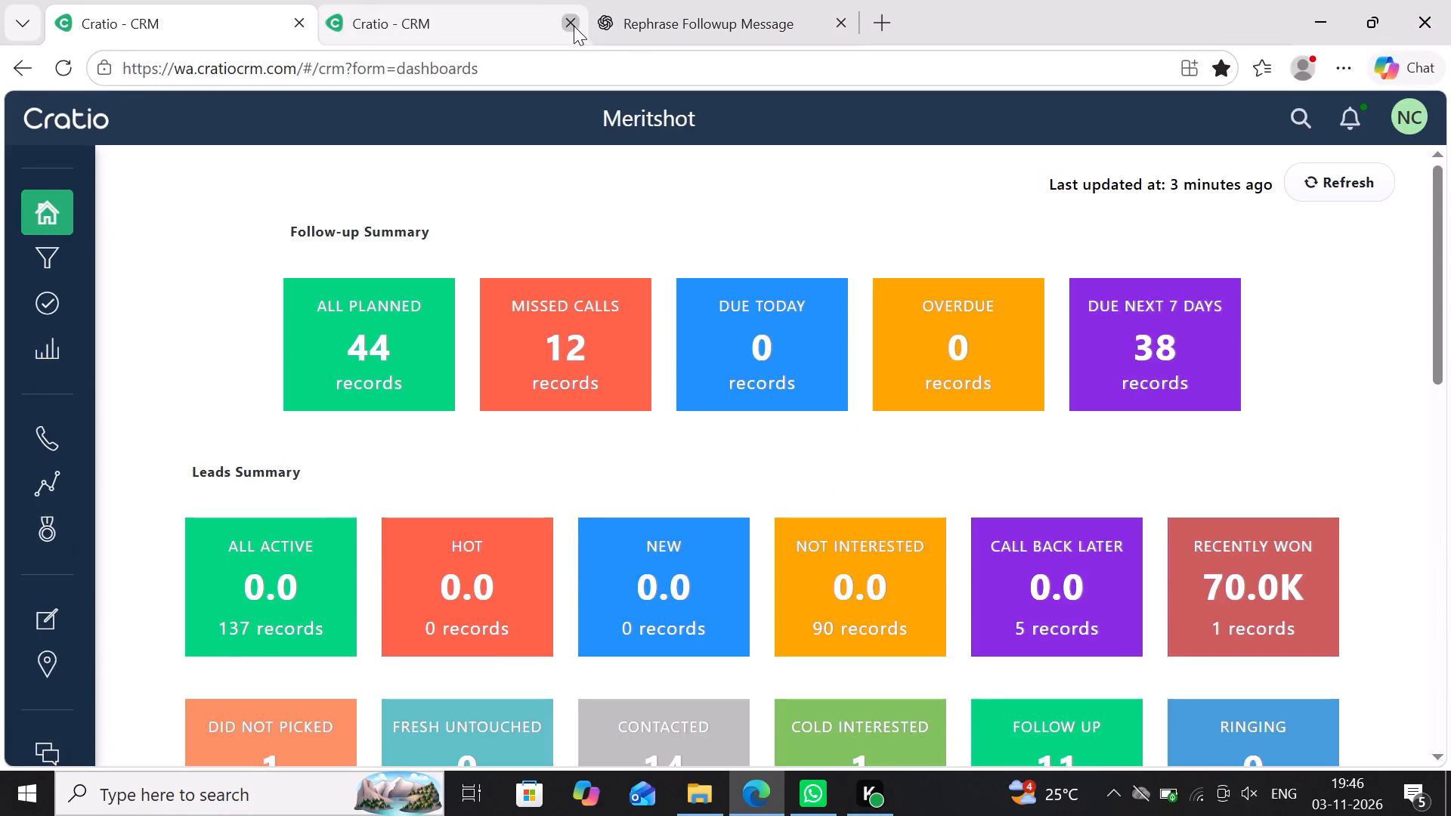
Check the CONTACTED leads list and return to the dashboard.
scroll(551, 549, "down", 5)
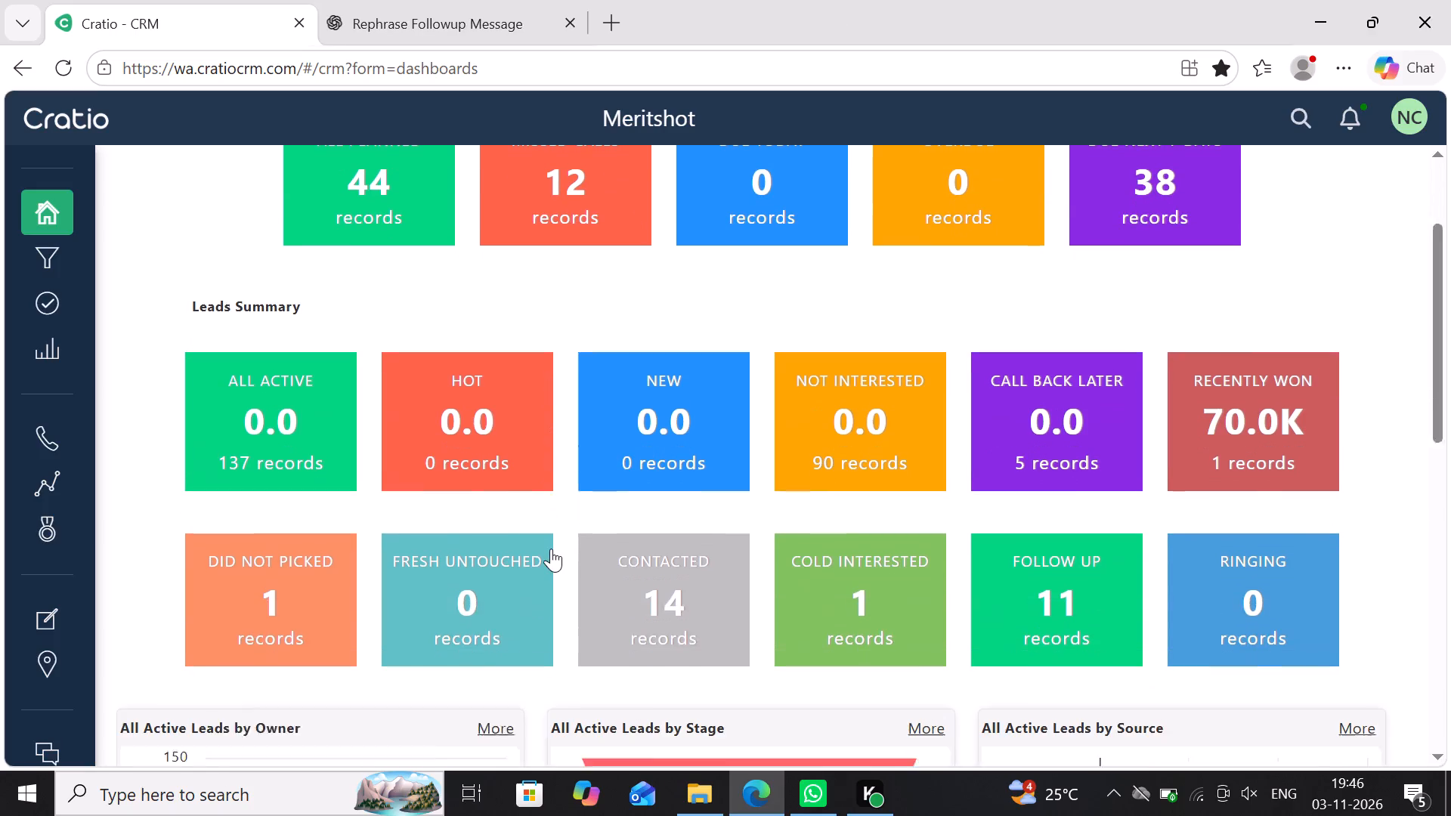
left_click(676, 555)
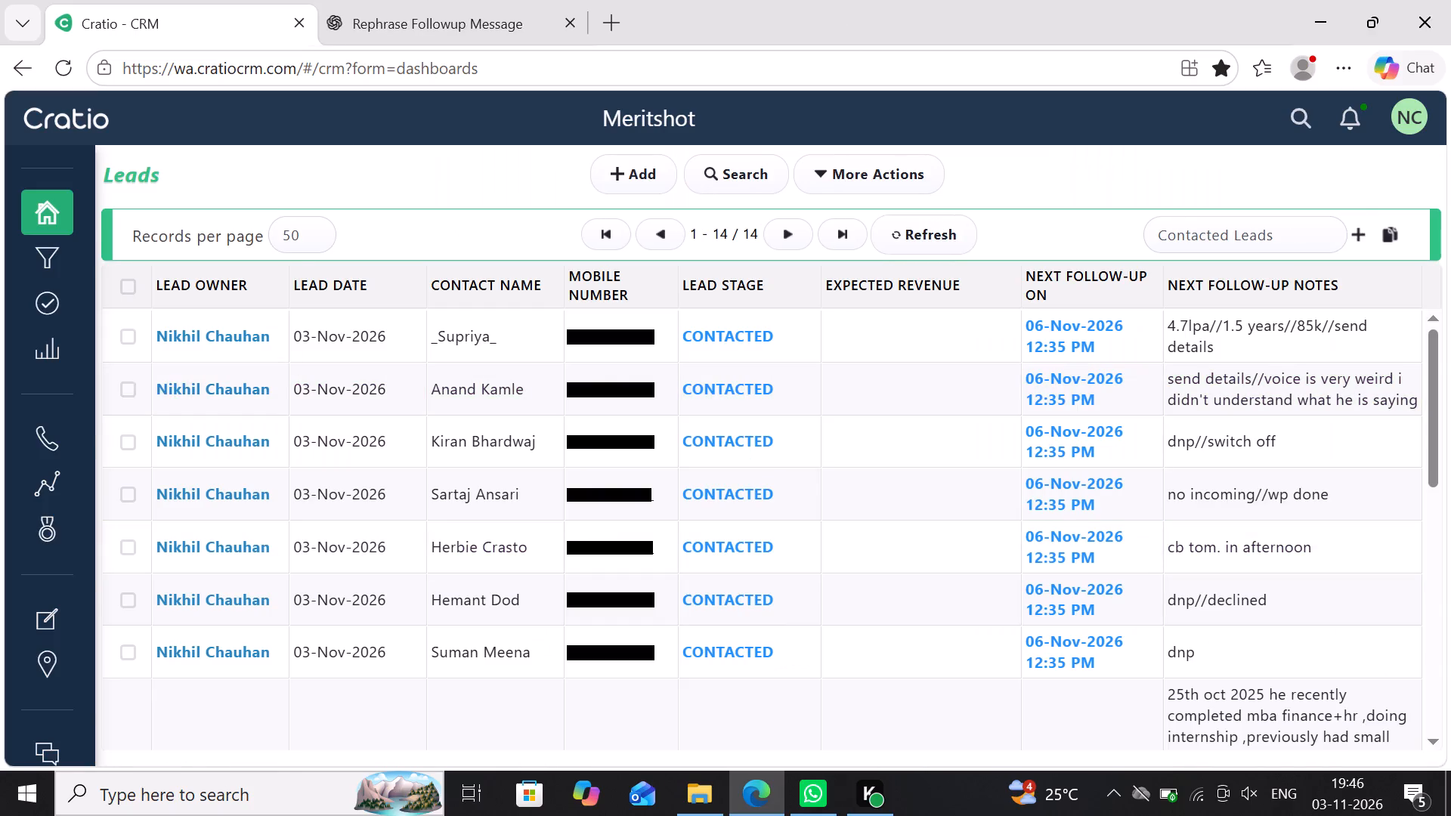
left_click(58, 214)
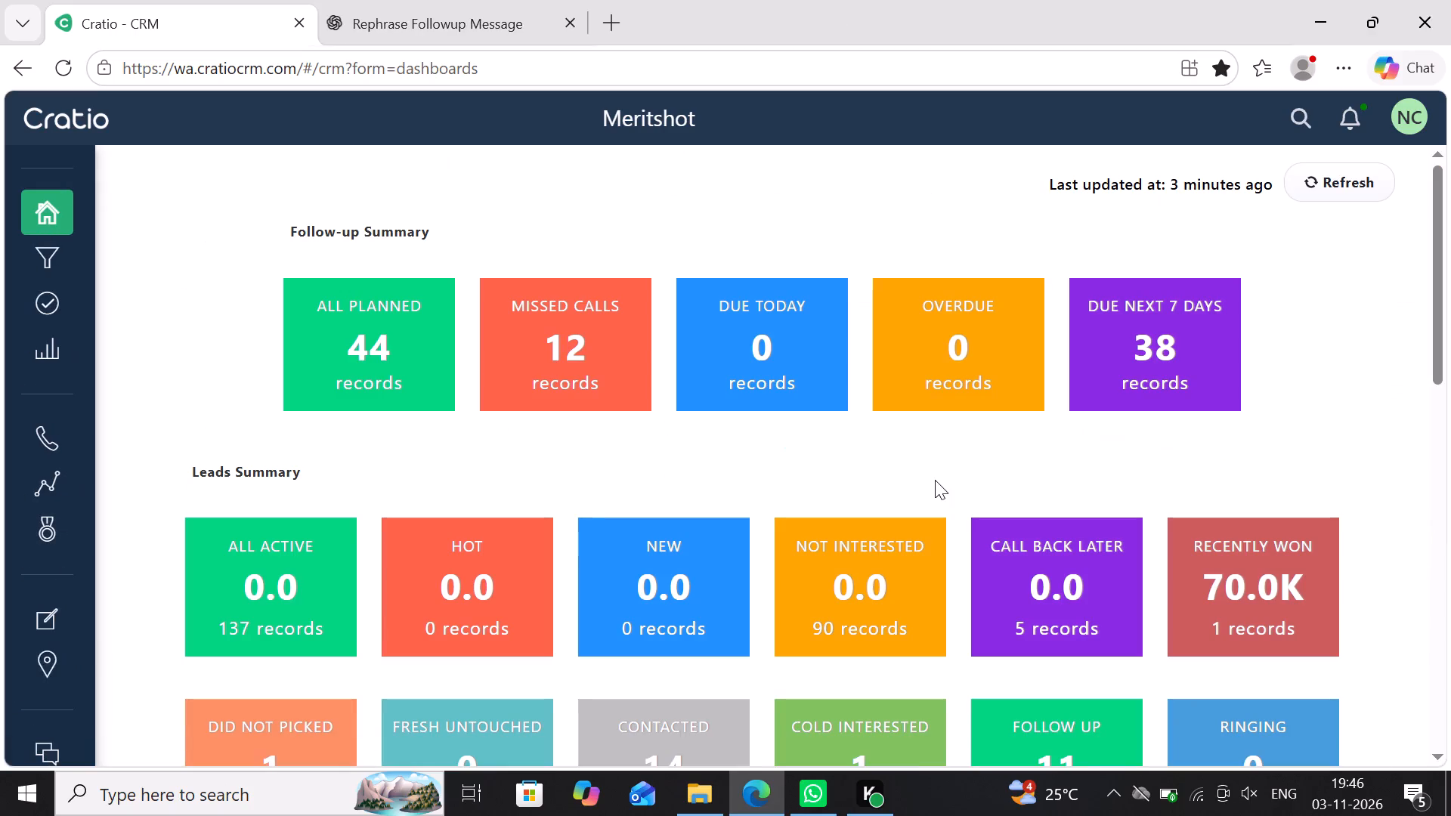
Mass-edit all leads on the first page of the NOT INTERESTED list to lead stage CLOSED LOST and save.
left_click(865, 598)
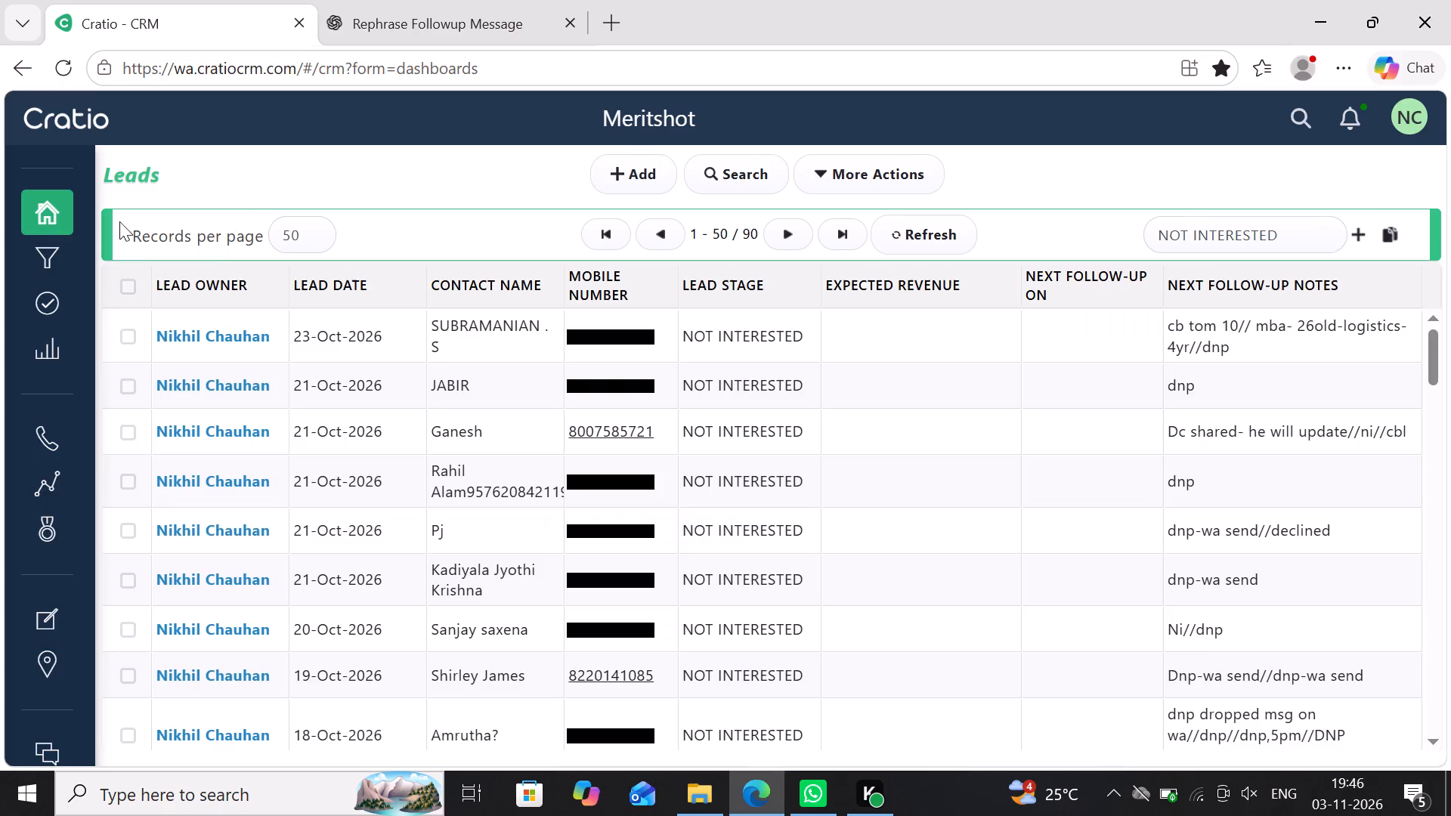
left_click(128, 283)
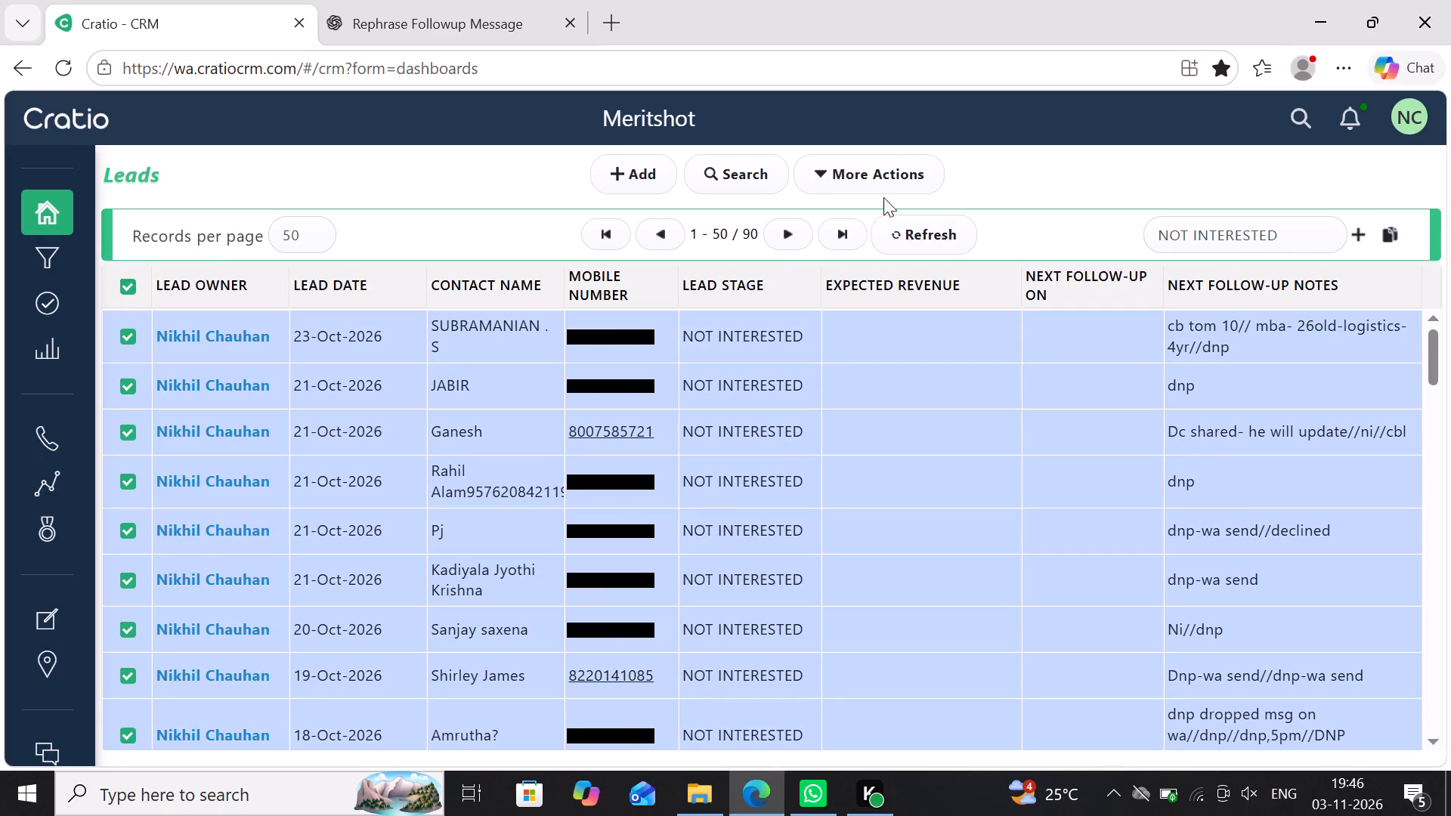
left_click(876, 209)
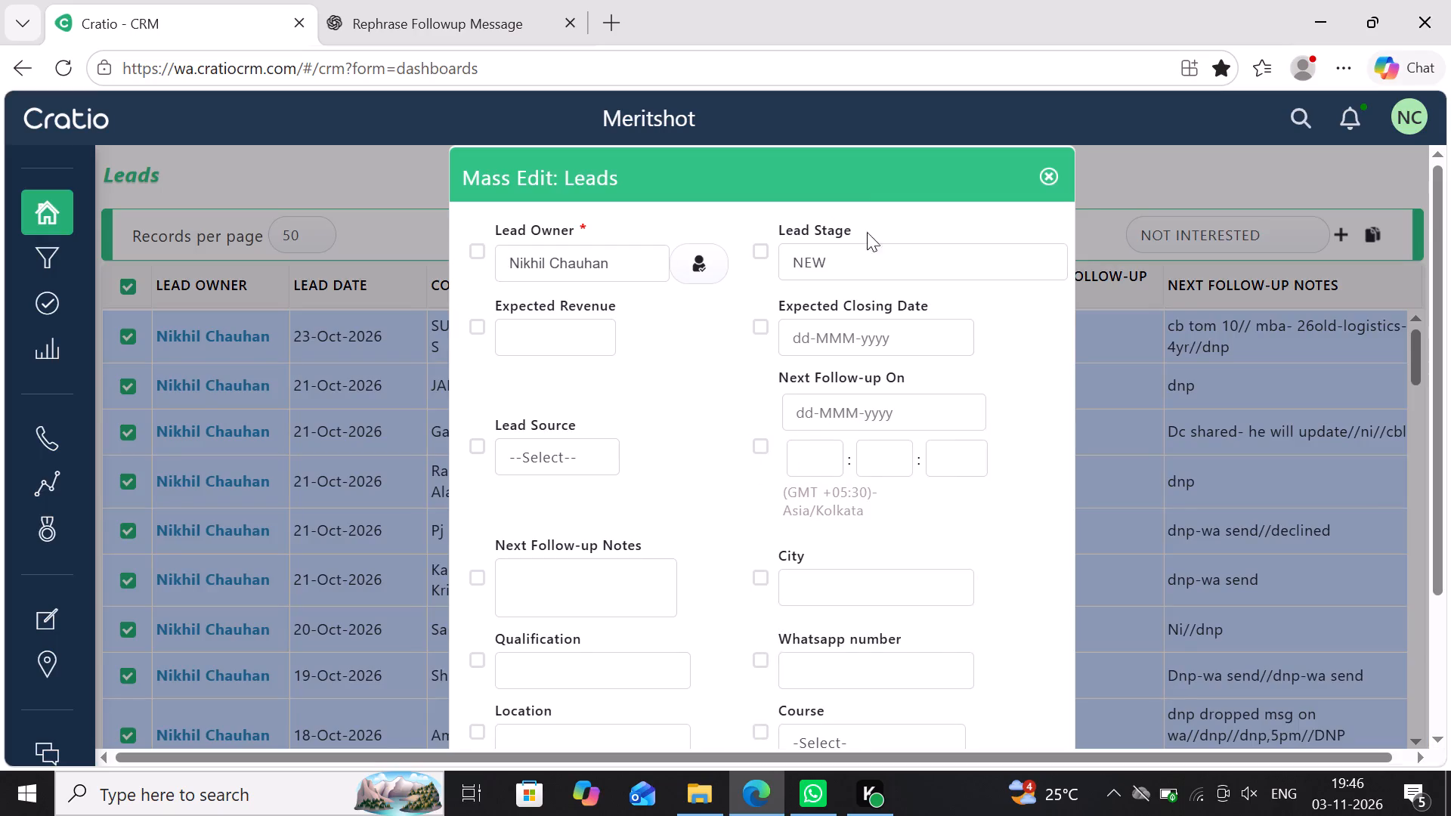
left_click(763, 249)
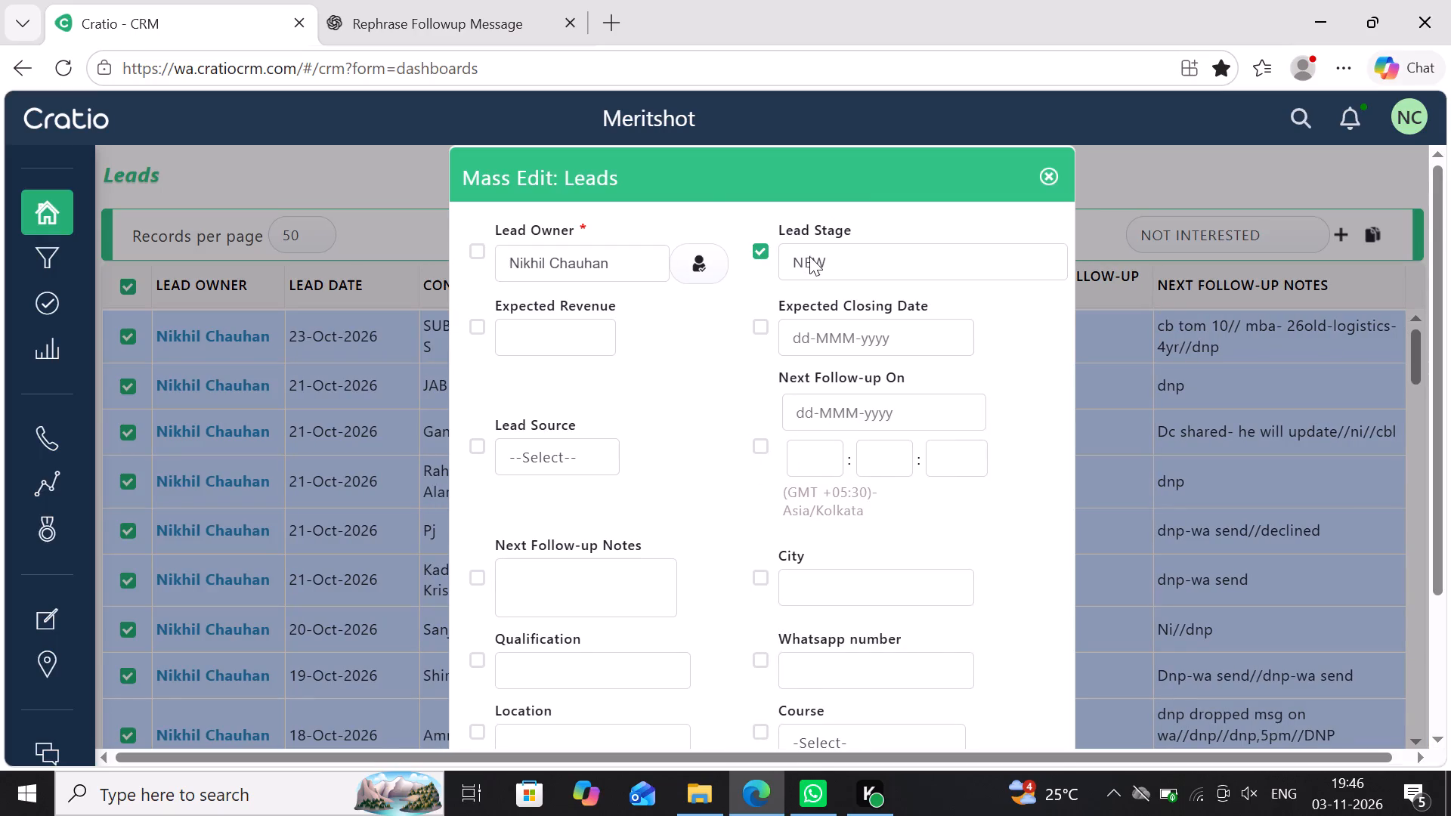
left_click(809, 256)
left_click(839, 493)
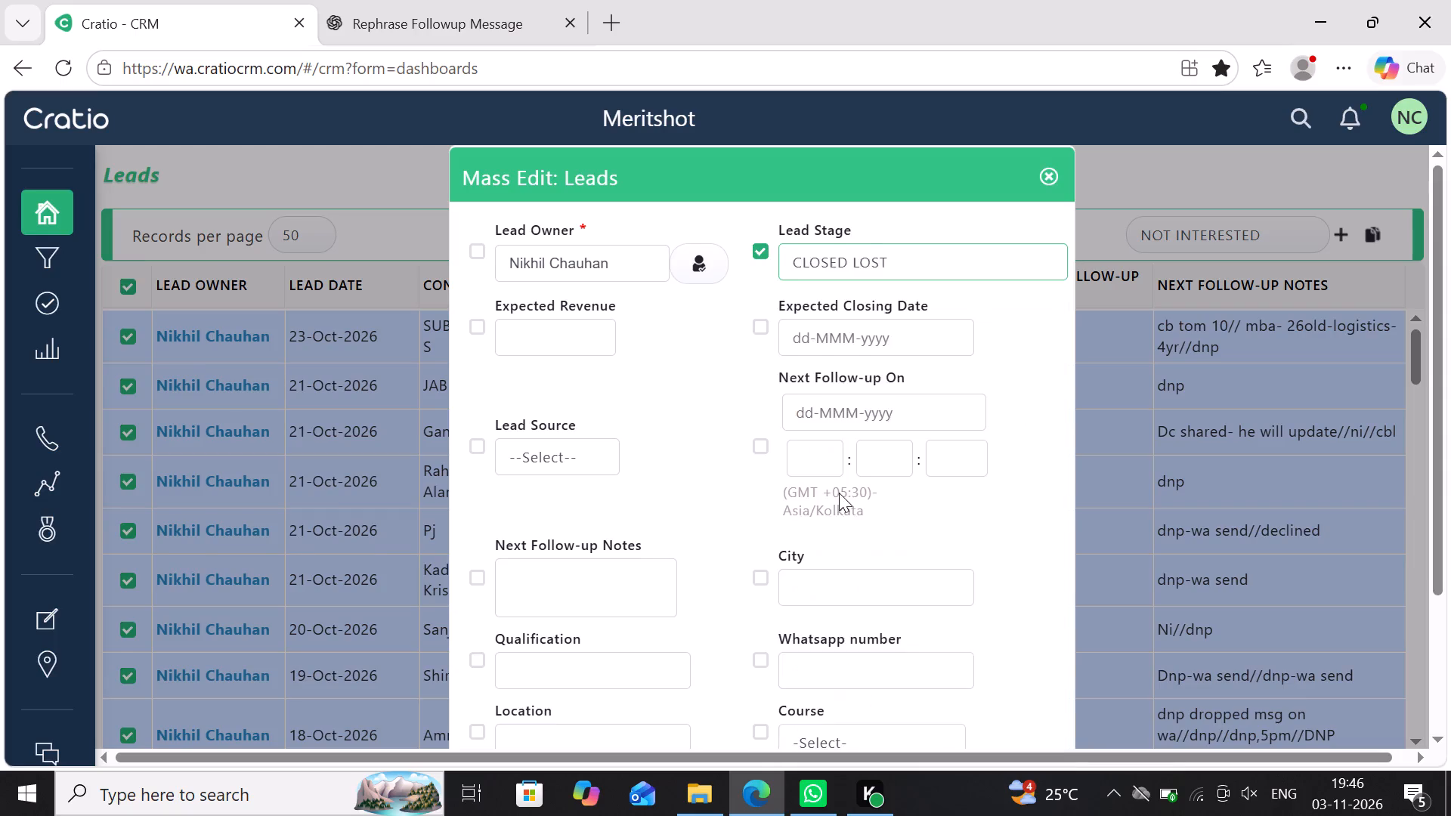
scroll(839, 493, "down", 20)
scroll(839, 493, "down", 9)
left_click(705, 703)
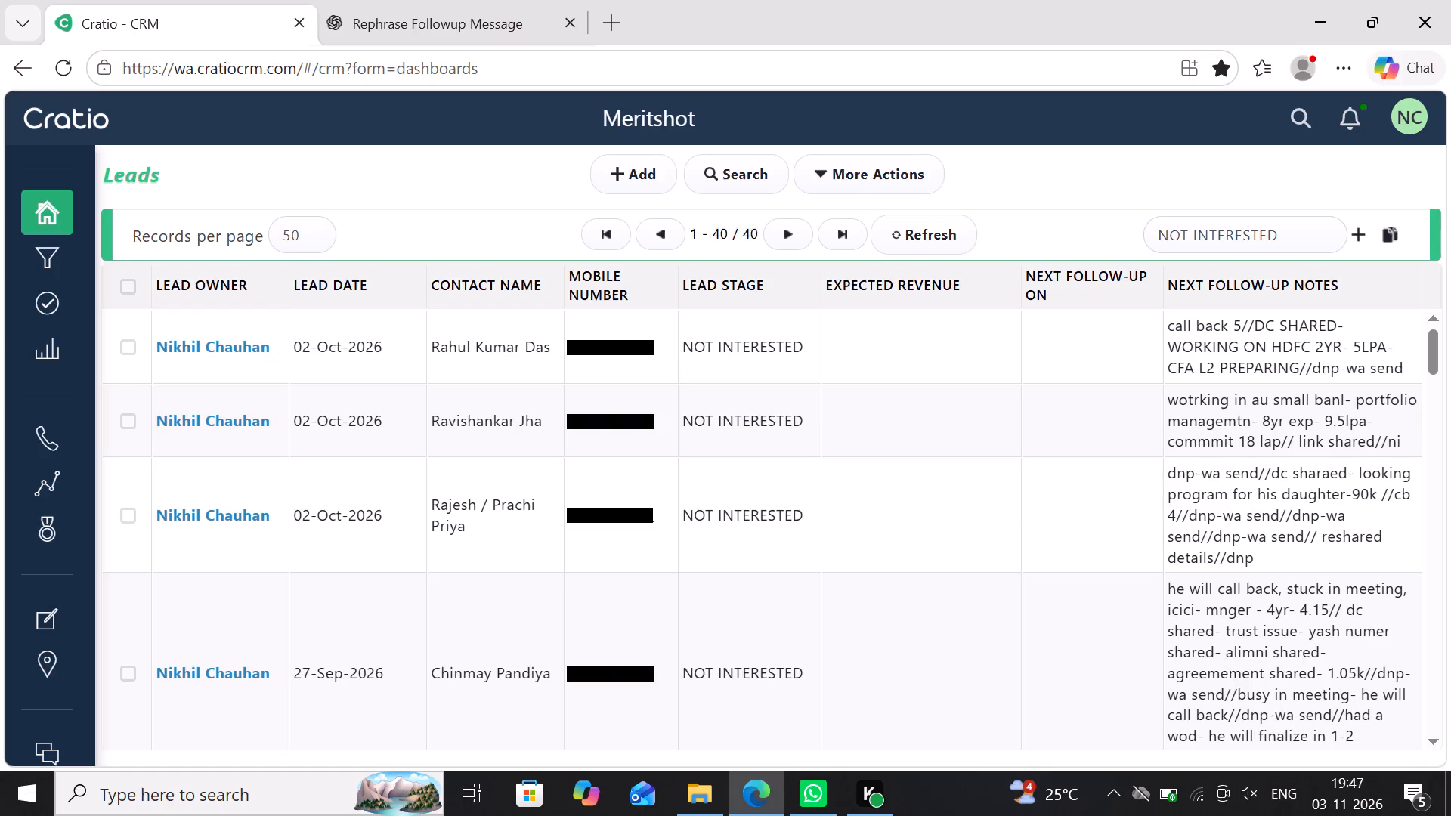
Mass-edit all remaining NOT INTERESTED leads to lead stage CLOSED LOST and save.
left_click(127, 285)
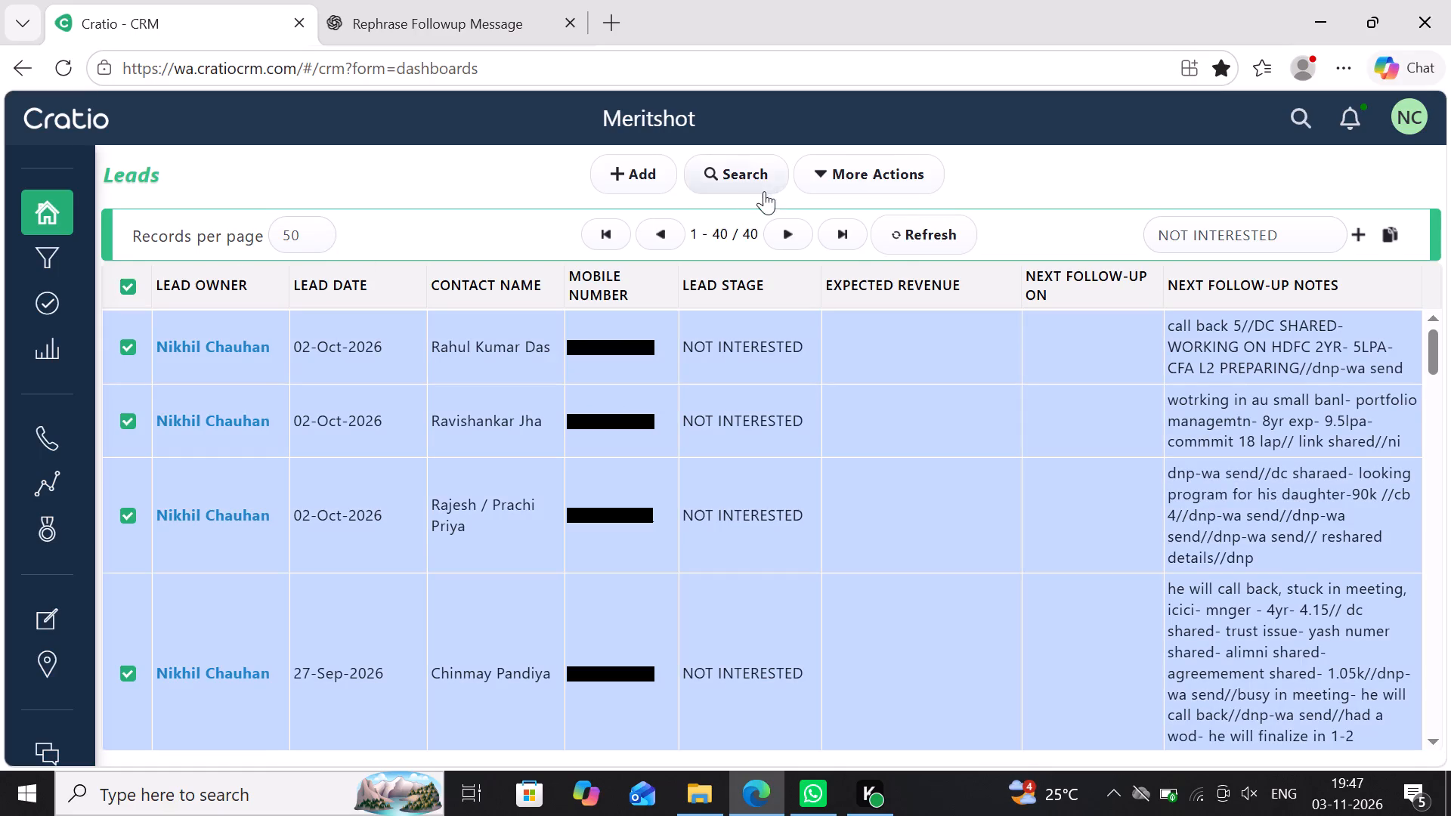
left_click(846, 210)
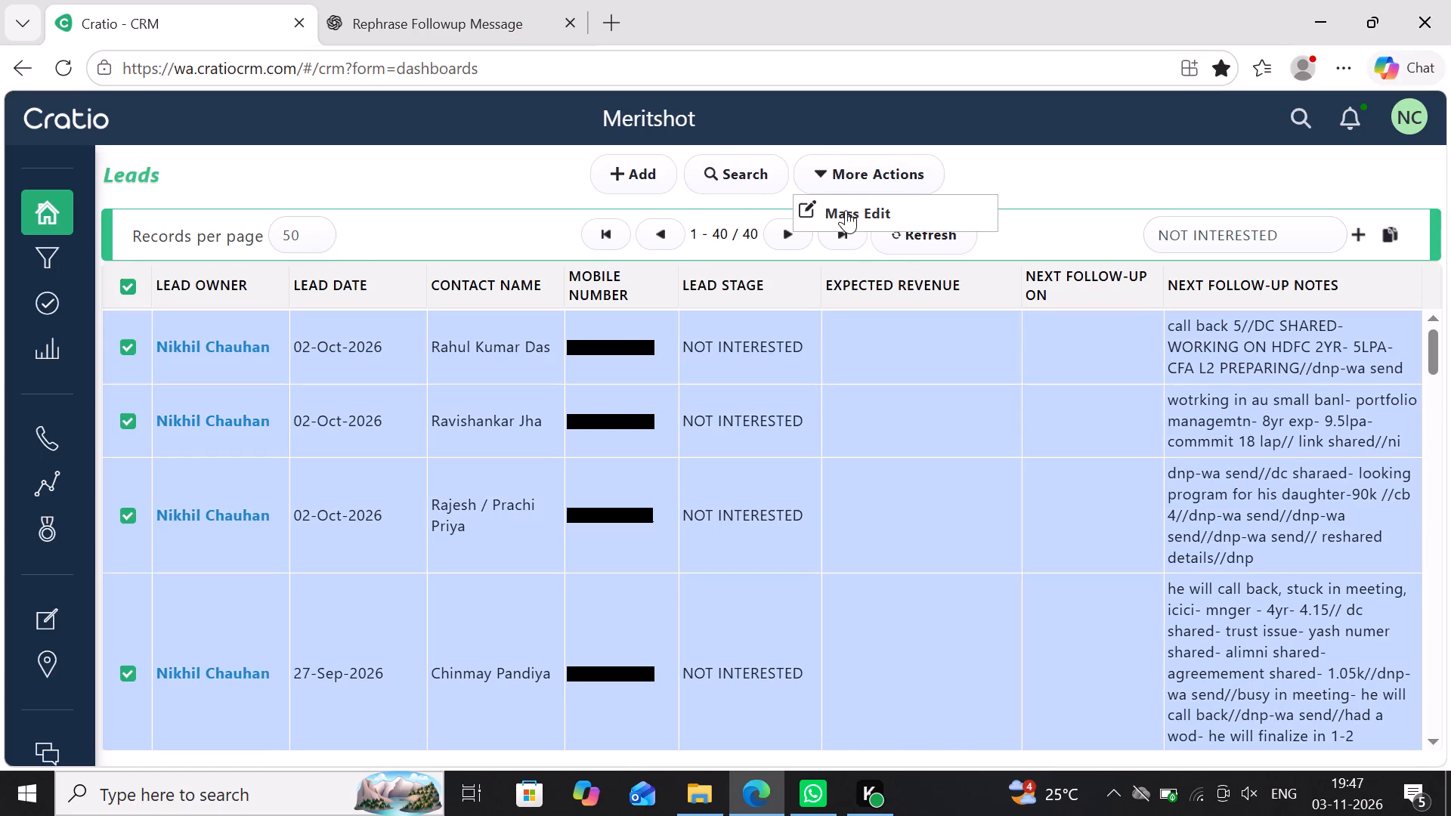
left_click(760, 251)
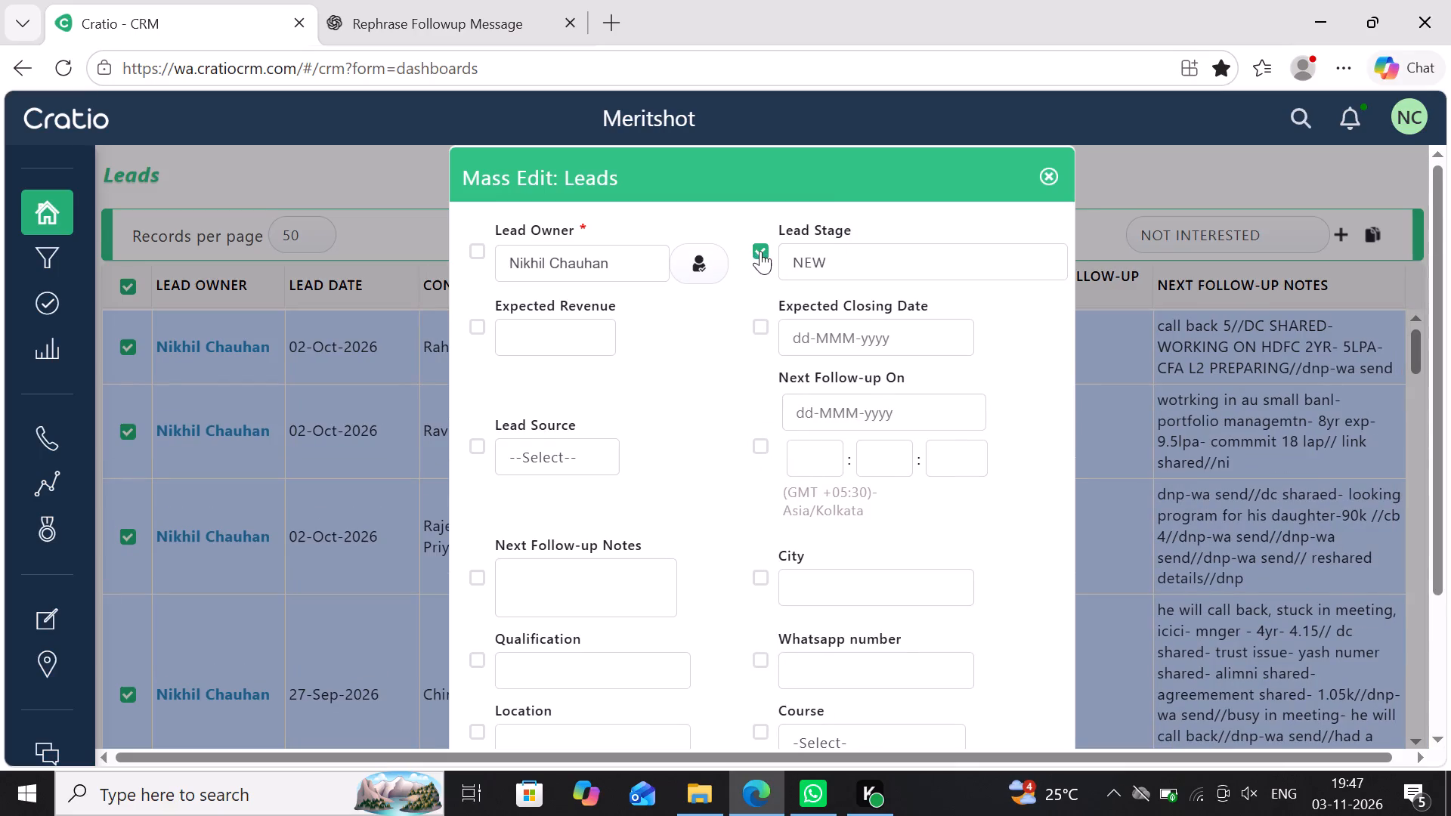
left_click(811, 258)
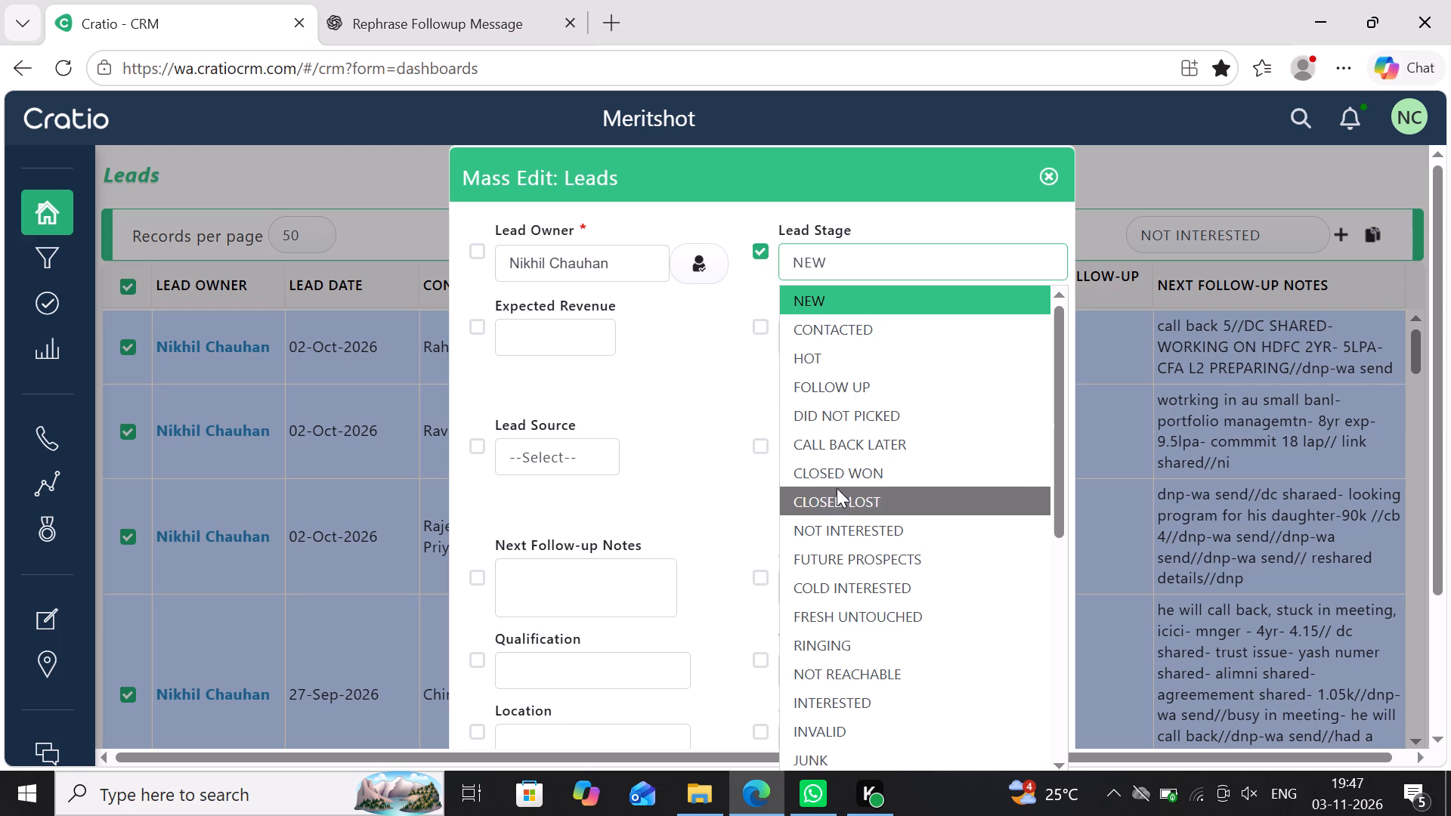
left_click(839, 493)
scroll(839, 493, "down", 20)
scroll(839, 493, "down", 6)
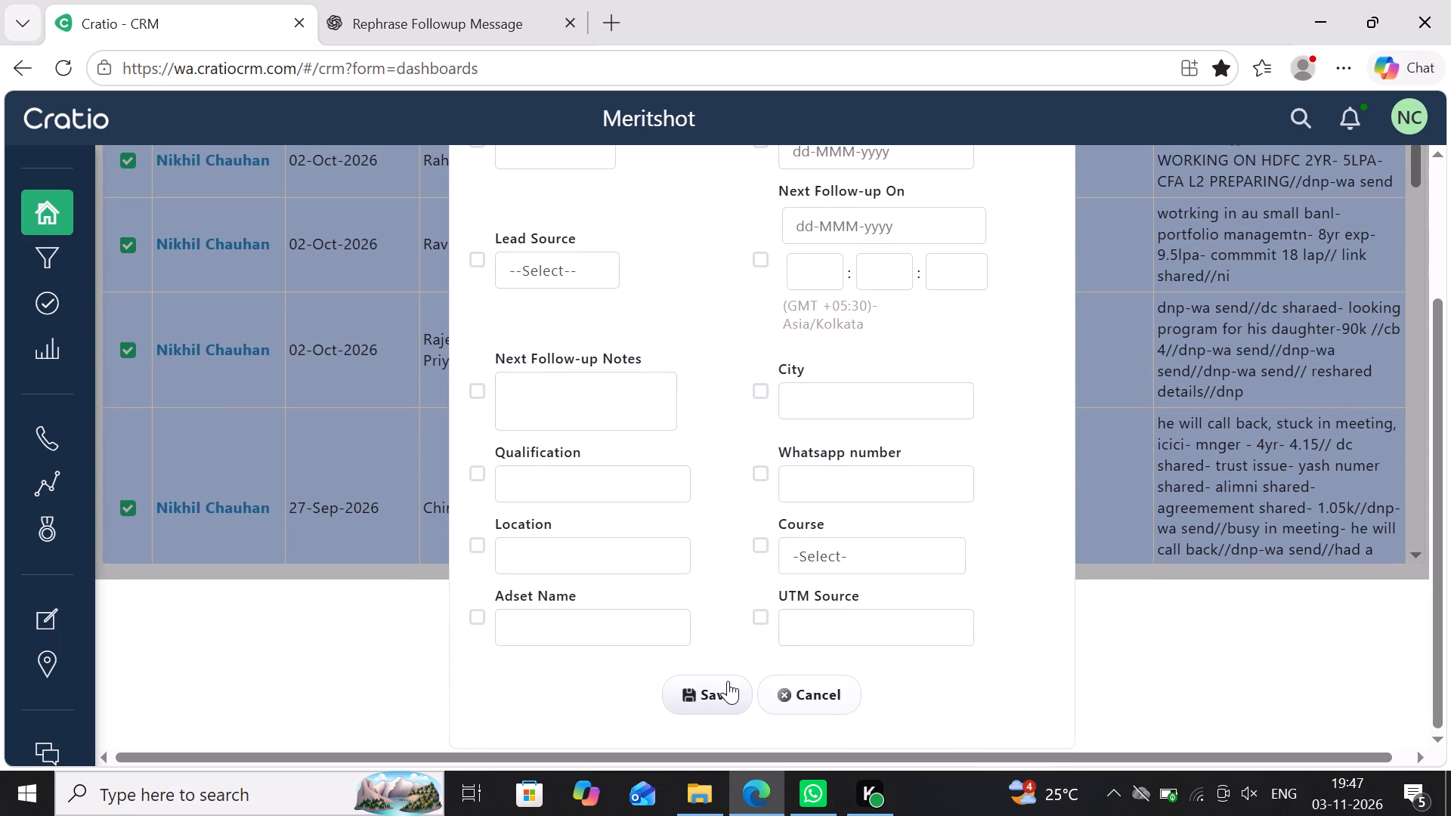
left_click(723, 685)
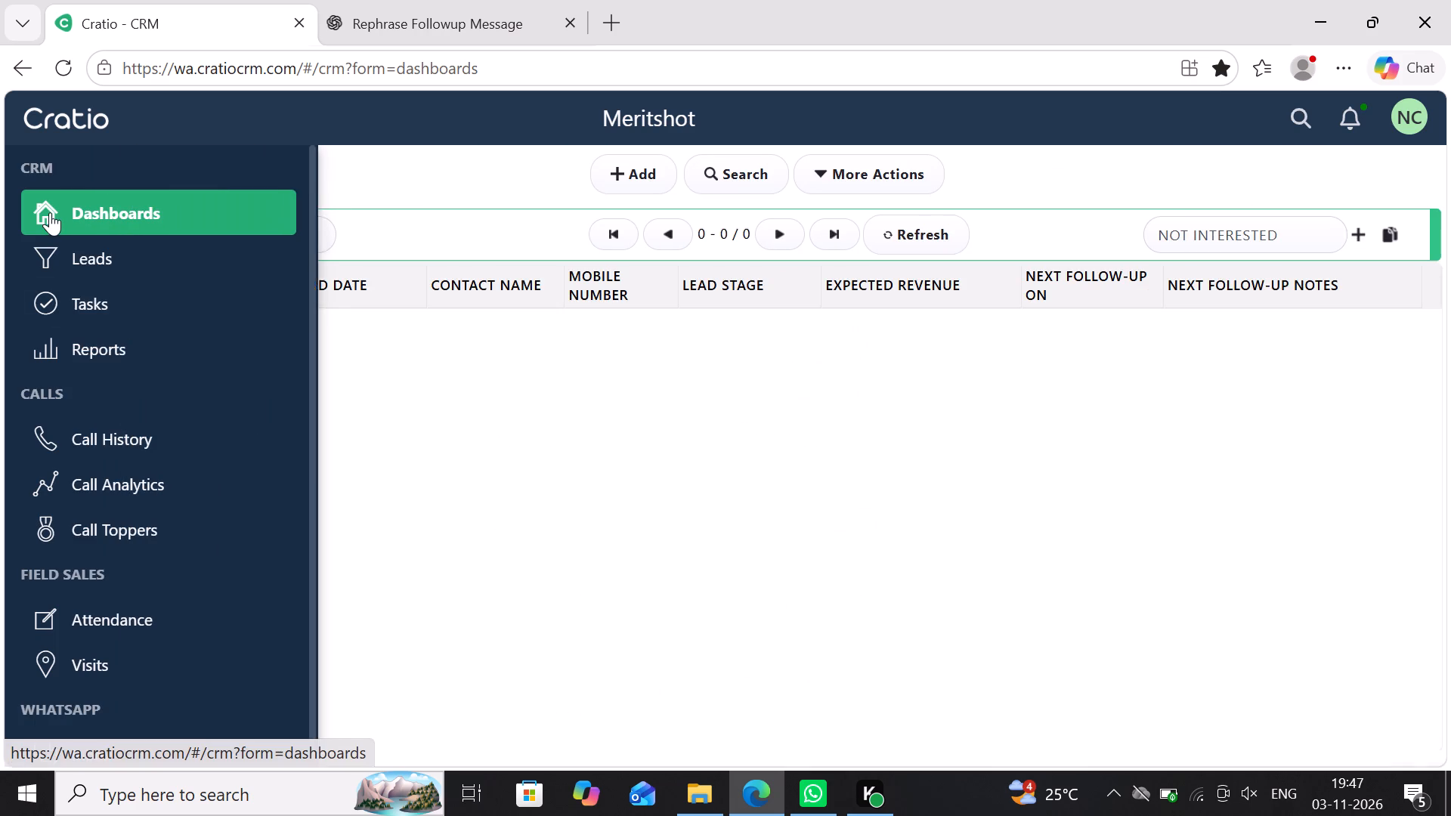
Return to the dashboard, refresh its figures and check the Leads Summary for new leads.
left_click(59, 214)
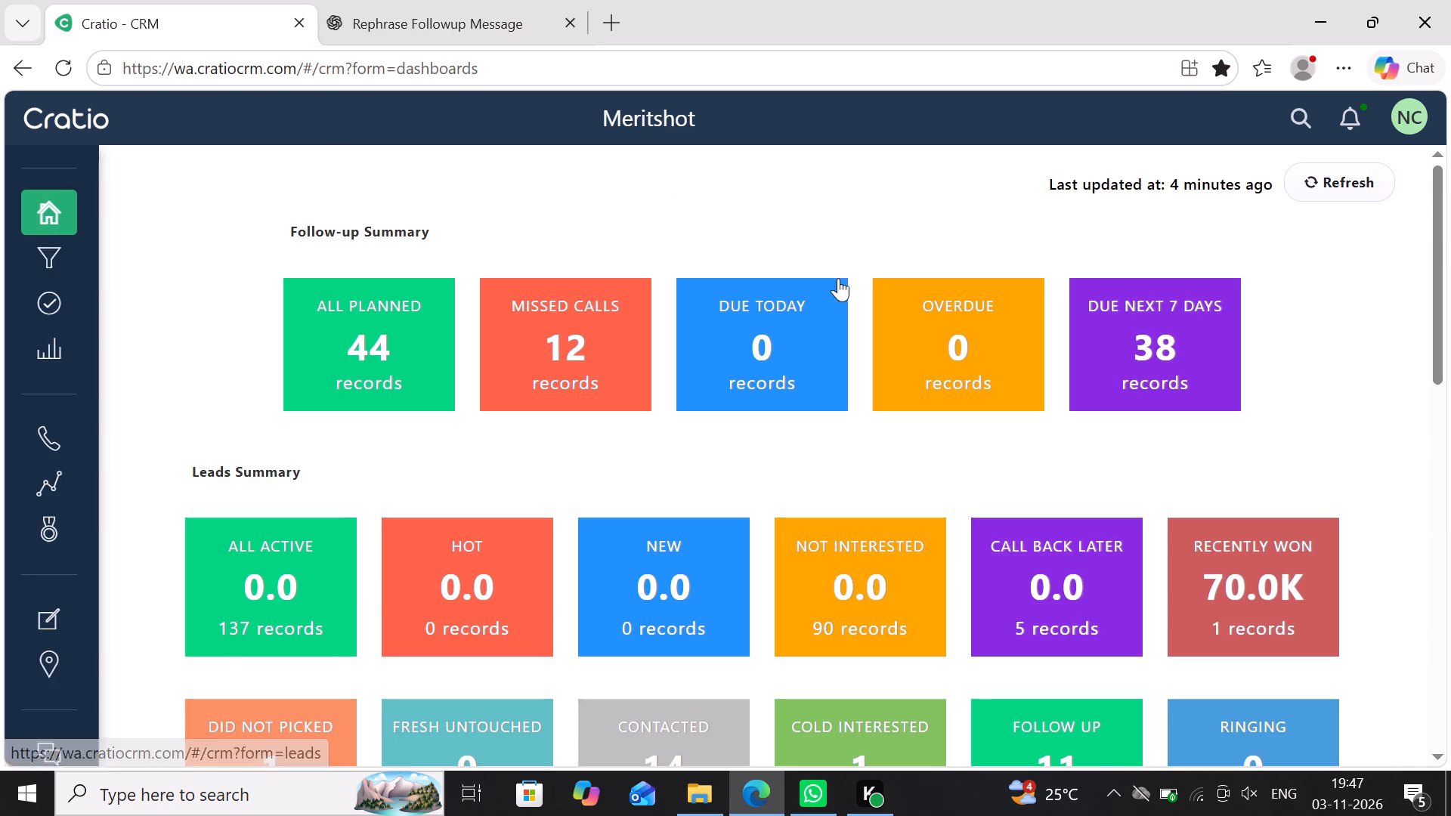
left_click(1297, 180)
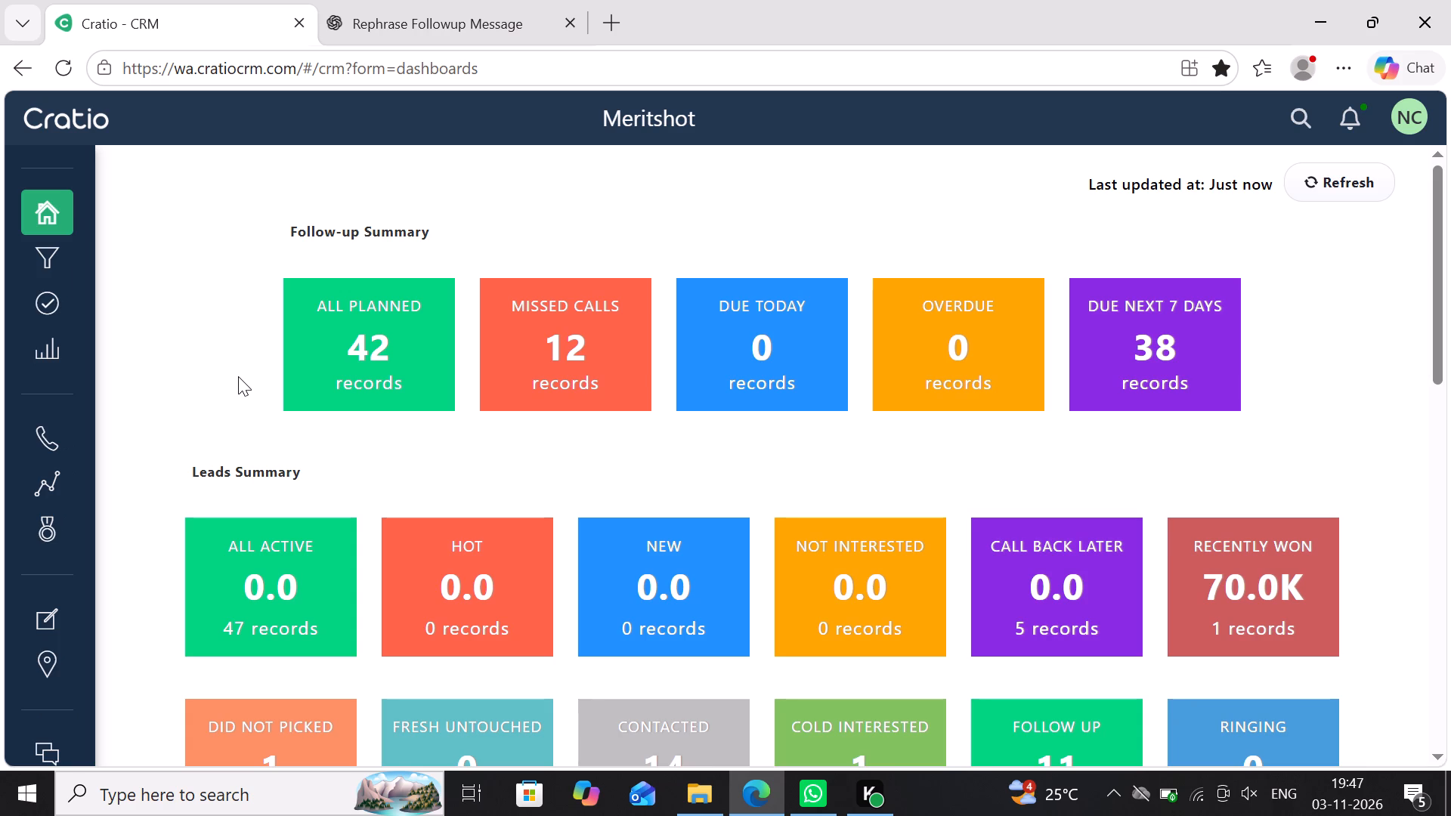
scroll(370, 481, "down", 6)
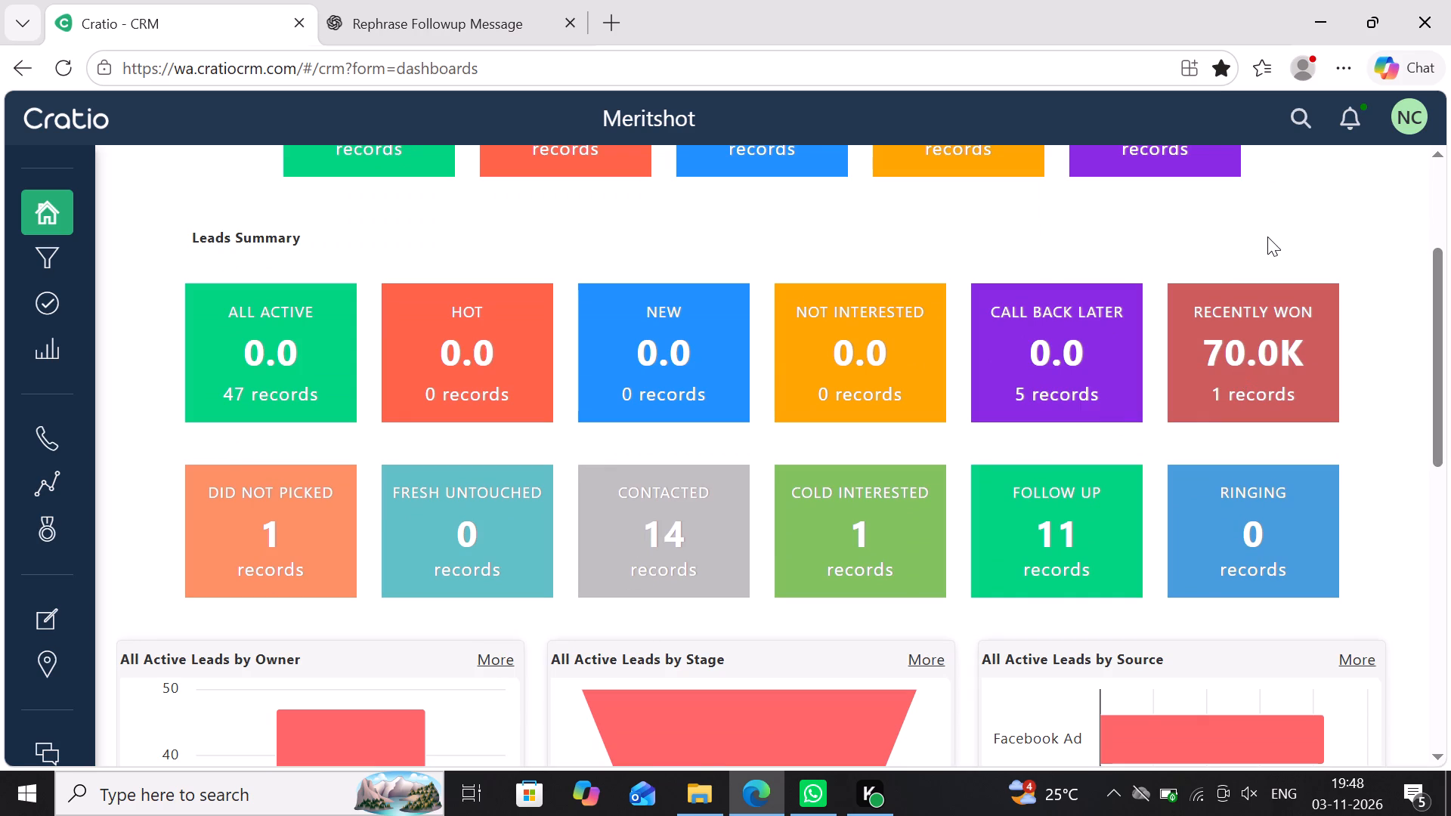
scroll(1267, 249, "up", 20)
scroll(1267, 249, "up", 6)
left_click(1348, 174)
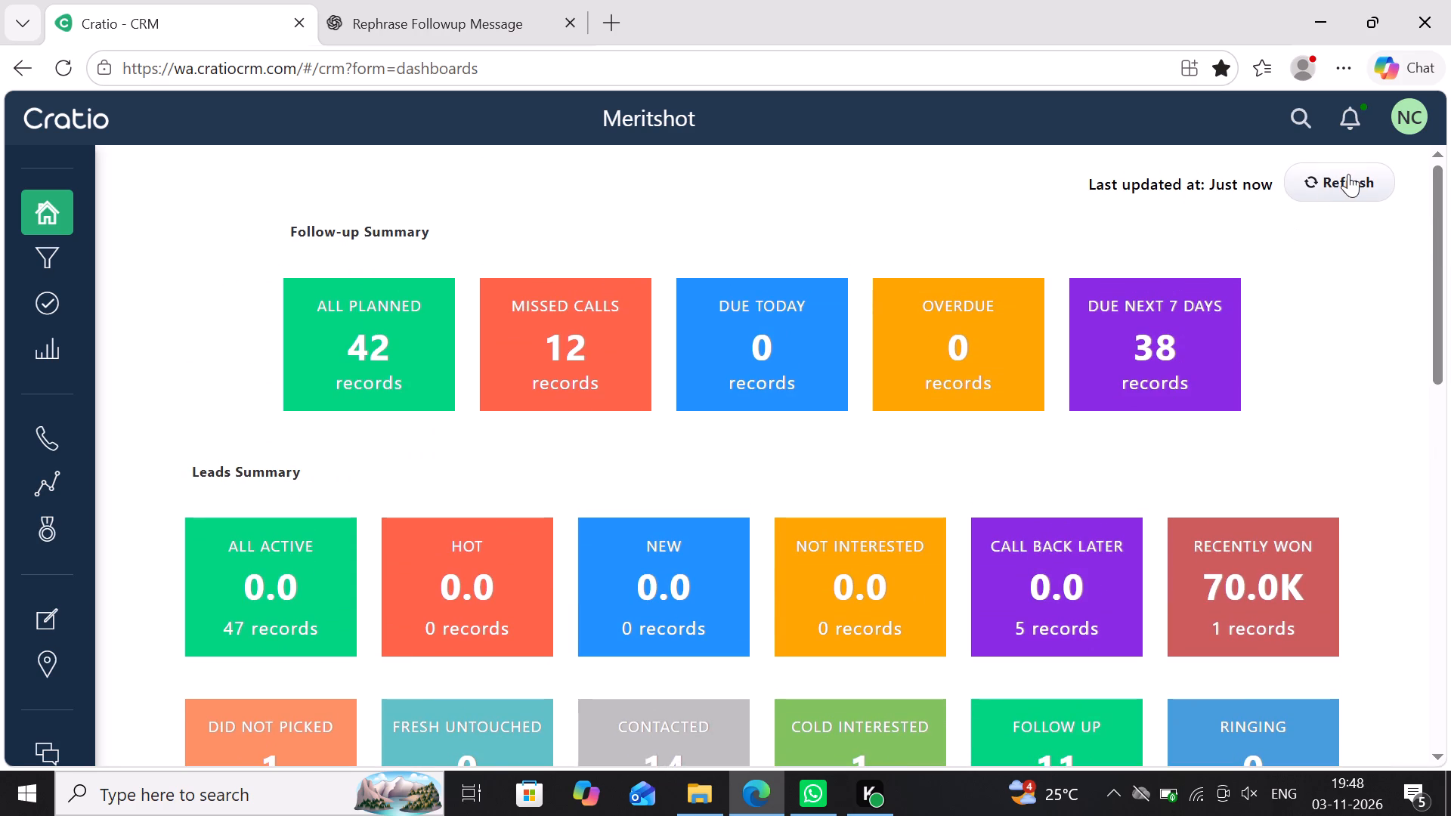
Open the FRESH UNTOUCHED leads list from the dashboard and refresh it.
scroll(867, 435, "down", 5)
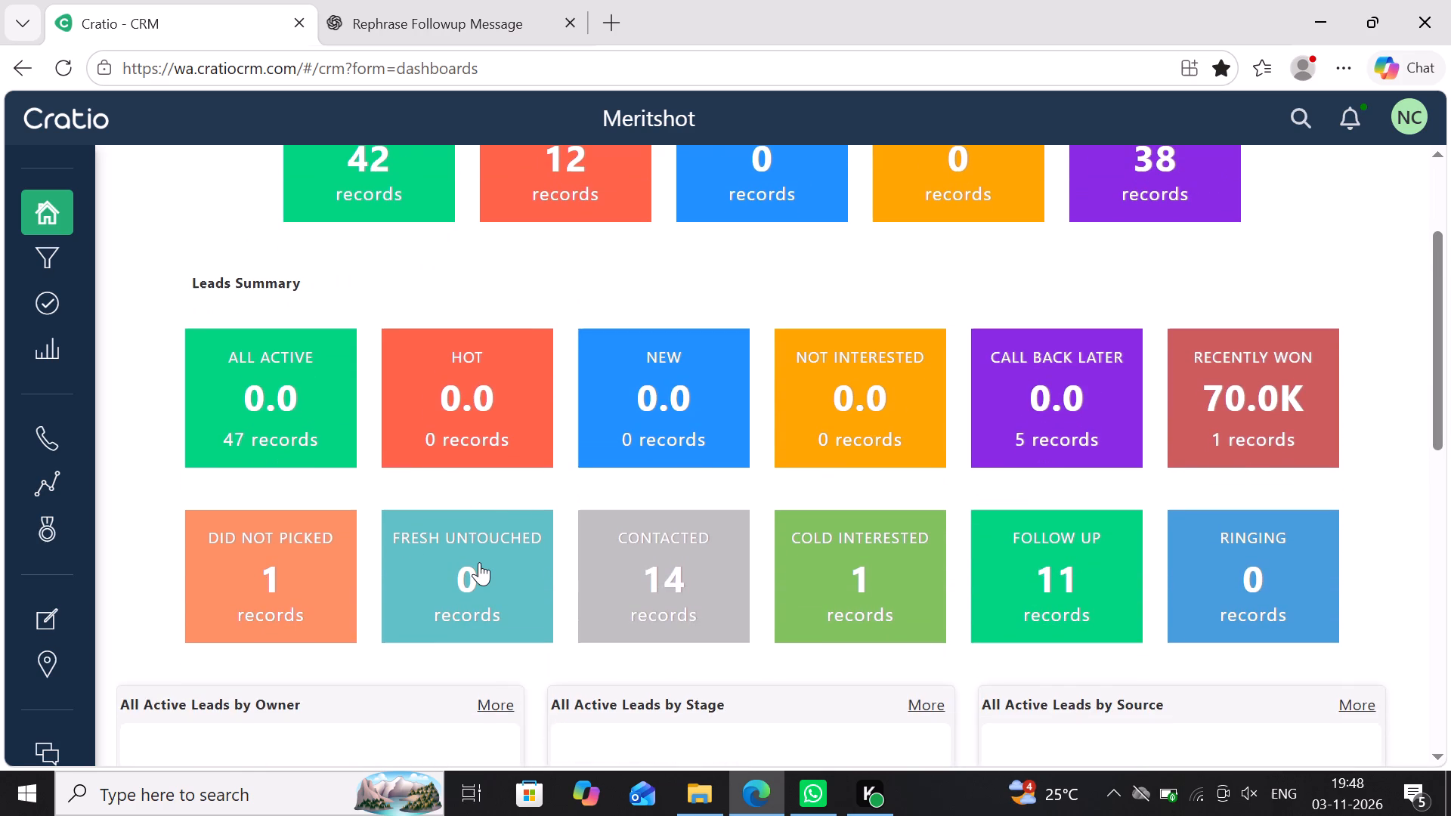
left_click(479, 562)
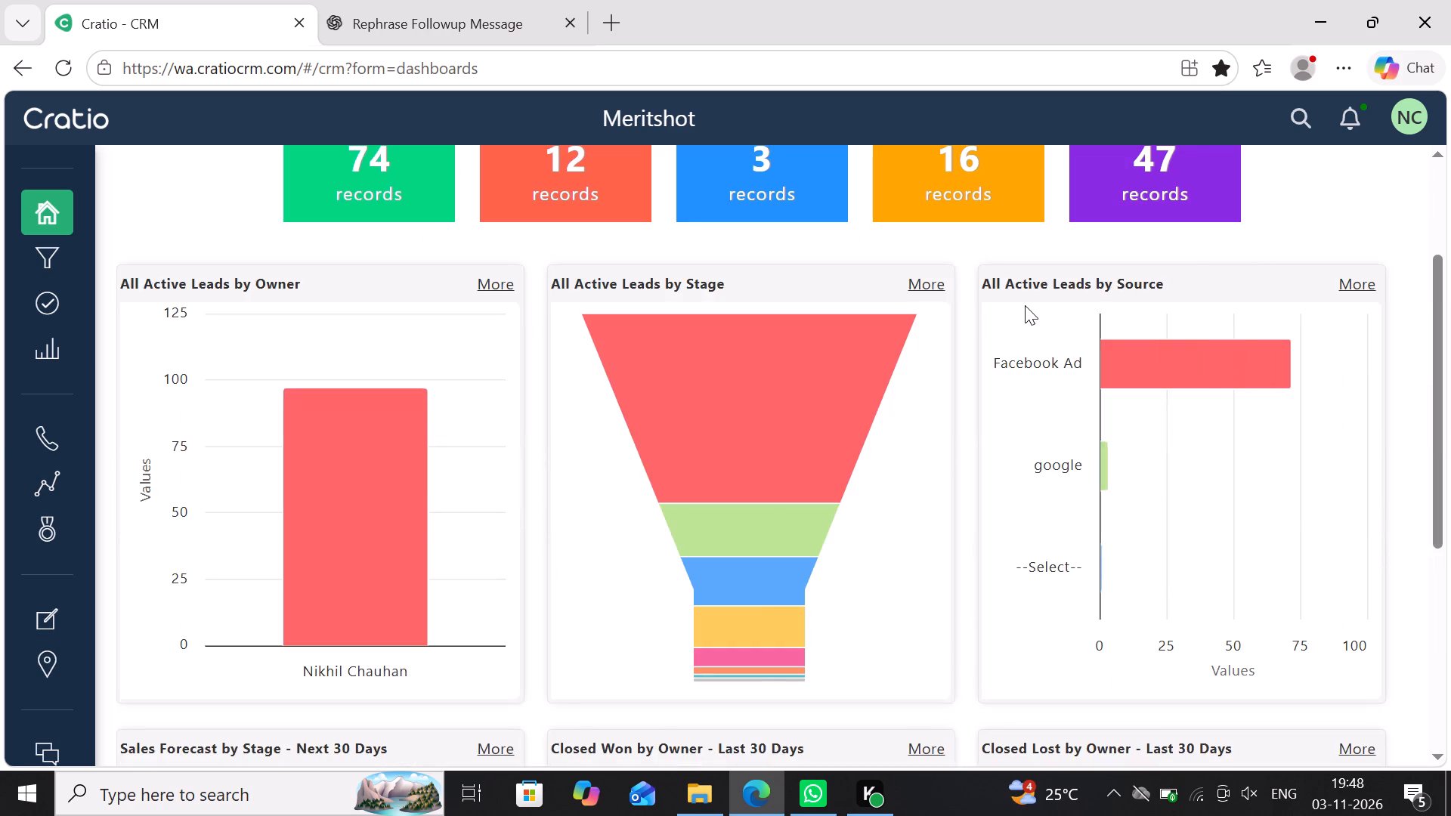
left_click(456, 567)
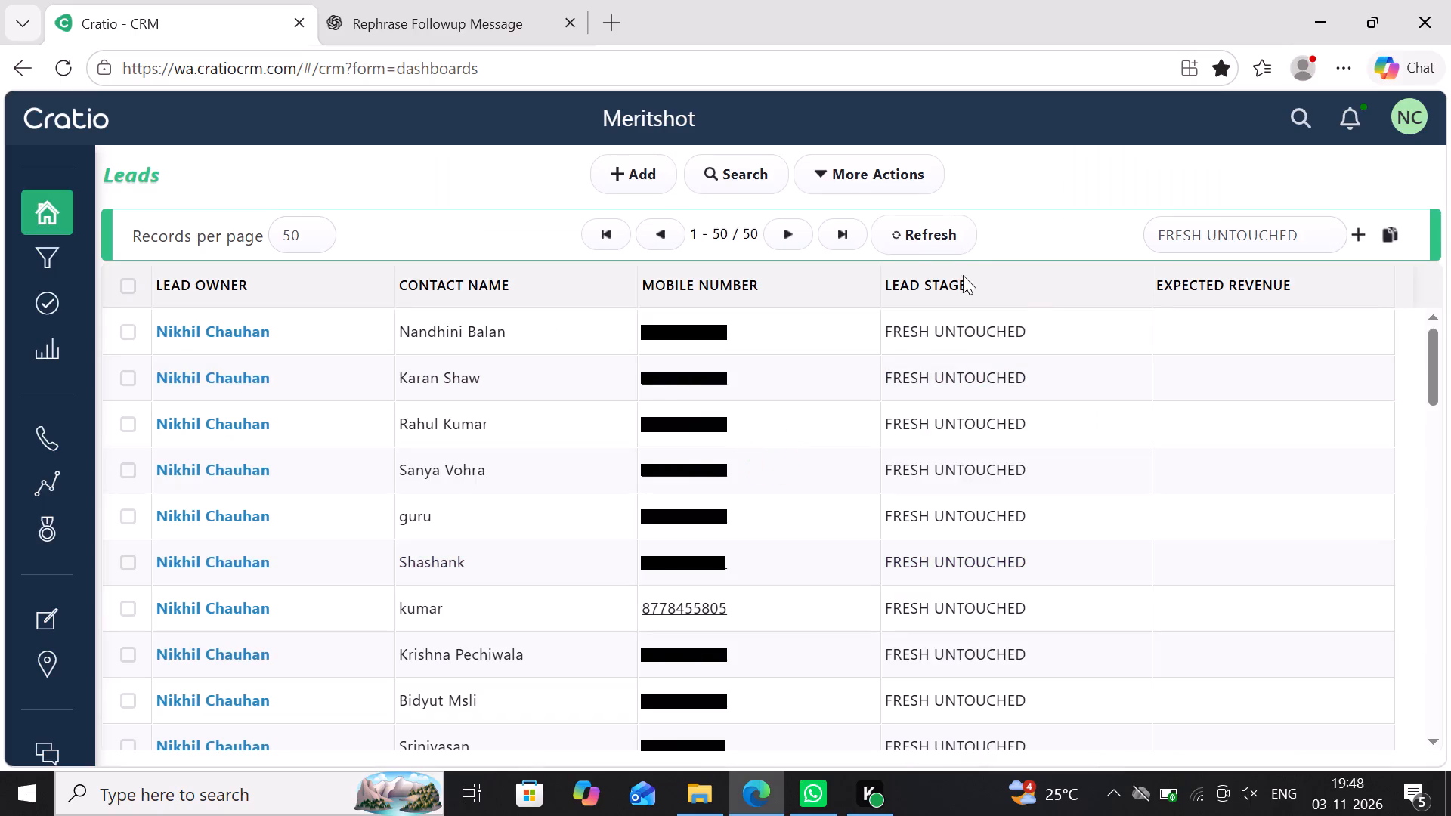
left_click(915, 237)
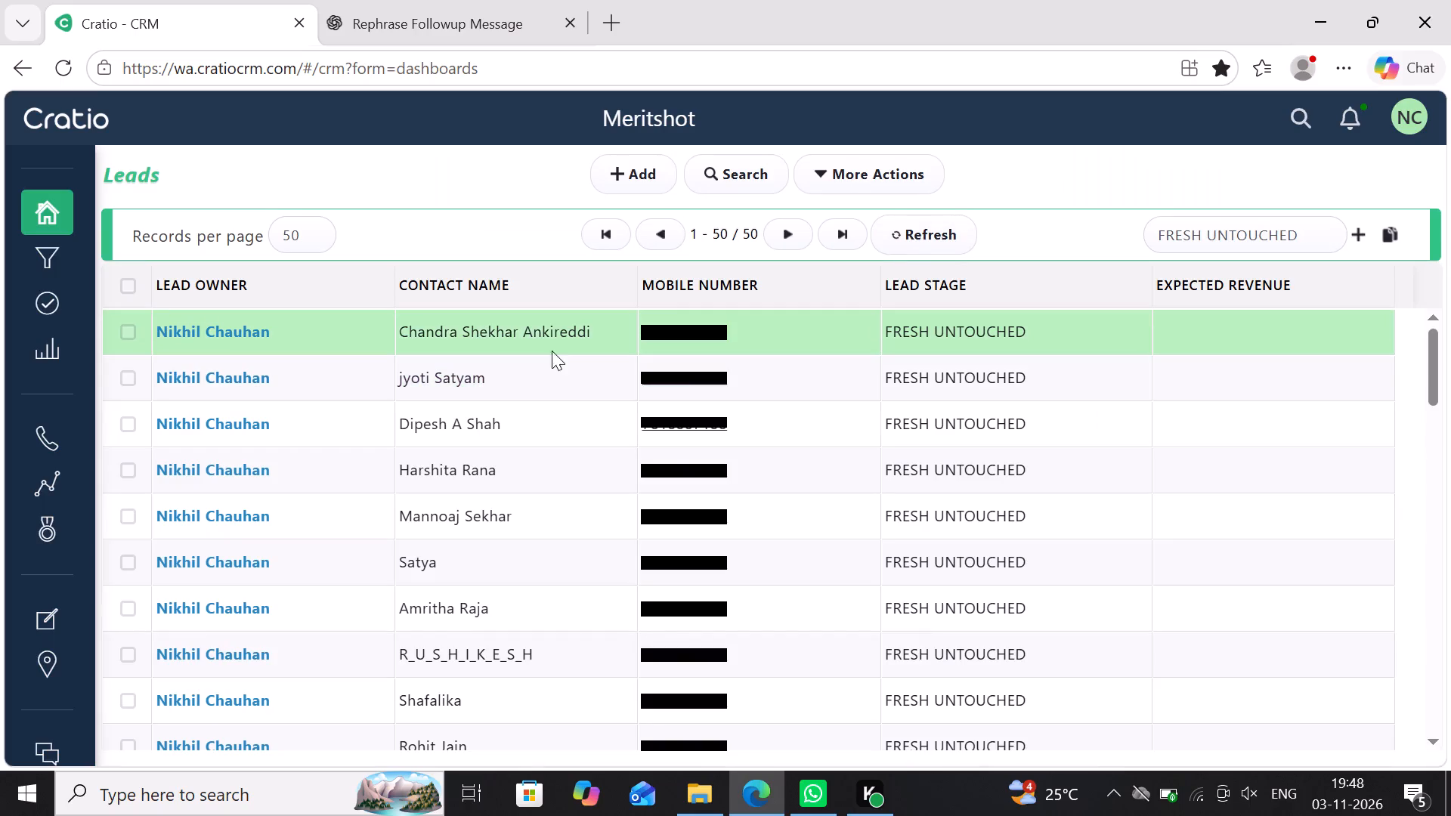
Open the first FRESH UNTOUCHED lead for editing and append "//dnp" to the last line of its Next Follow-up Notes.
left_click(556, 329)
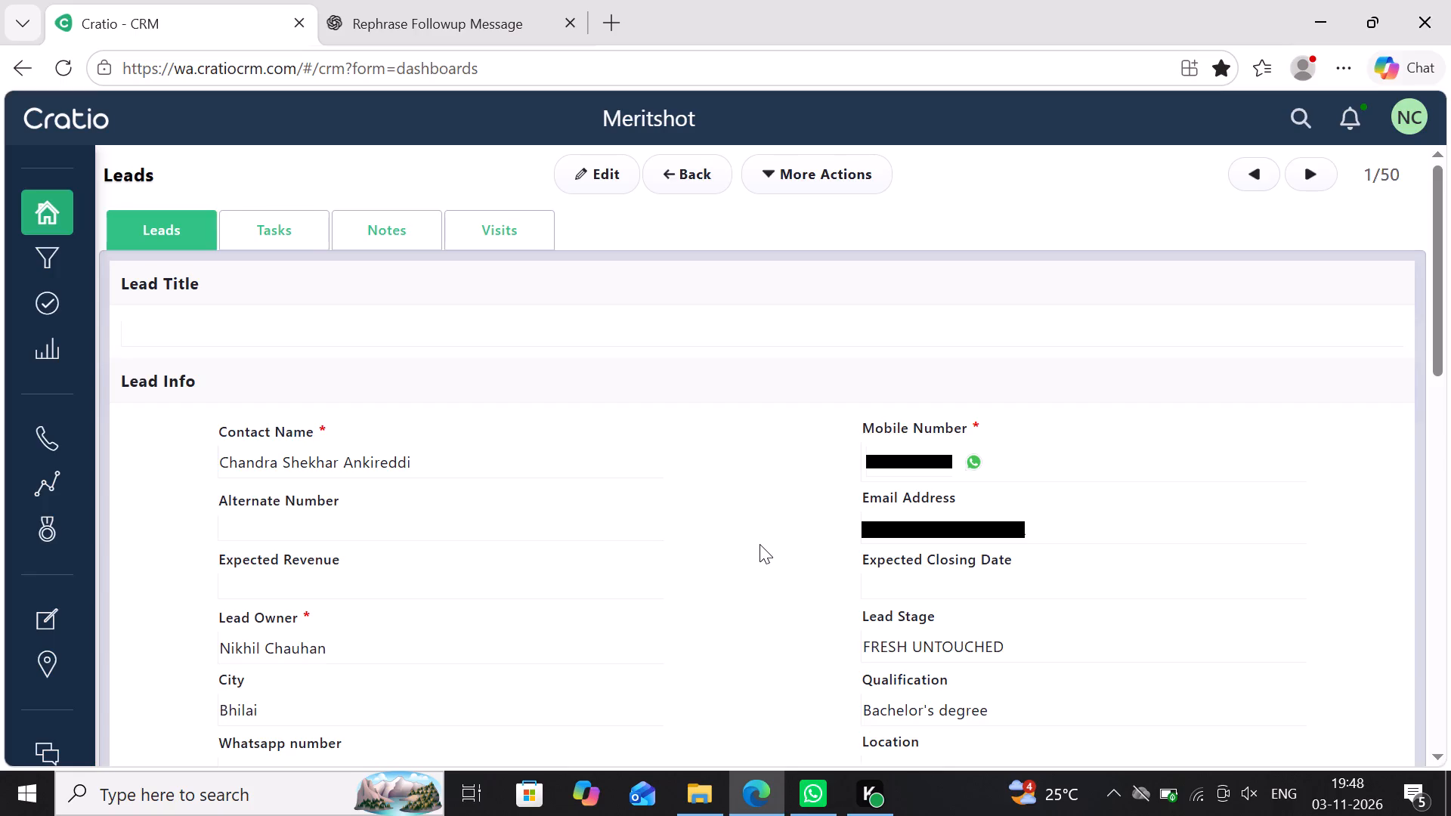
left_click(608, 169)
scroll(719, 372, "down", 7)
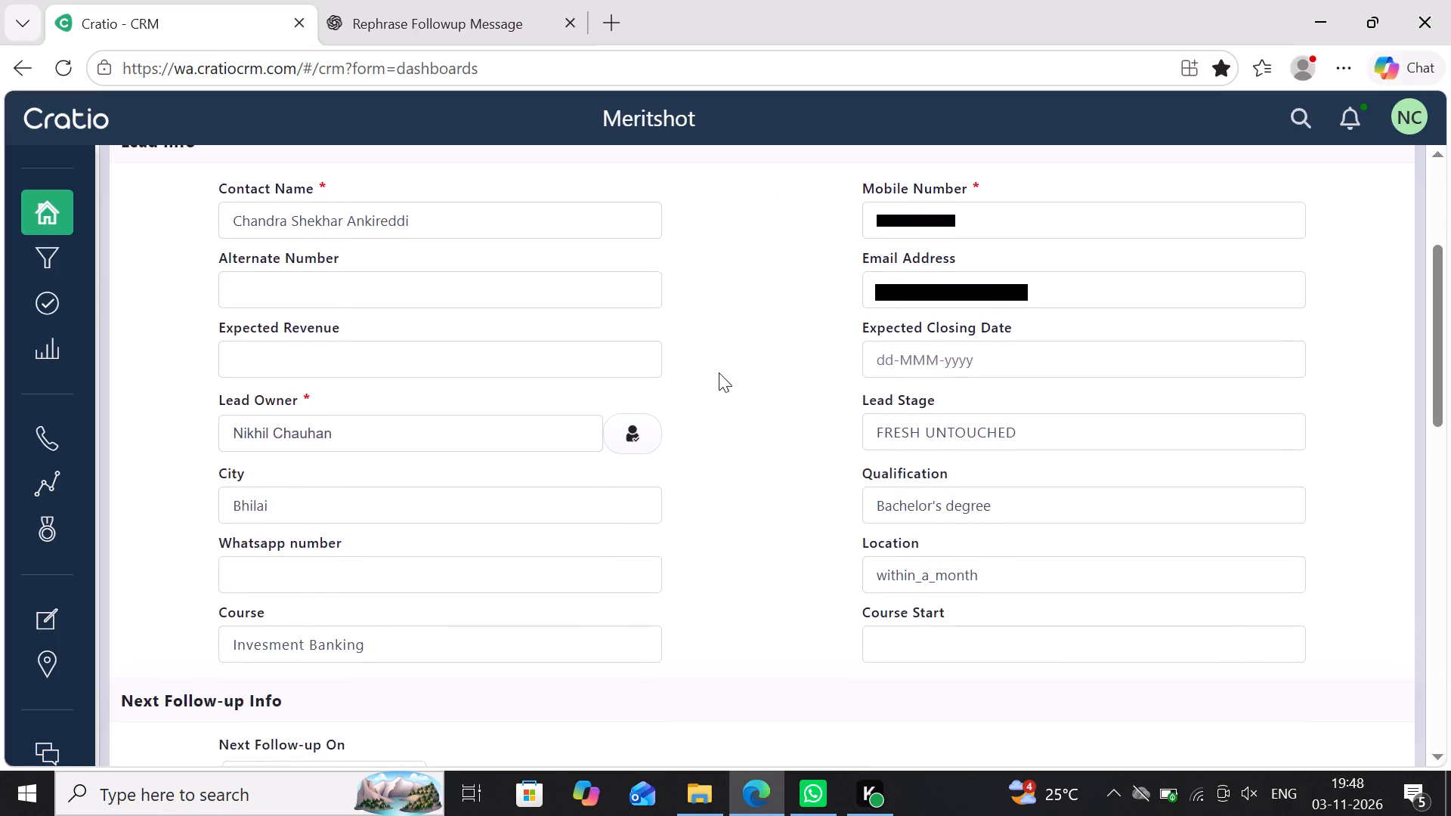
scroll(719, 372, "down", 2)
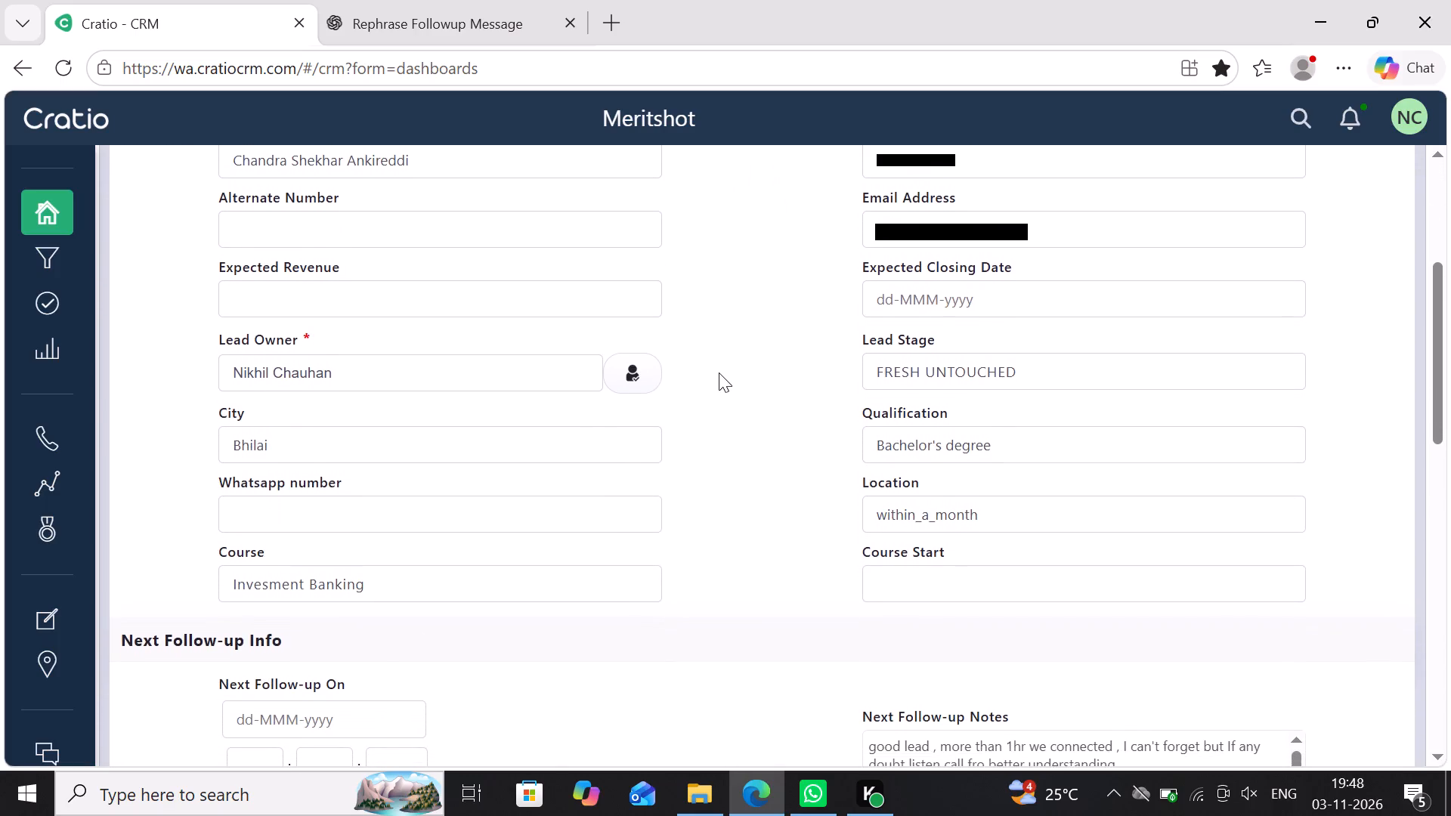
scroll(770, 462, "down", 3)
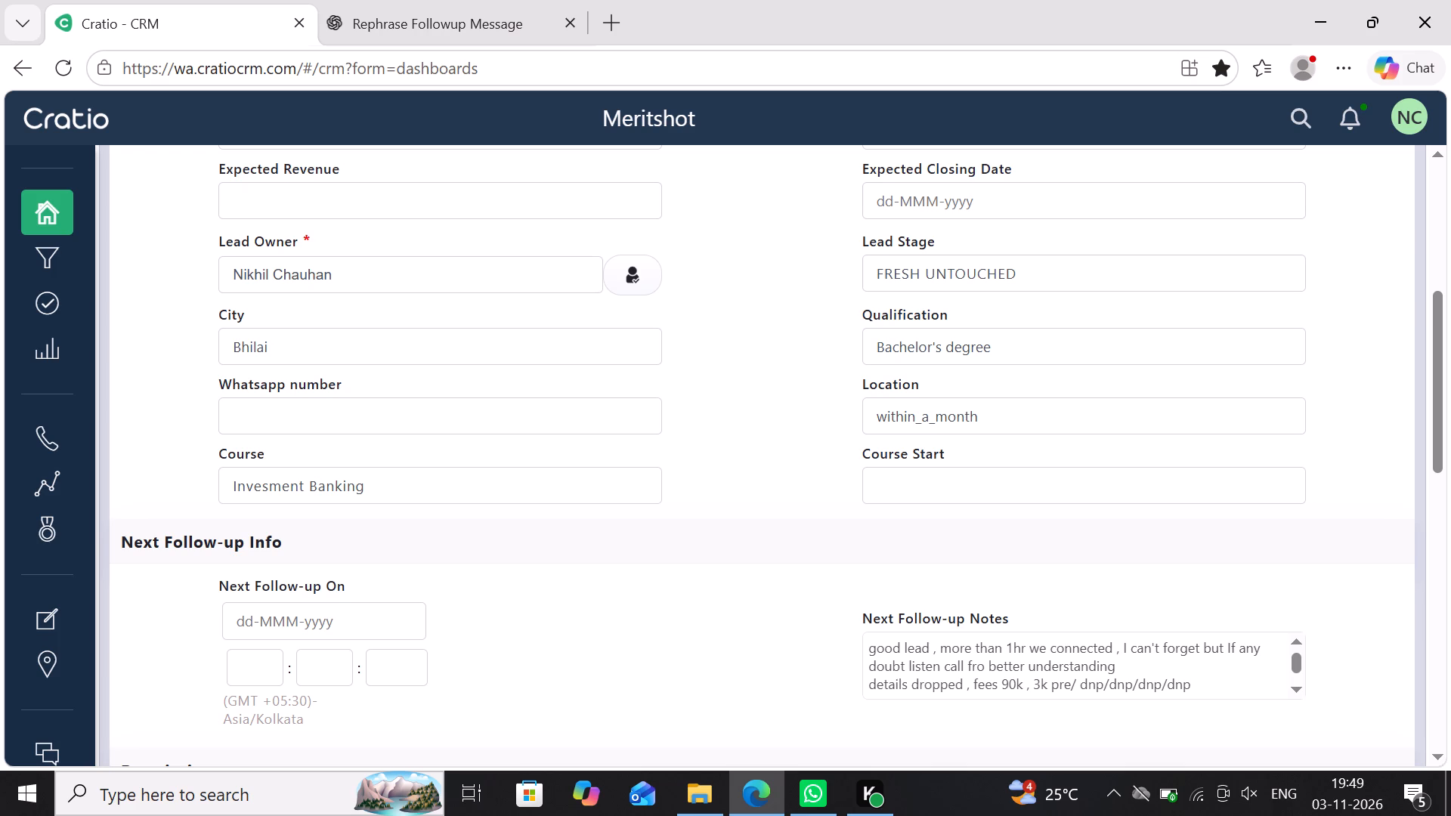
scroll(1229, 687, "down", 3)
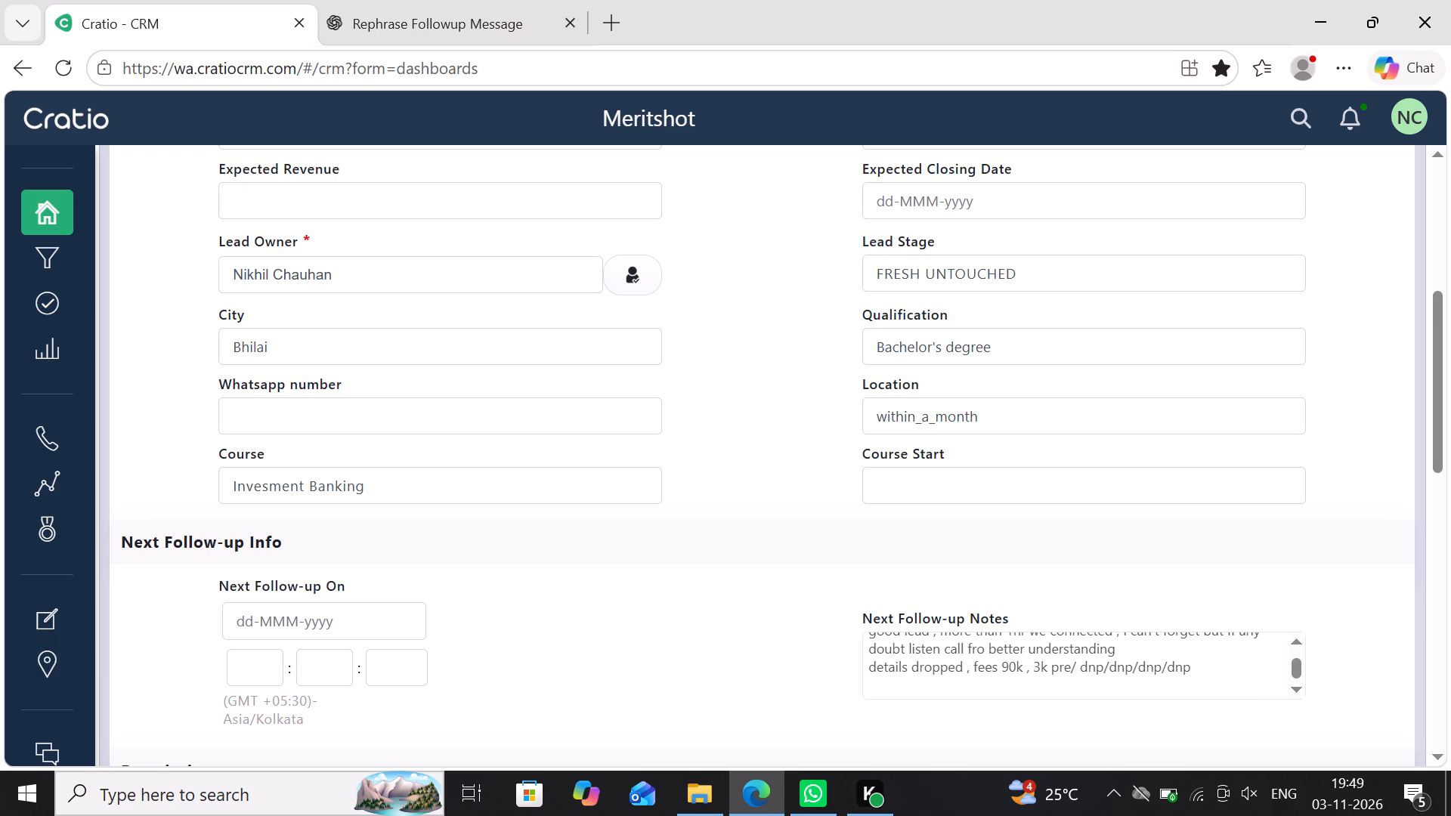
scroll(1196, 660, "up", 4)
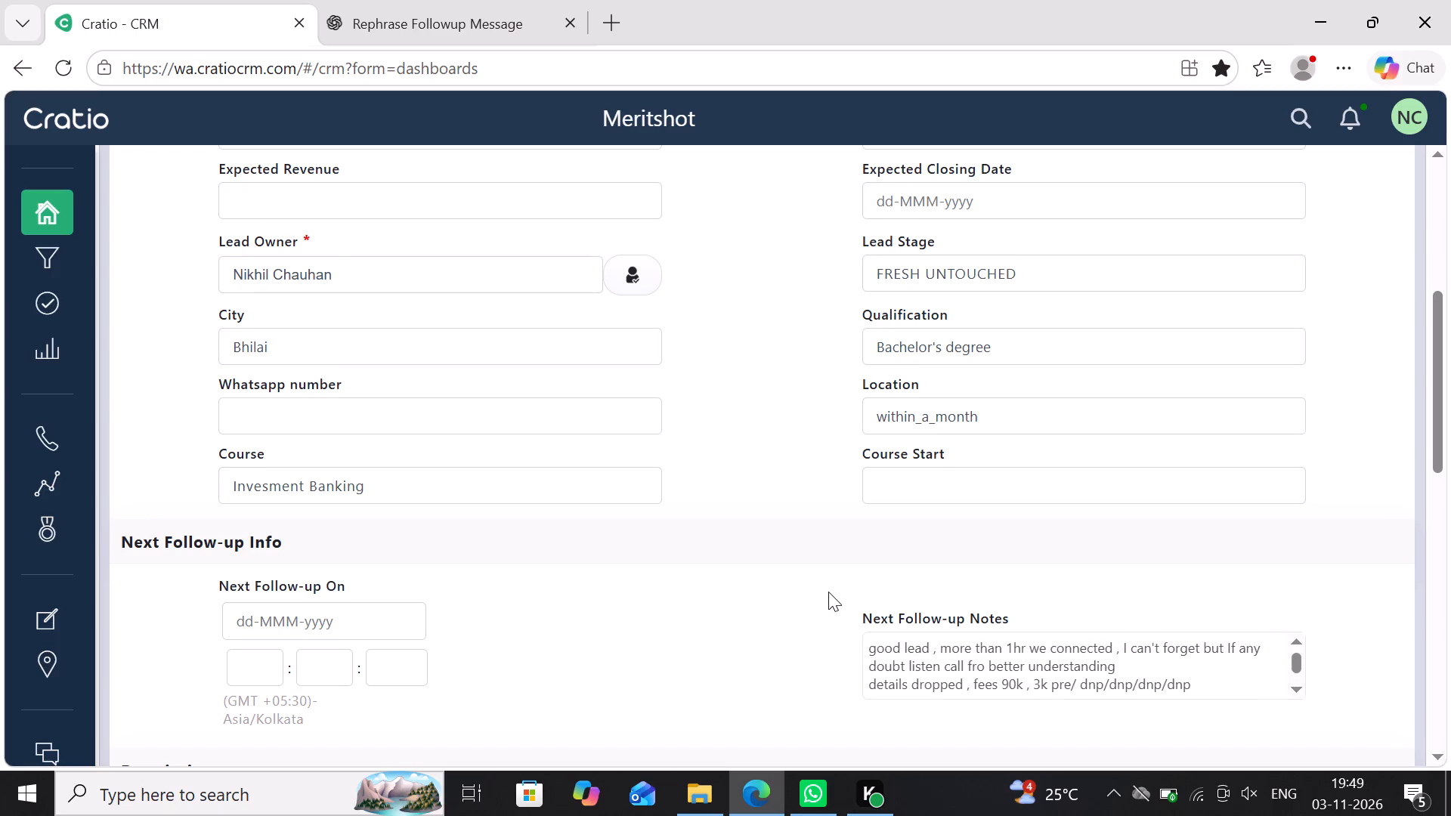
scroll(828, 592, "up", 4)
scroll(828, 592, "down", 1)
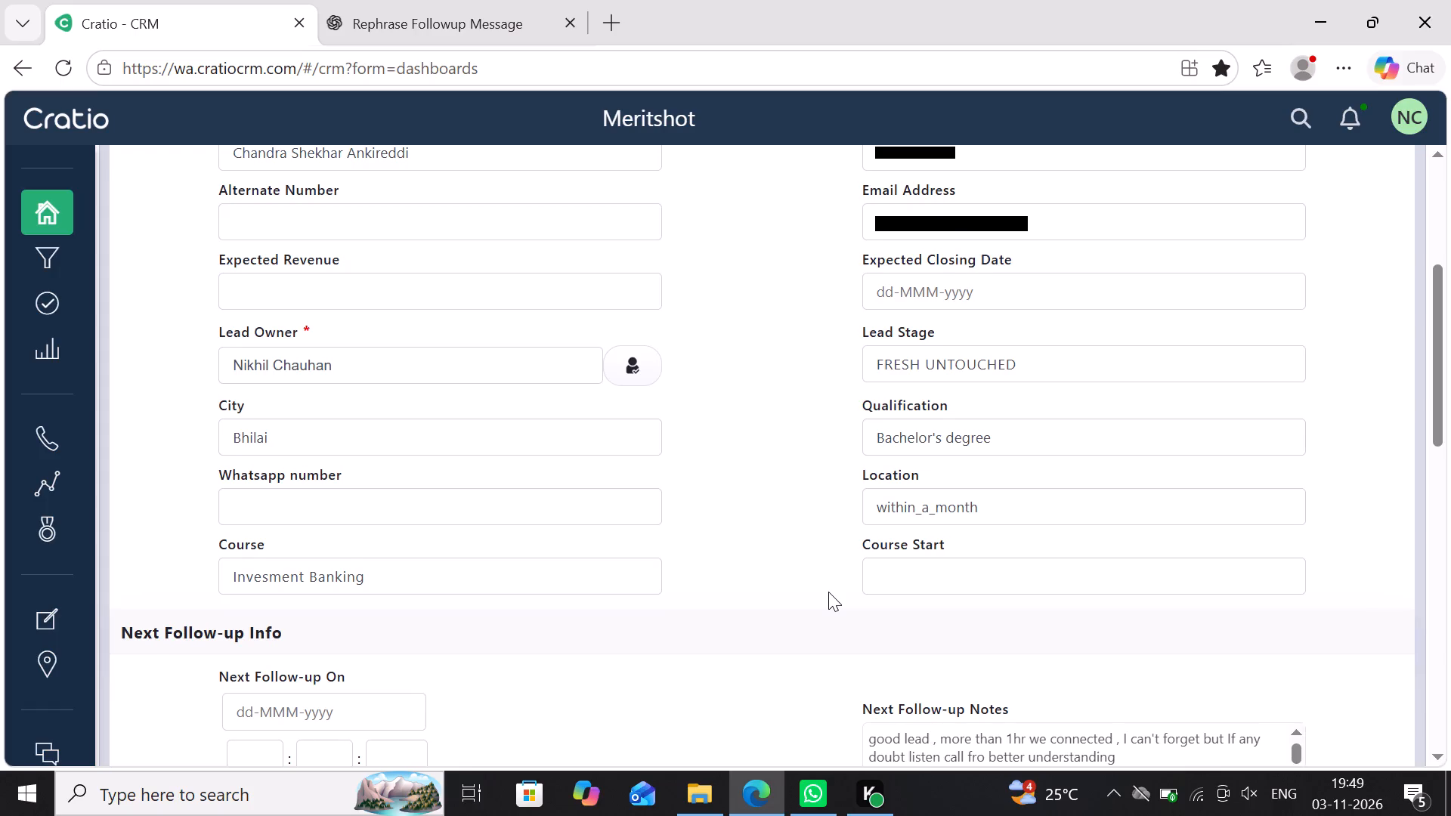
scroll(828, 592, "down", 5)
left_click(1211, 583)
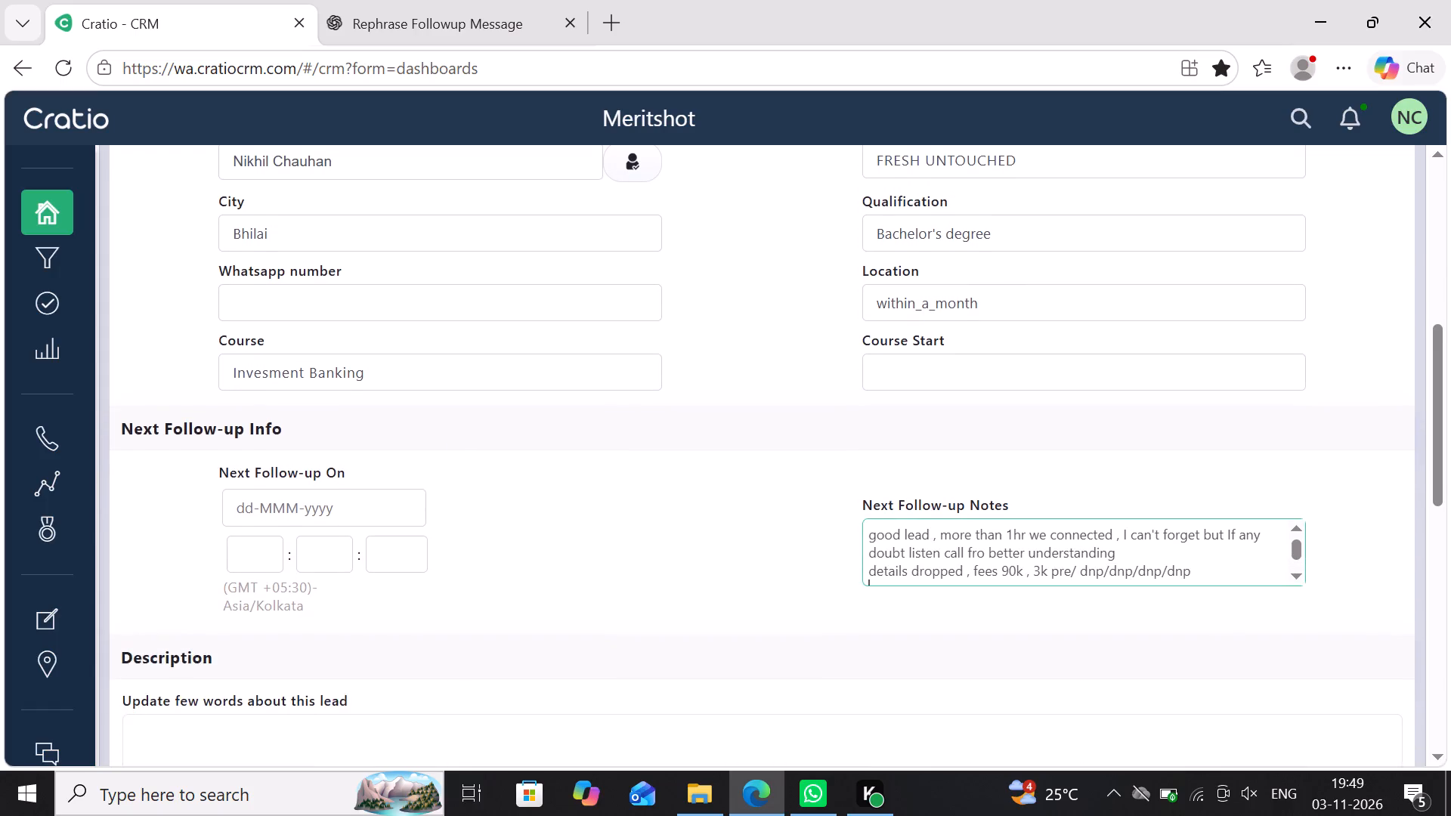
key("Right")
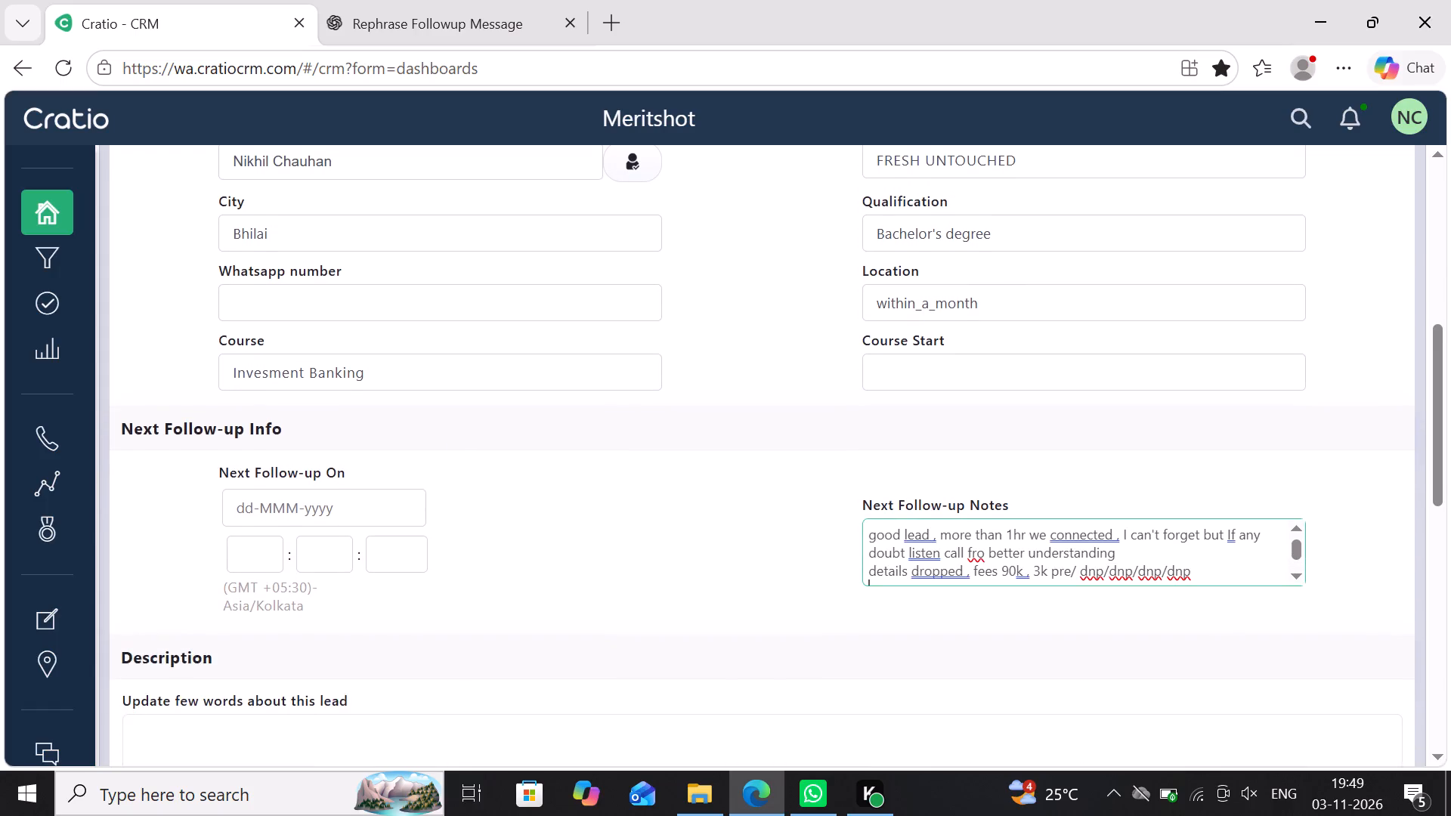
key("Down")
key("Left")
type("//dnp")
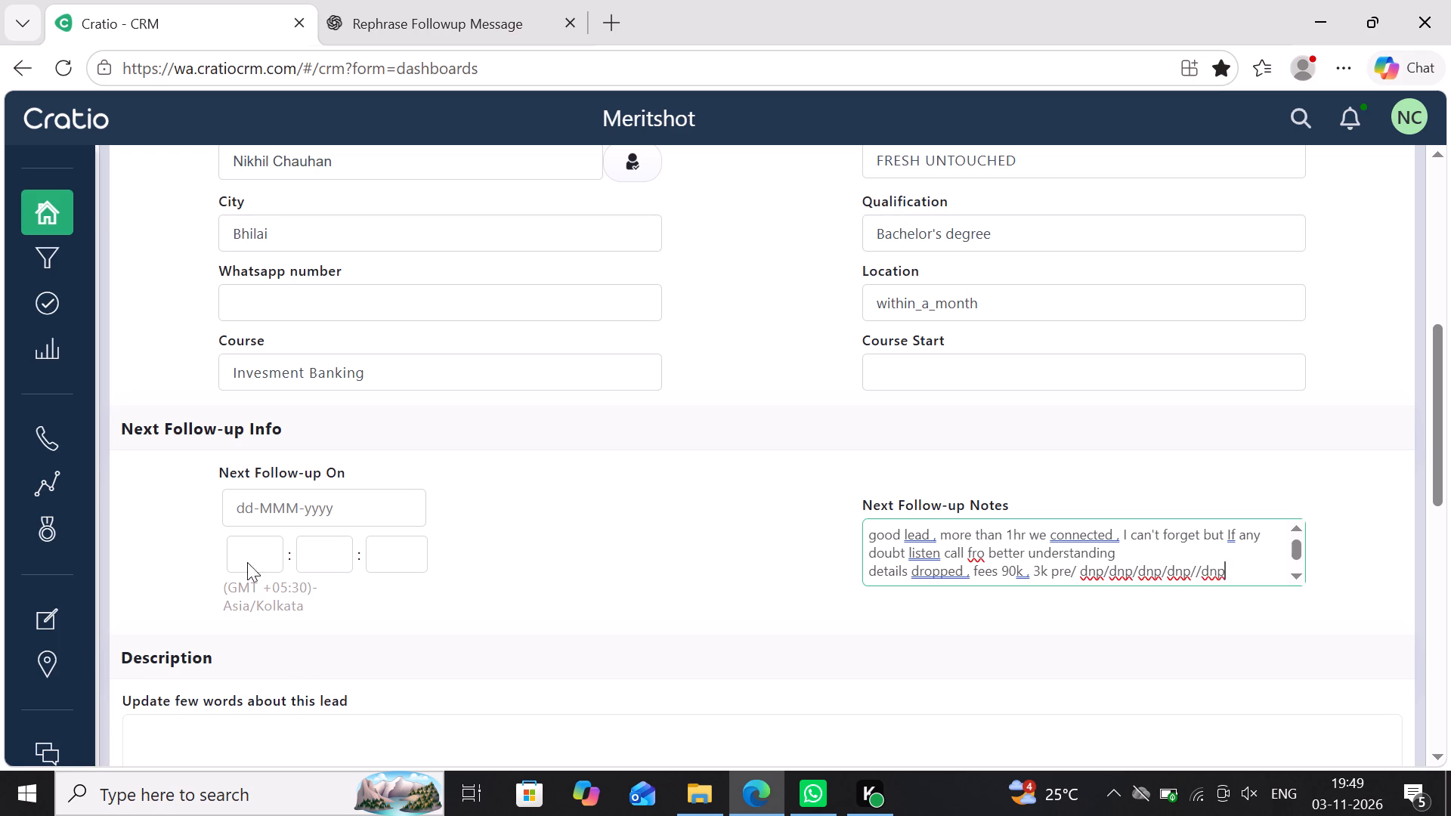
Set the lead's next follow-up to 04-Nov-2026 at 09:00 PM and save the record.
left_click(360, 499)
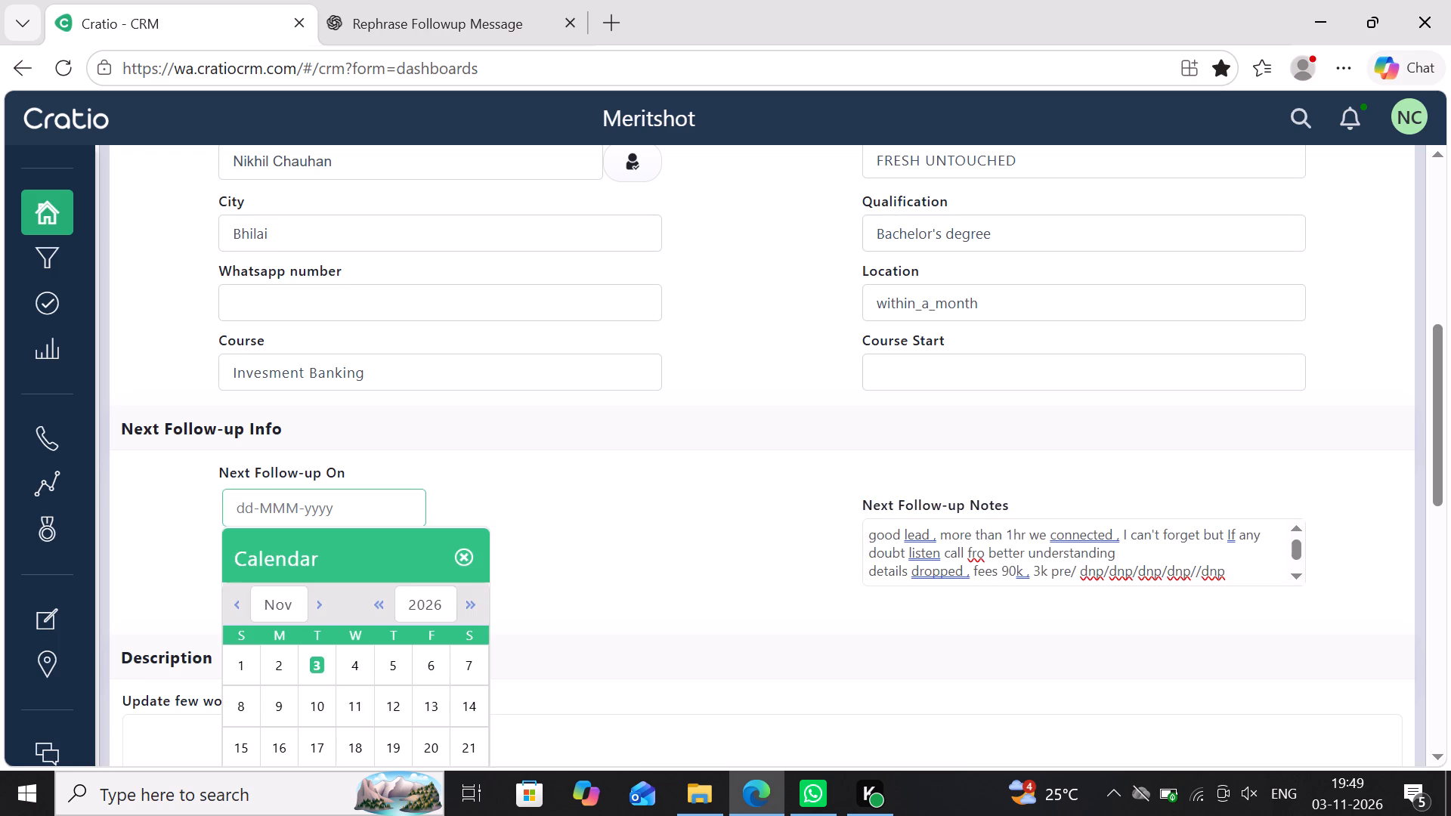
scroll(360, 499, "down", 5)
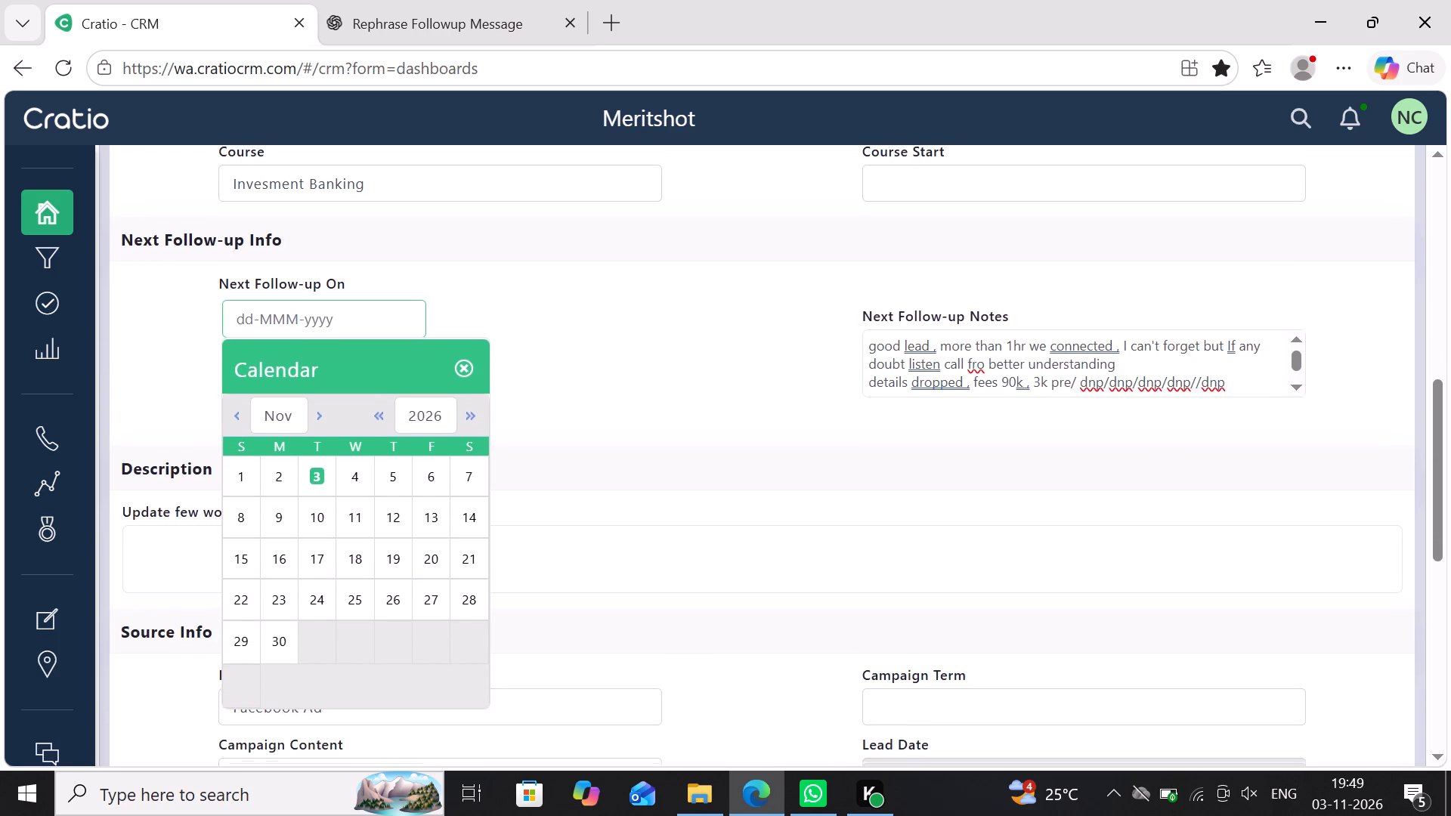
left_click(354, 478)
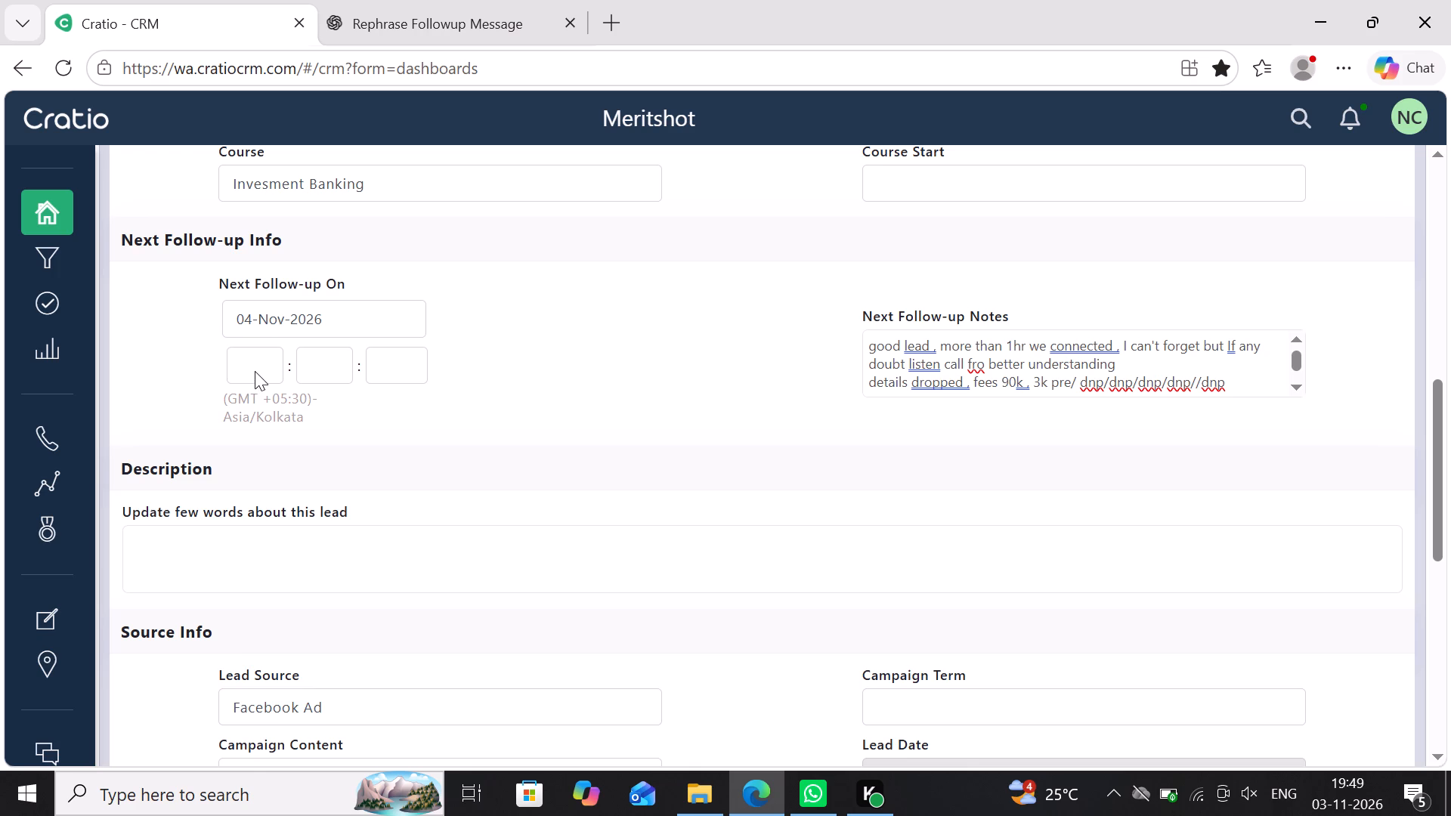
left_click(255, 371)
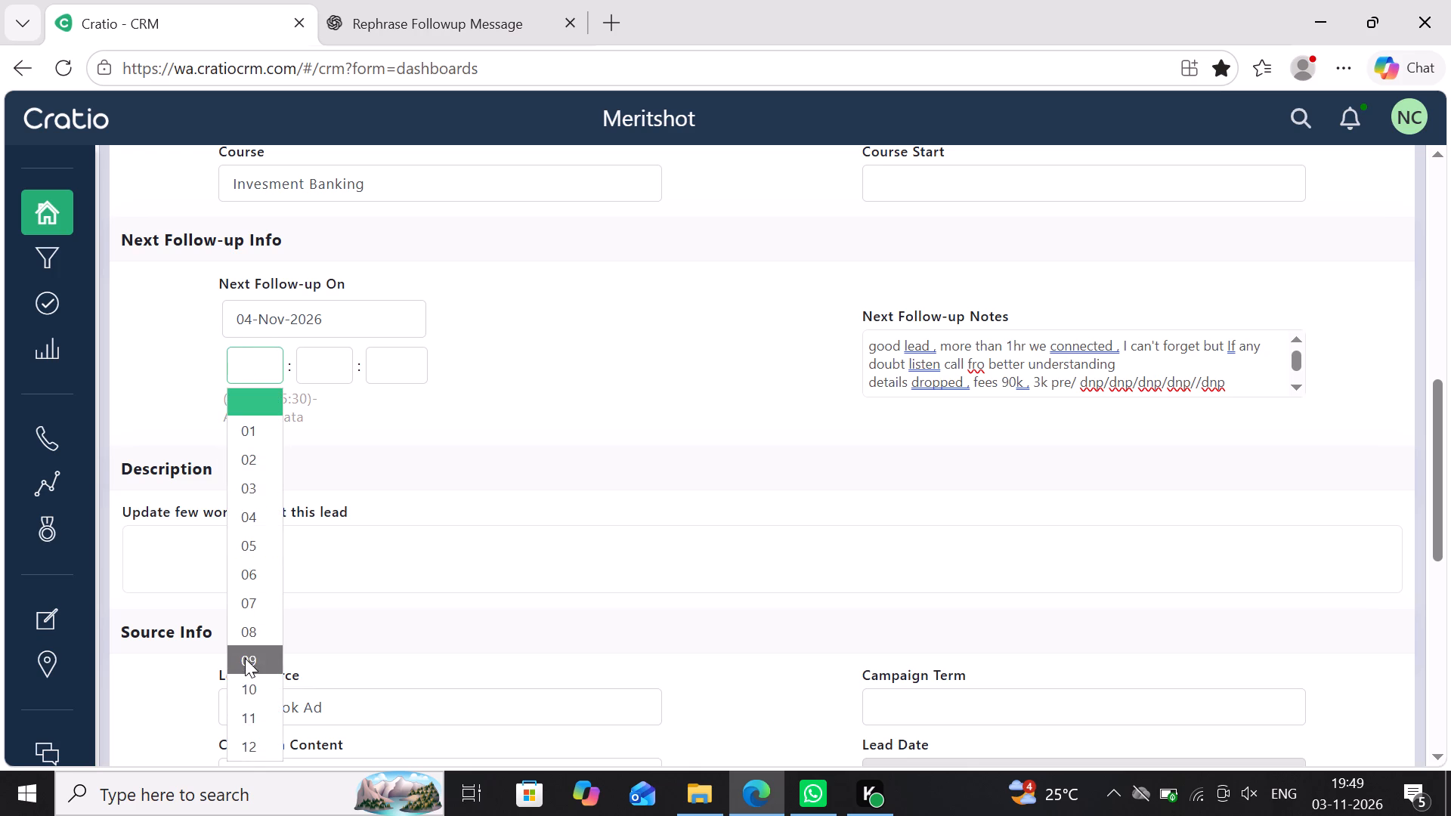
left_click(245, 658)
left_click(330, 376)
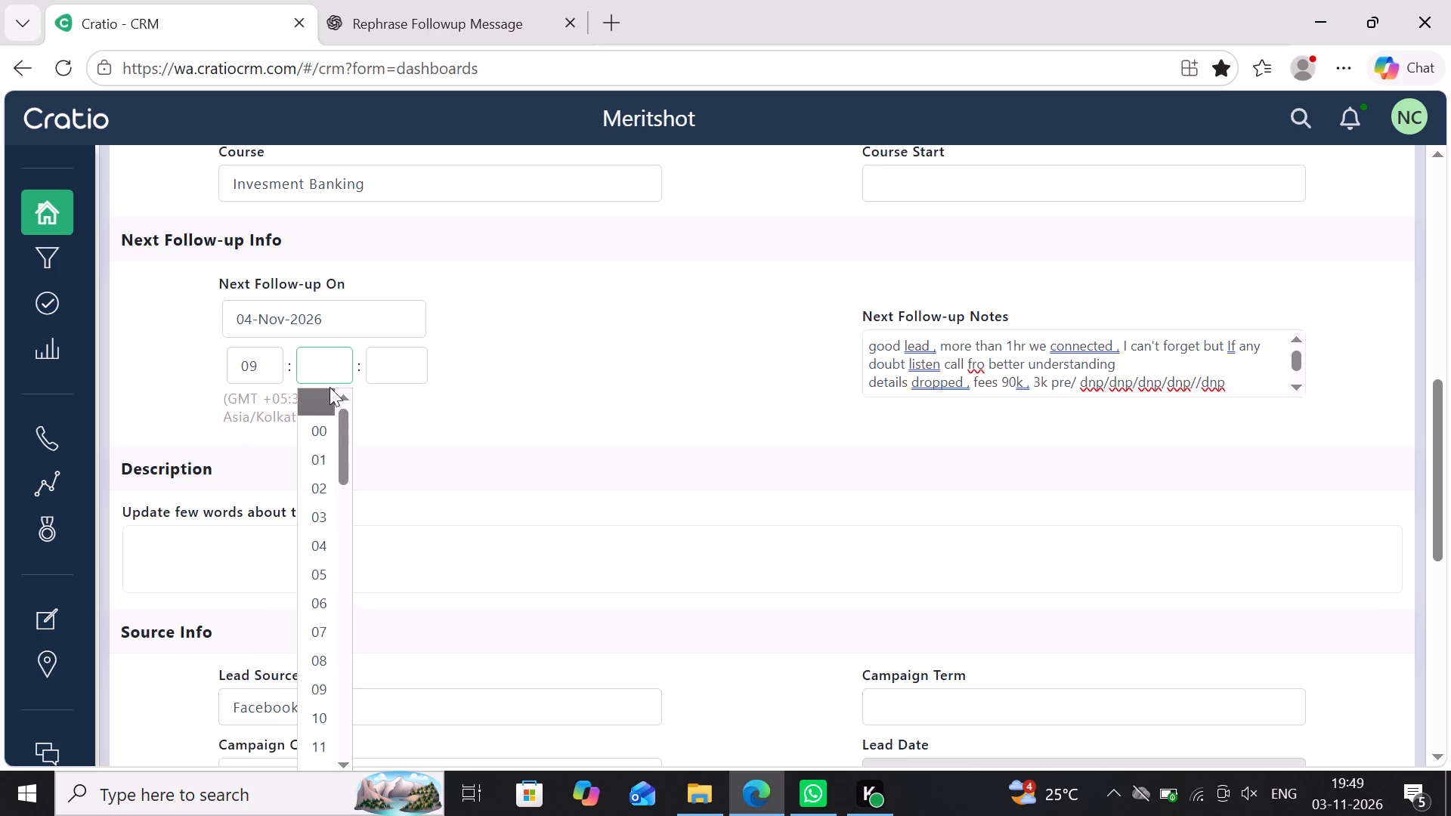
left_click(323, 430)
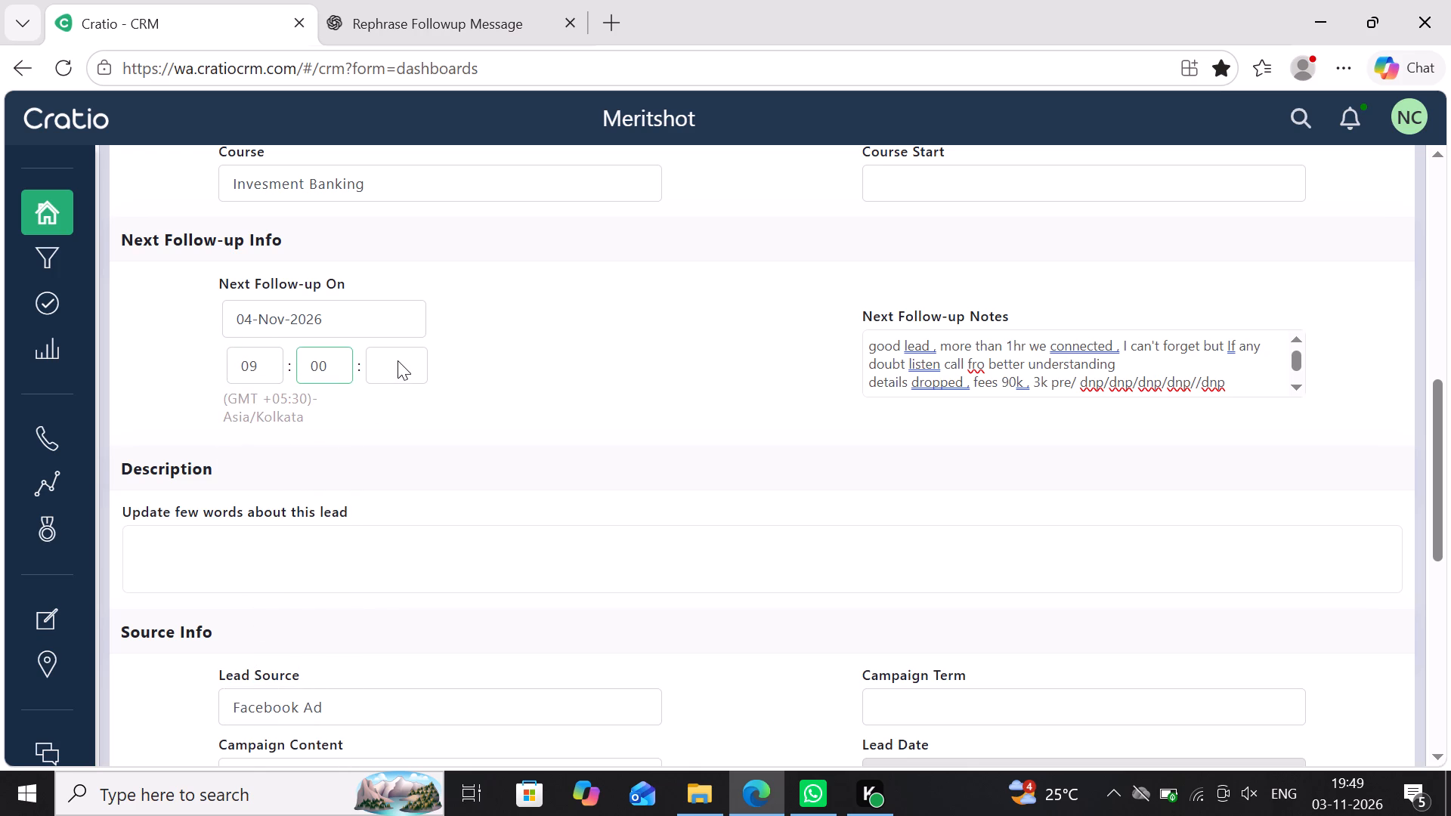
left_click(398, 360)
left_click(398, 459)
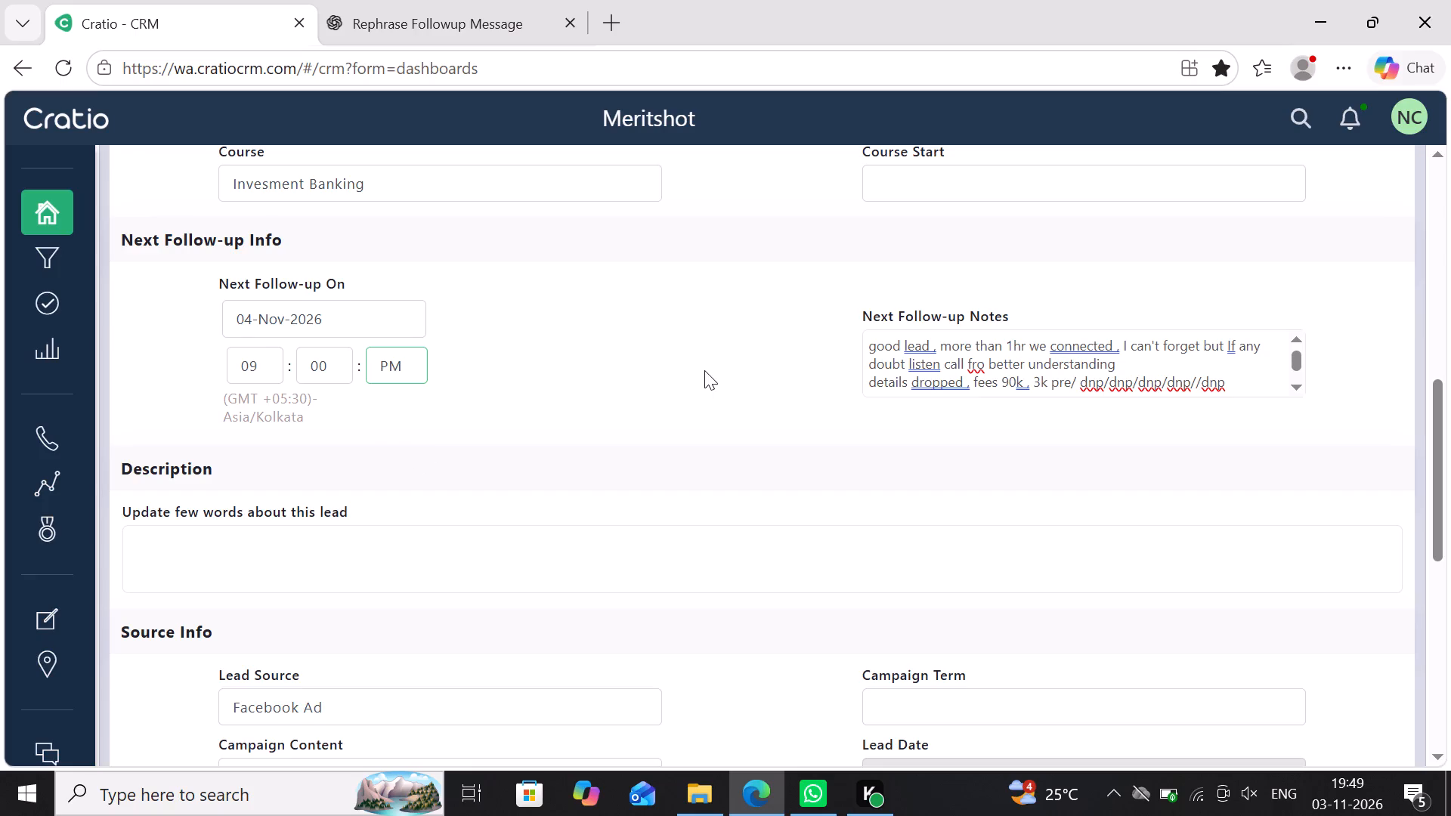
left_click(704, 369)
scroll(704, 369, "up", 20)
scroll(704, 369, "up", 20)
scroll(704, 369, "up", 20)
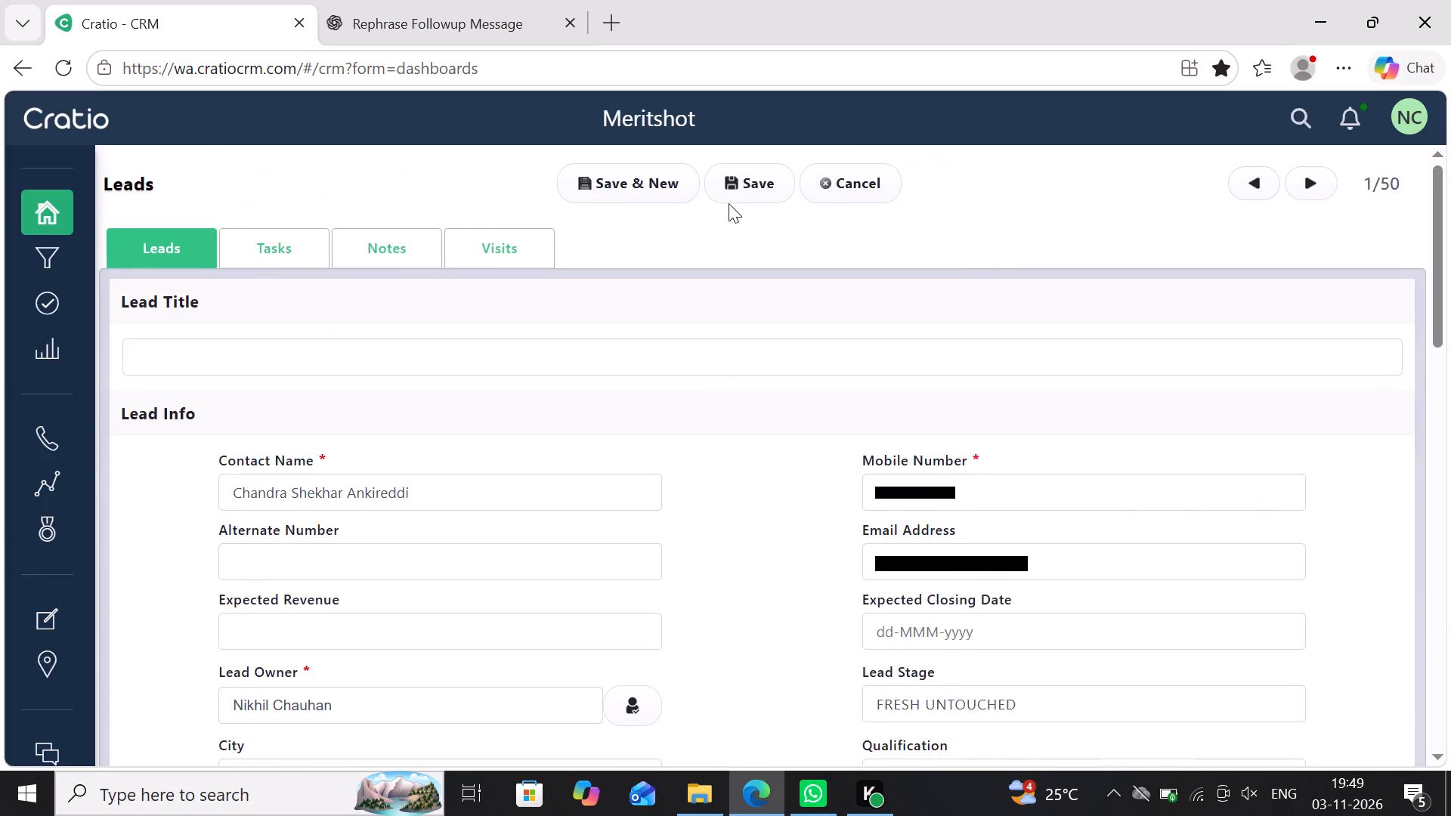
left_click(748, 199)
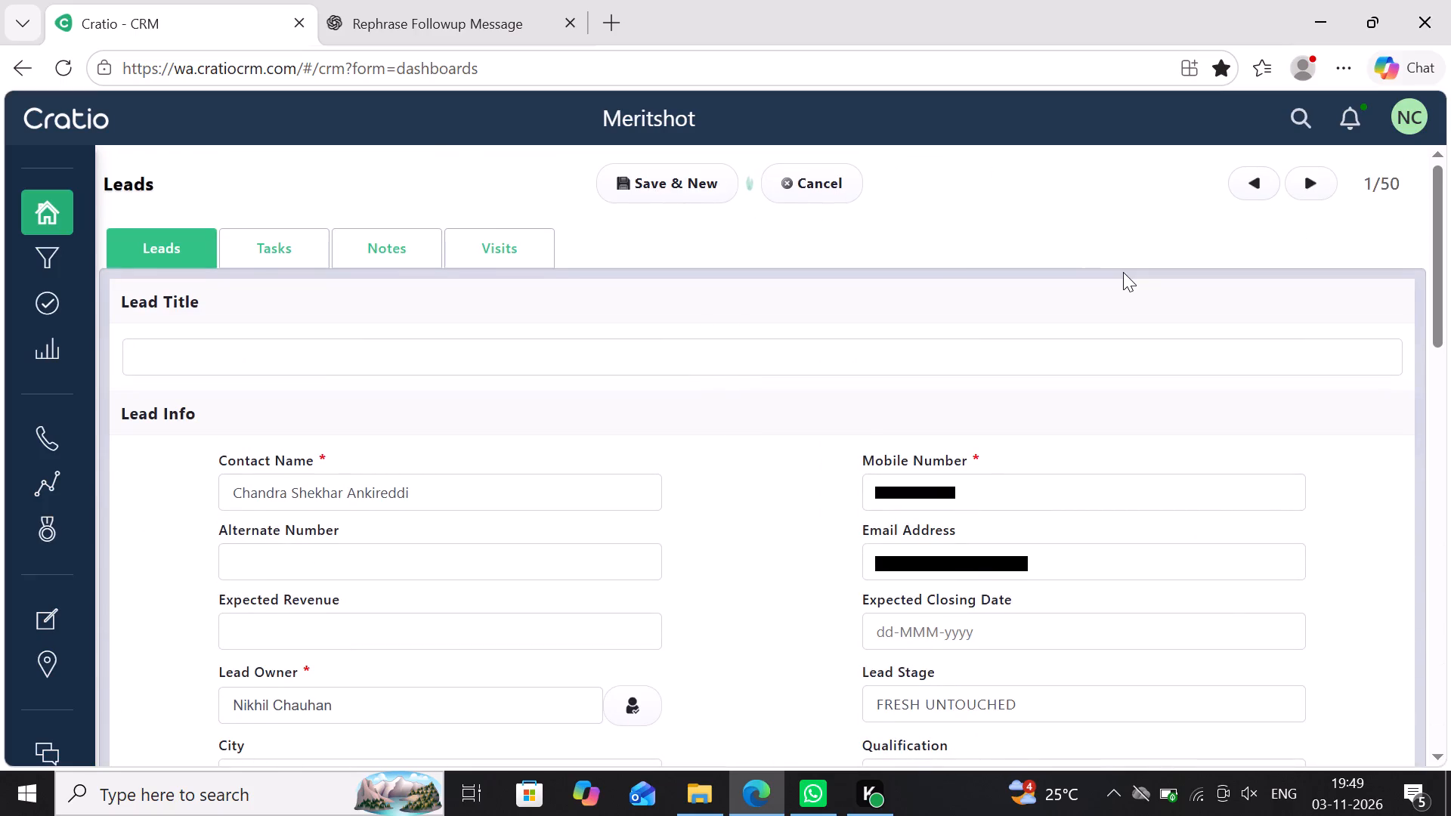
Advance to the second lead in the list and open it for editing at its Next Follow-up Info.
left_click(1310, 164)
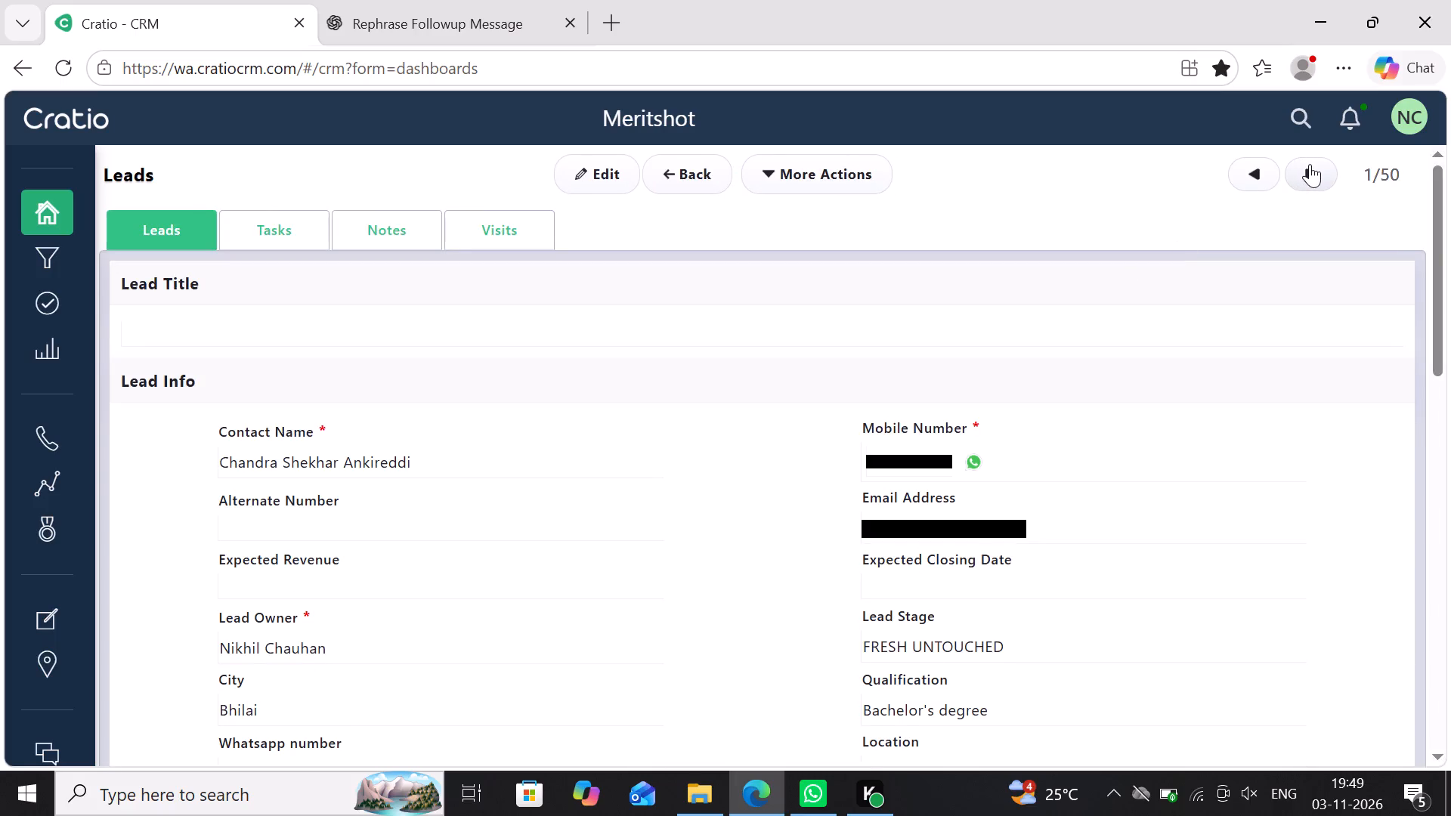
left_click(617, 173)
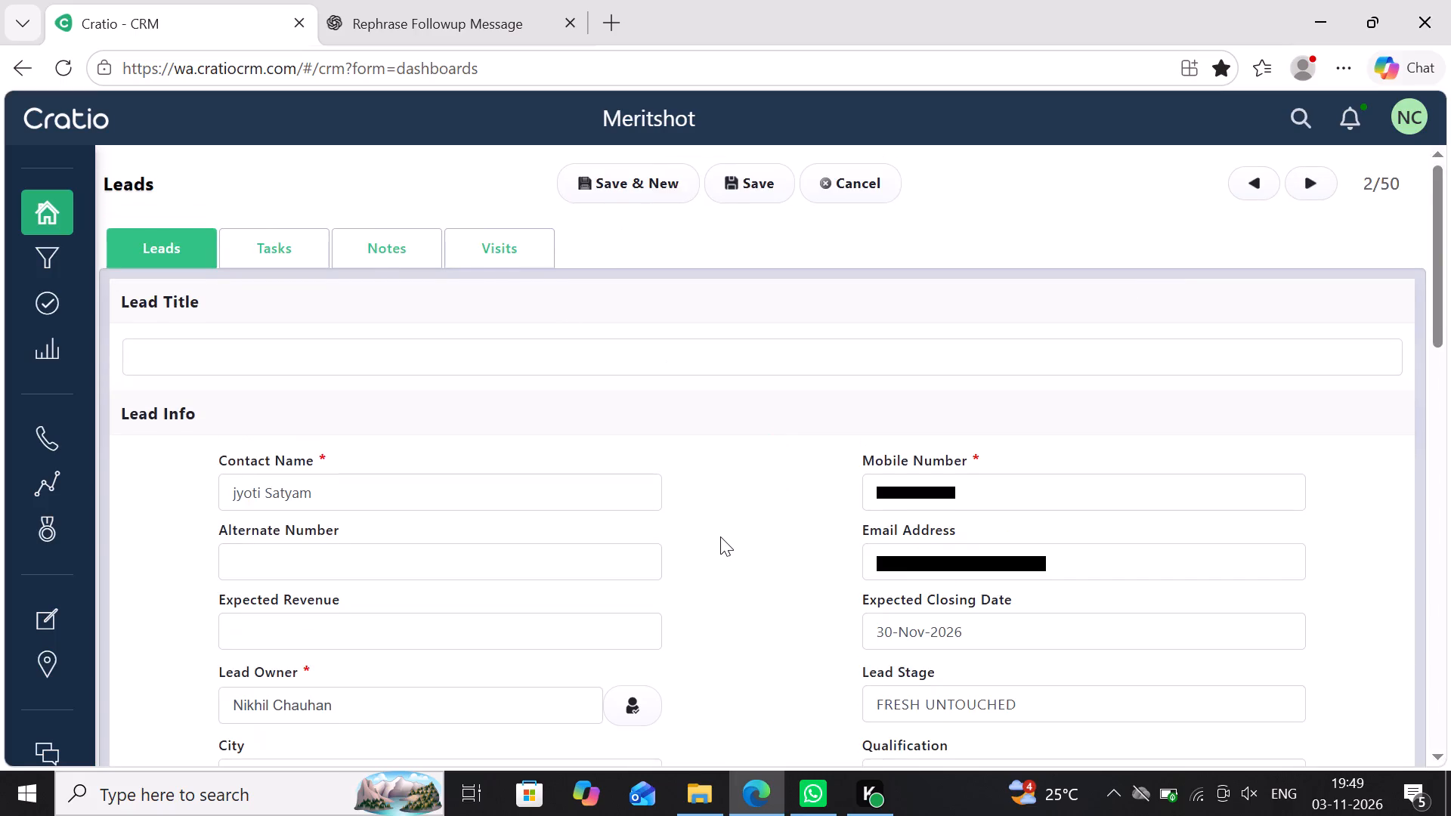
scroll(720, 536, "down", 4)
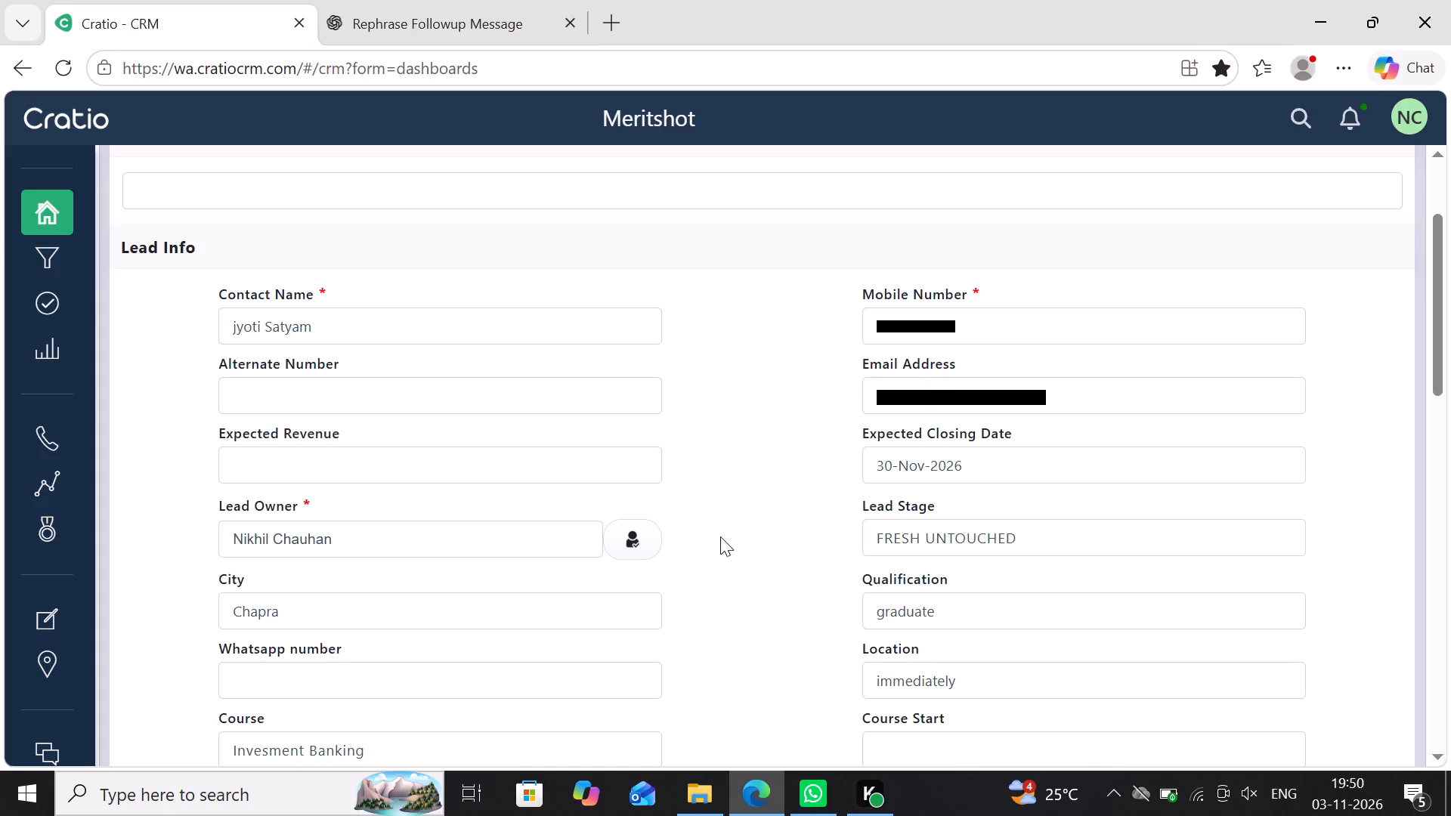
scroll(863, 672, "down", 2)
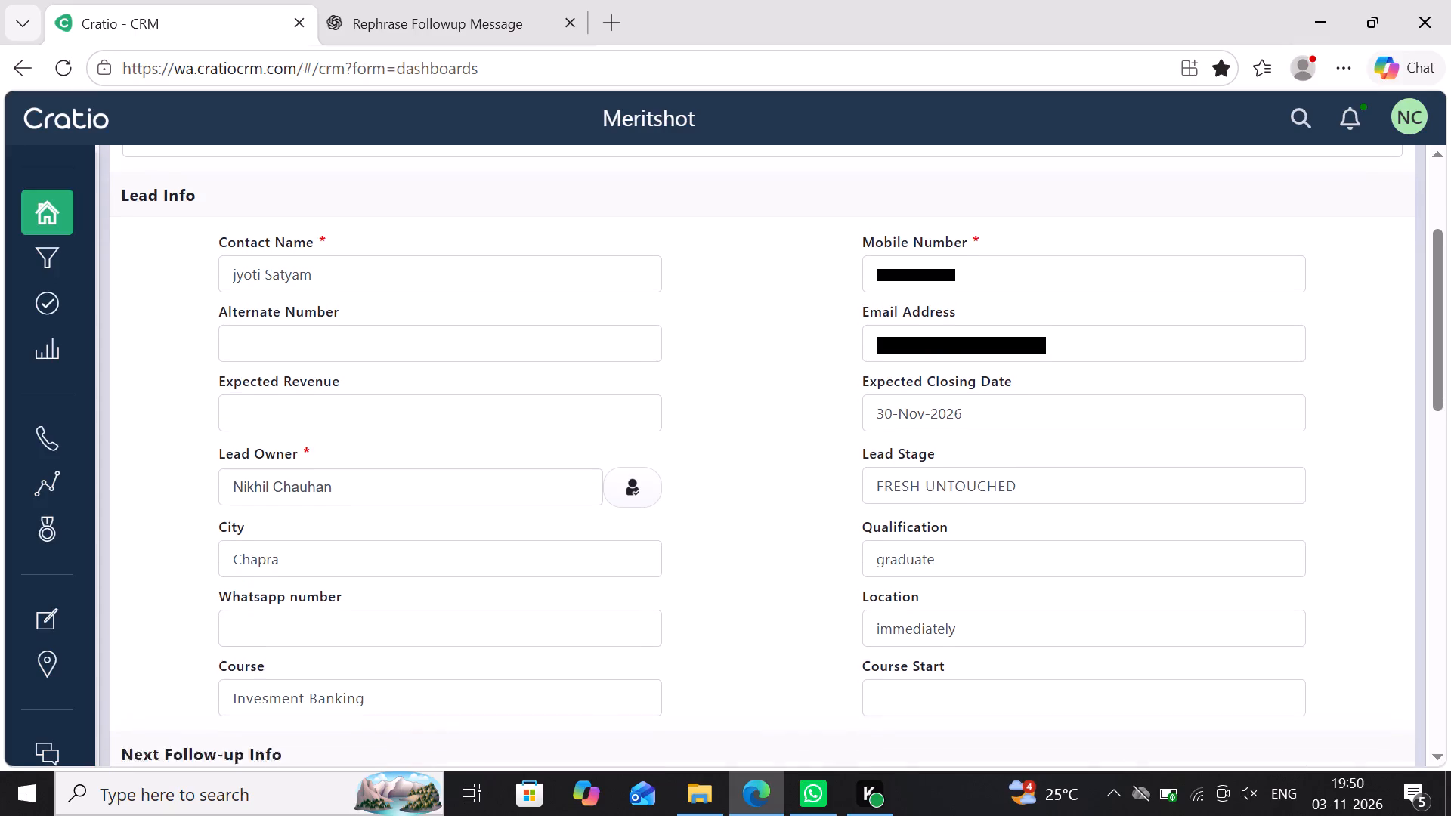
scroll(863, 672, "down", 1)
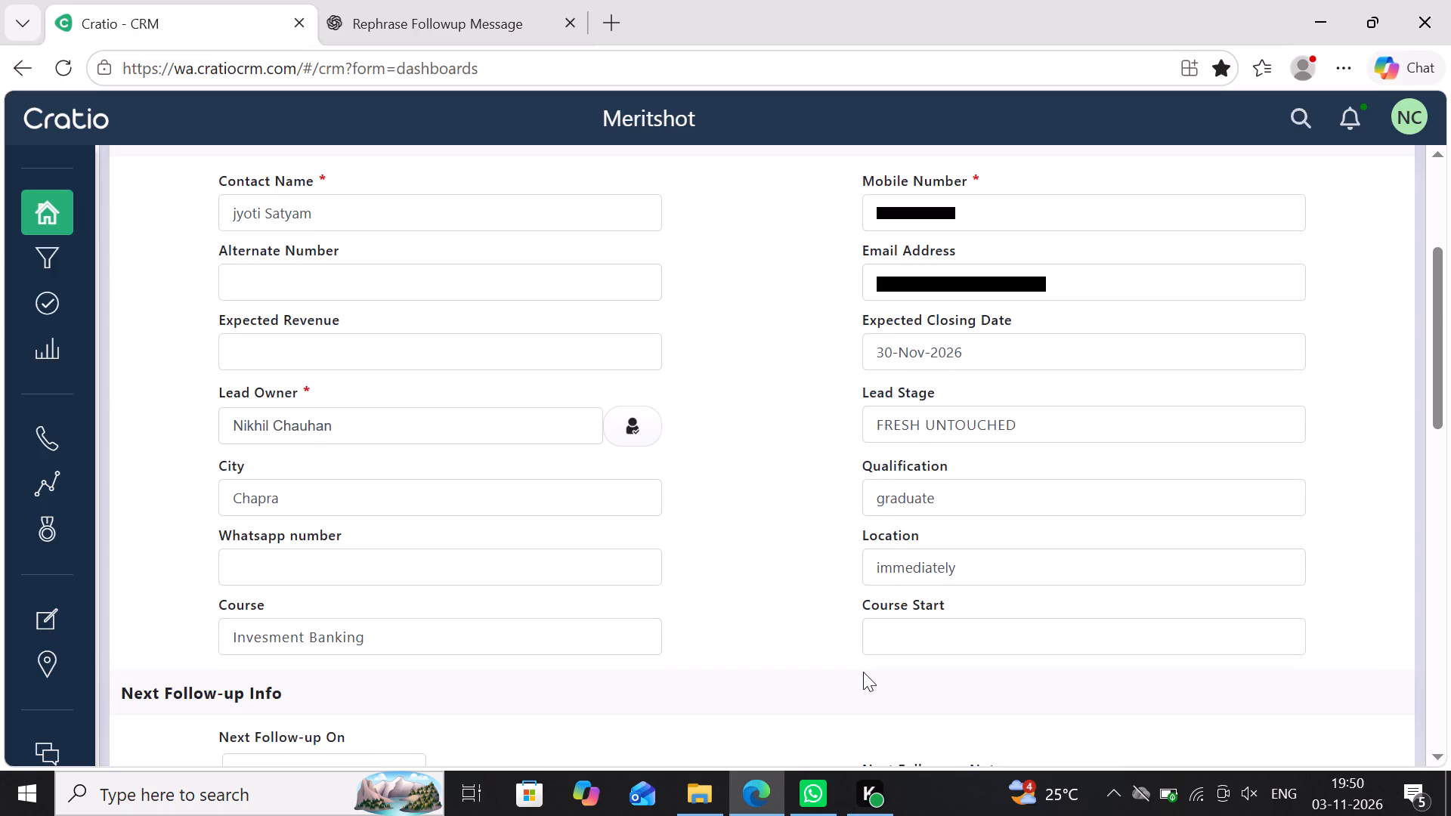
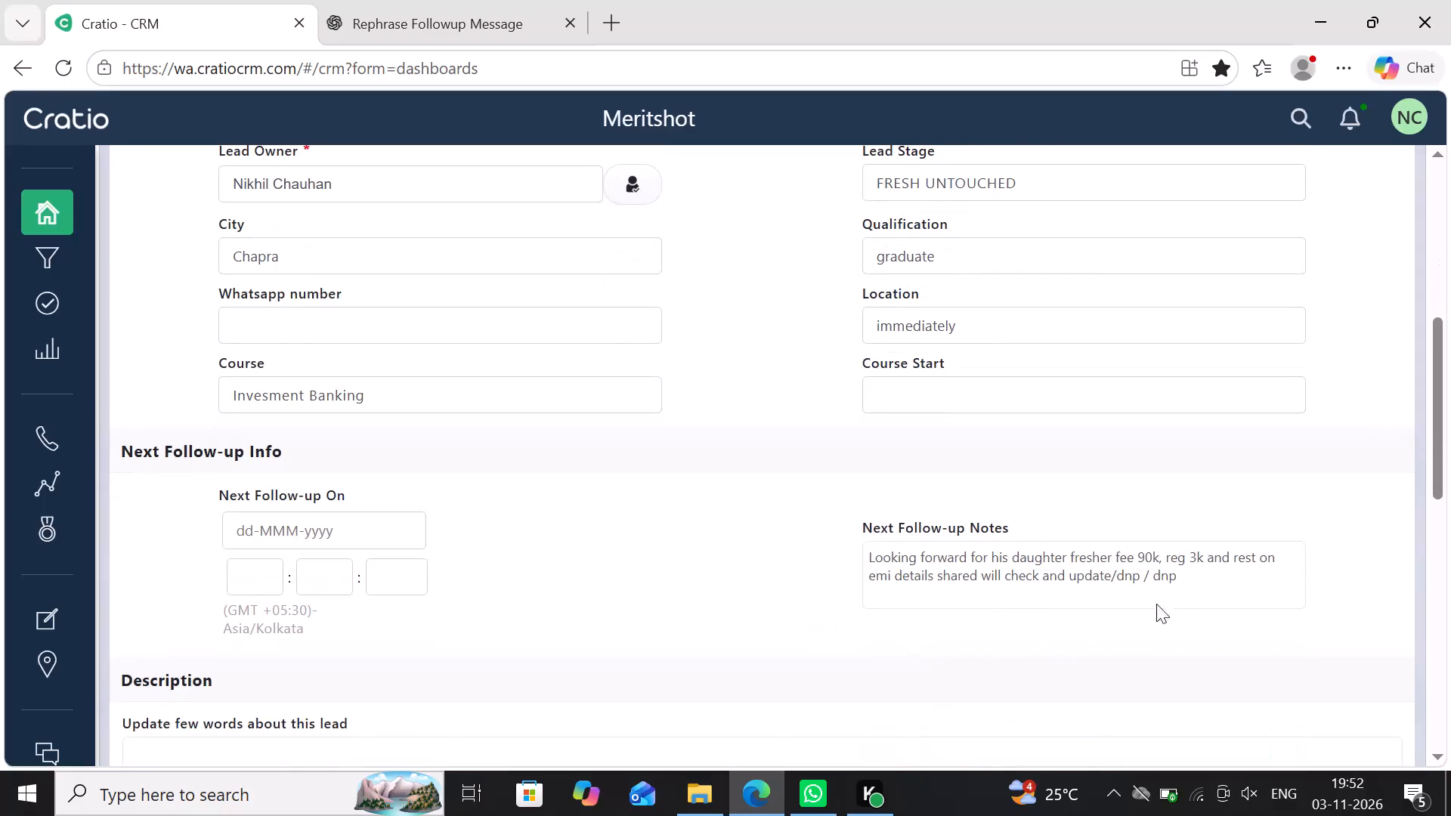
Append "//dnp" to the Chapra lead's next follow-up notes and save the lead.
left_click(1201, 579)
type("//d")
type("np")
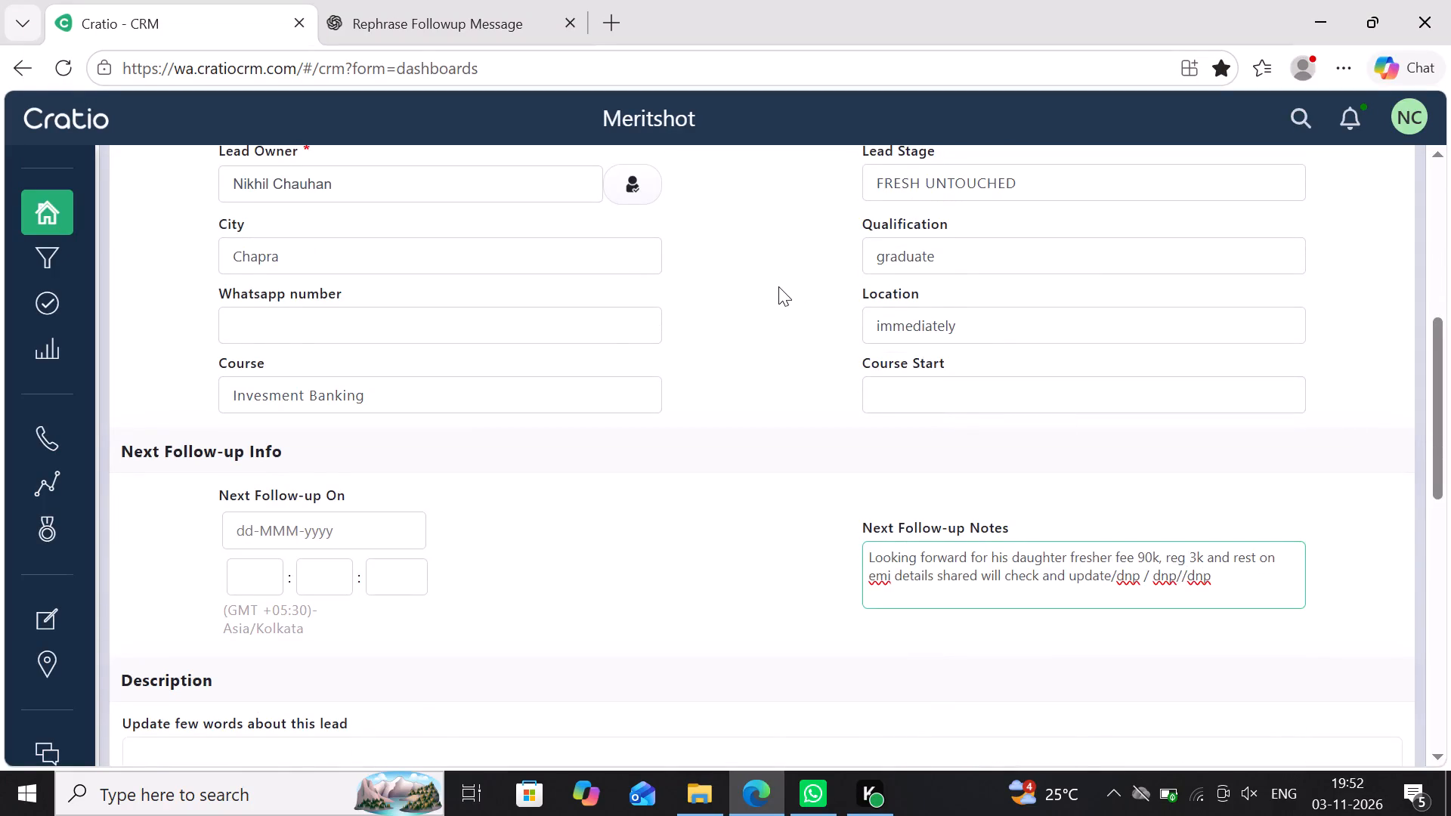
scroll(778, 286, "up", 20)
scroll(778, 286, "up", 20)
scroll(778, 286, "up", 15)
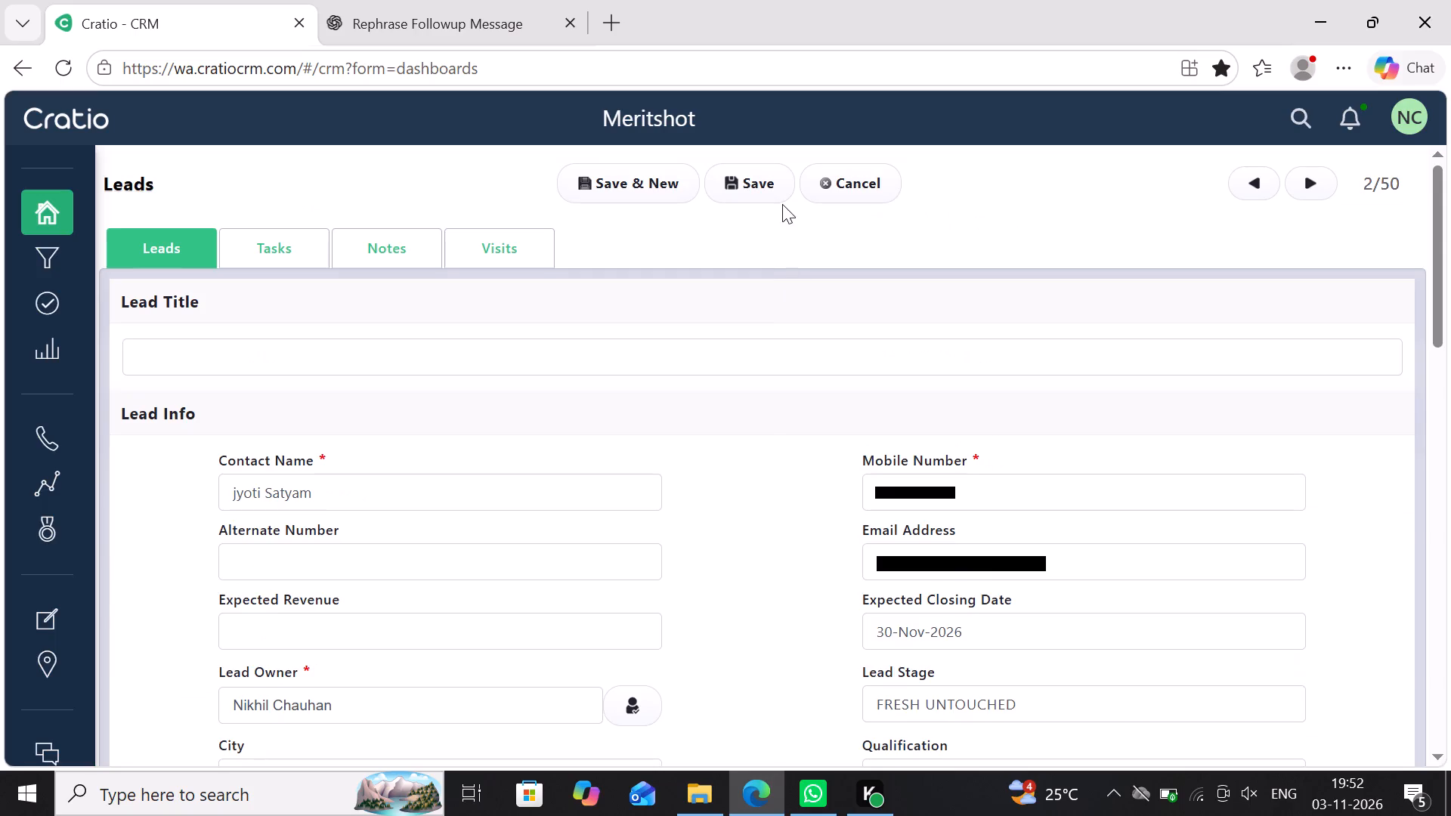
left_click(758, 181)
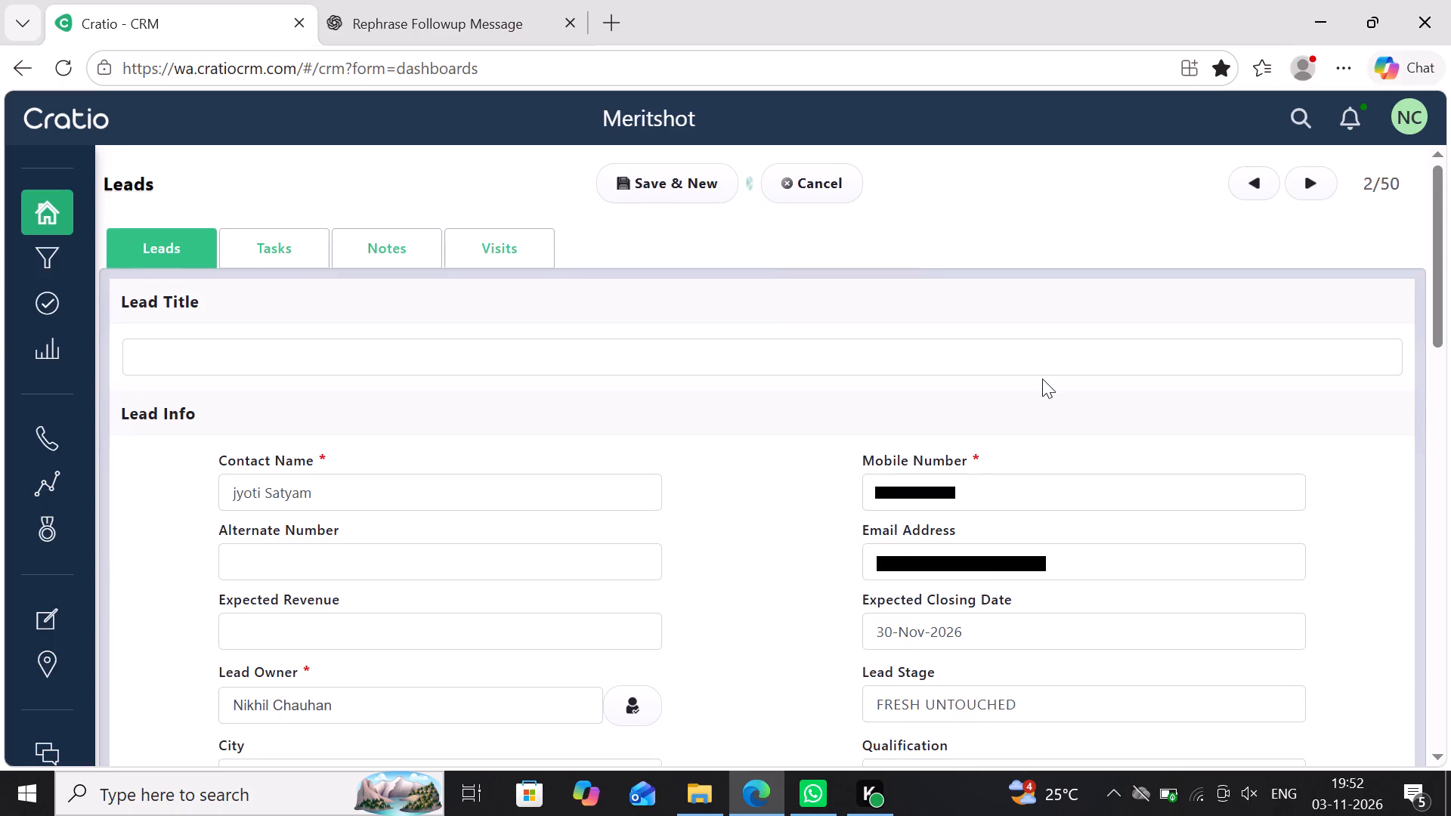
Go to the following lead, from Vadodara, open it for editing and add "//" at the end of its next follow-up notes.
left_click(1319, 172)
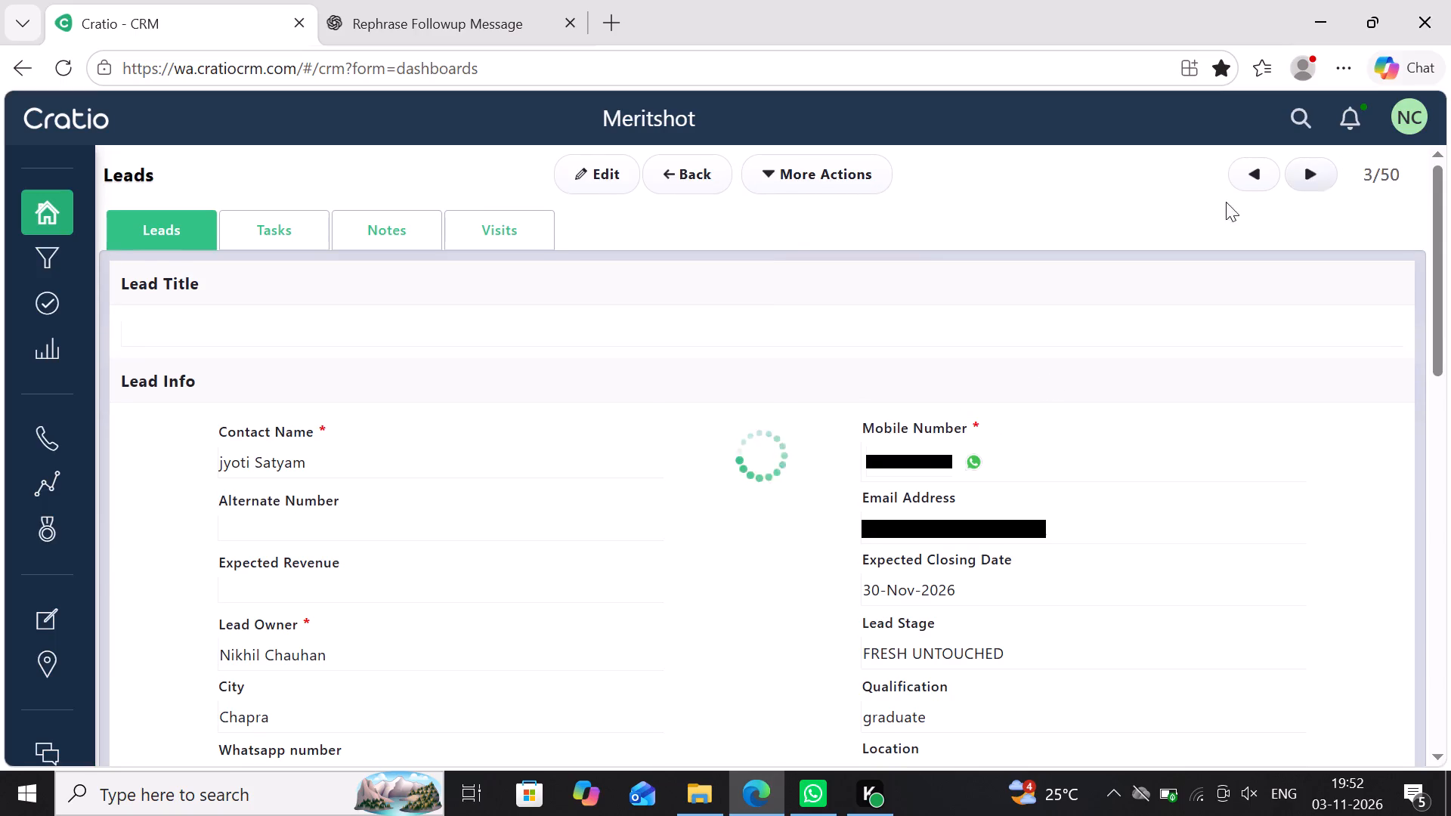
left_click(601, 179)
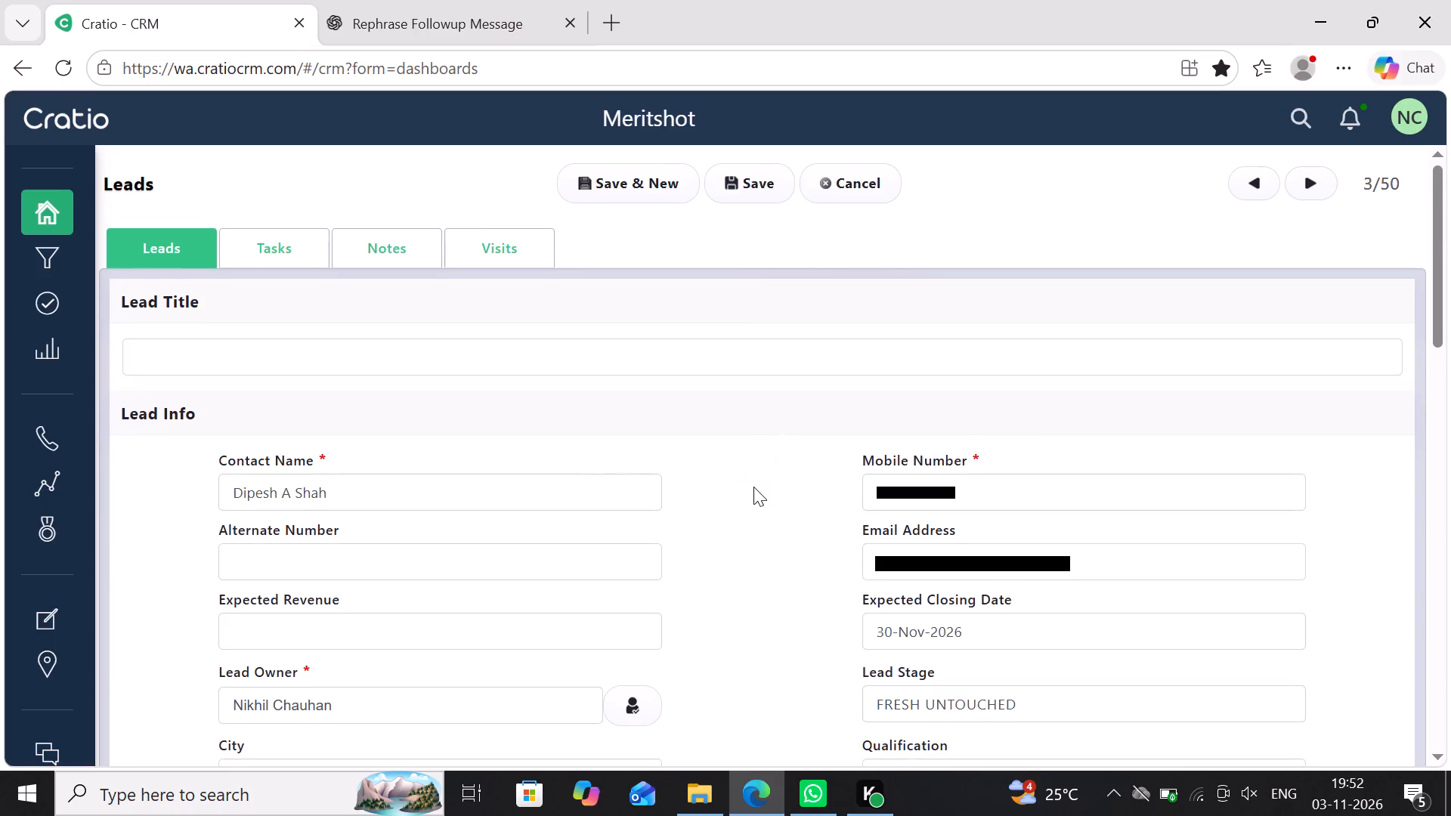
scroll(753, 487, "down", 9)
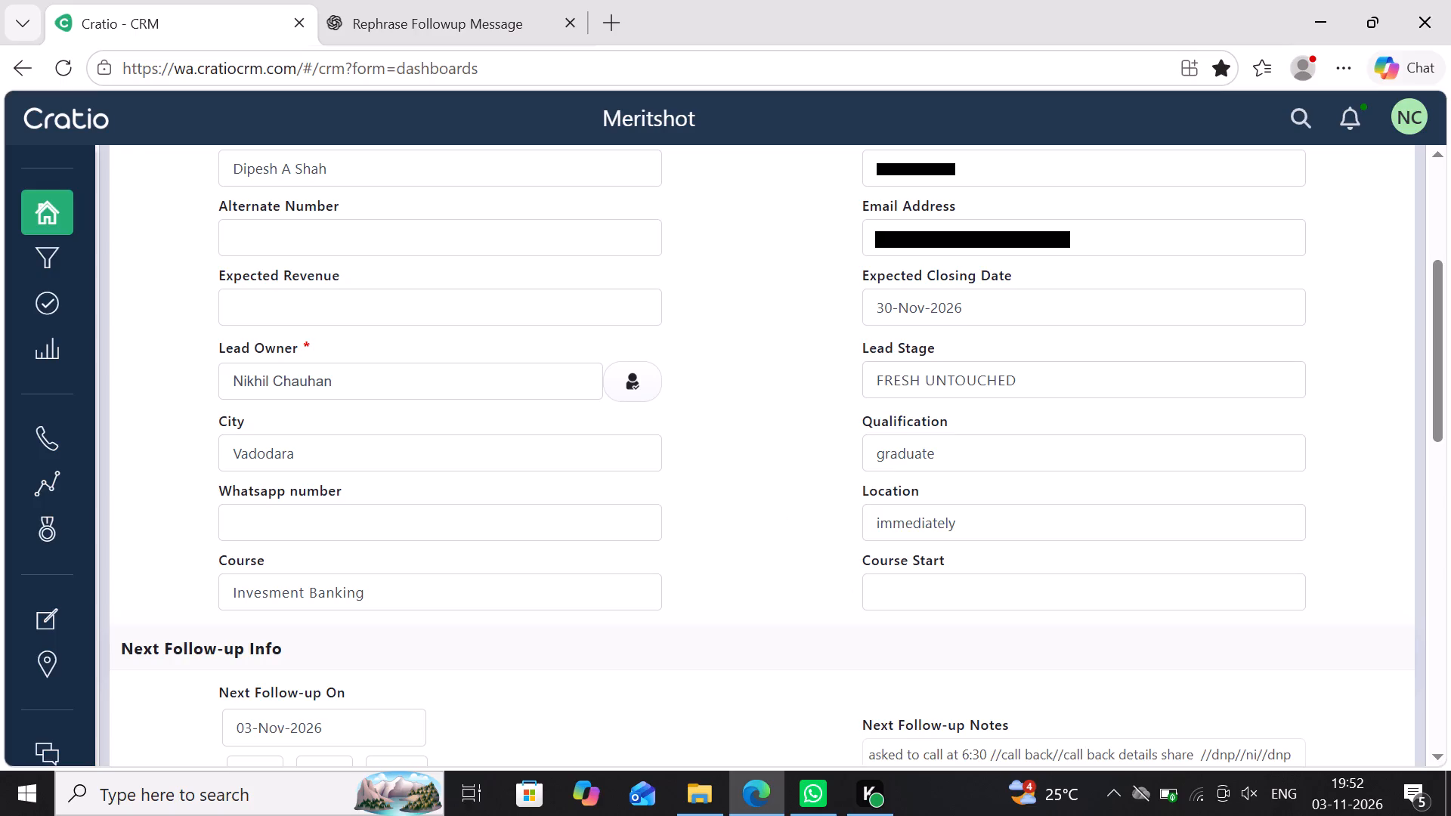
left_click(1289, 752)
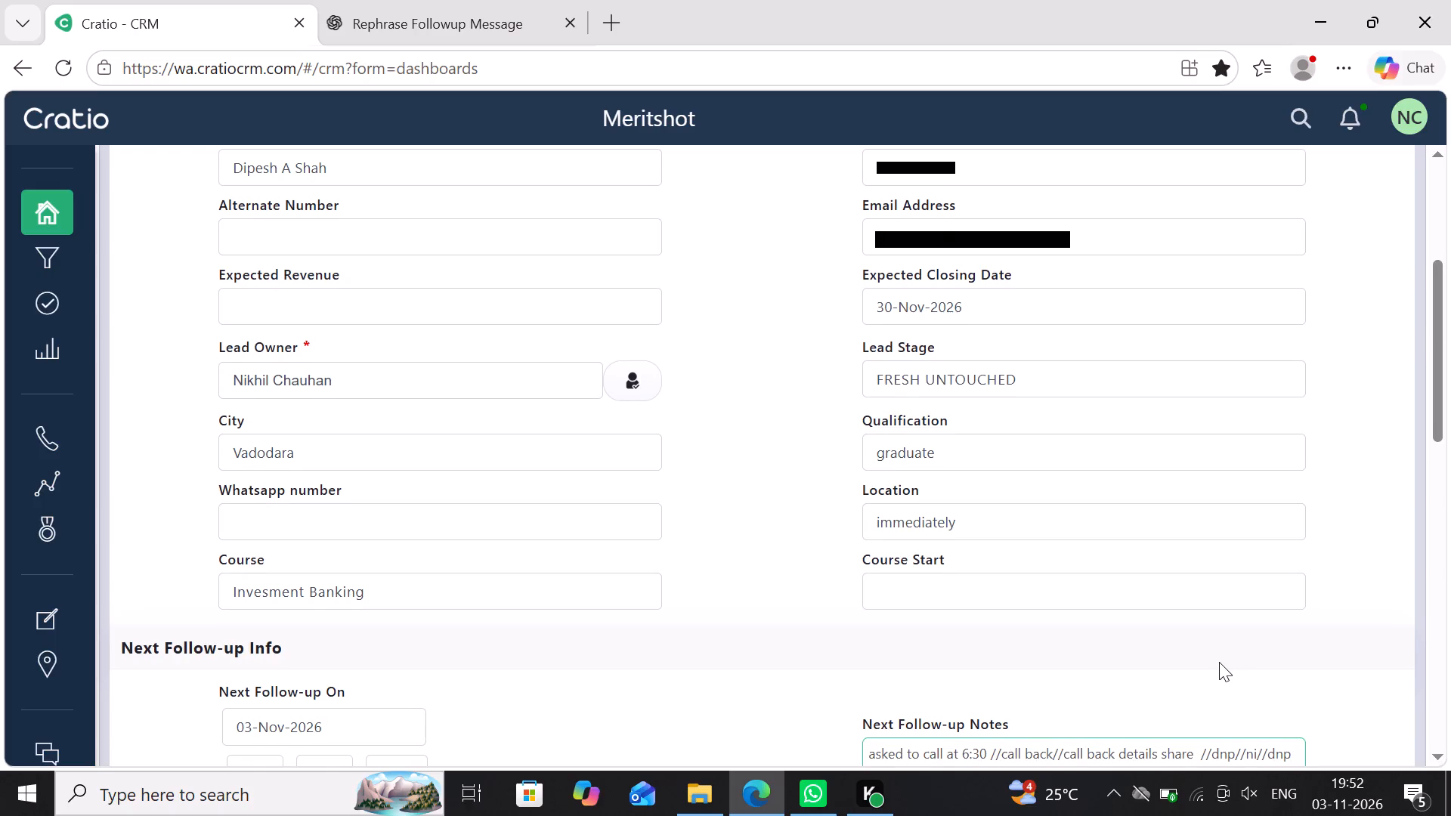
key("Down")
type("//")
key("Down")
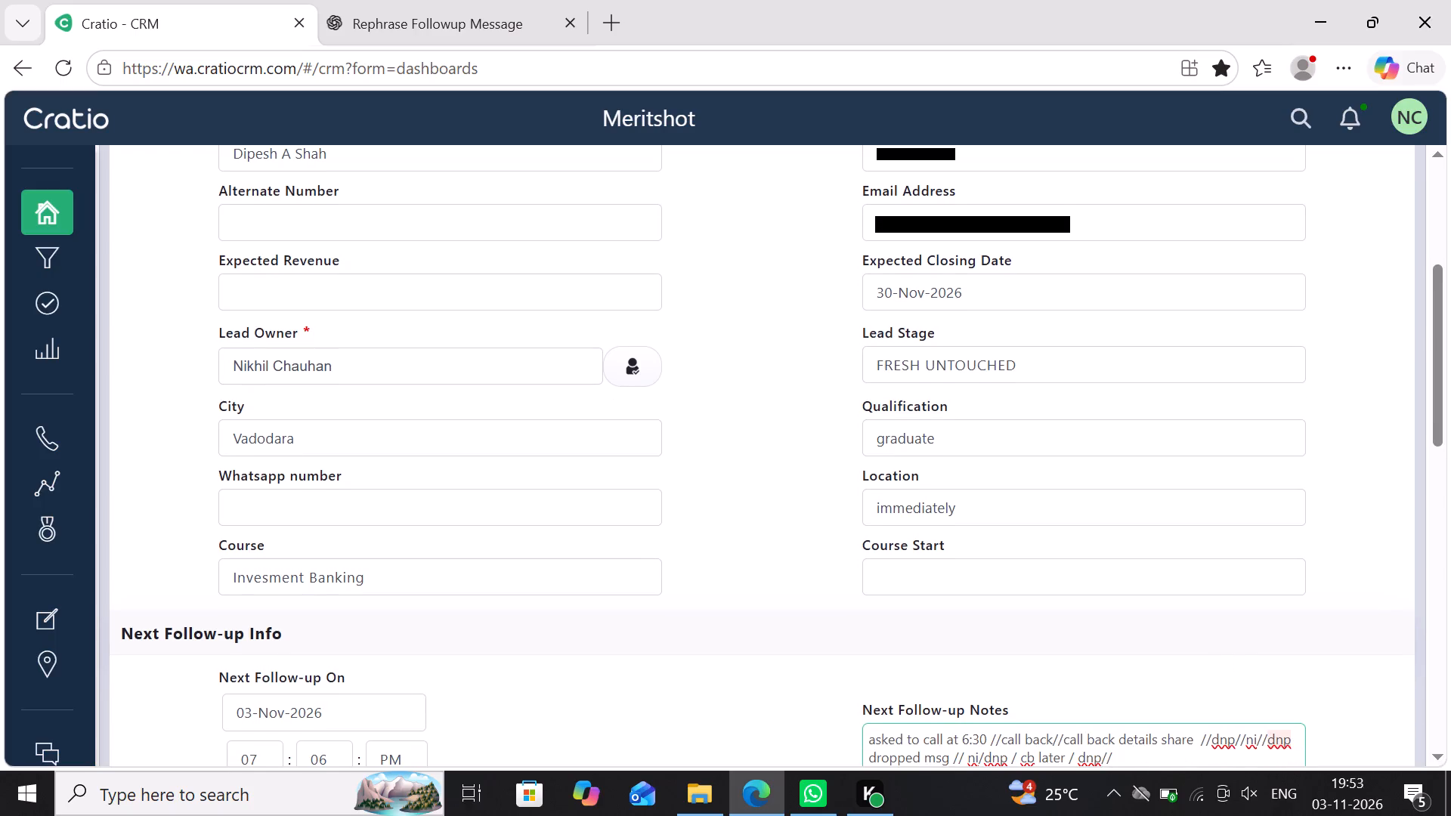
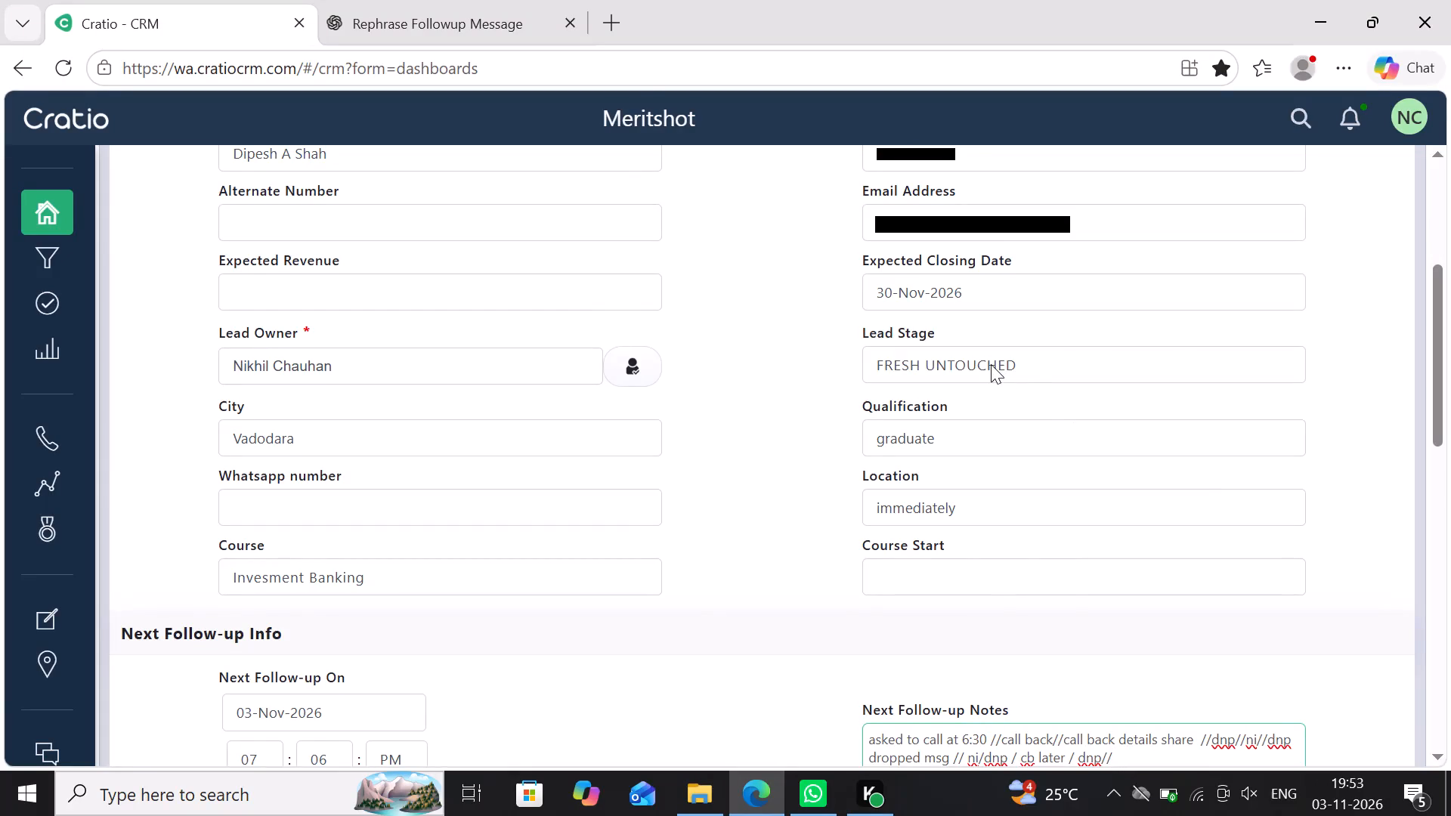
Complete the Vadodara lead's next follow-up notes by adding "dnp" at the end.
type("dnp")
Clear the Vadodara lead's next follow-up date, leaving the date empty.
scroll(725, 557, "down", 6)
scroll(373, 548, "up", 5)
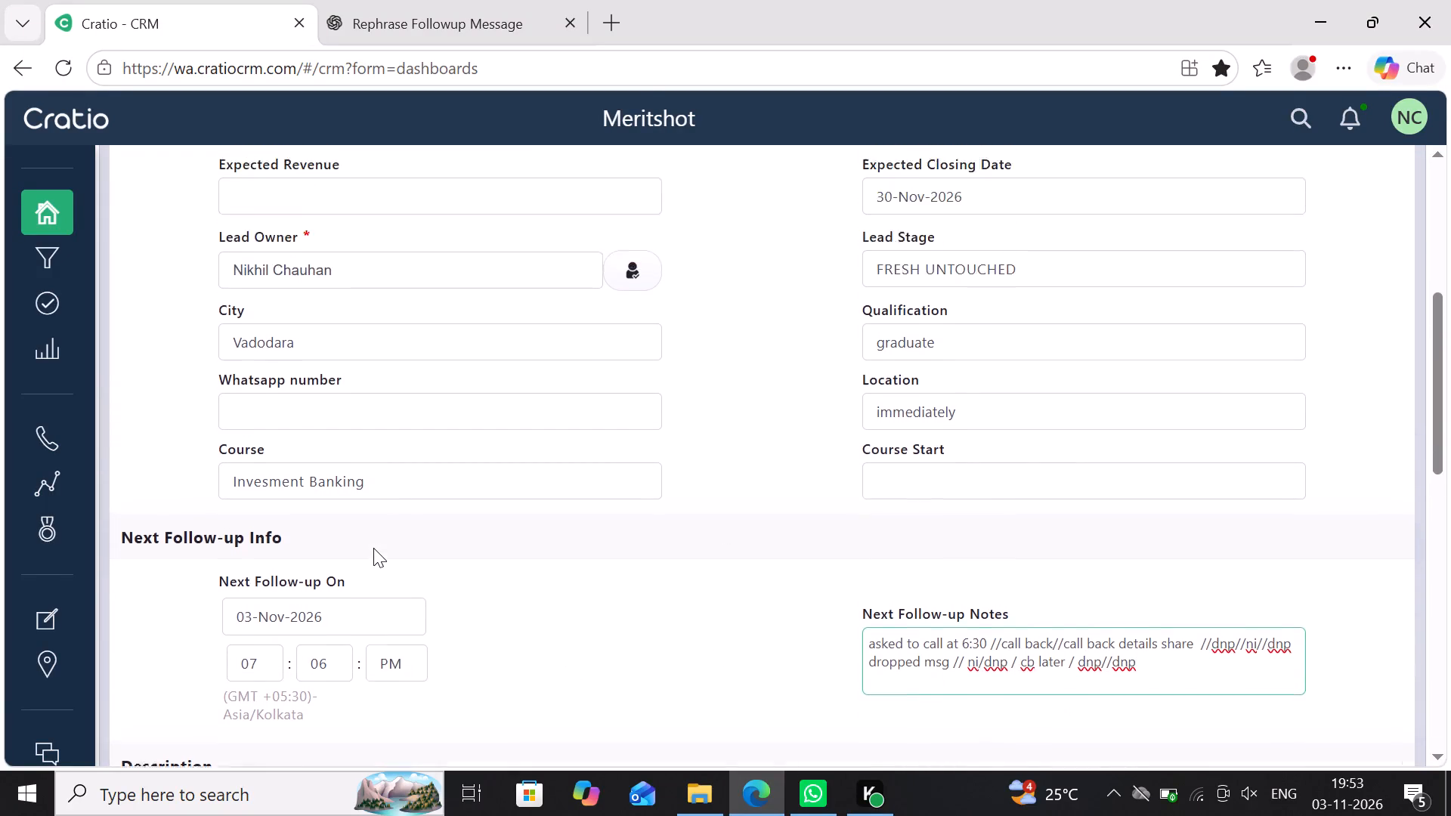
scroll(373, 548, "up", 1)
scroll(373, 548, "down", 5)
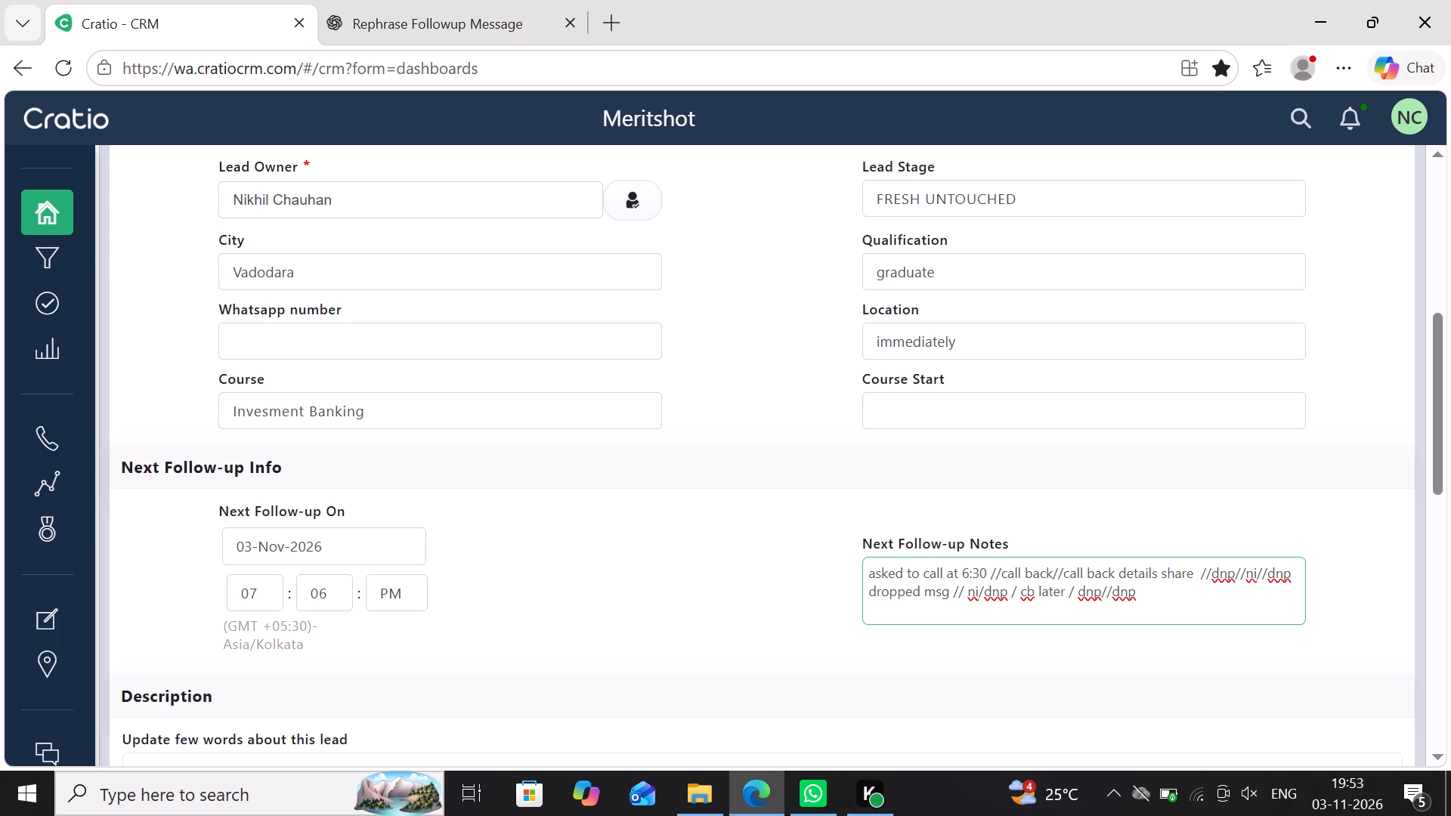
right_click_drag(325, 547, 85, 527)
left_click(689, 555)
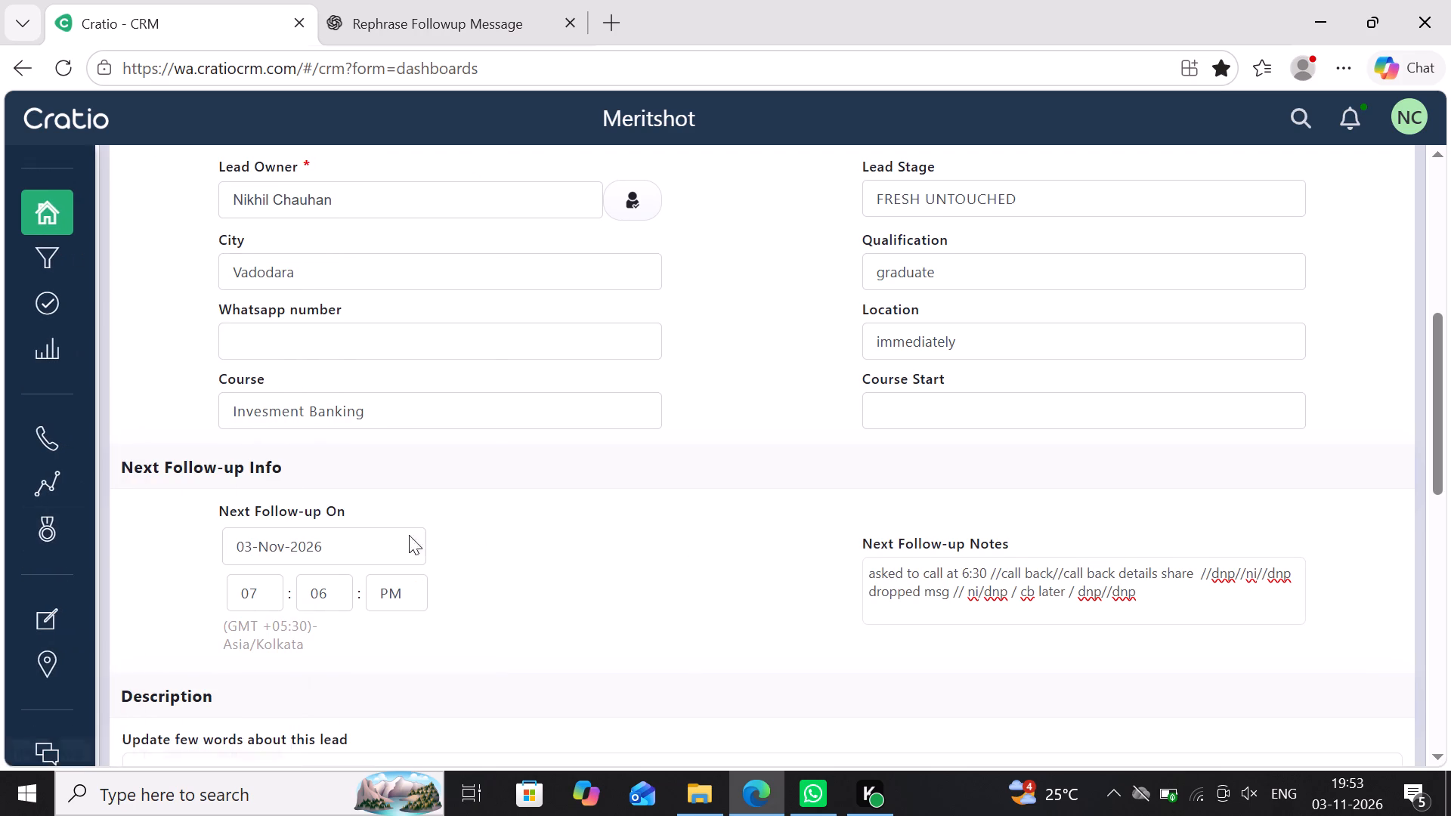
left_click_drag(322, 548, 244, 547)
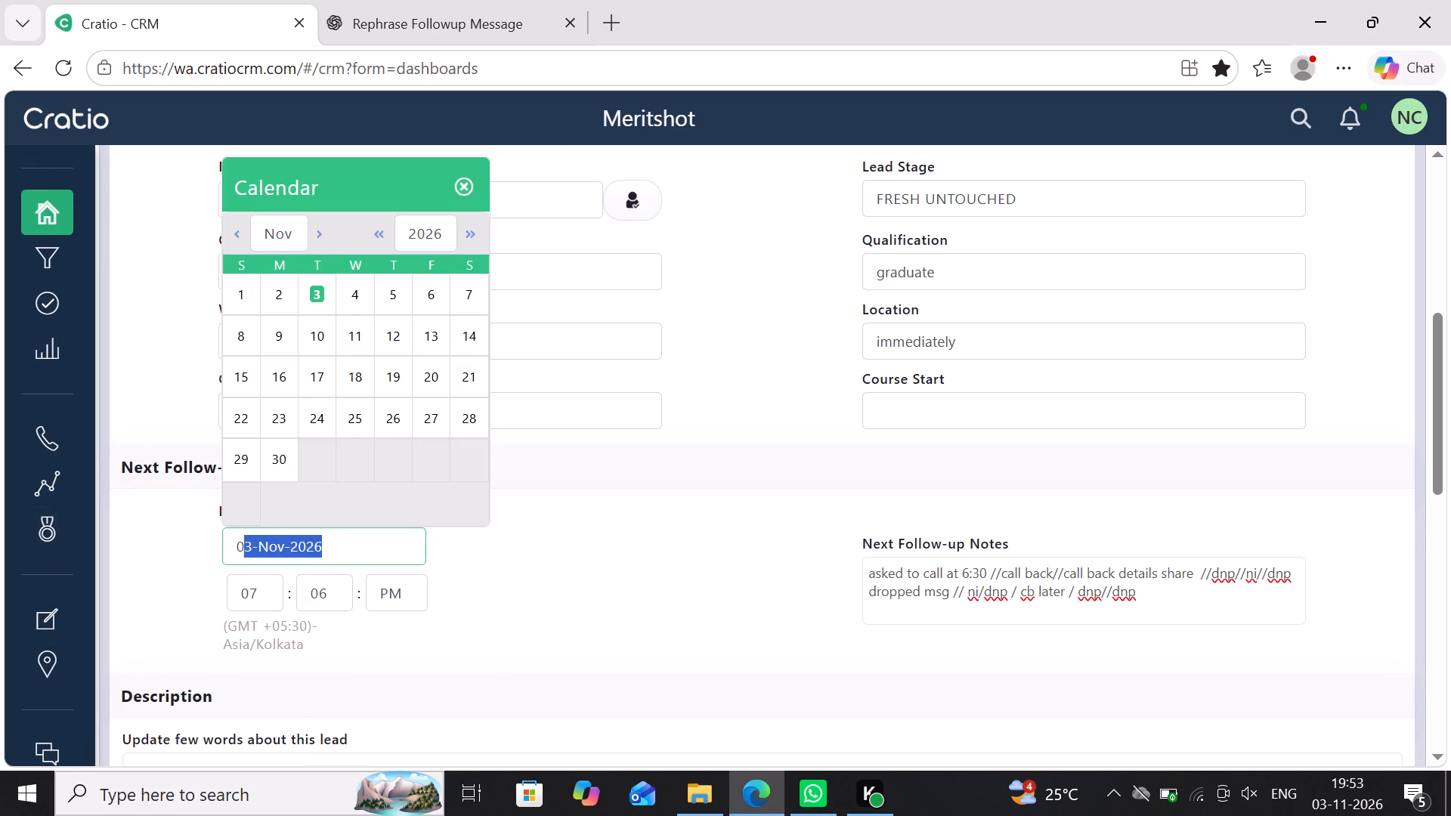
left_click_drag(244, 547, 233, 545)
left_click(194, 559)
key("BackSpace")
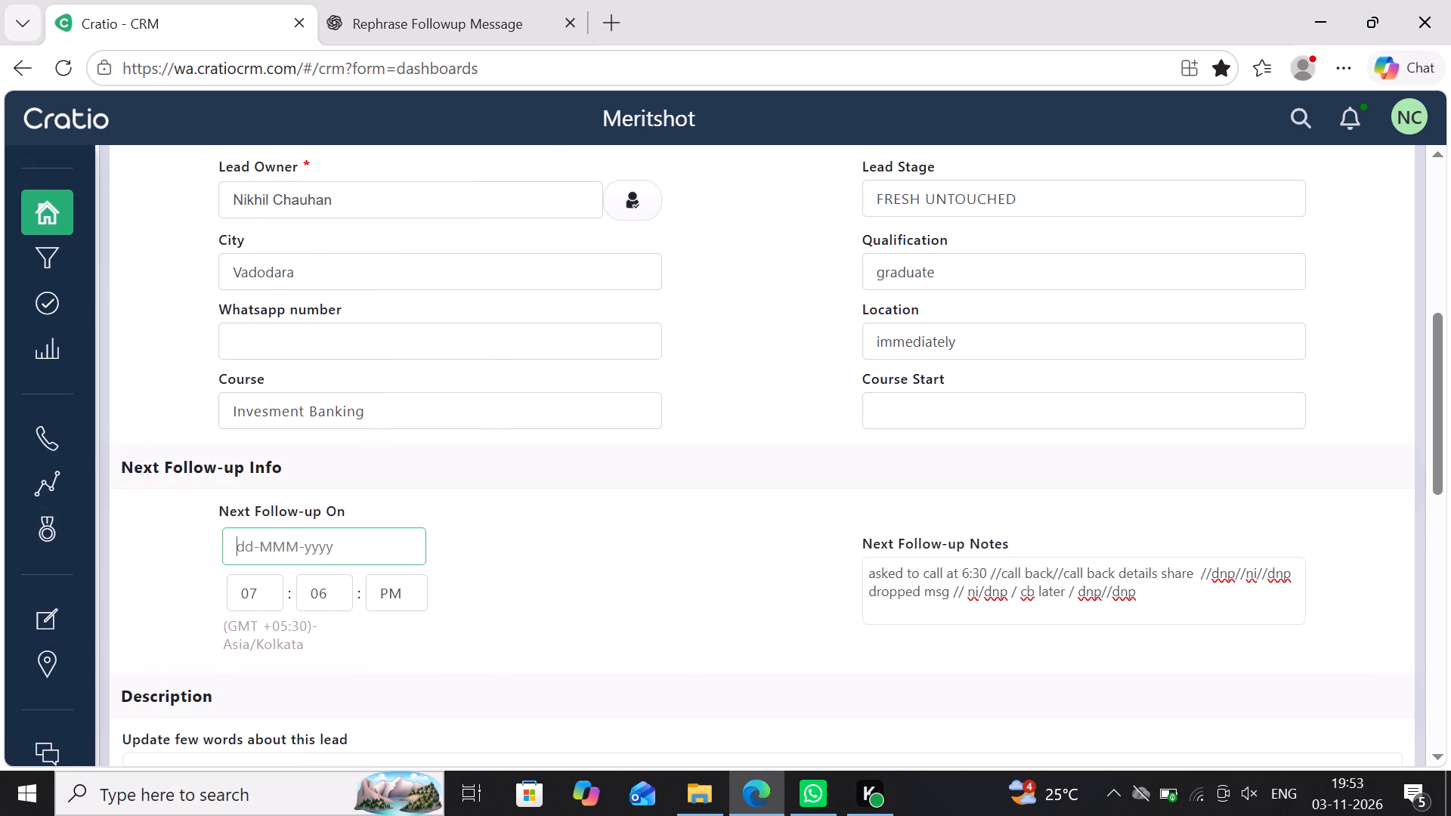
Blank out the hour, minute and AM/PM of the Vadodara lead's next follow-up time and save the lead.
left_click(256, 601)
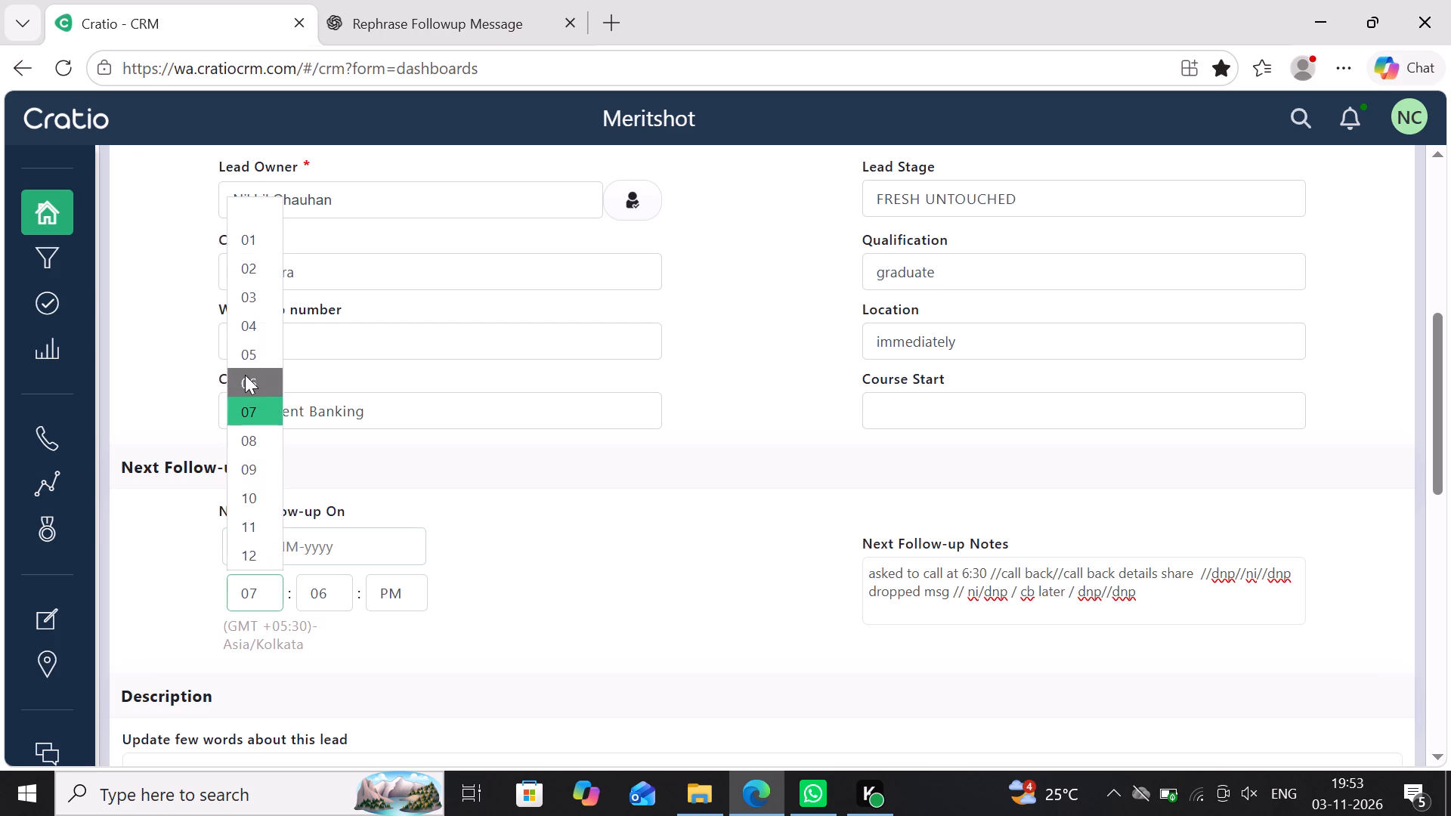
left_click(243, 207)
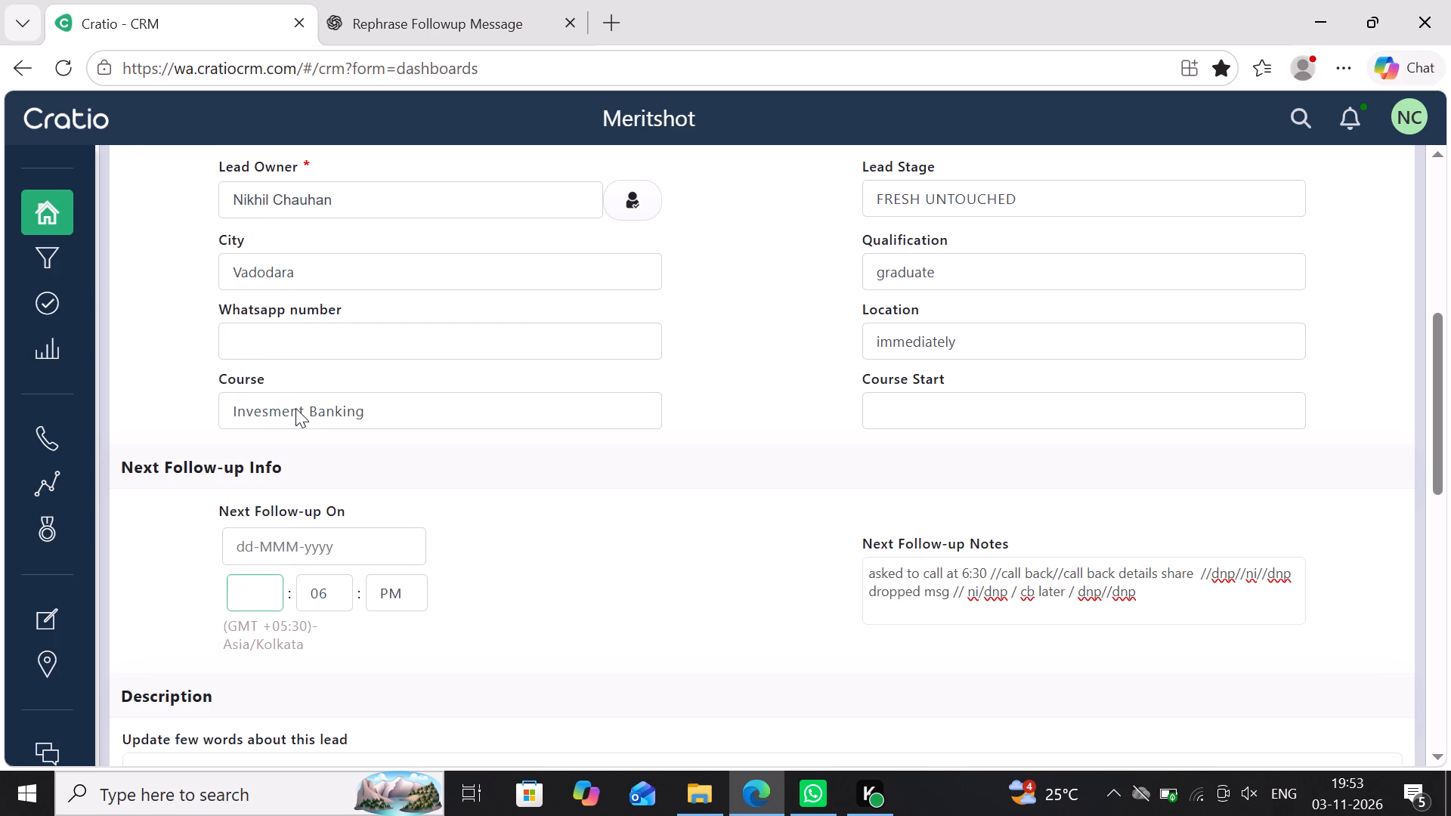
double_click(314, 593)
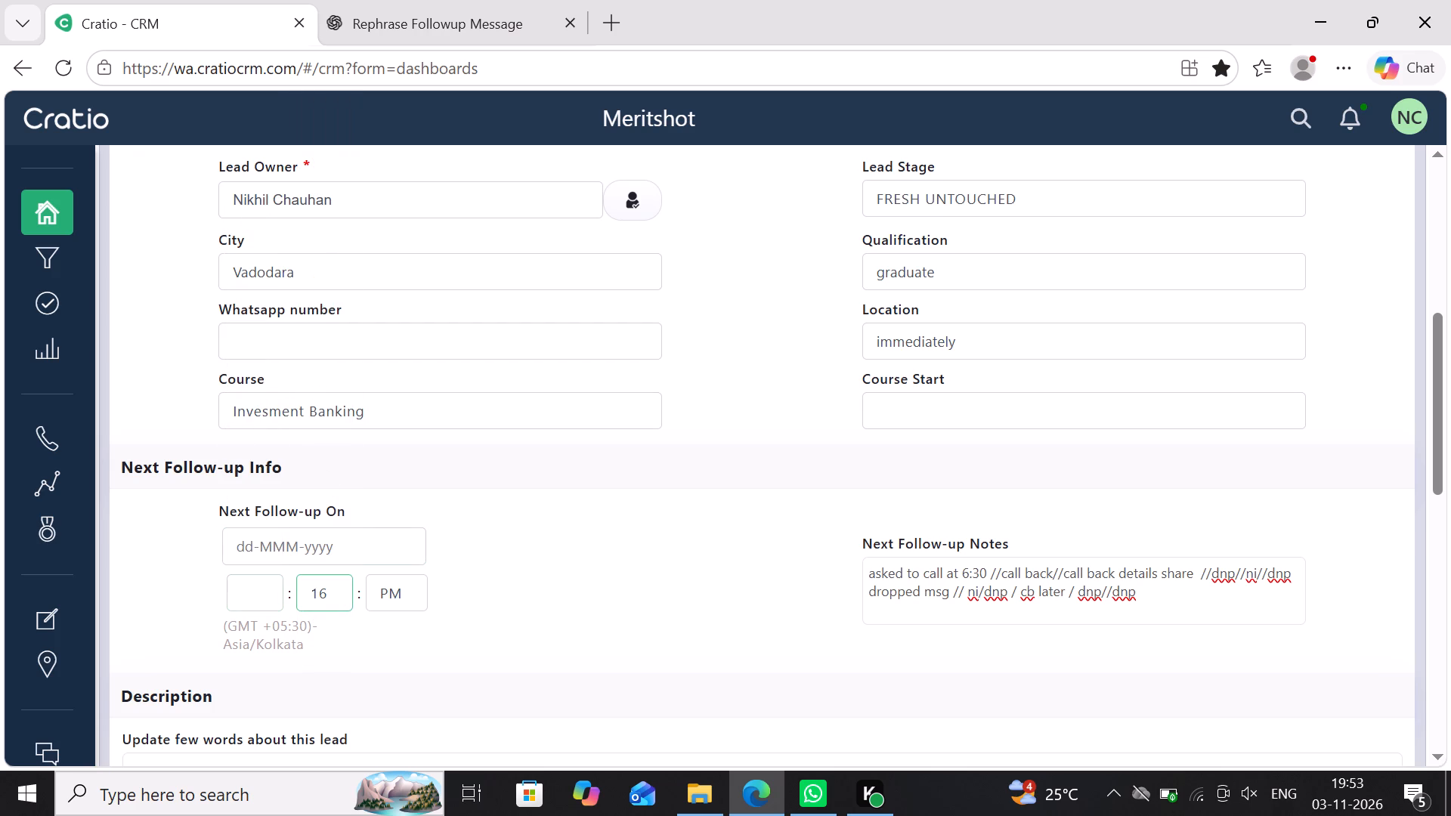
left_click(315, 596)
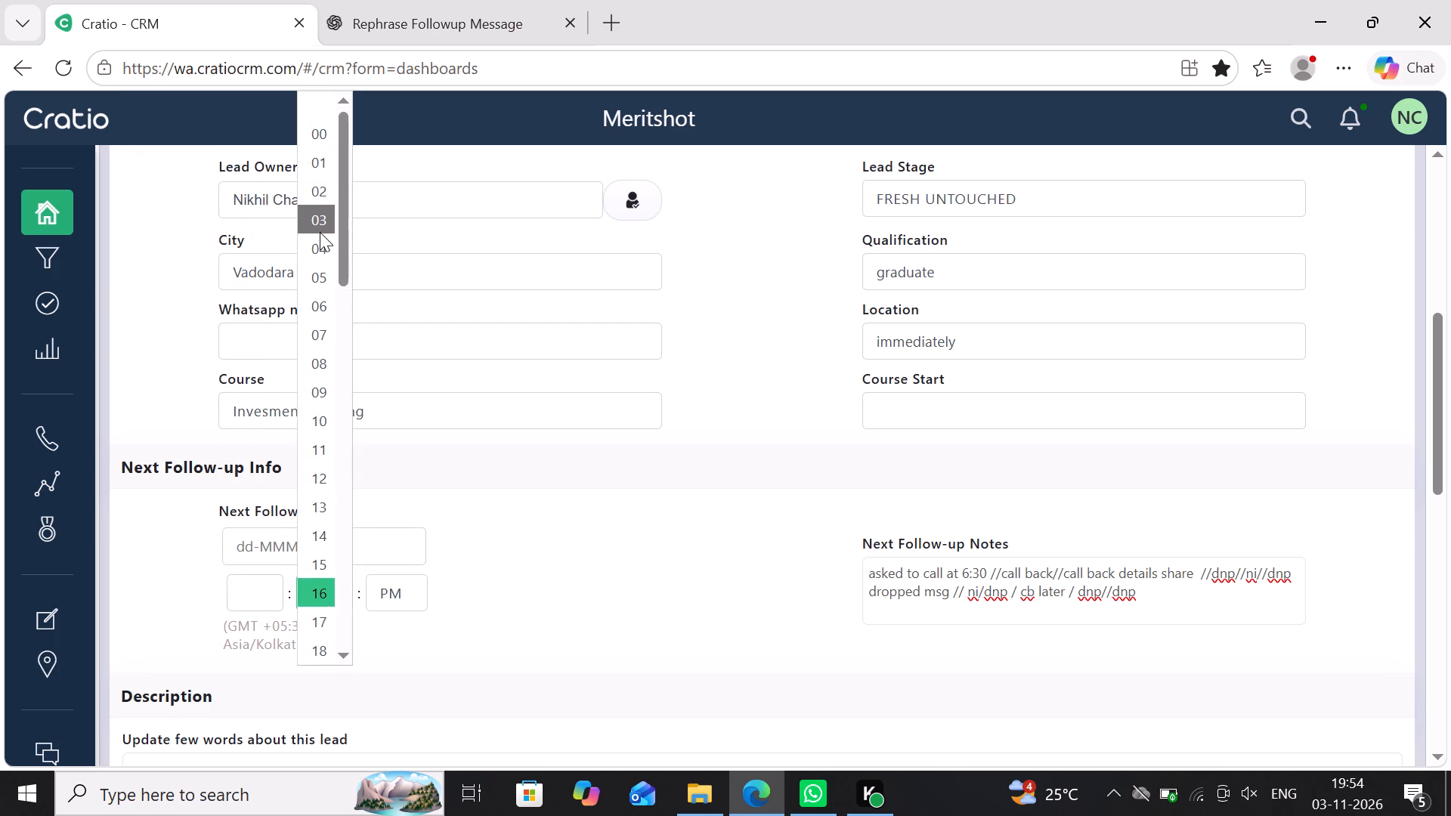
left_click(320, 112)
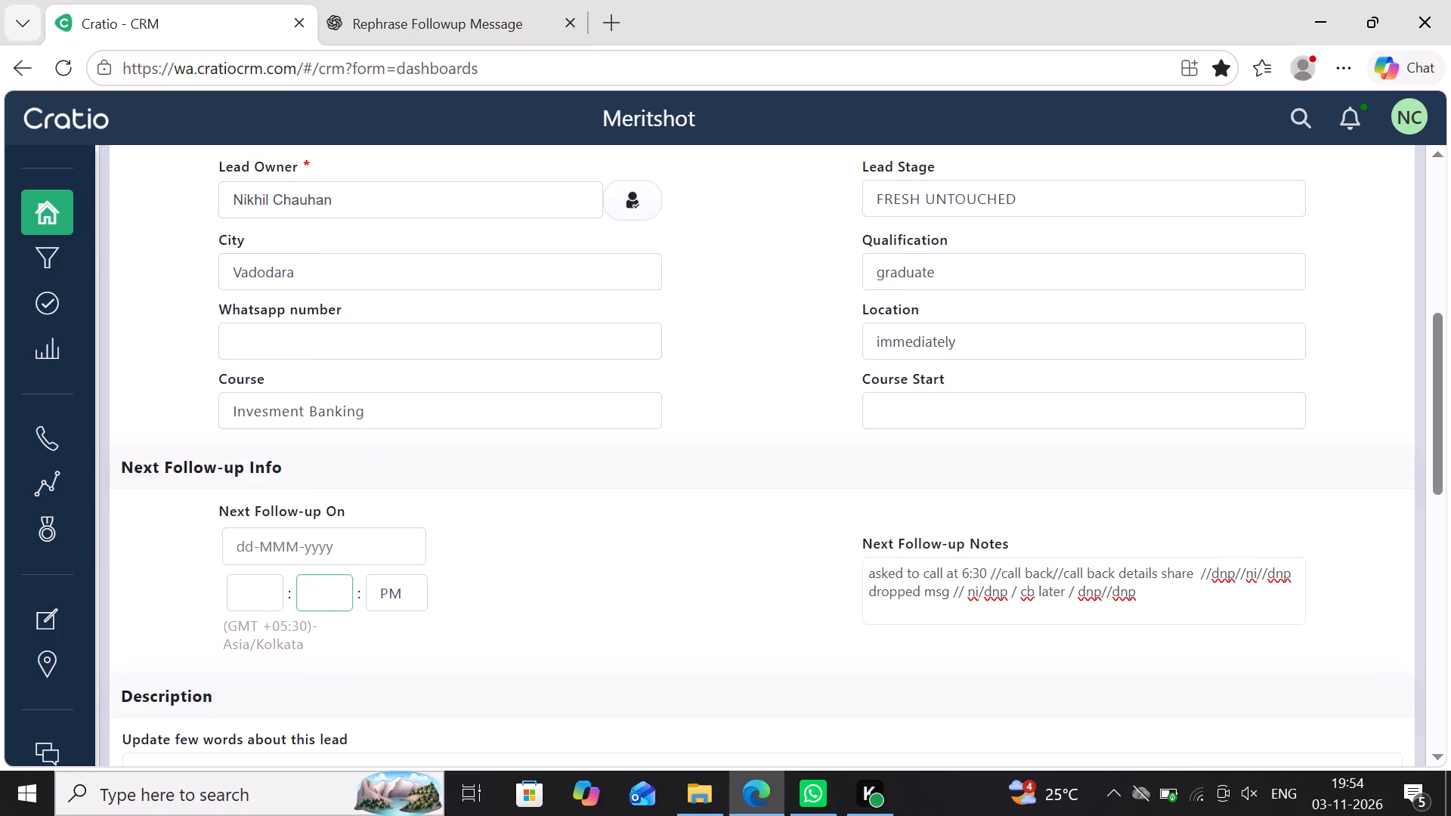
left_click(384, 601)
left_click(390, 634)
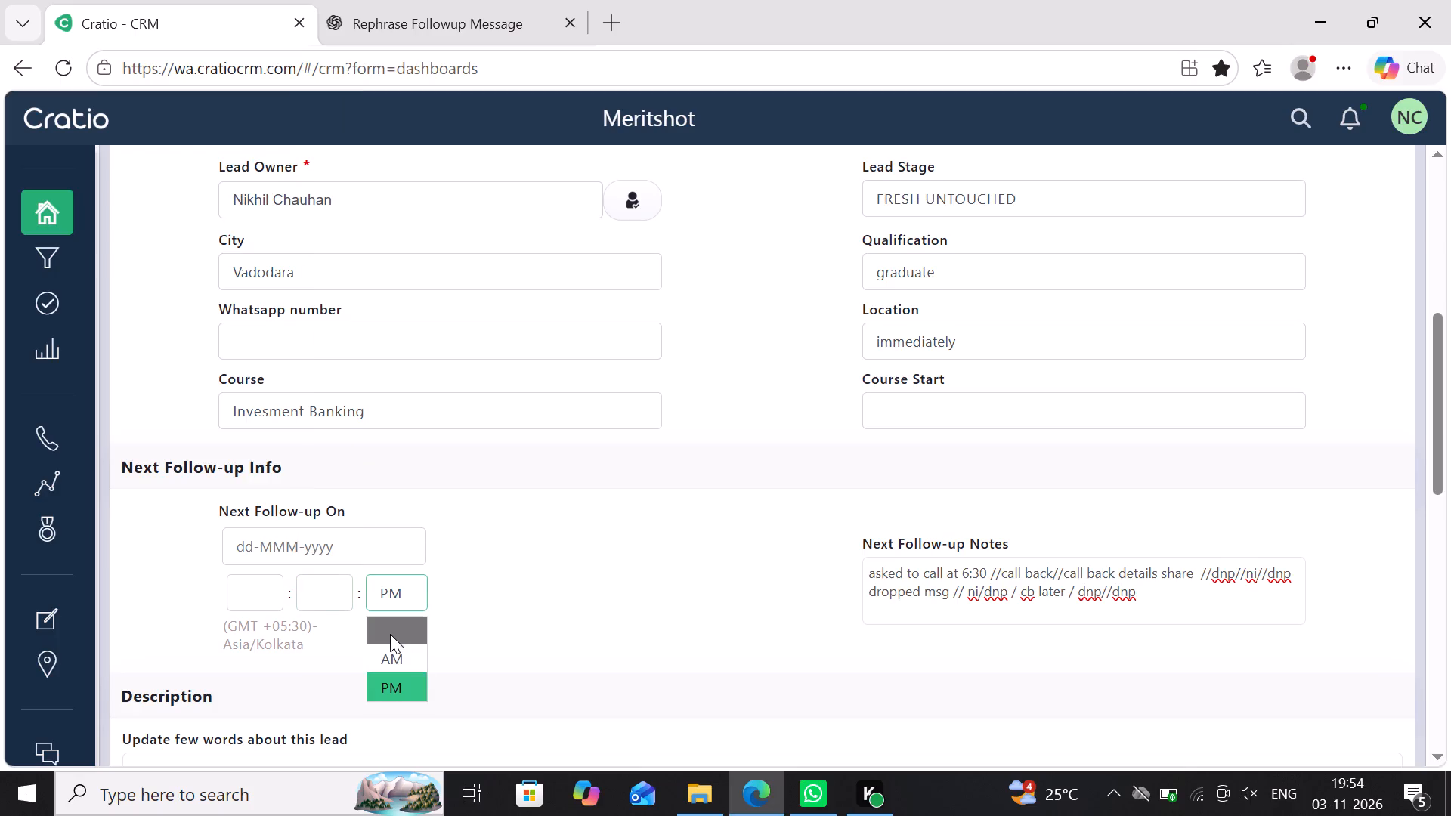
scroll(696, 601, "up", 20)
scroll(696, 601, "up", 6)
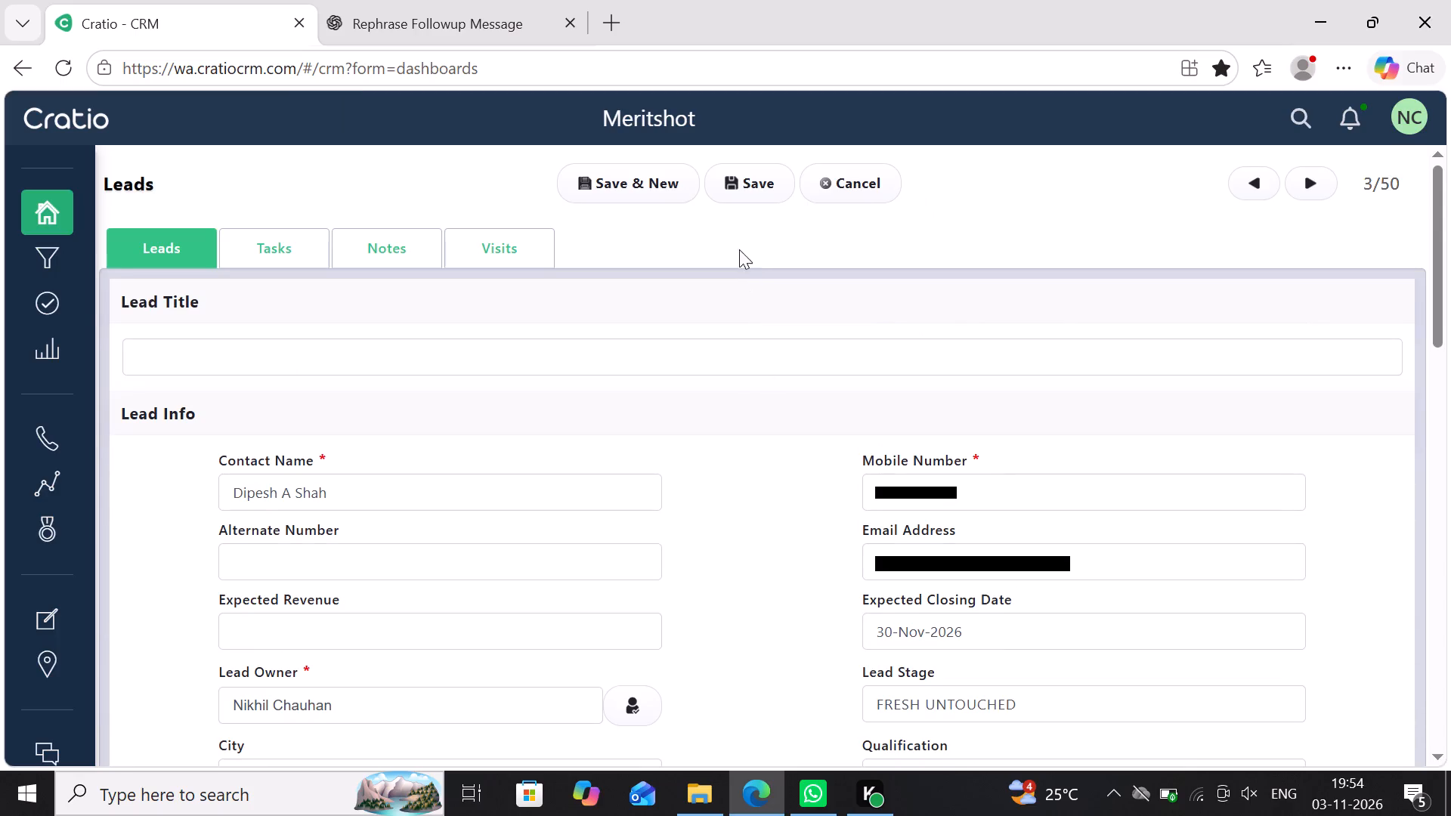
left_click(742, 181)
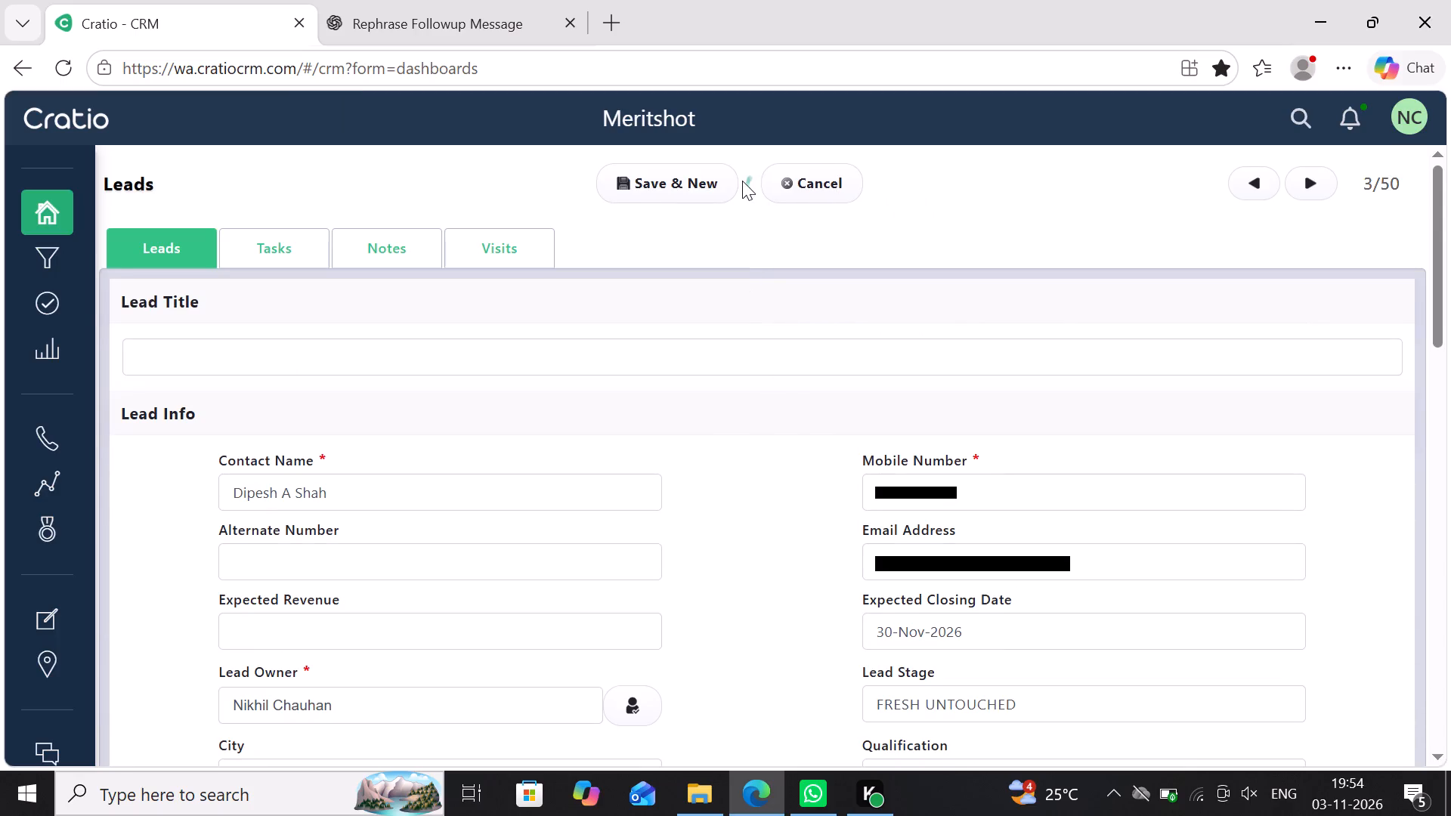
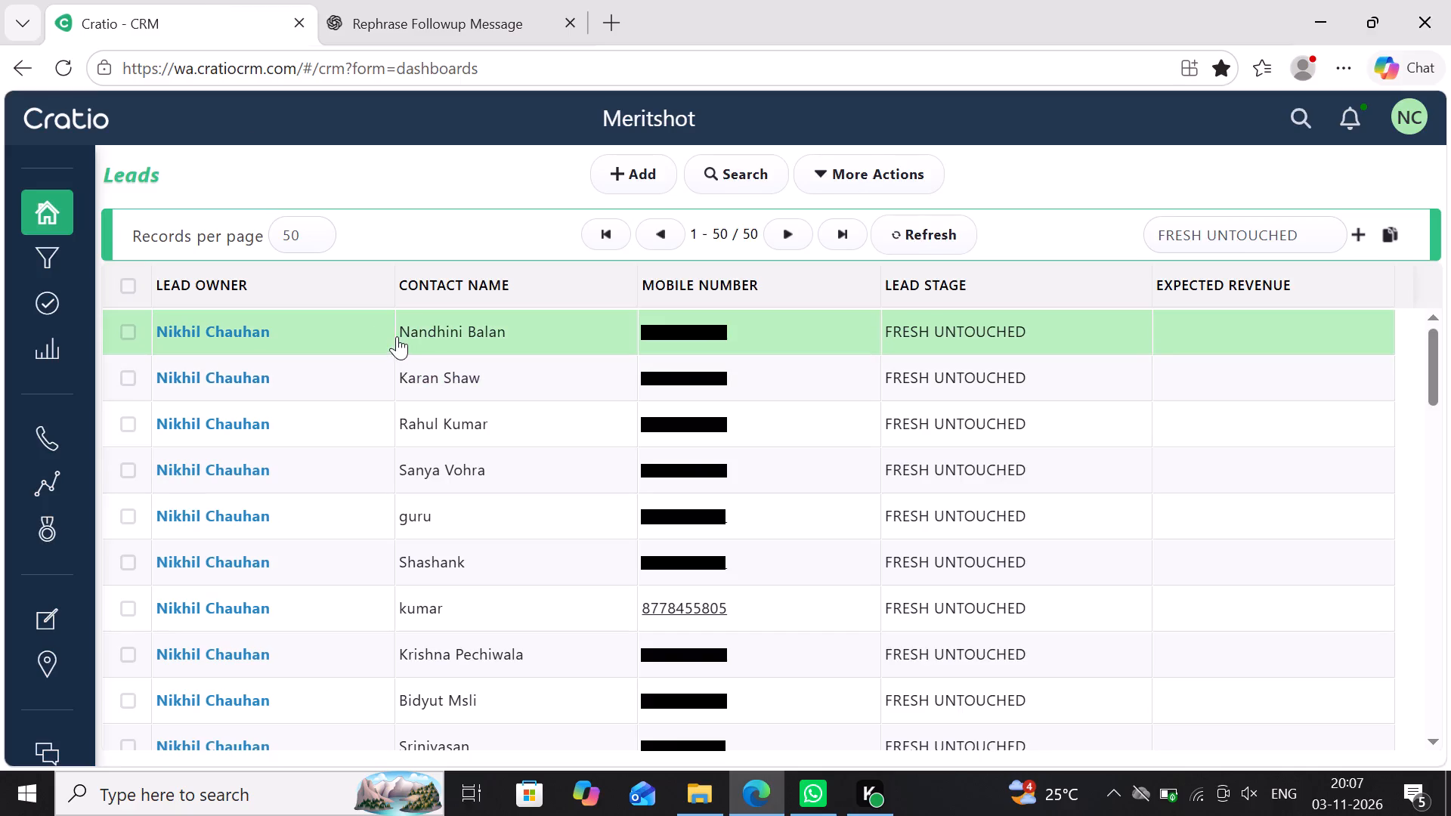
left_click(416, 334)
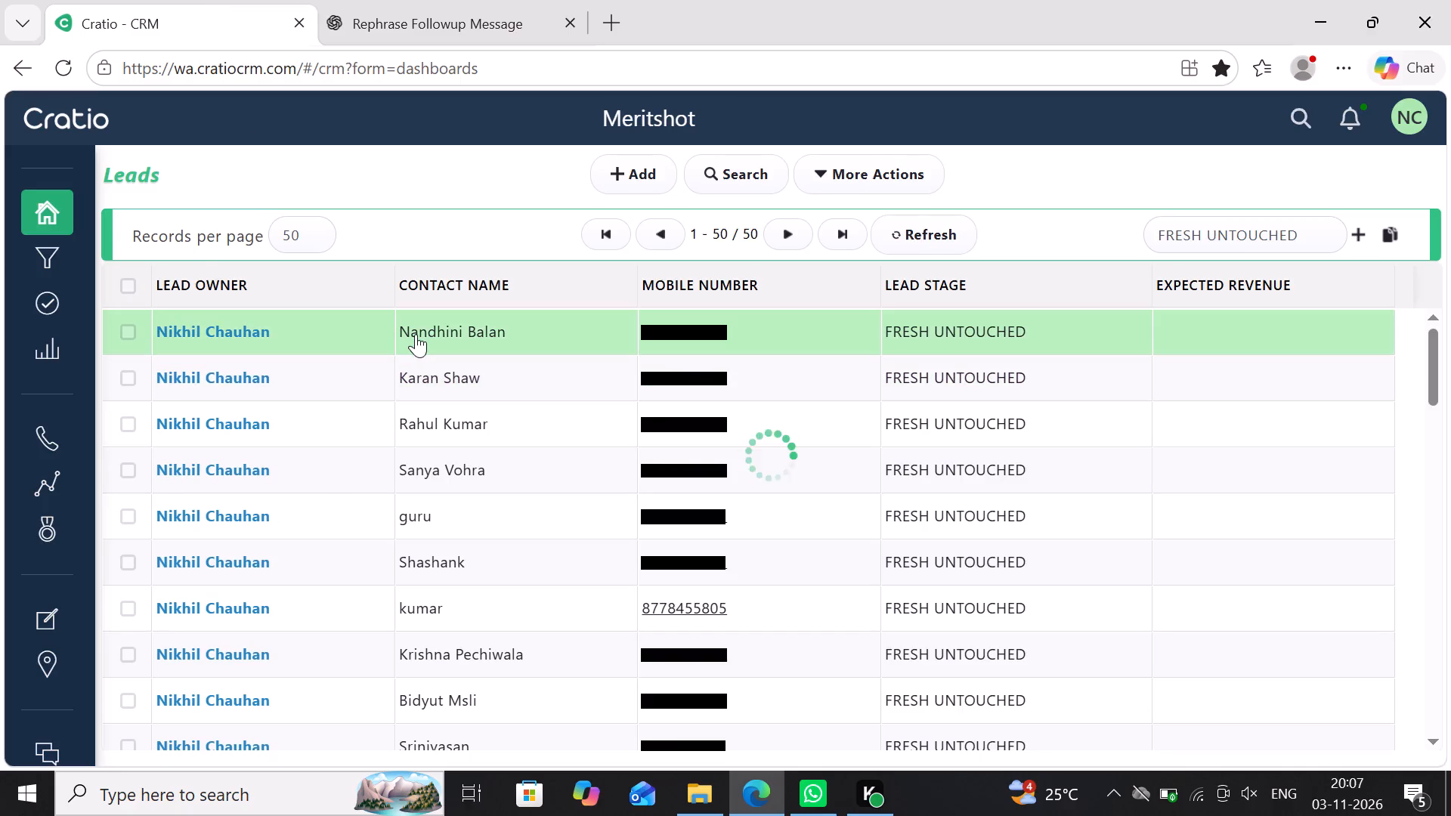
scroll(537, 644, "down", 9)
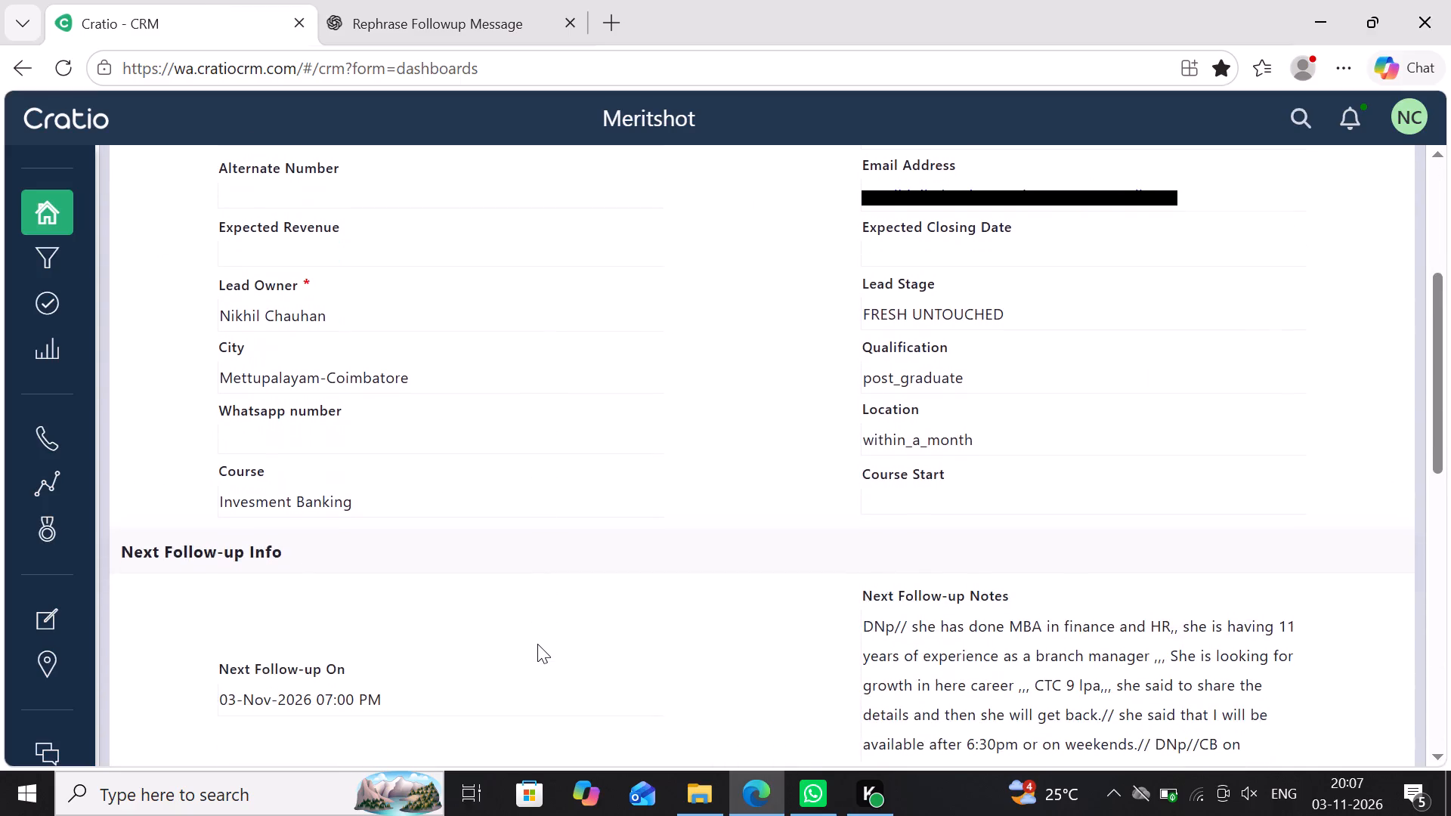
scroll(537, 644, "down", 2)
scroll(537, 644, "up", 20)
scroll(537, 644, "up", 5)
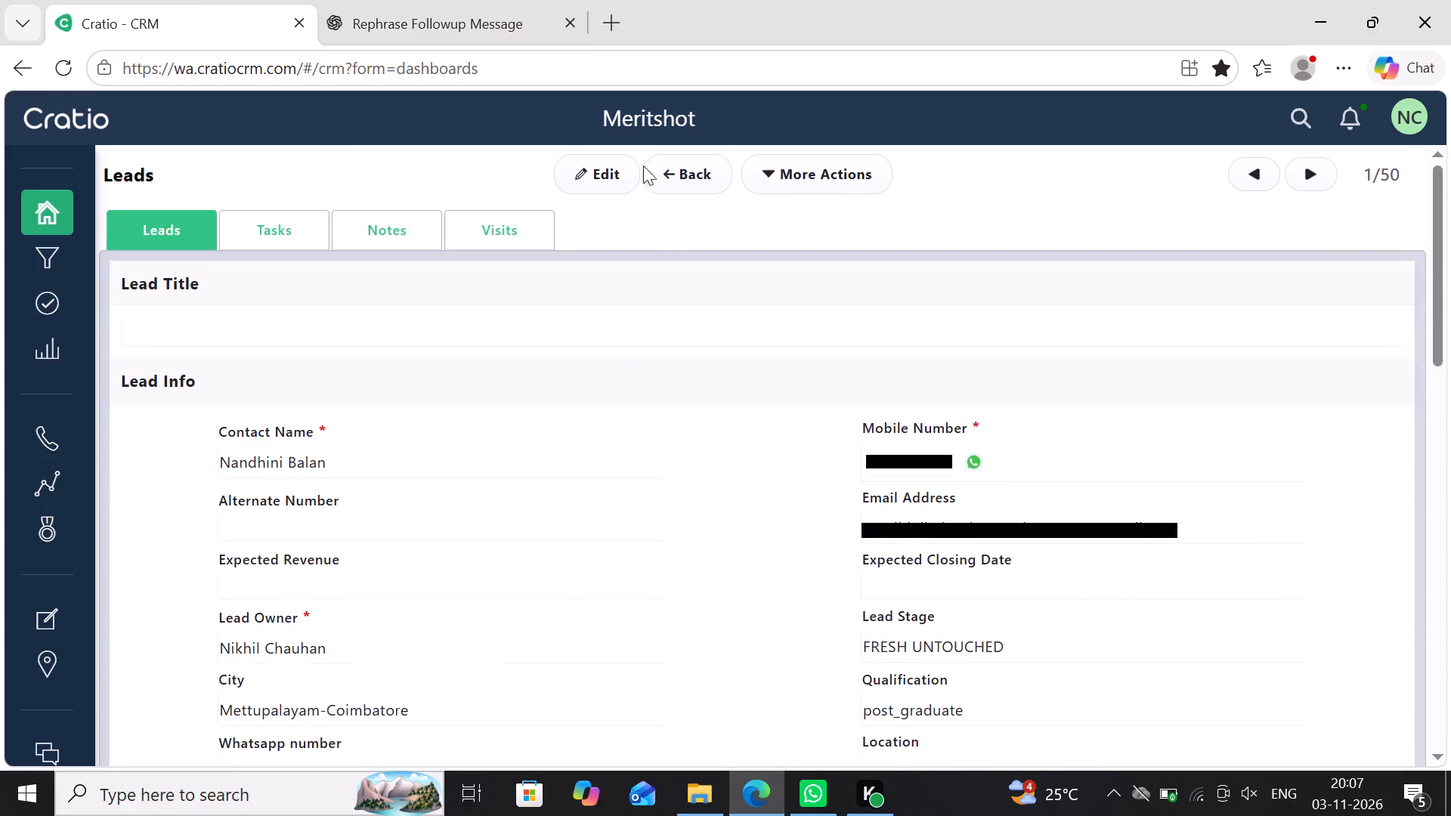
Open this lead's record for editing at the Next Follow-up Info section.
left_click(599, 174)
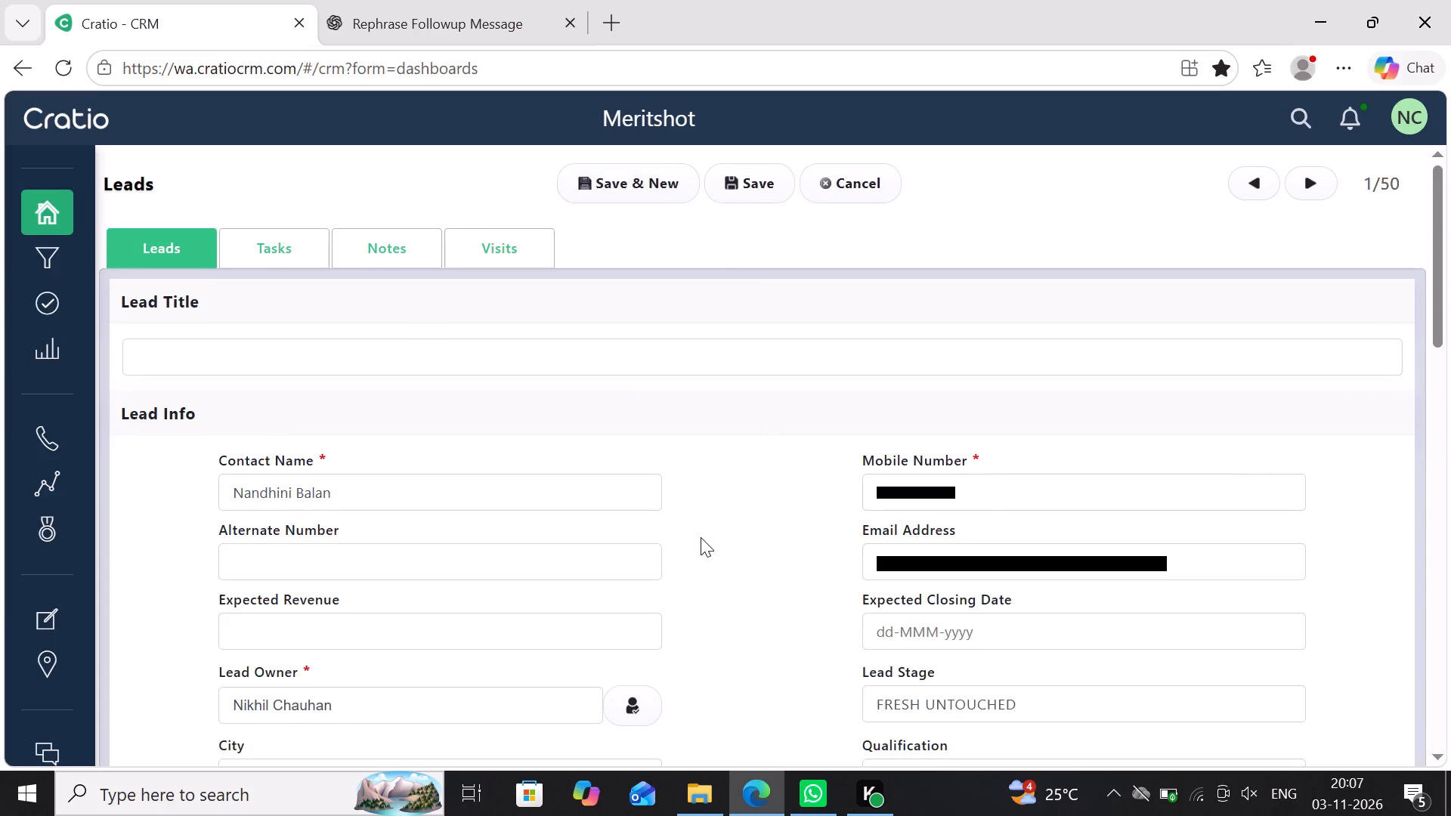
scroll(701, 537, "down", 9)
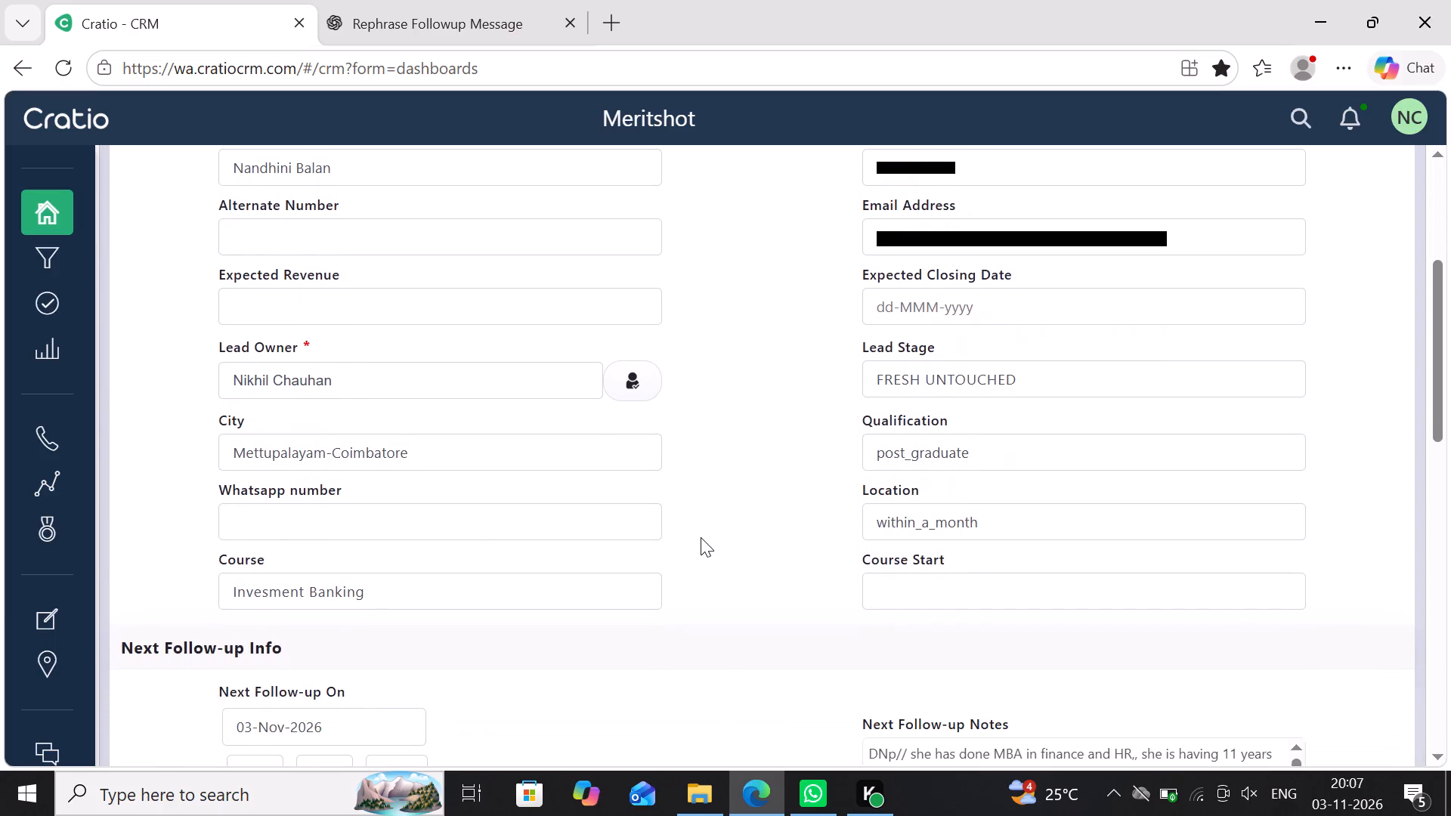
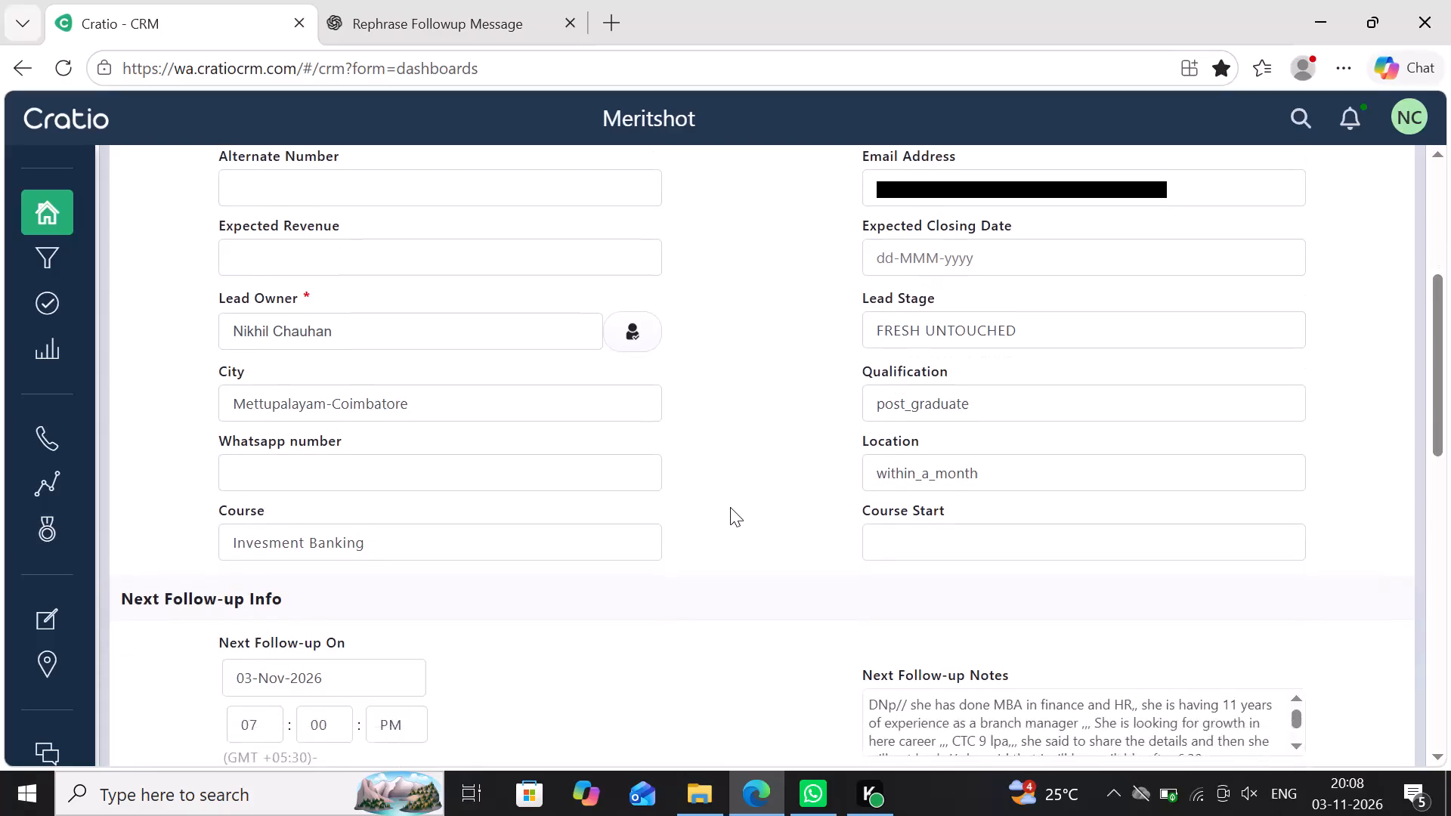
Append "//dnp" to the end of this lead's Next Follow-up Notes and save the record.
scroll(1103, 527, "down", 20)
scroll(1103, 527, "down", 1)
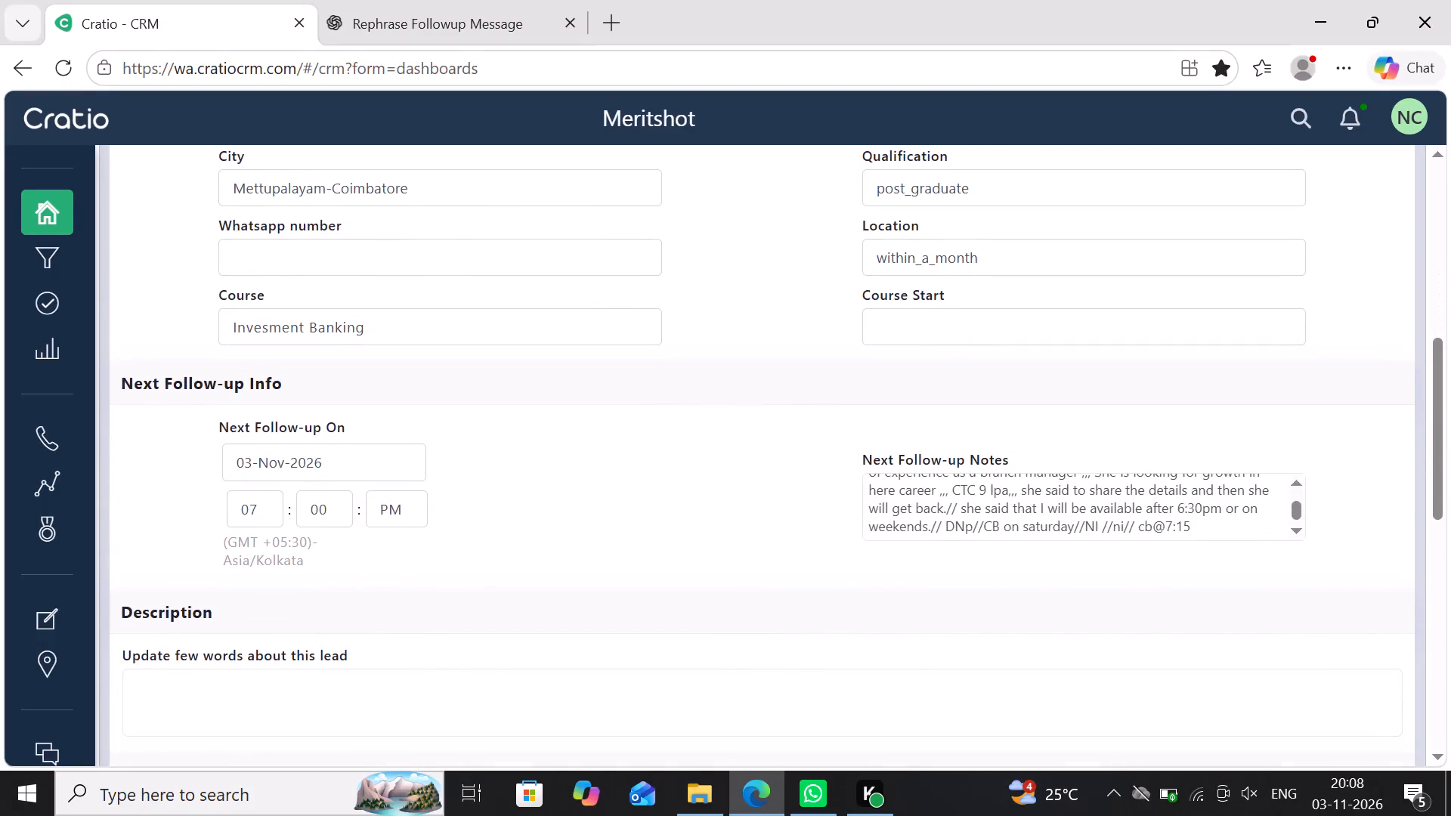
left_click(1214, 521)
type("//dnp")
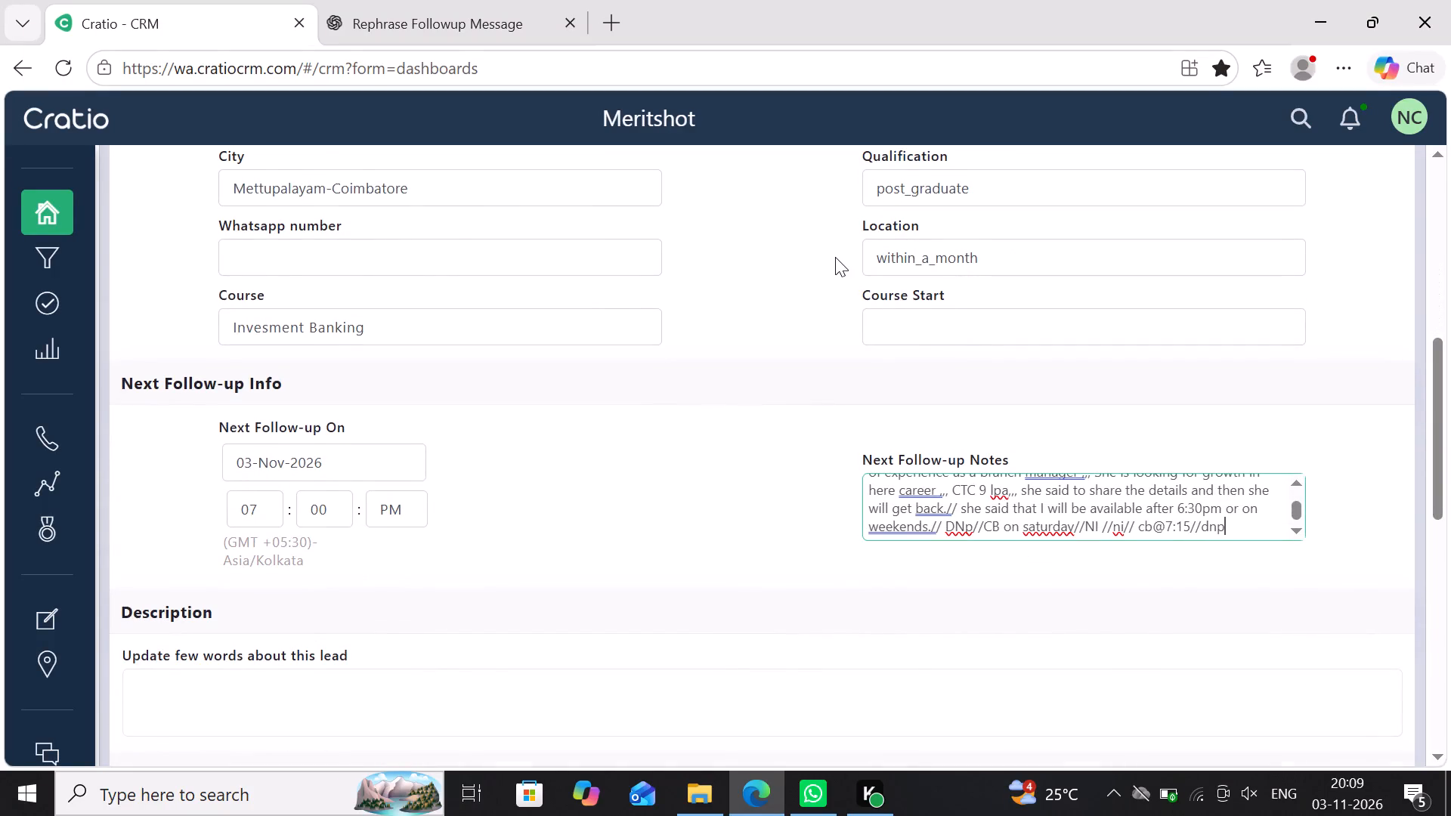
scroll(835, 257, "up", 20)
scroll(835, 257, "up", 20)
scroll(835, 257, "up", 20)
left_click(753, 187)
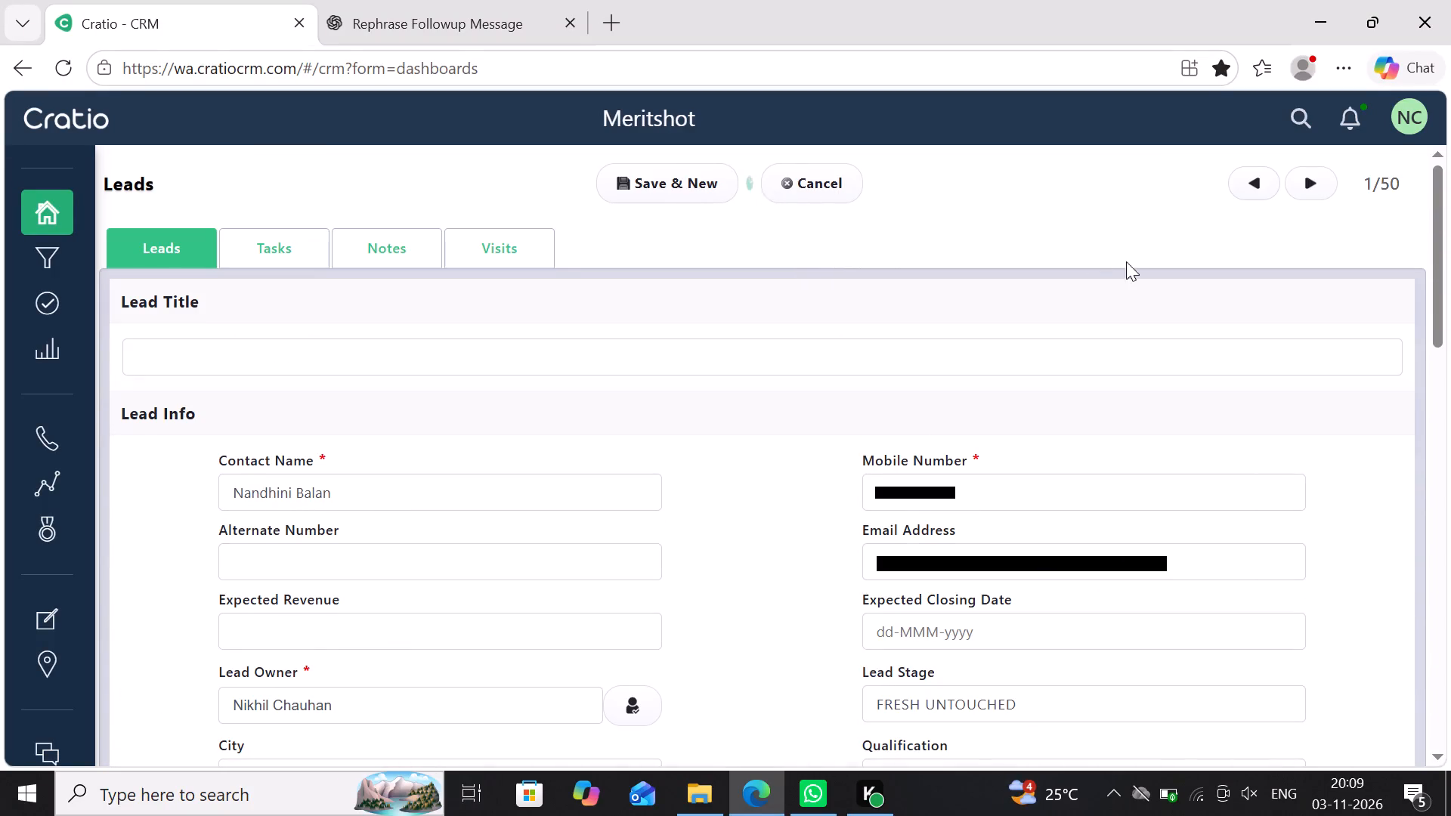
Advance to the second lead in the list and open its record for editing at the Next Follow-up Info section.
left_click(1314, 175)
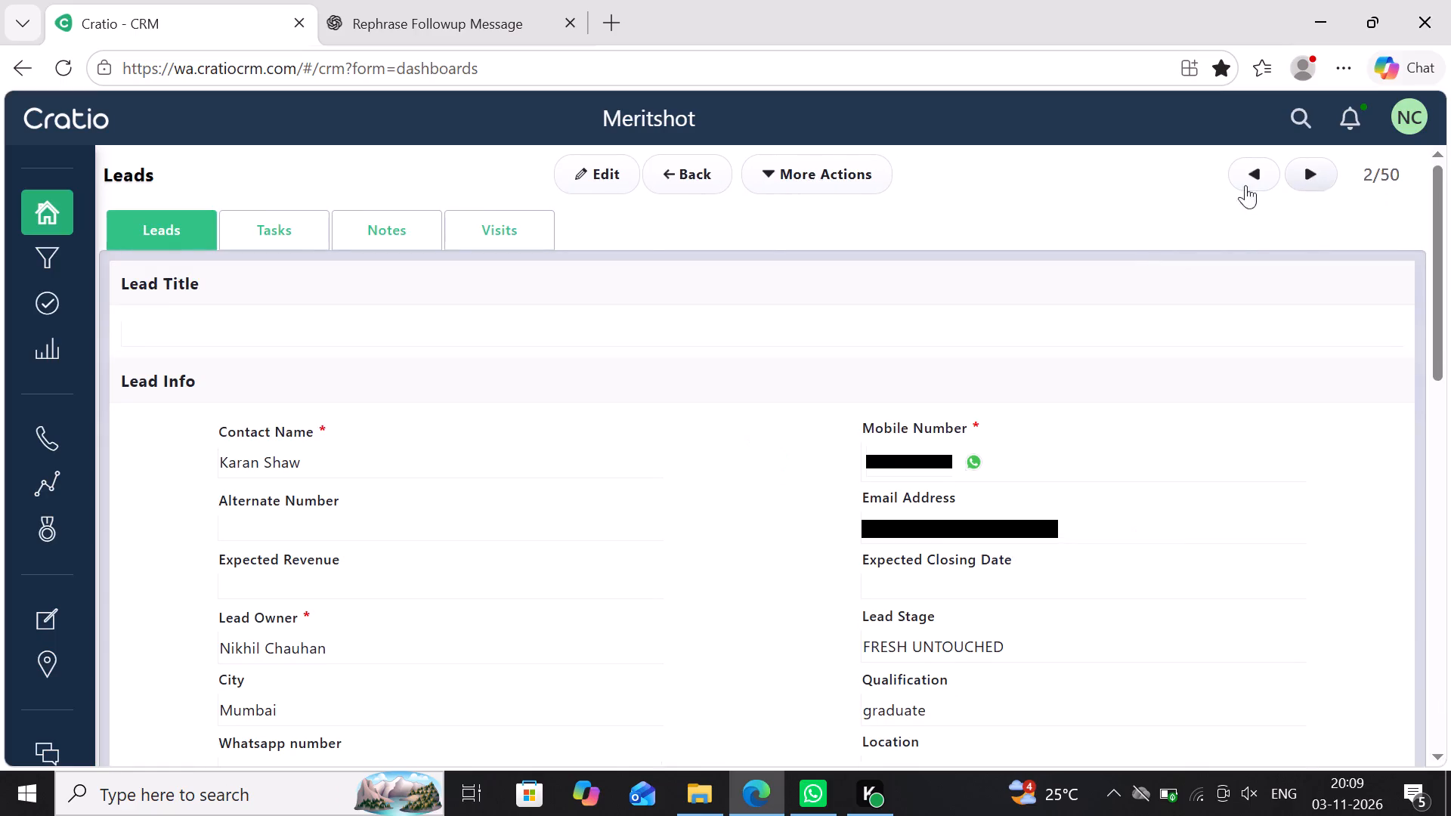
scroll(673, 405, "down", 7)
scroll(673, 405, "up", 20)
scroll(673, 405, "up", 20)
scroll(673, 405, "up", 20)
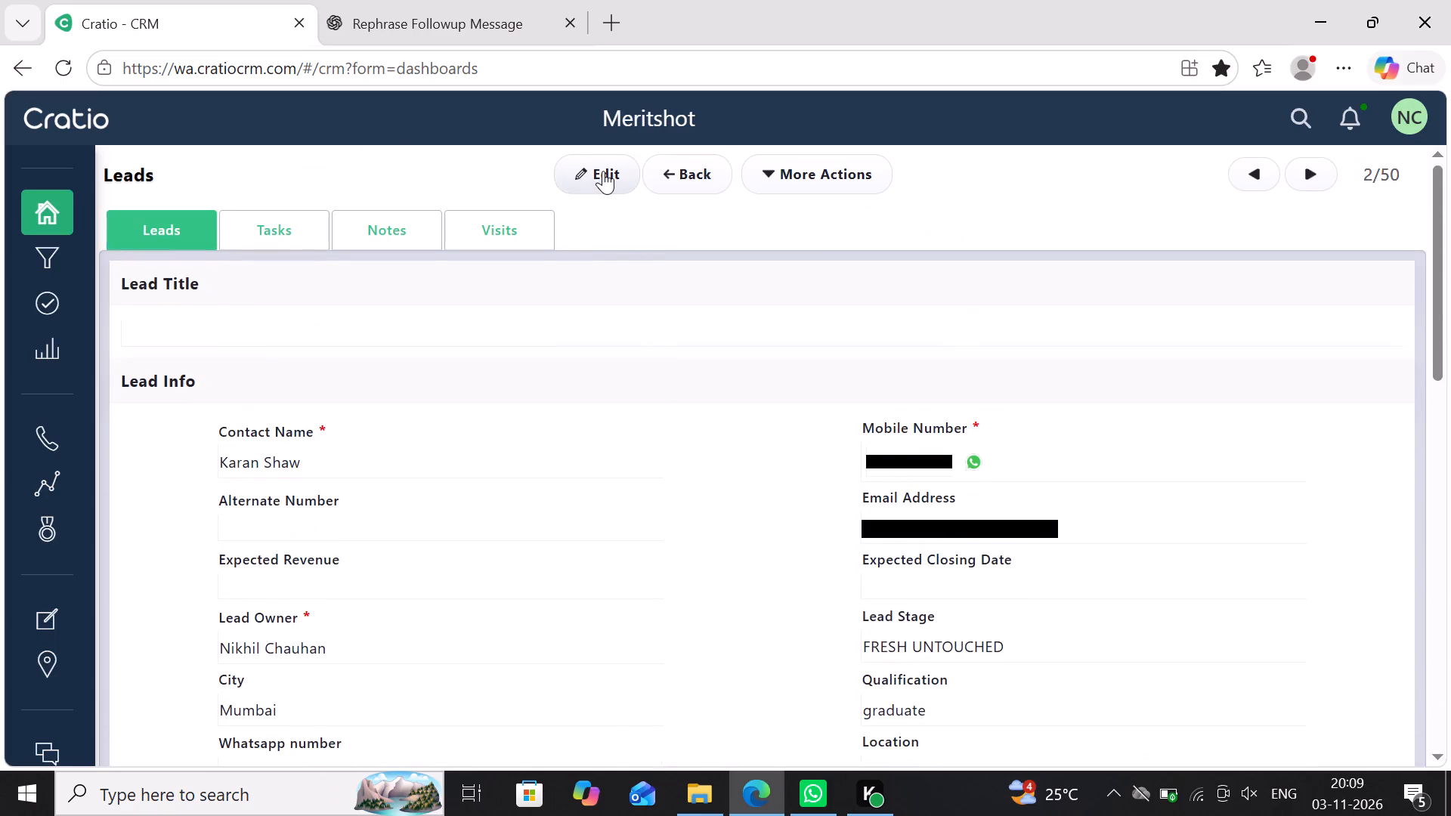
left_click(603, 171)
scroll(791, 584, "down", 8)
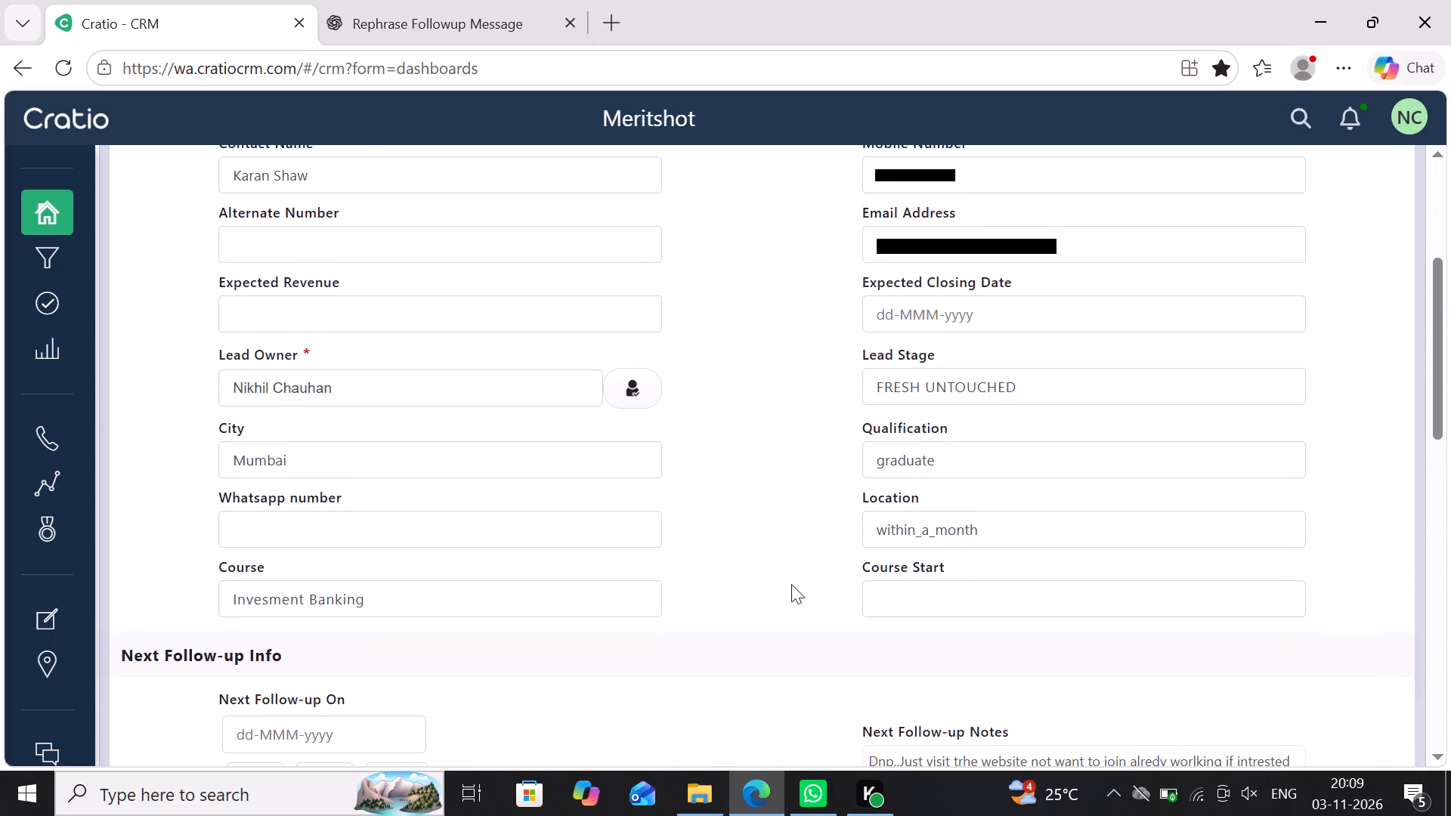
scroll(791, 584, "down", 1)
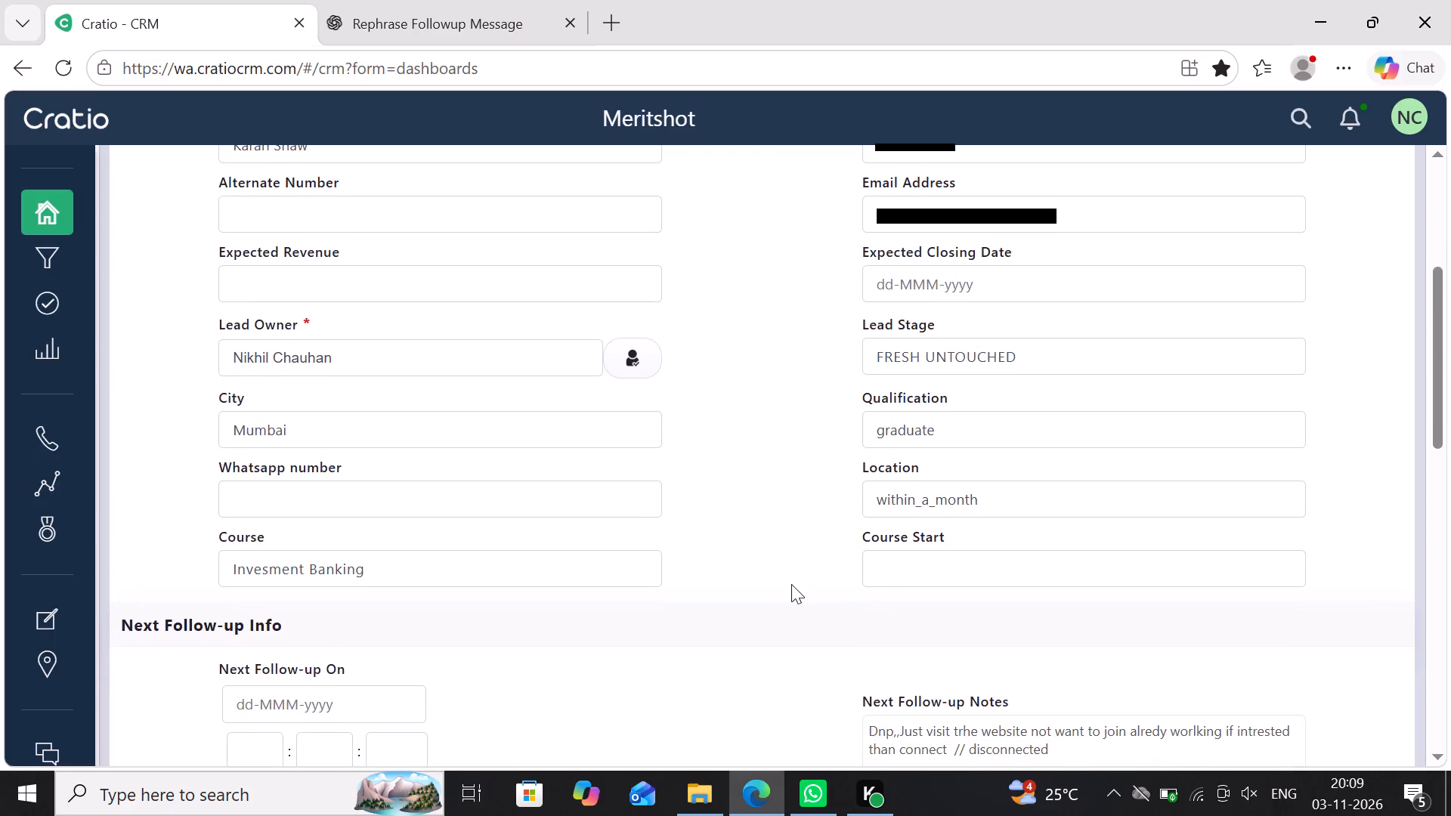
scroll(791, 584, "up", 1)
scroll(791, 584, "down", 1)
scroll(791, 584, "up", 1)
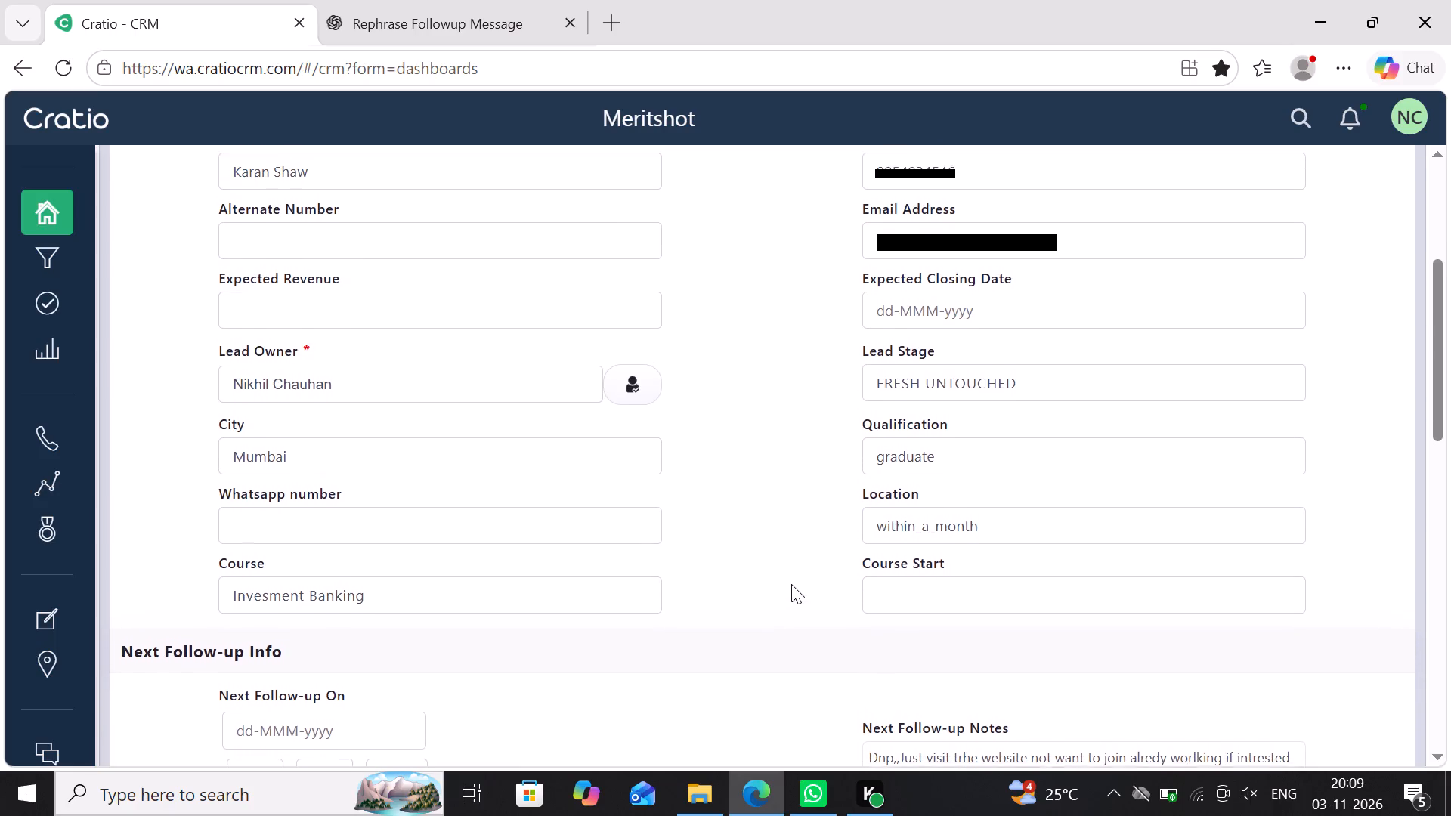
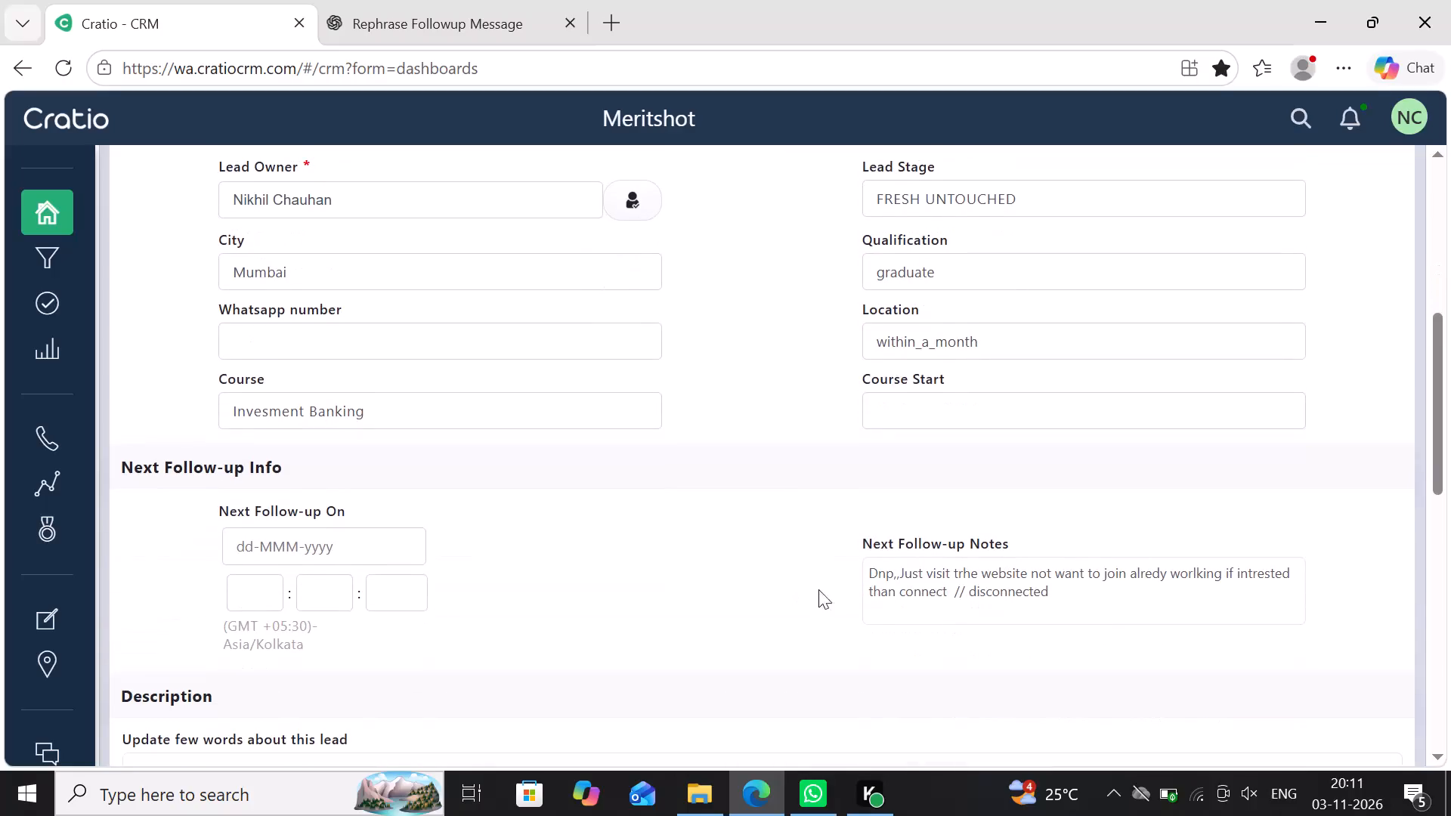
Append "*2" to this lead's Next Follow-up Notes, change the Lead Stage to CLOSED LOST, and save the record.
left_click(1082, 592)
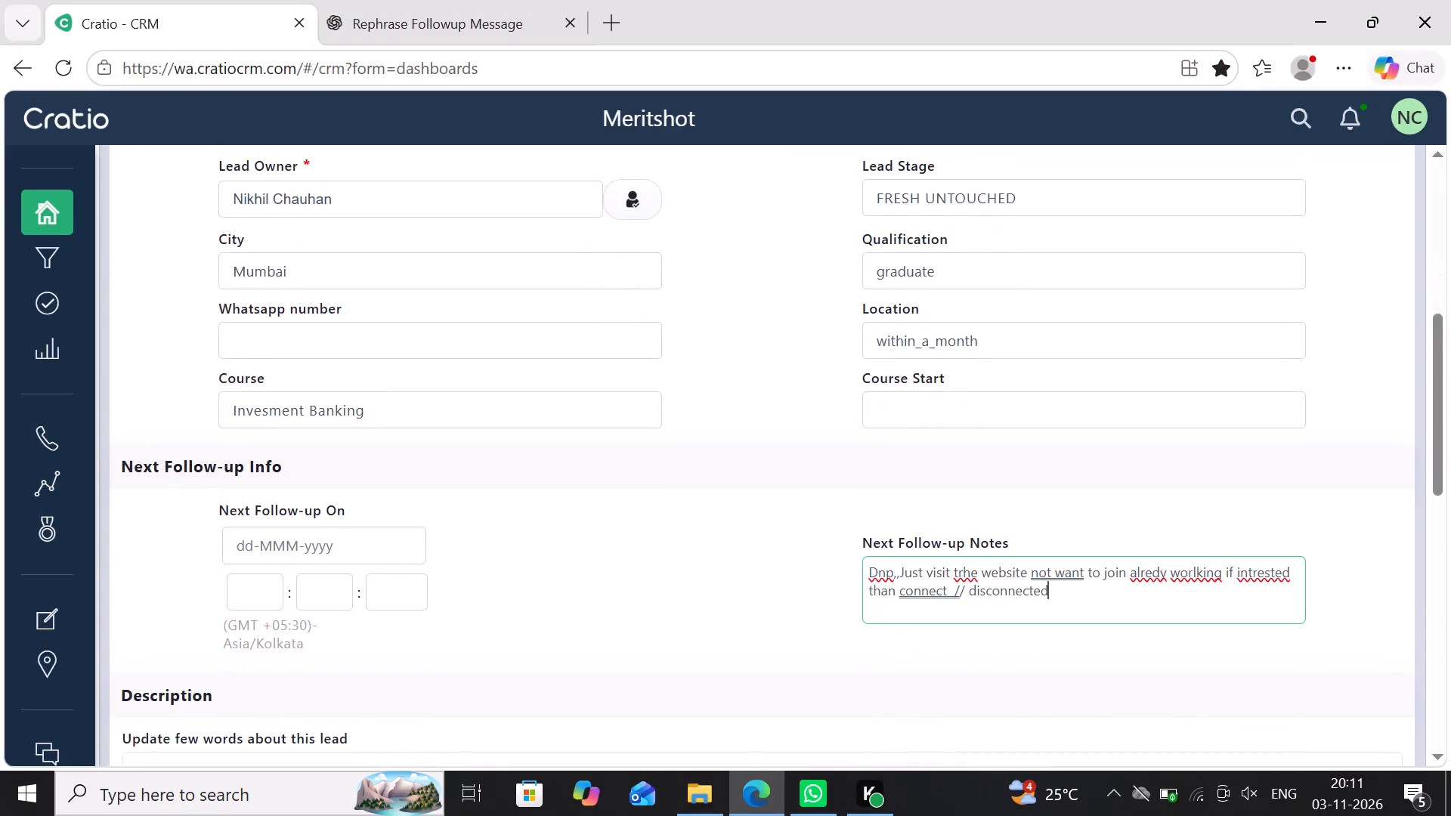
type("*2")
left_click(971, 191)
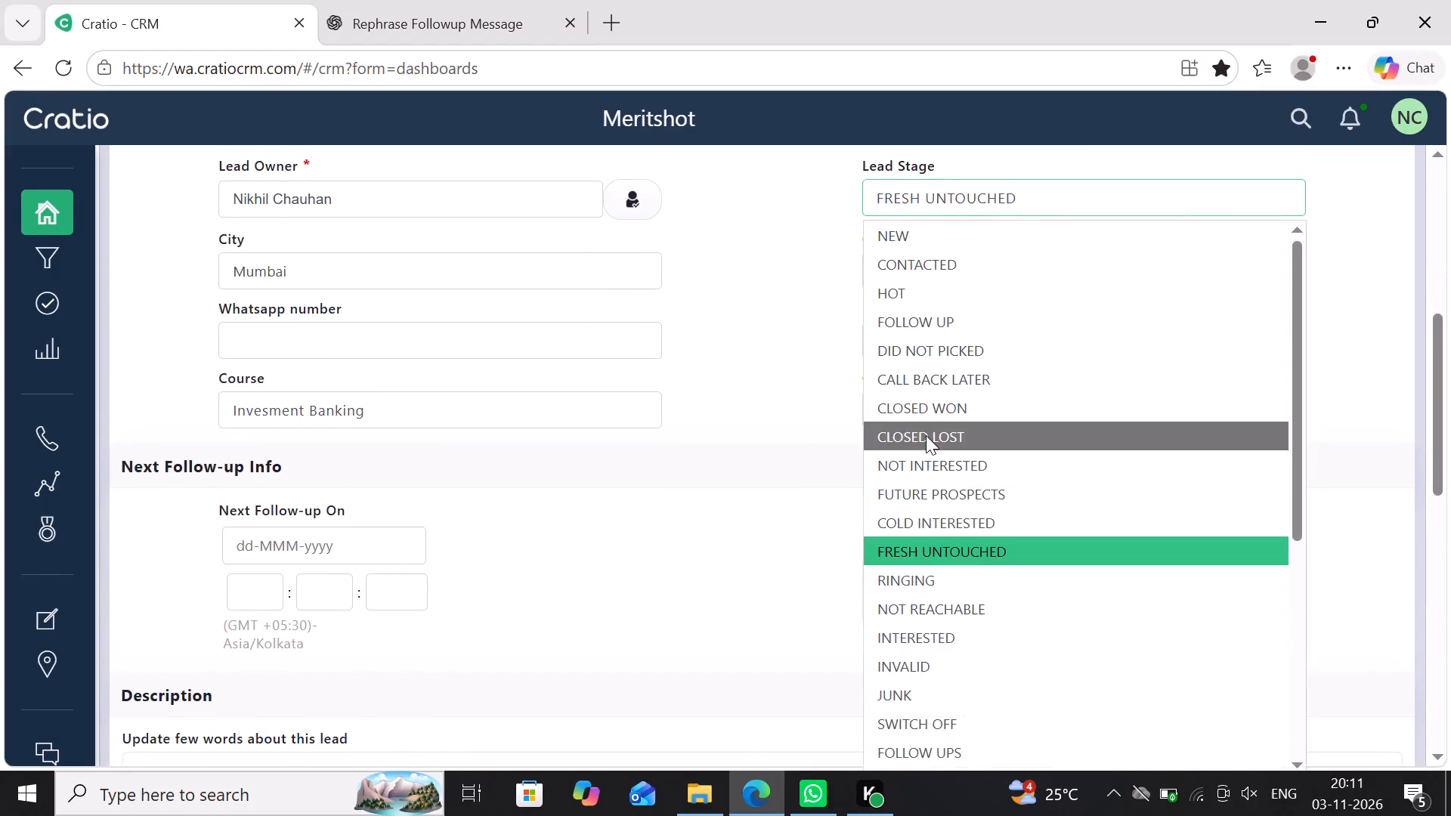
left_click(926, 435)
left_click(780, 351)
scroll(780, 351, "up", 20)
scroll(780, 351, "up", 20)
scroll(780, 351, "up", 20)
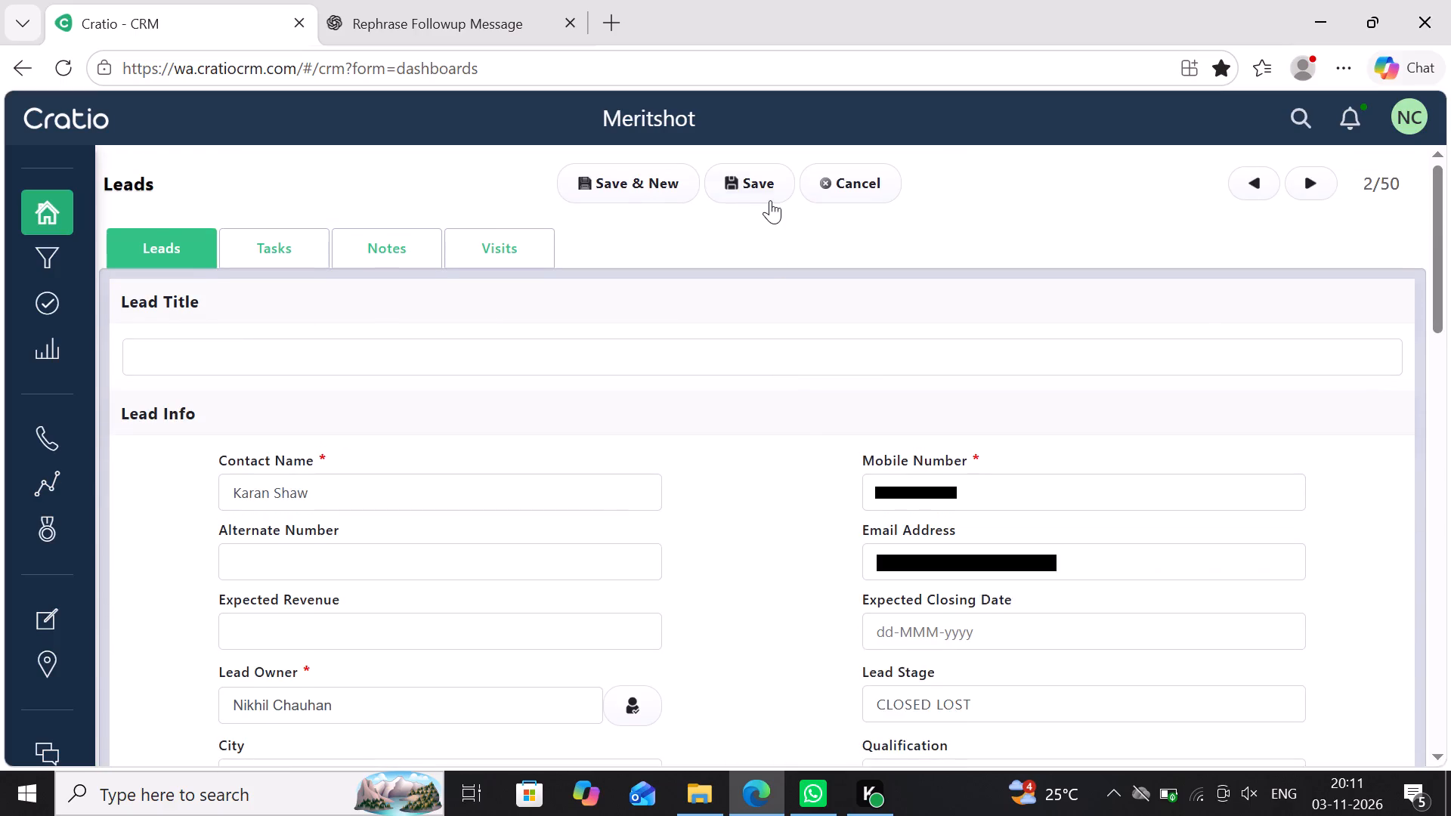
left_click(769, 193)
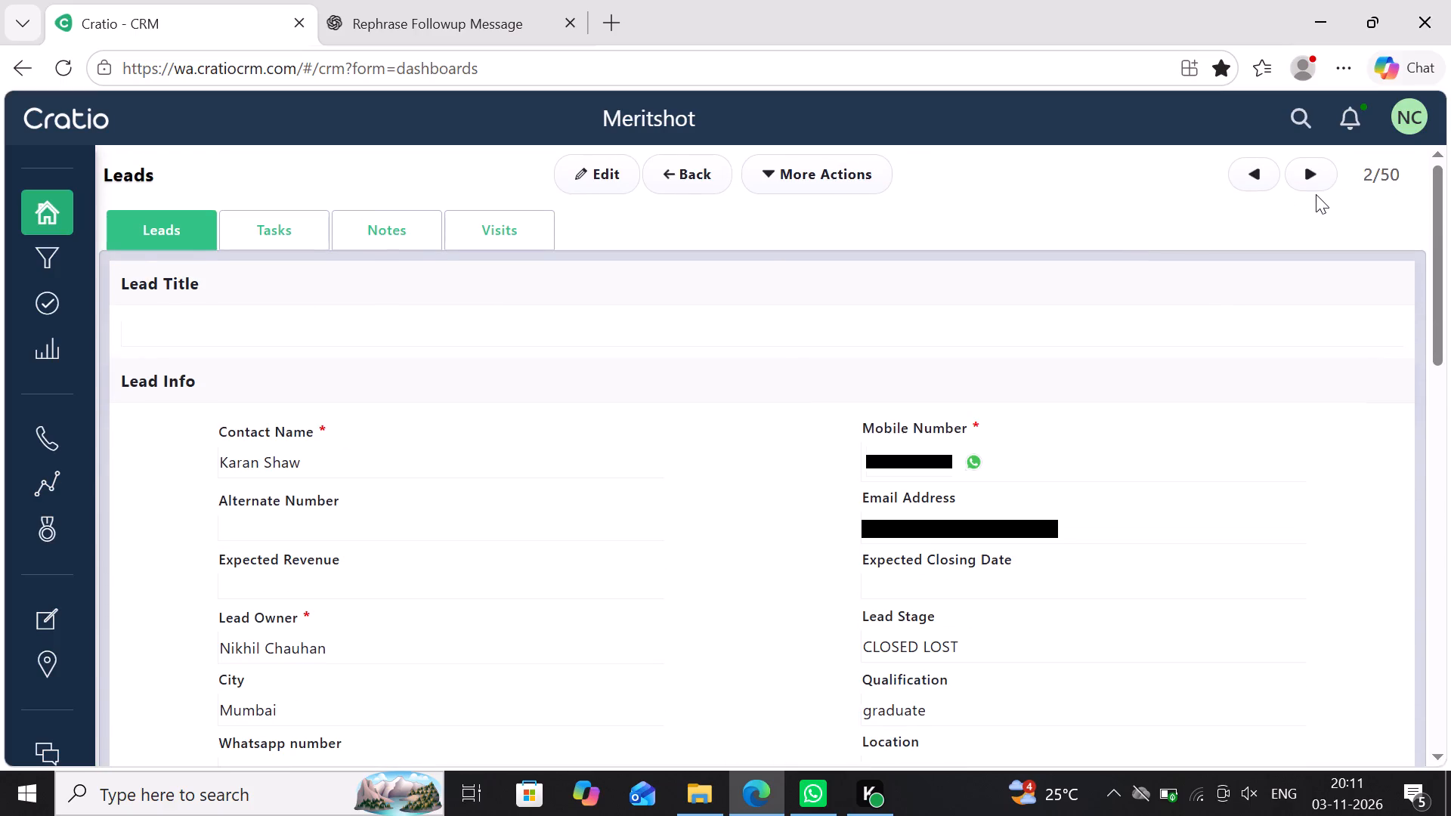
Advance to the third lead, open its record for editing, and append "//" to the end of its Next Follow-up Notes.
left_click(1321, 172)
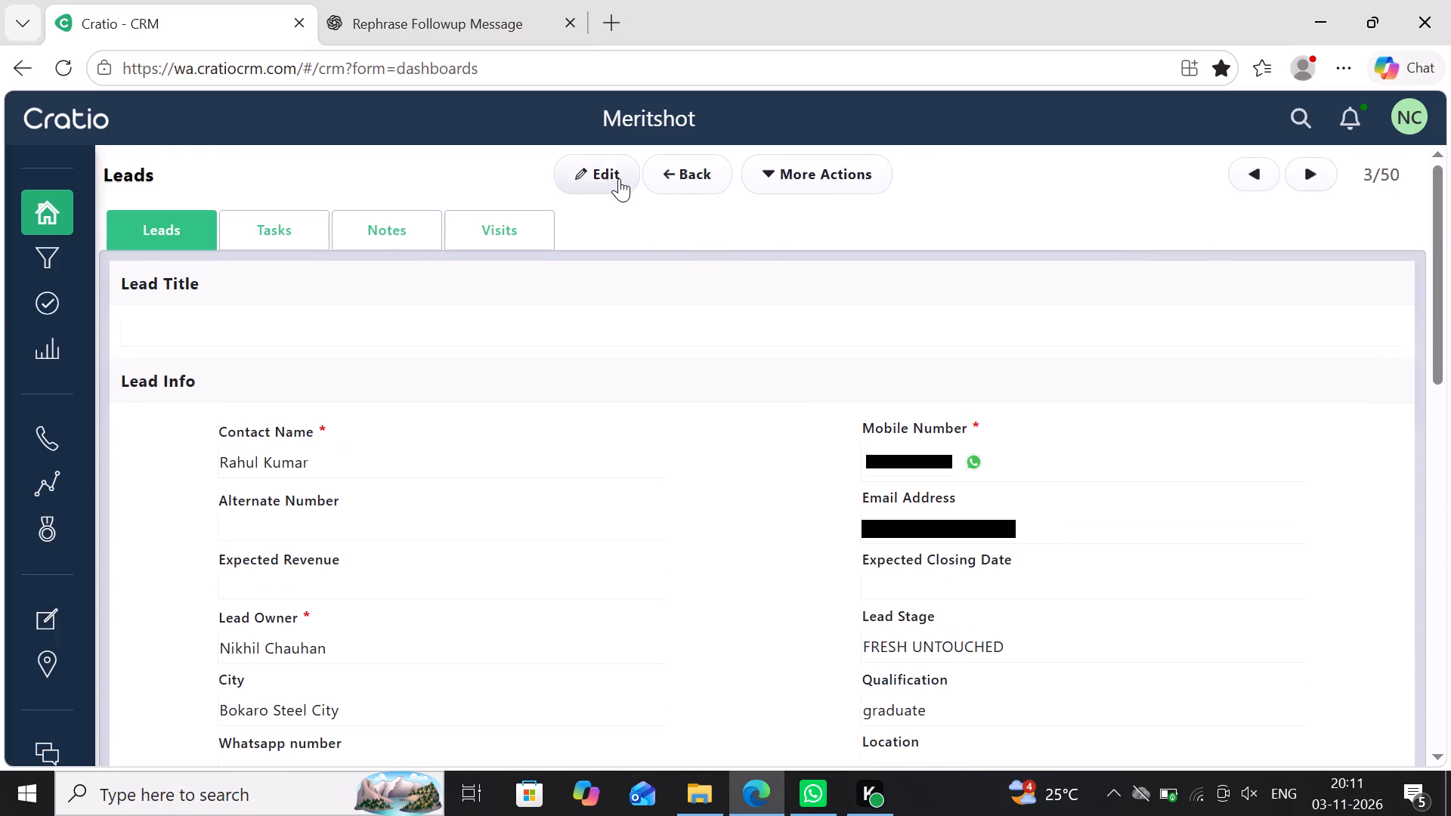
left_click(616, 178)
scroll(743, 493, "down", 5)
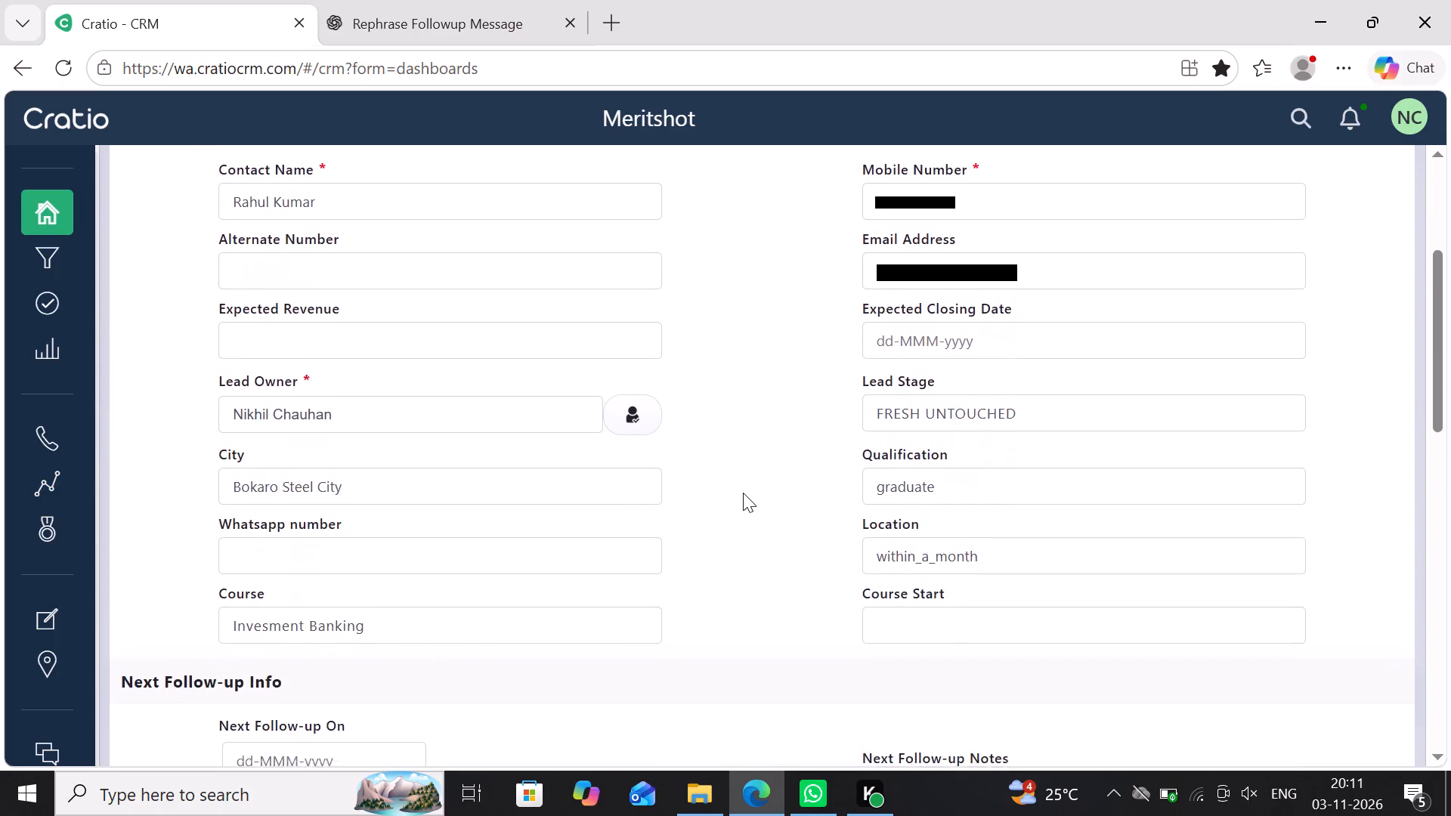
scroll(743, 493, "down", 4)
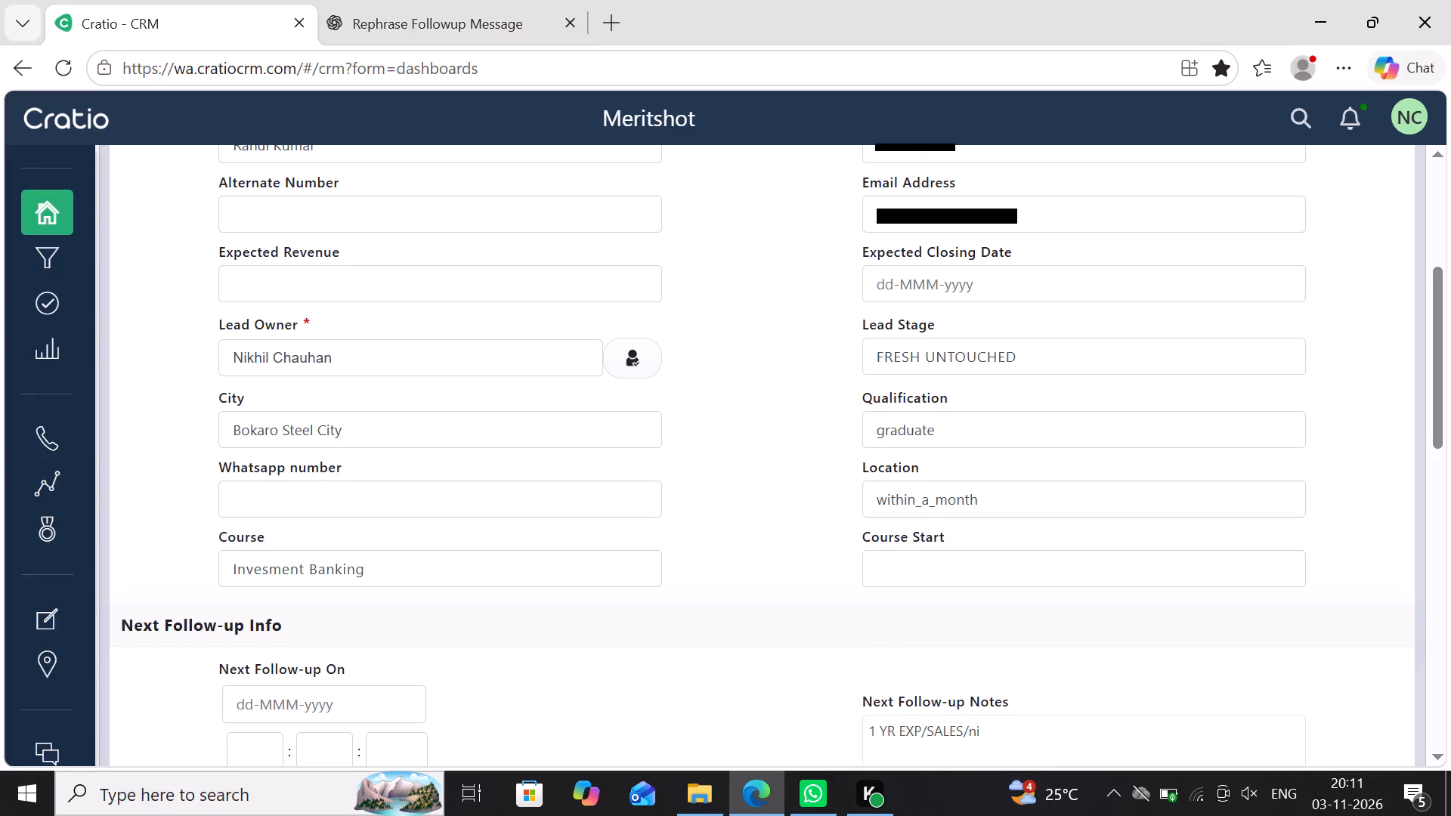
left_click(999, 733)
type("//")
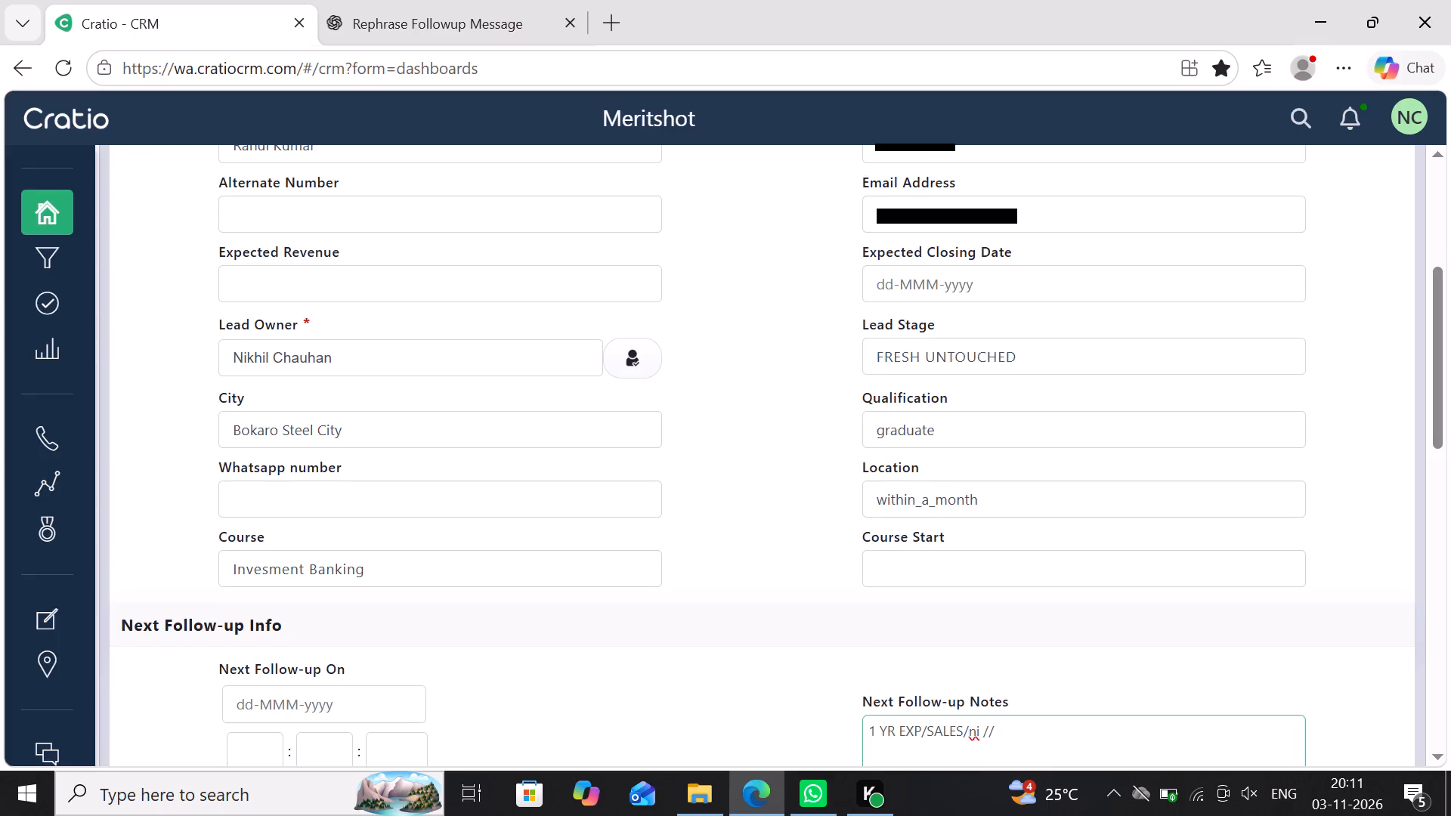
scroll(1001, 750, "up", 1)
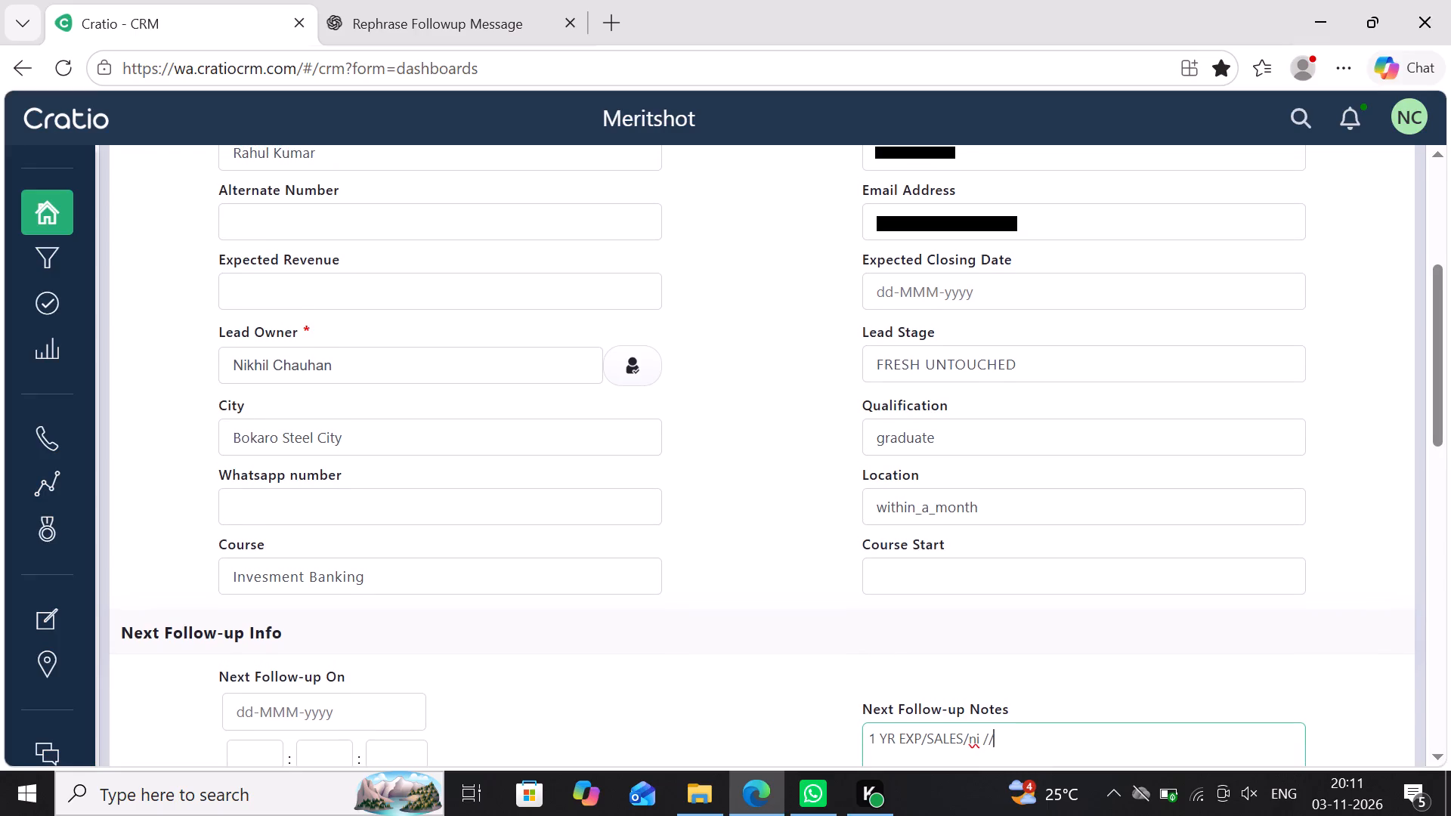
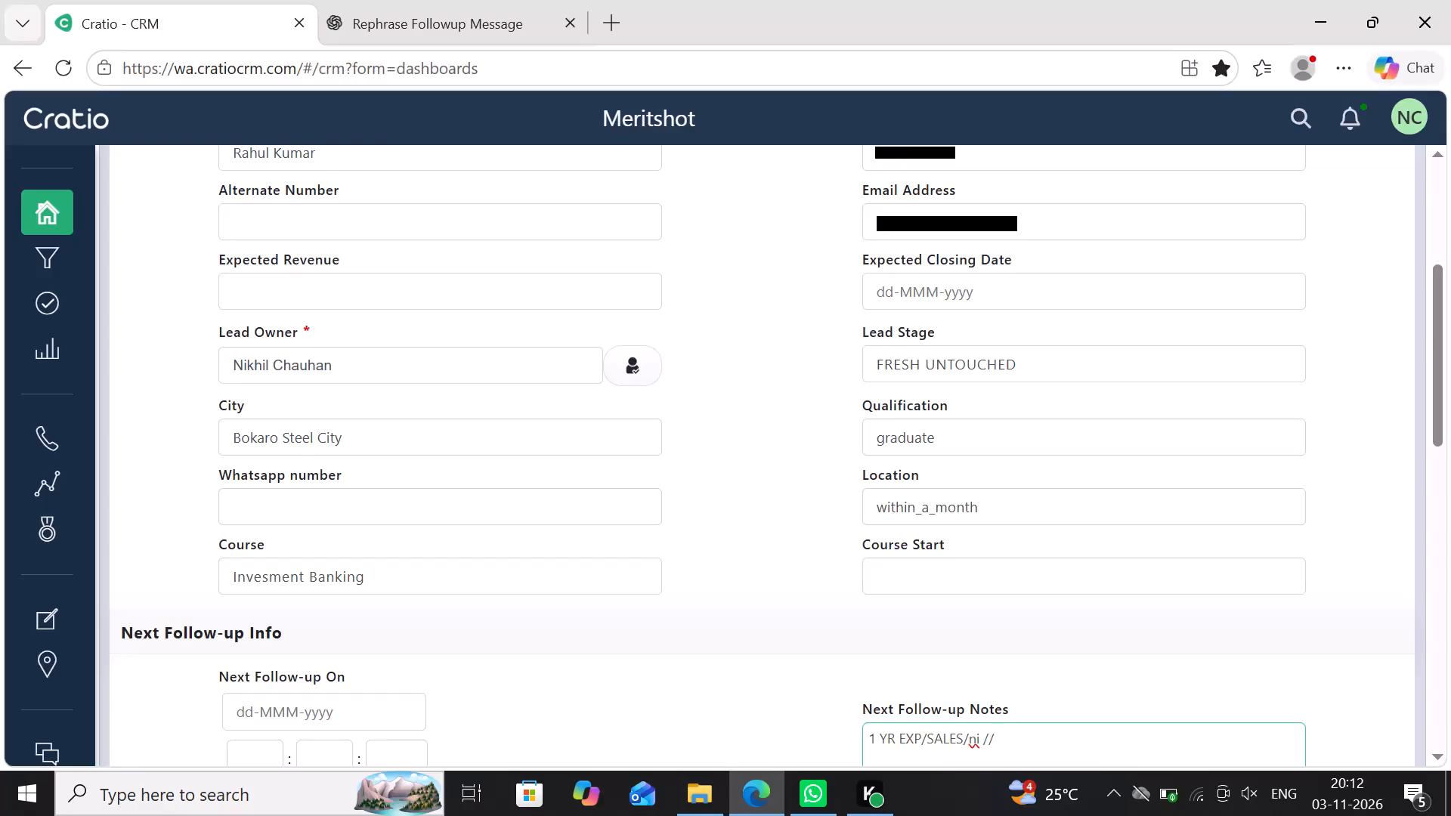
Add "Call cut after meritshot" at the end of this lead's Next Follow-up Notes.
type("Call cut after meritshot")
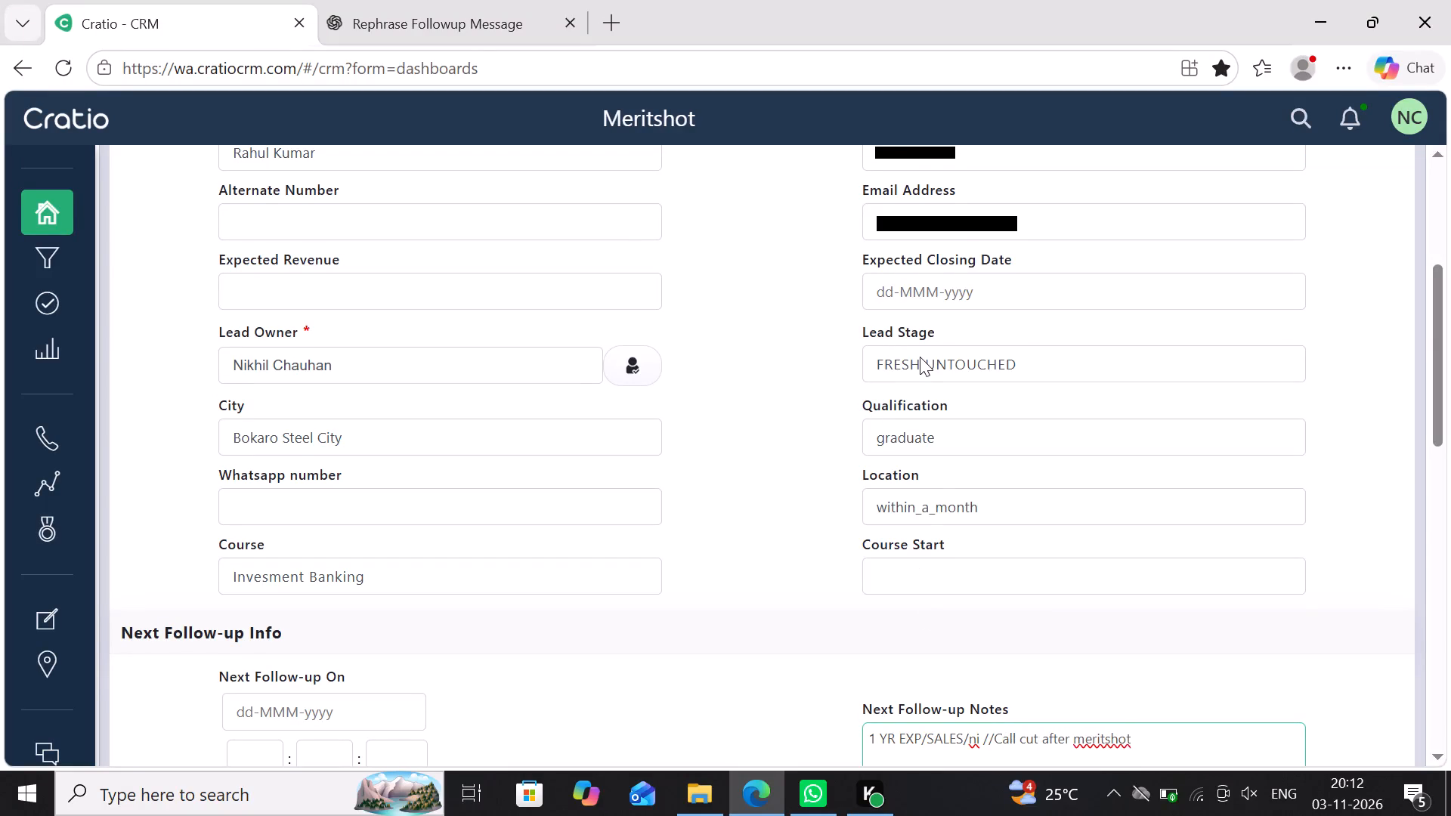
Open the Lead Stage choices for this lead.
left_click(920, 357)
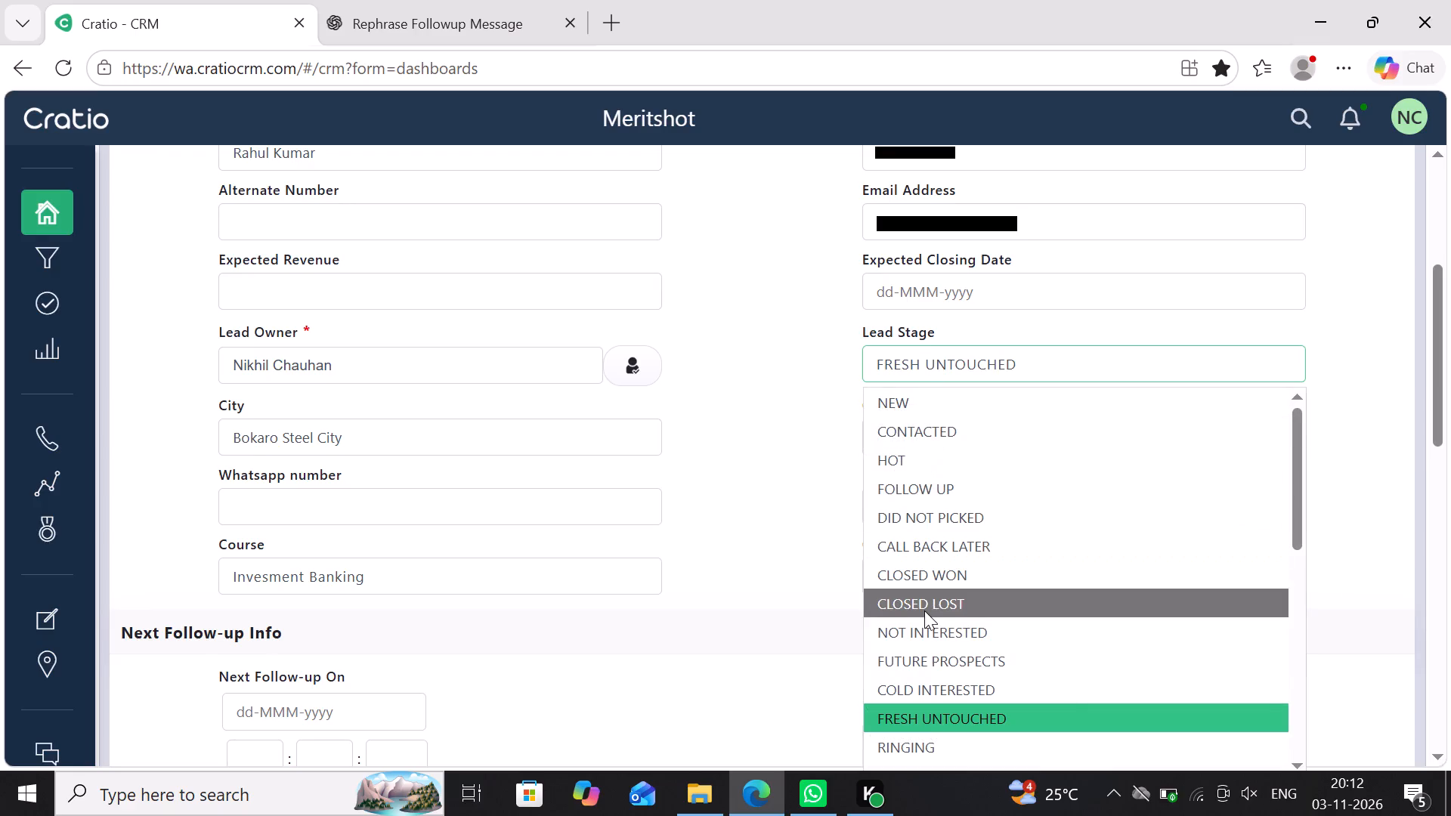
Set the third lead's Lead Stage to CLOSED LOST and save the record.
left_click(924, 610)
left_click(781, 466)
scroll(781, 466, "up", 20)
scroll(781, 466, "up", 20)
scroll(781, 466, "up", 20)
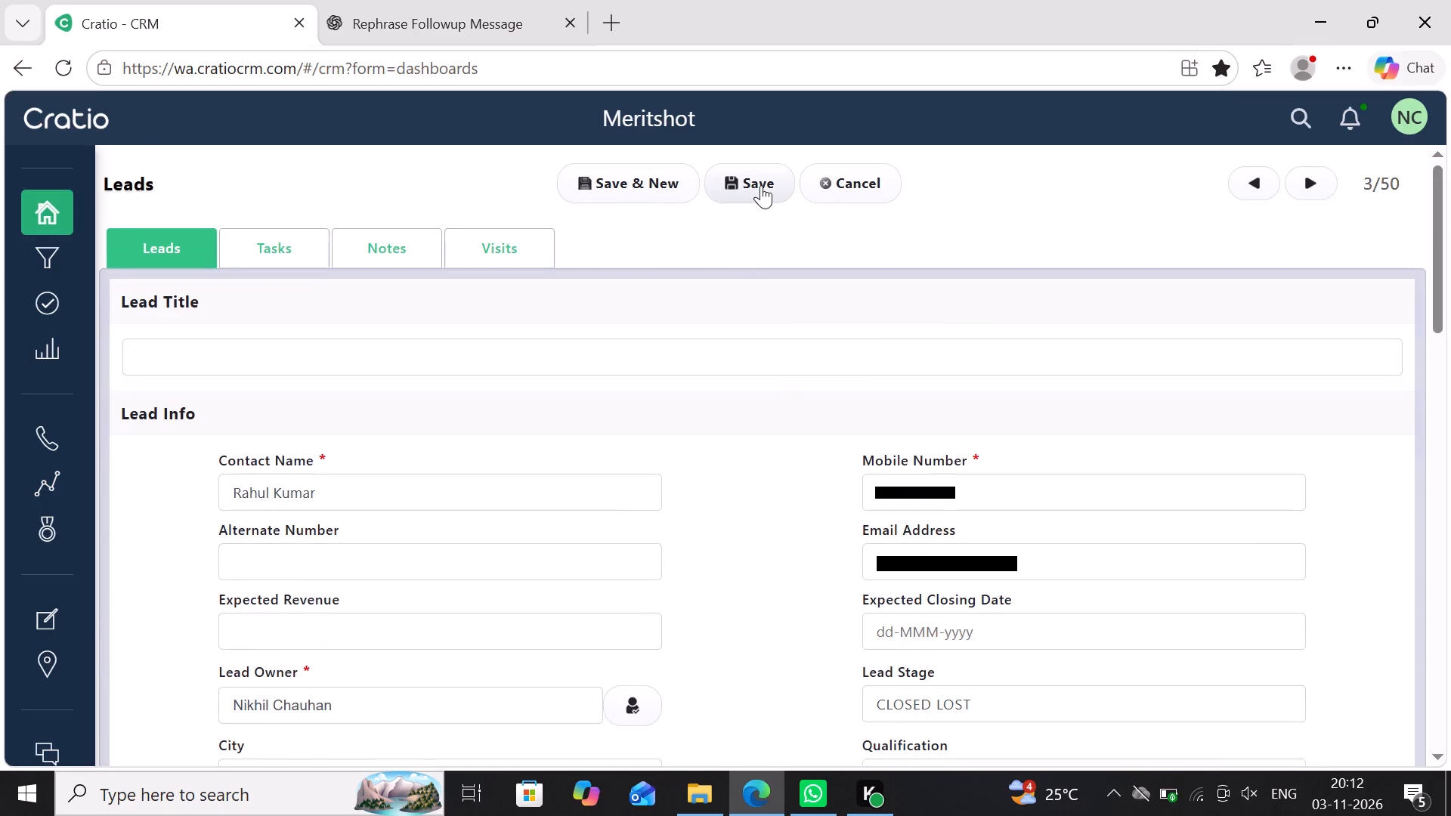
left_click(761, 185)
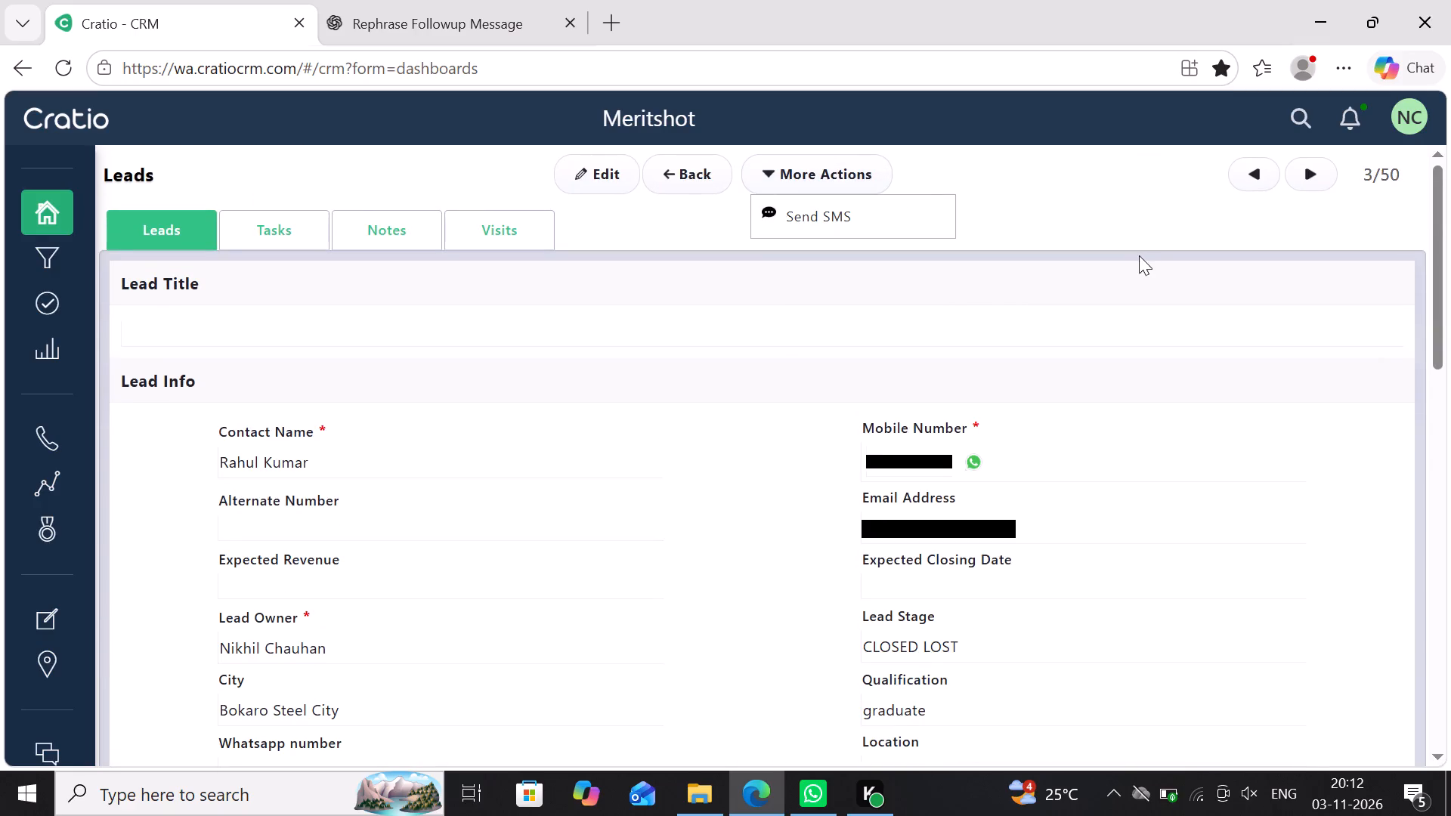
Advance to the fourth lead and open its record for editing.
left_click(1324, 167)
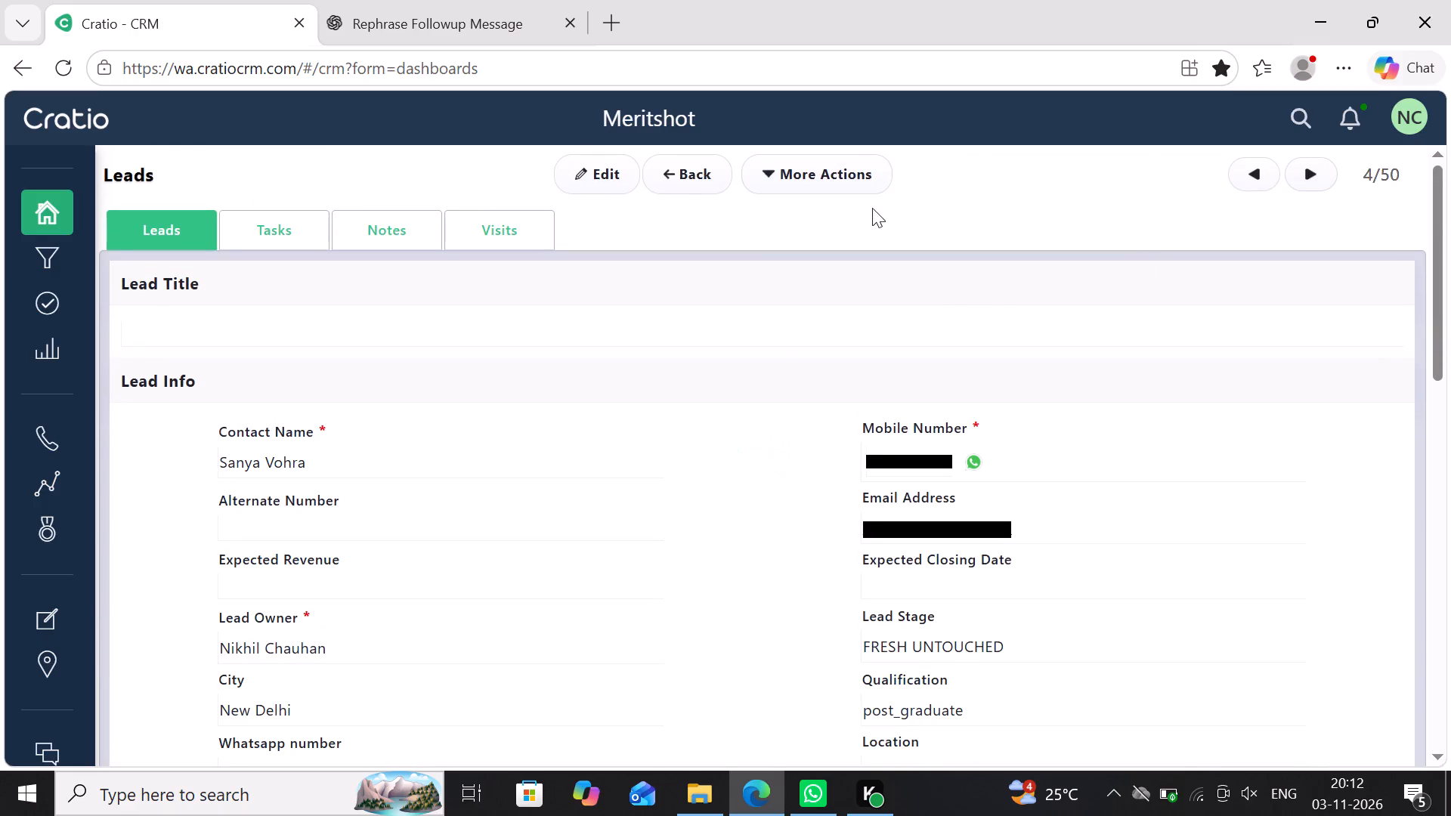
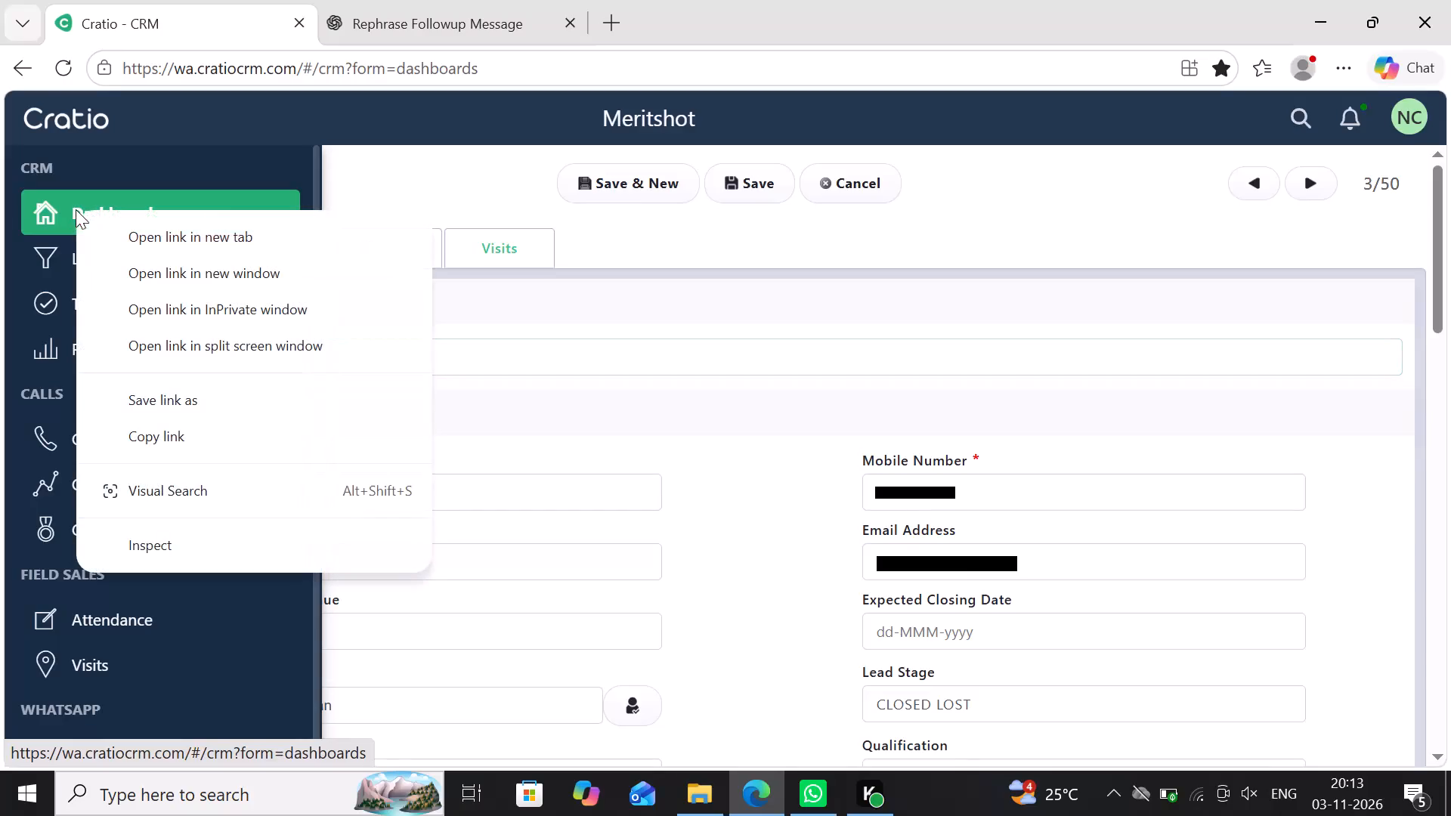
Page back through the open leads to the first record, and advance to the fourth lead.
left_click(1246, 178)
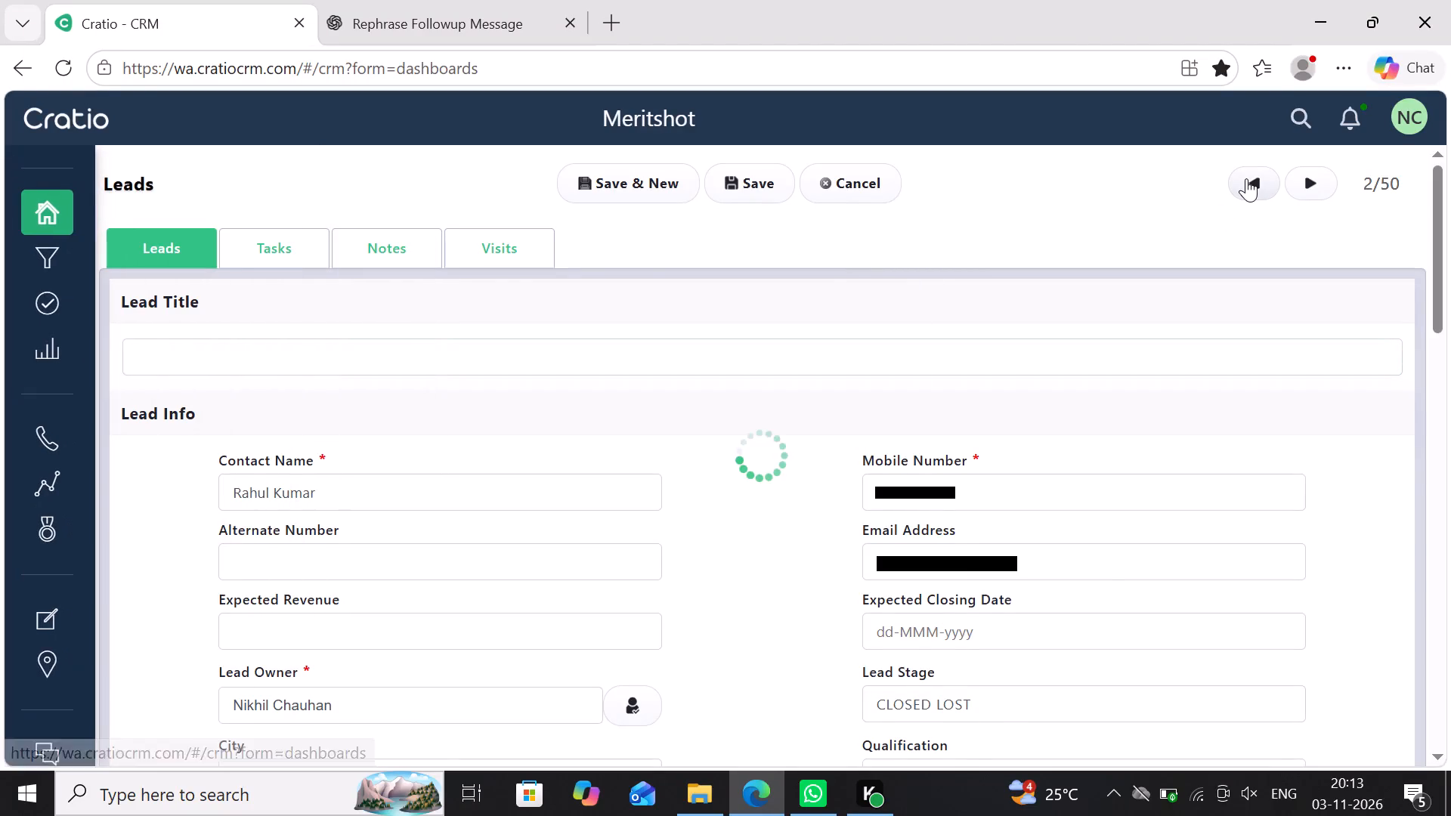
left_click(1246, 178)
left_click(1246, 178)
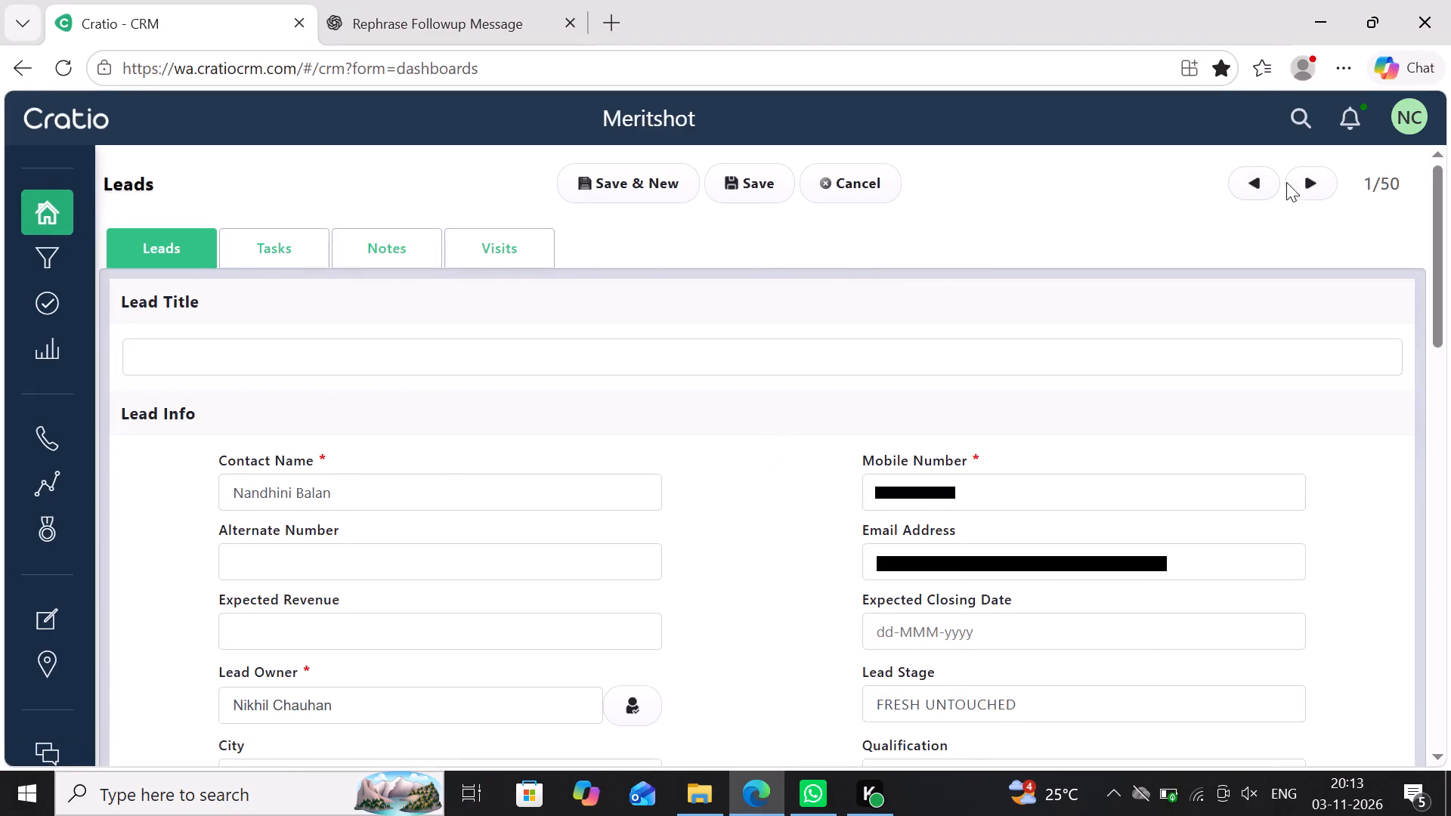
left_click(1320, 182)
left_click(1320, 182)
left_click(1320, 182)
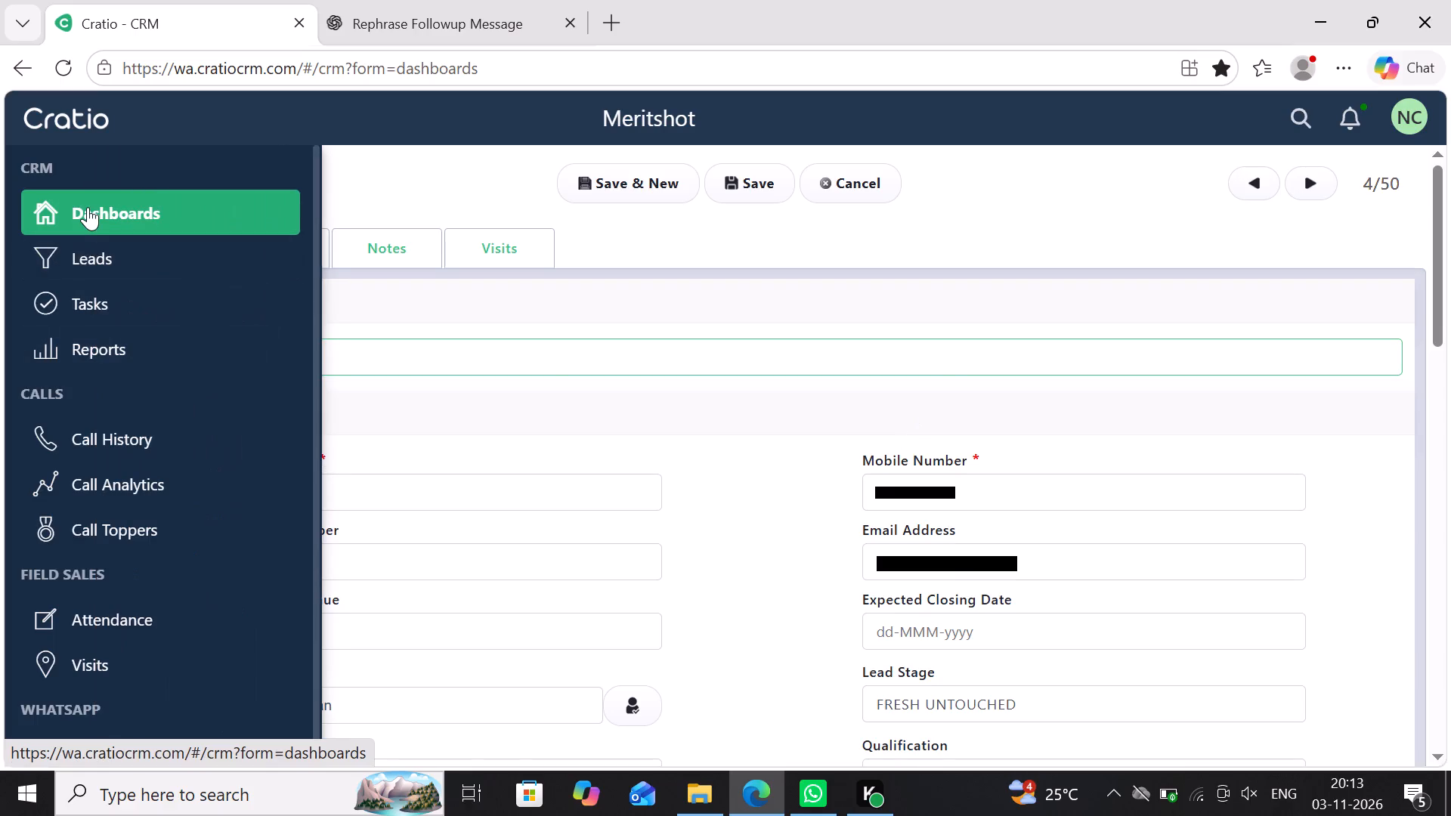
Open the CRM Dashboards in a second browser tab and switch to that tab.
right_click(88, 207)
left_click(159, 224)
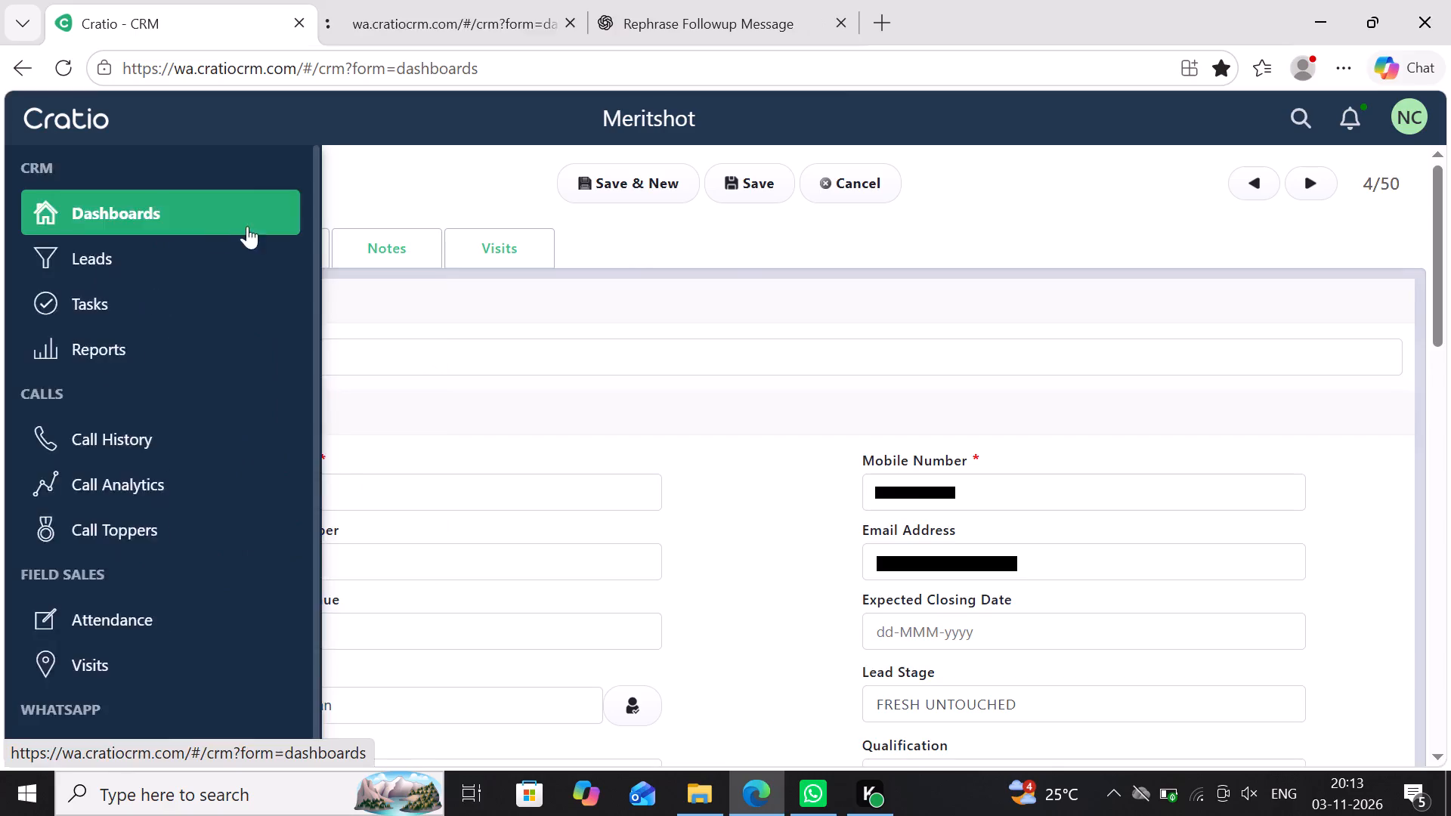
left_click(420, 14)
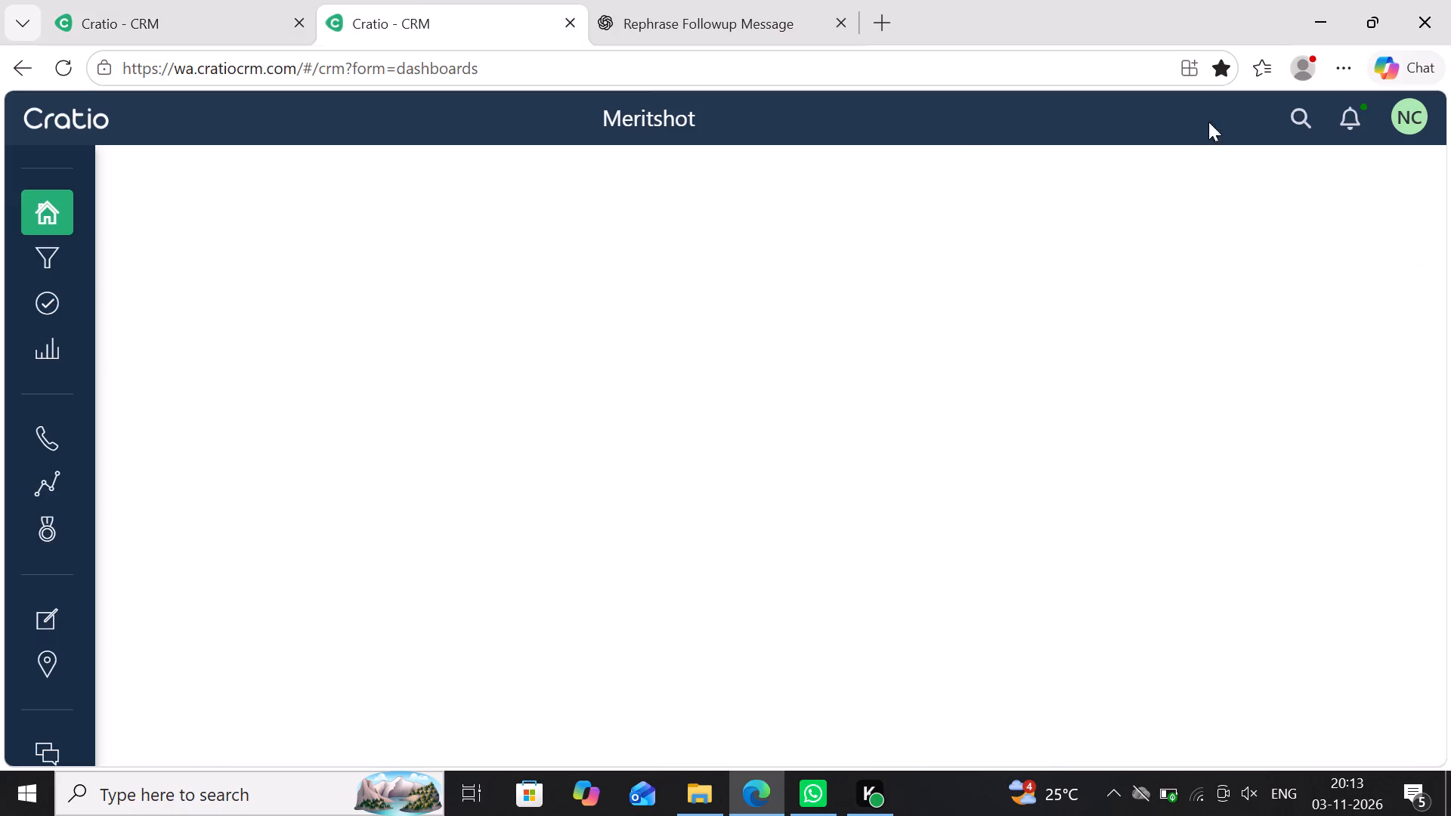
Search the CRM for the first two digits of a mobile number and look through the matching leads.
left_click(1284, 120)
left_click(1044, 125)
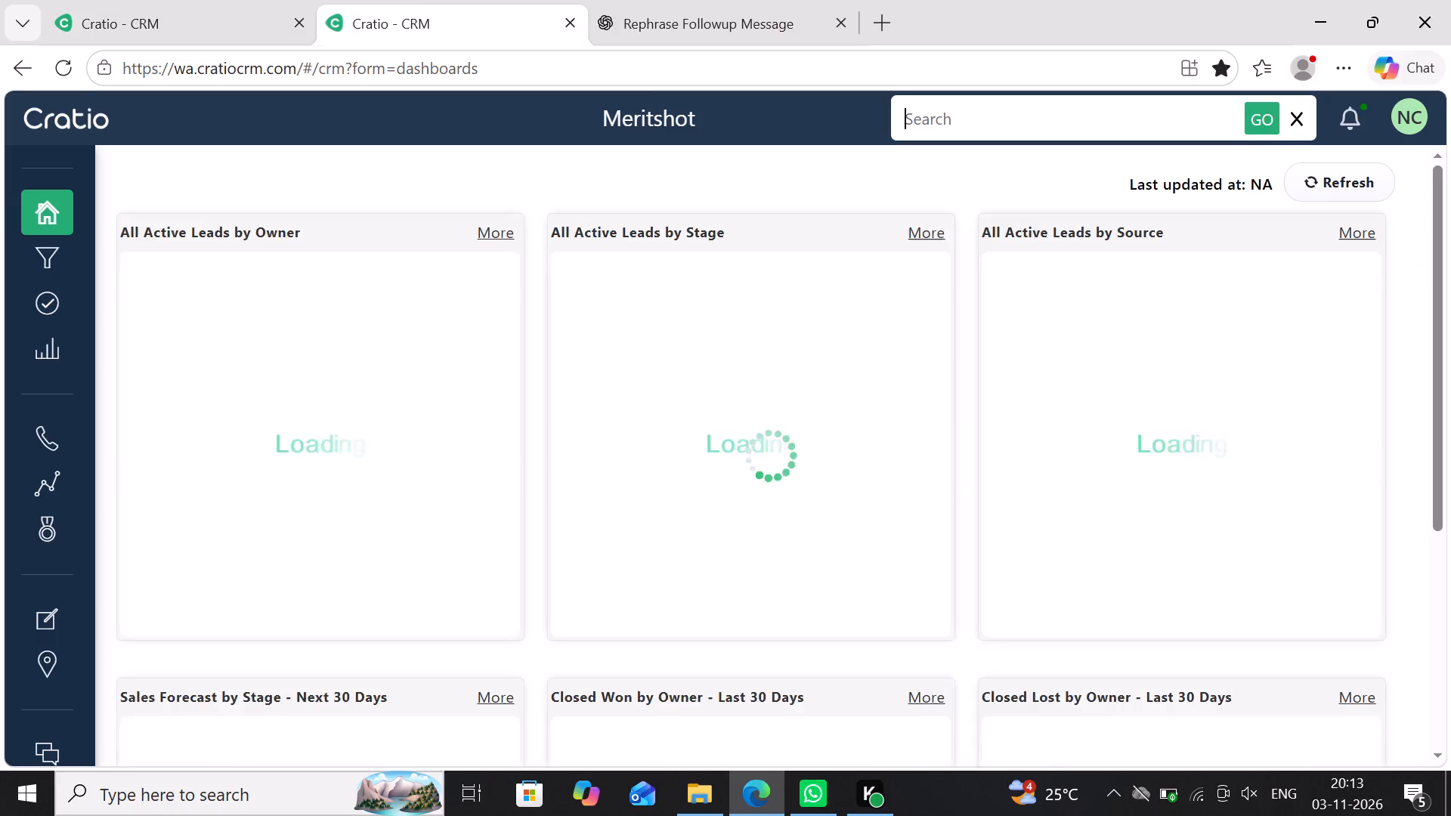
type("63")
key("Return")
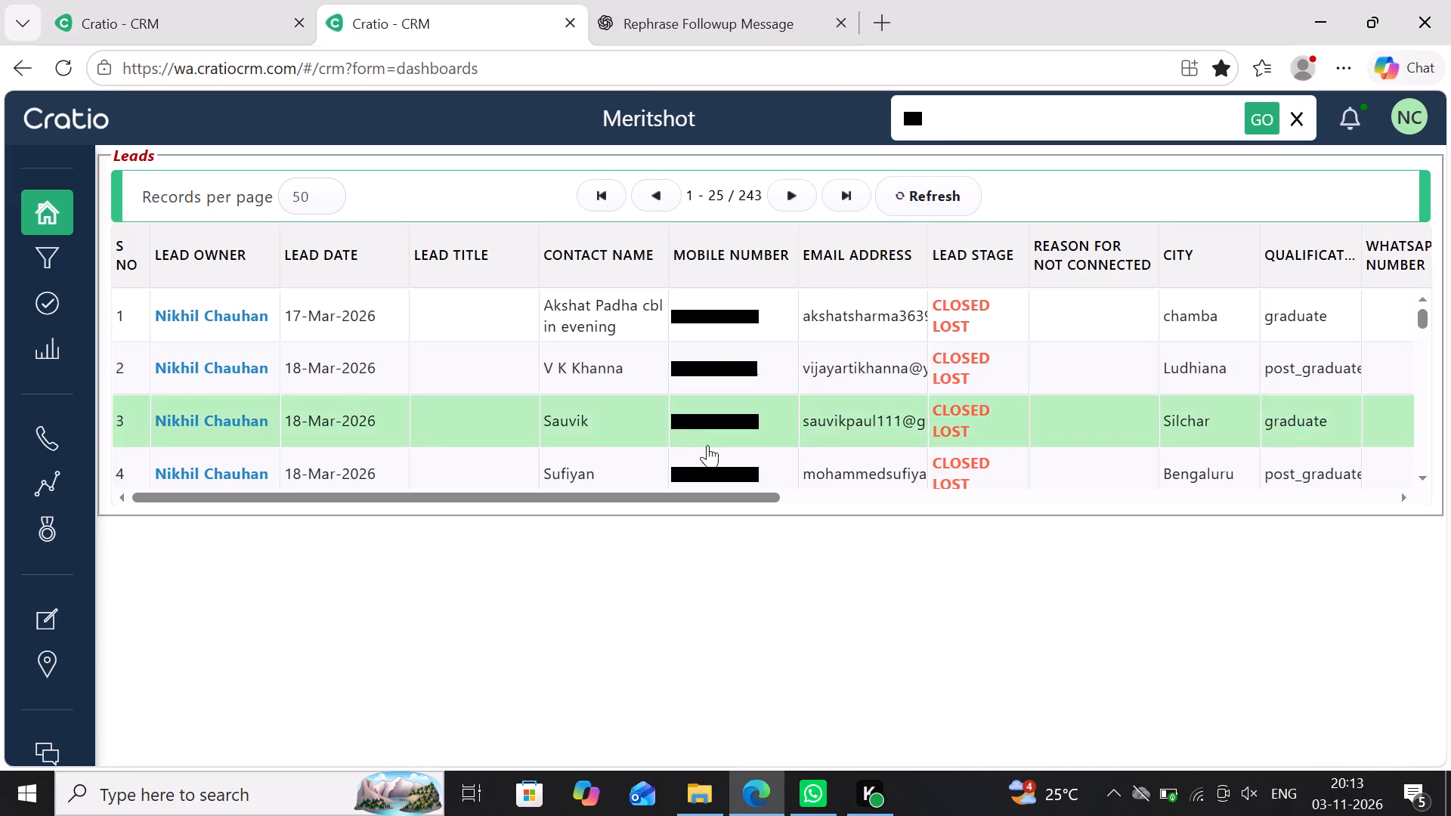
scroll(707, 445, "down", 7)
scroll(707, 445, "down", 17)
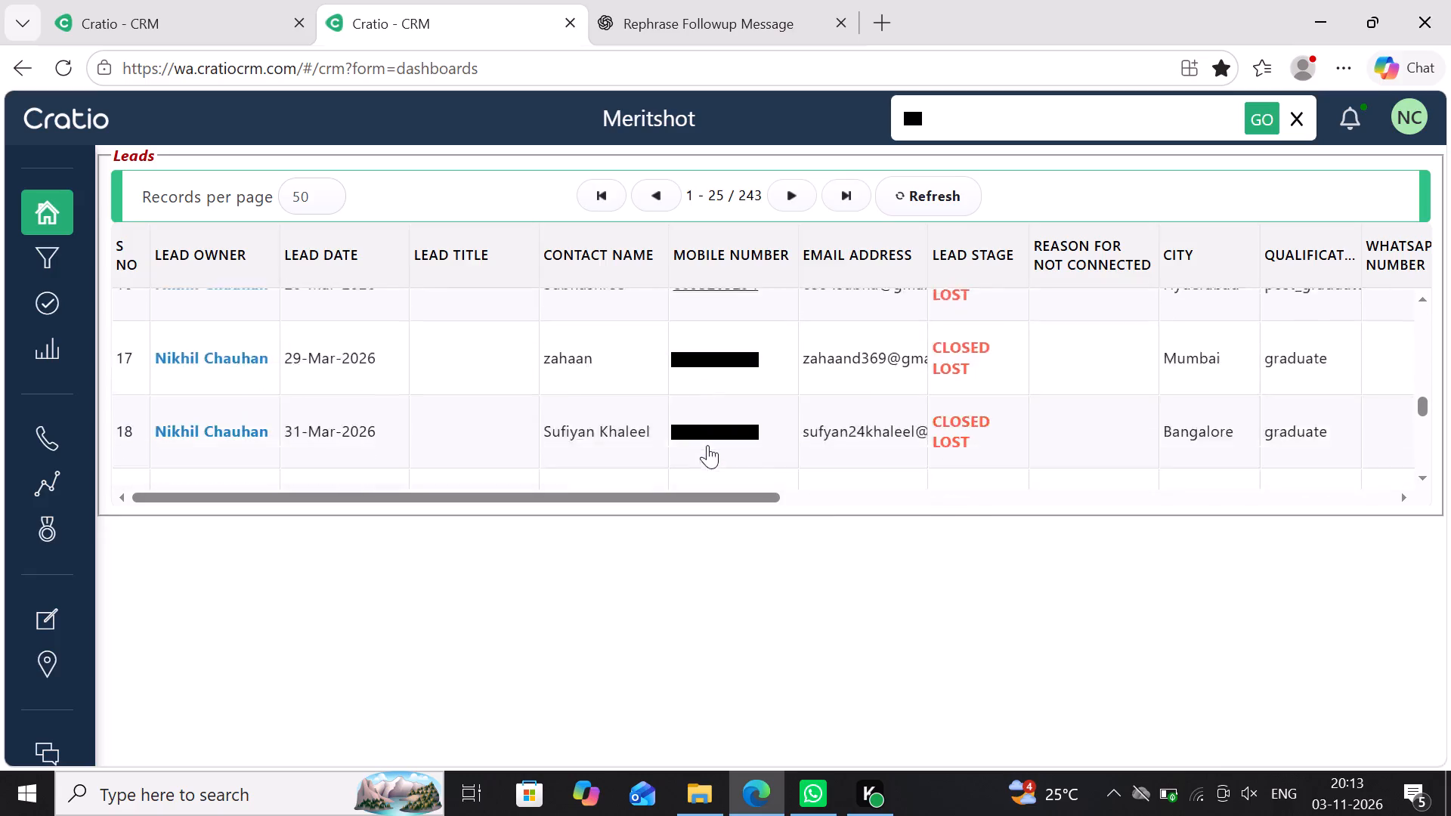
scroll(707, 445, "down", 11)
scroll(707, 445, "up", 8)
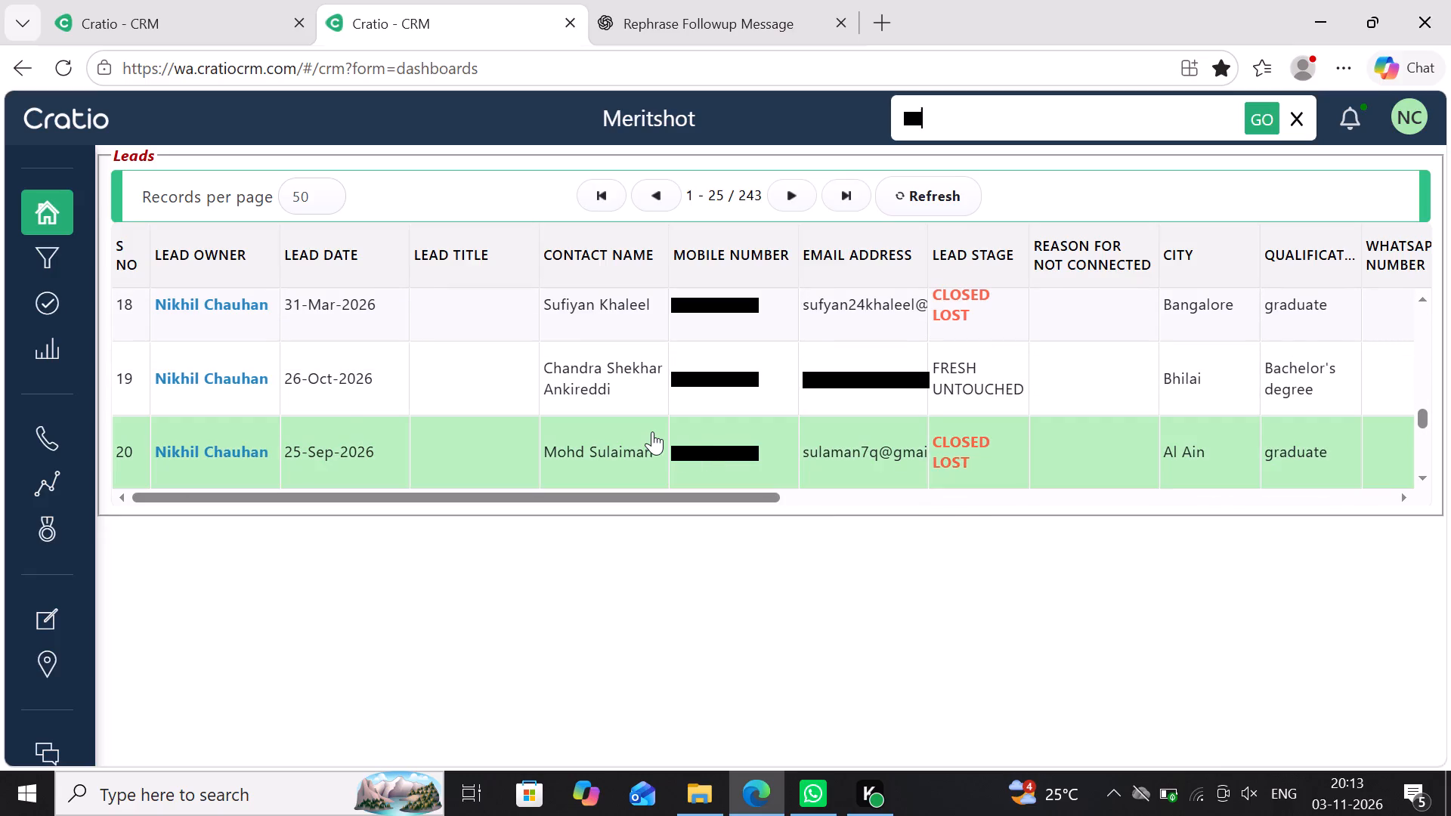
scroll(652, 431, "down", 20)
scroll(652, 431, "down", 11)
scroll(652, 437, "up", 7)
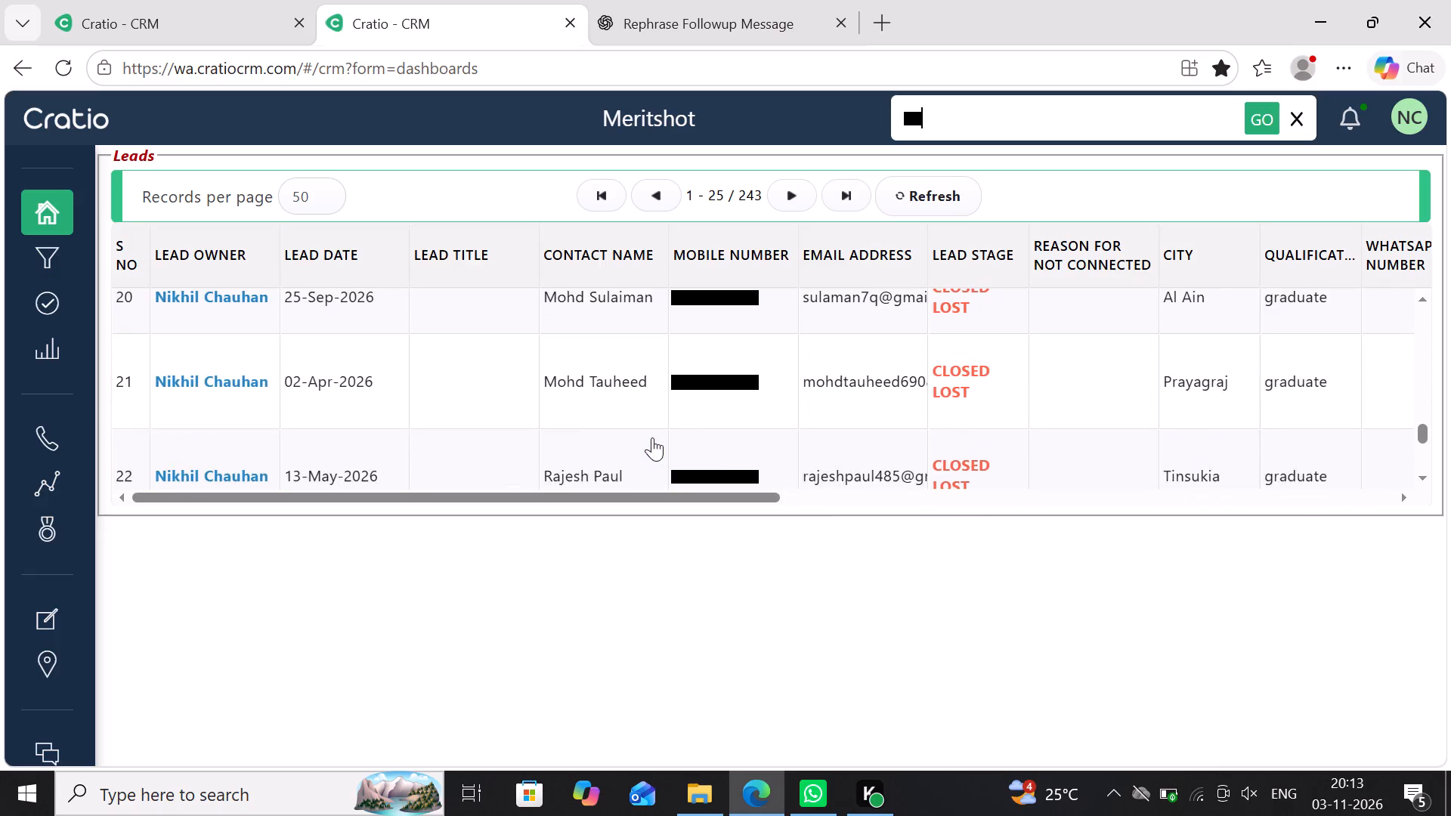
scroll(652, 437, "up", 20)
scroll(652, 437, "up", 8)
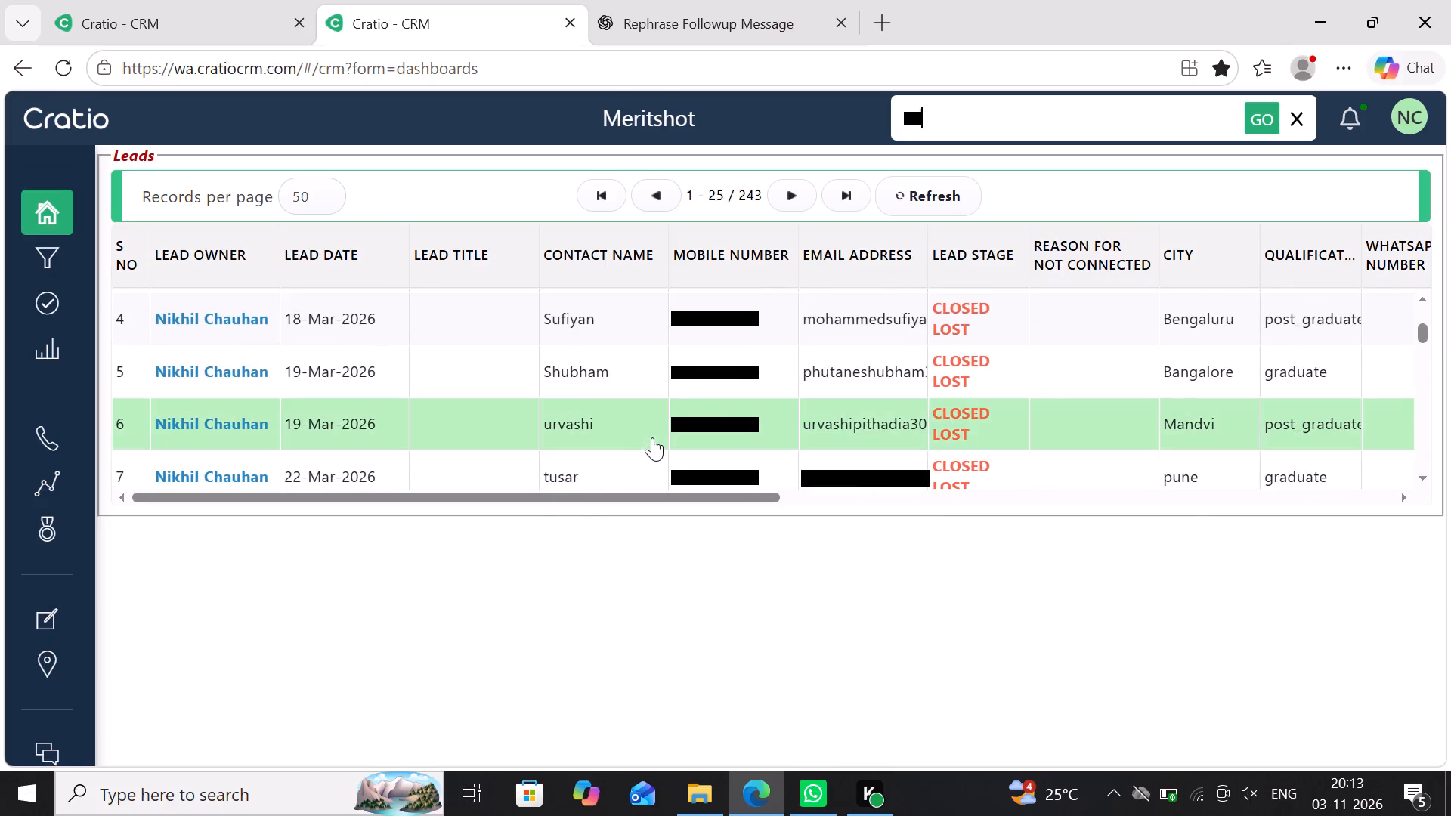
scroll(653, 440, "up", 20)
scroll(653, 440, "up", 5)
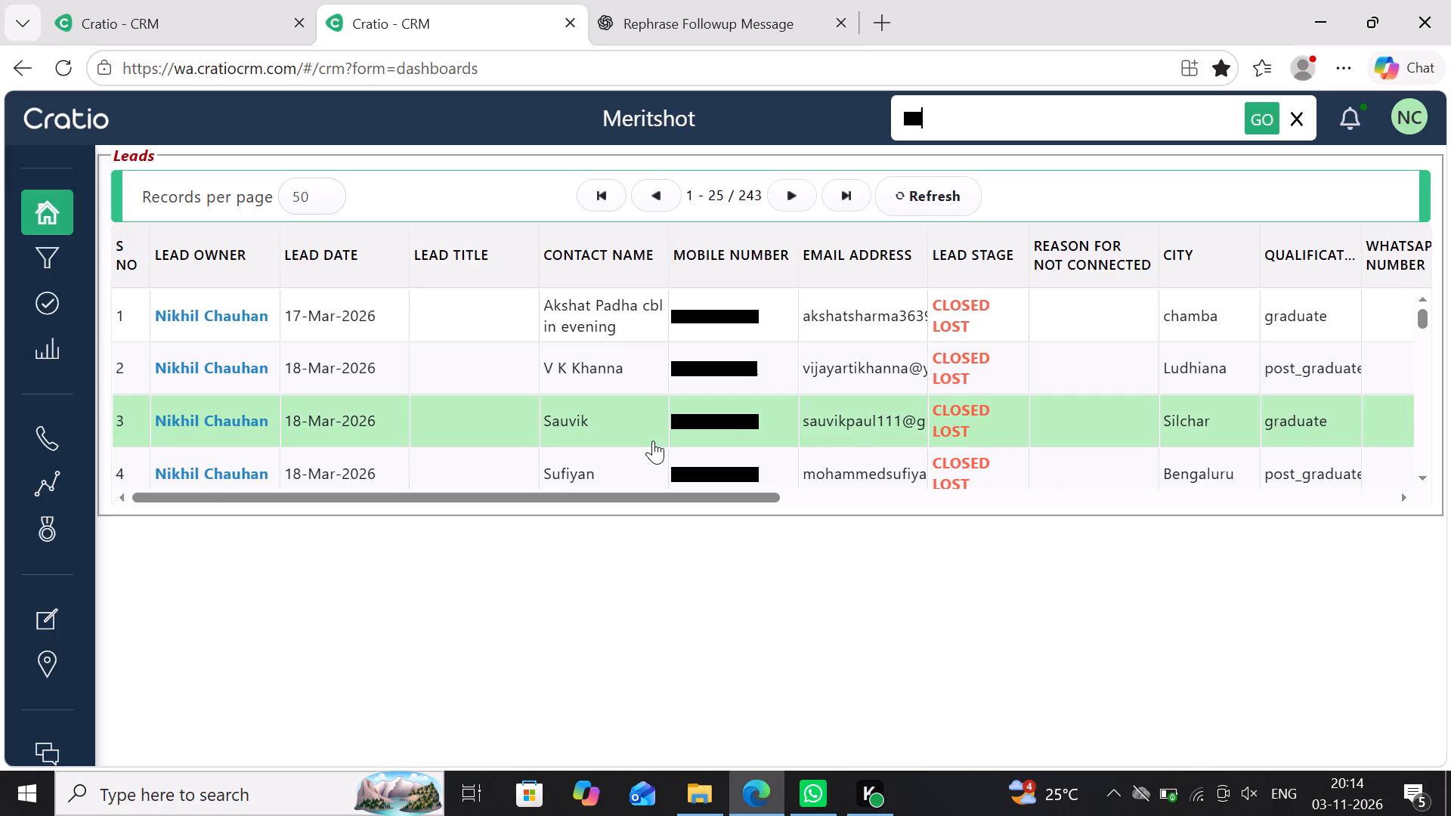
Narrow the CRM search by adding five more digits of the mobile number.
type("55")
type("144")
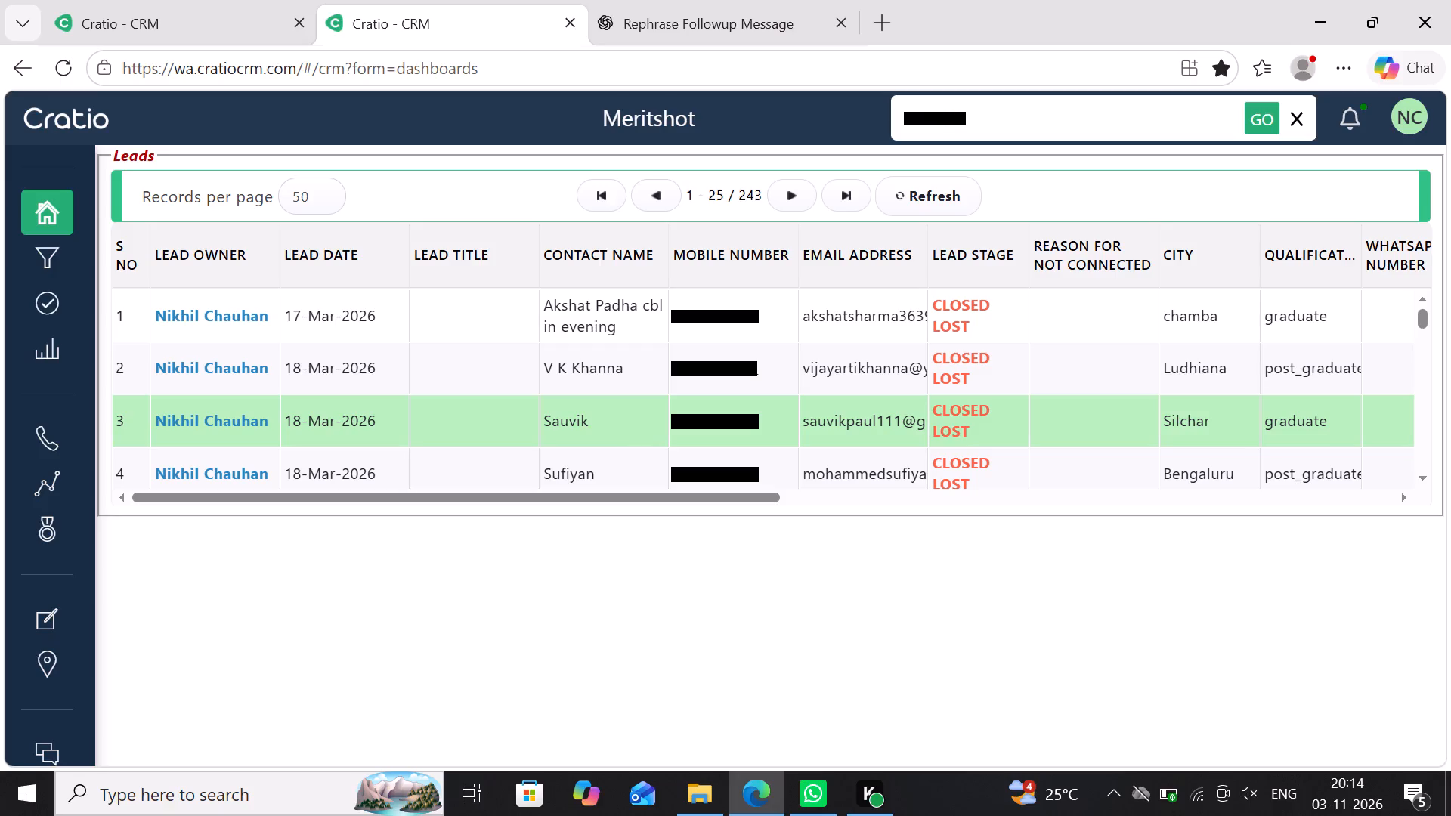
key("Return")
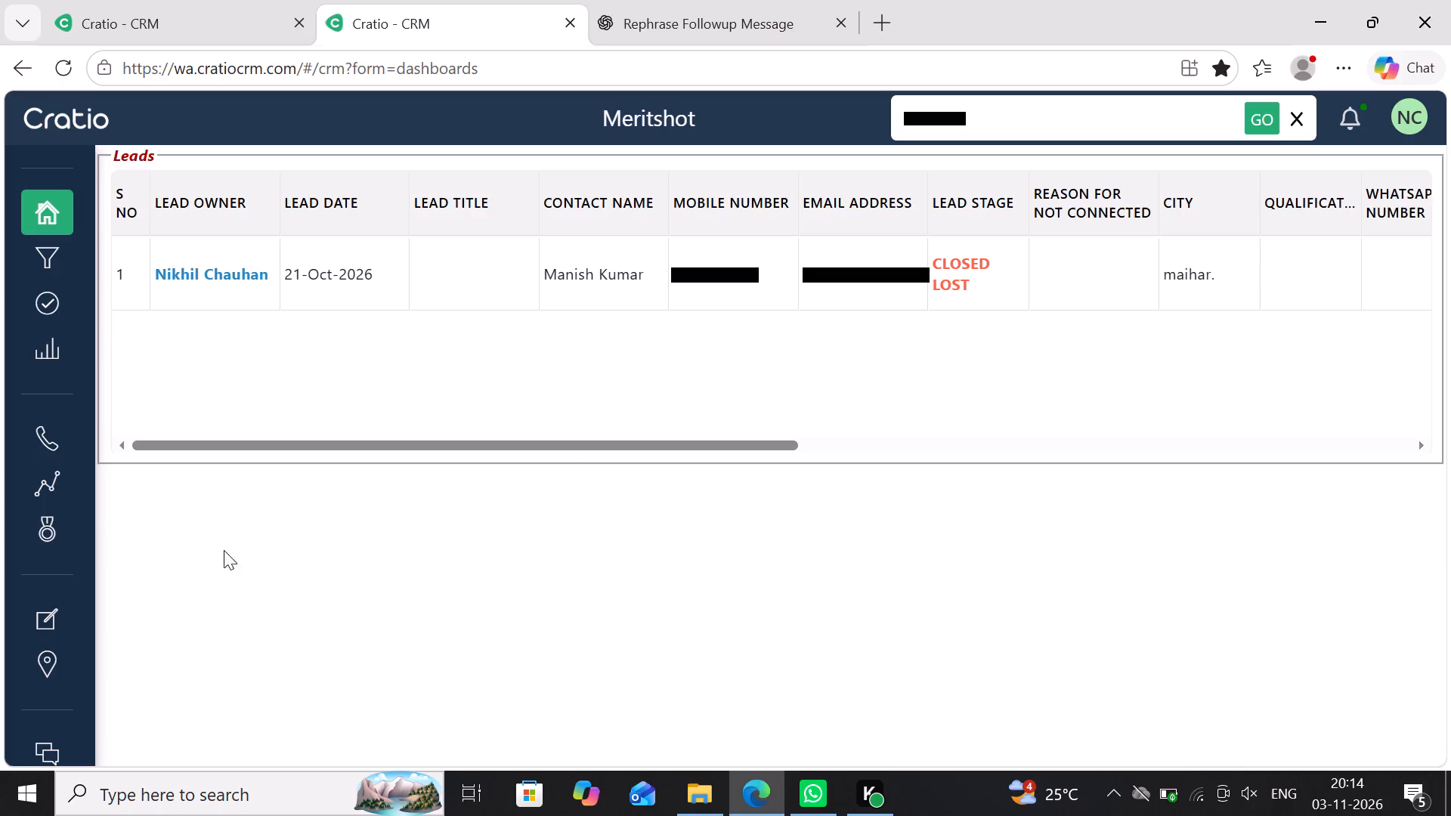
Open the matching lead from maihar, examine its lost and next follow-up details, and return to the search results.
left_click(562, 255)
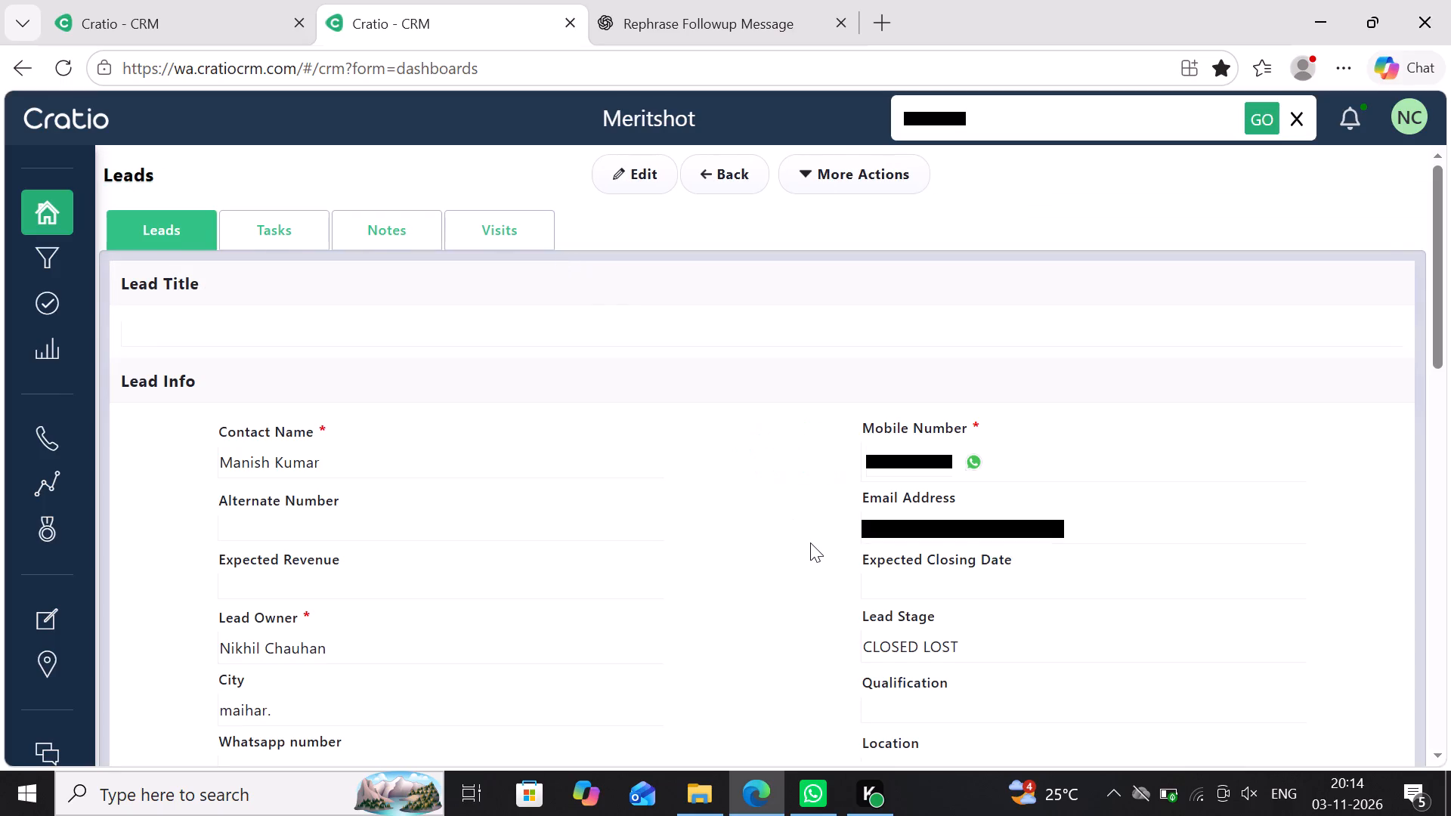
scroll(810, 542, "down", 16)
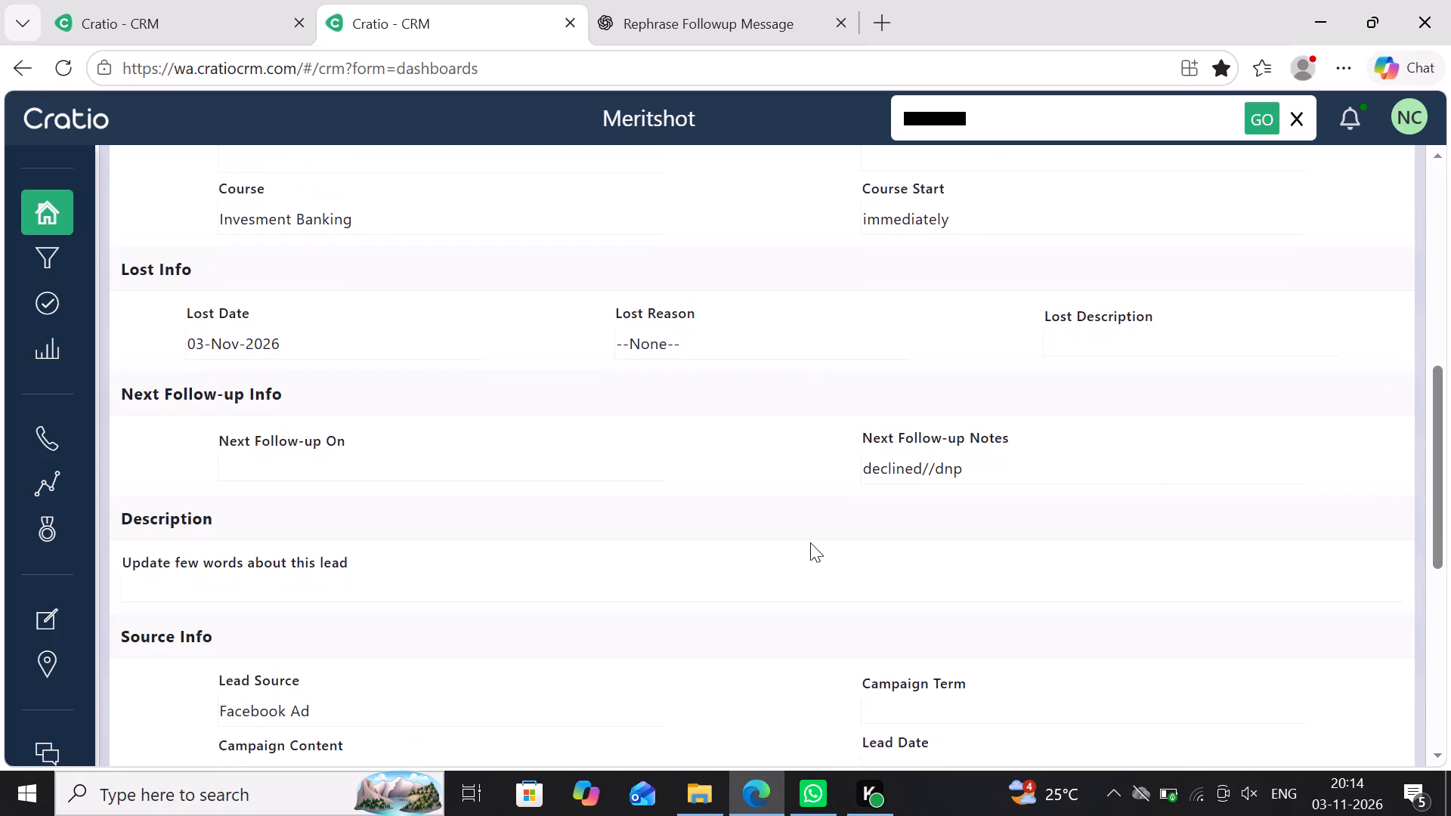
scroll(810, 542, "up", 20)
scroll(810, 542, "up", 20)
scroll(810, 542, "up", 9)
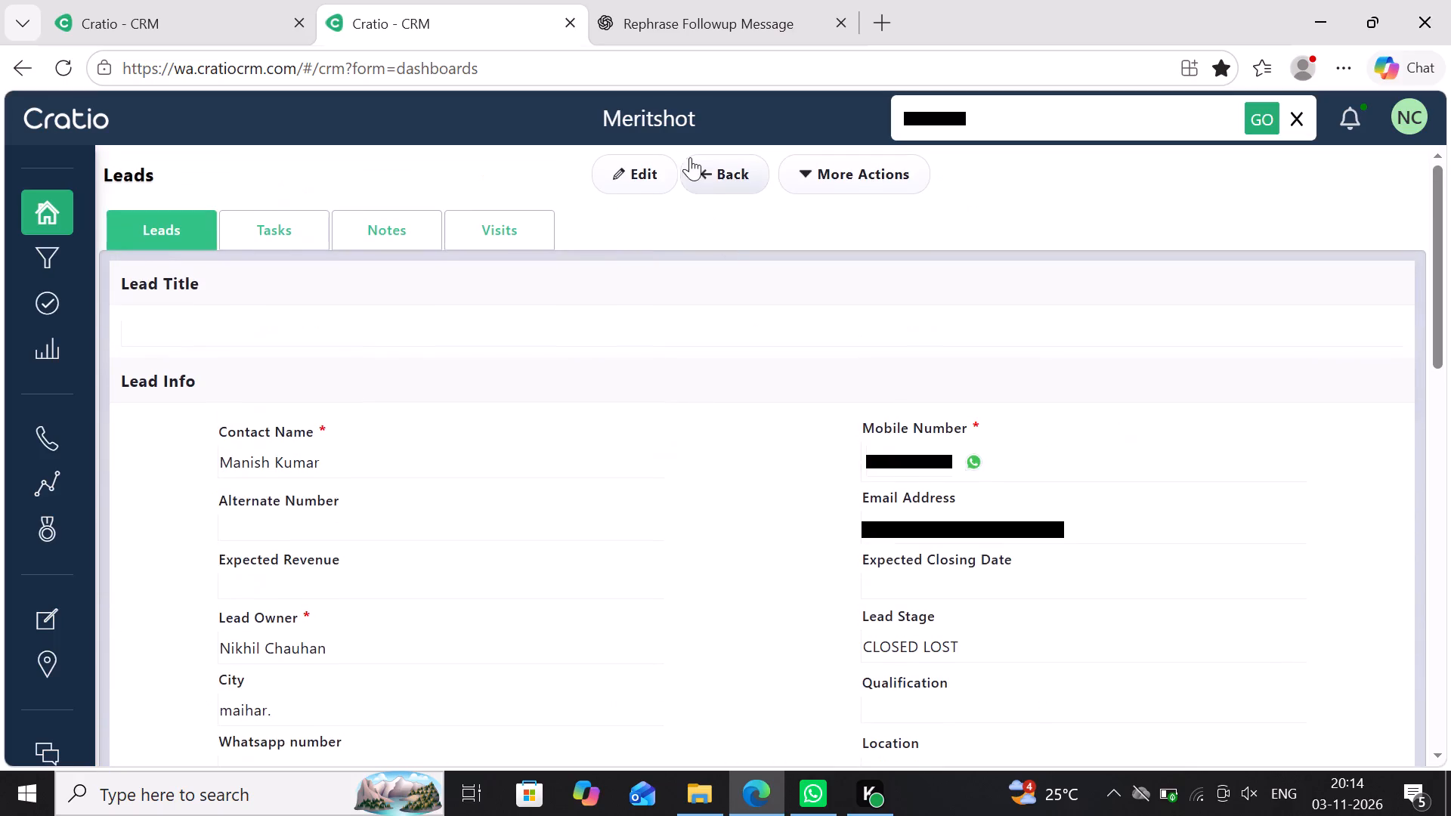
left_click(732, 163)
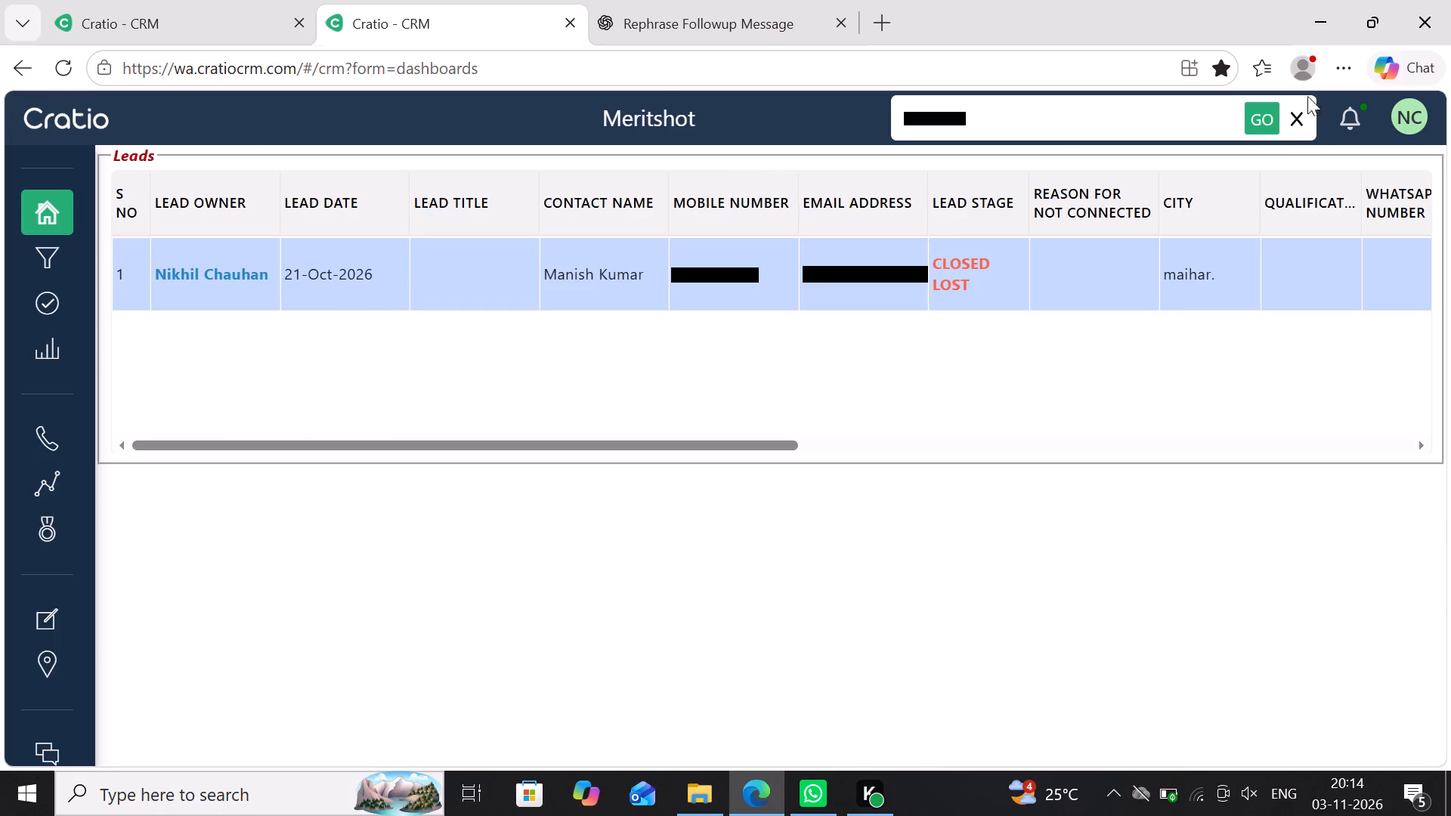
Close the search and return to the tab with lead 4/50 open for editing.
left_click(1301, 116)
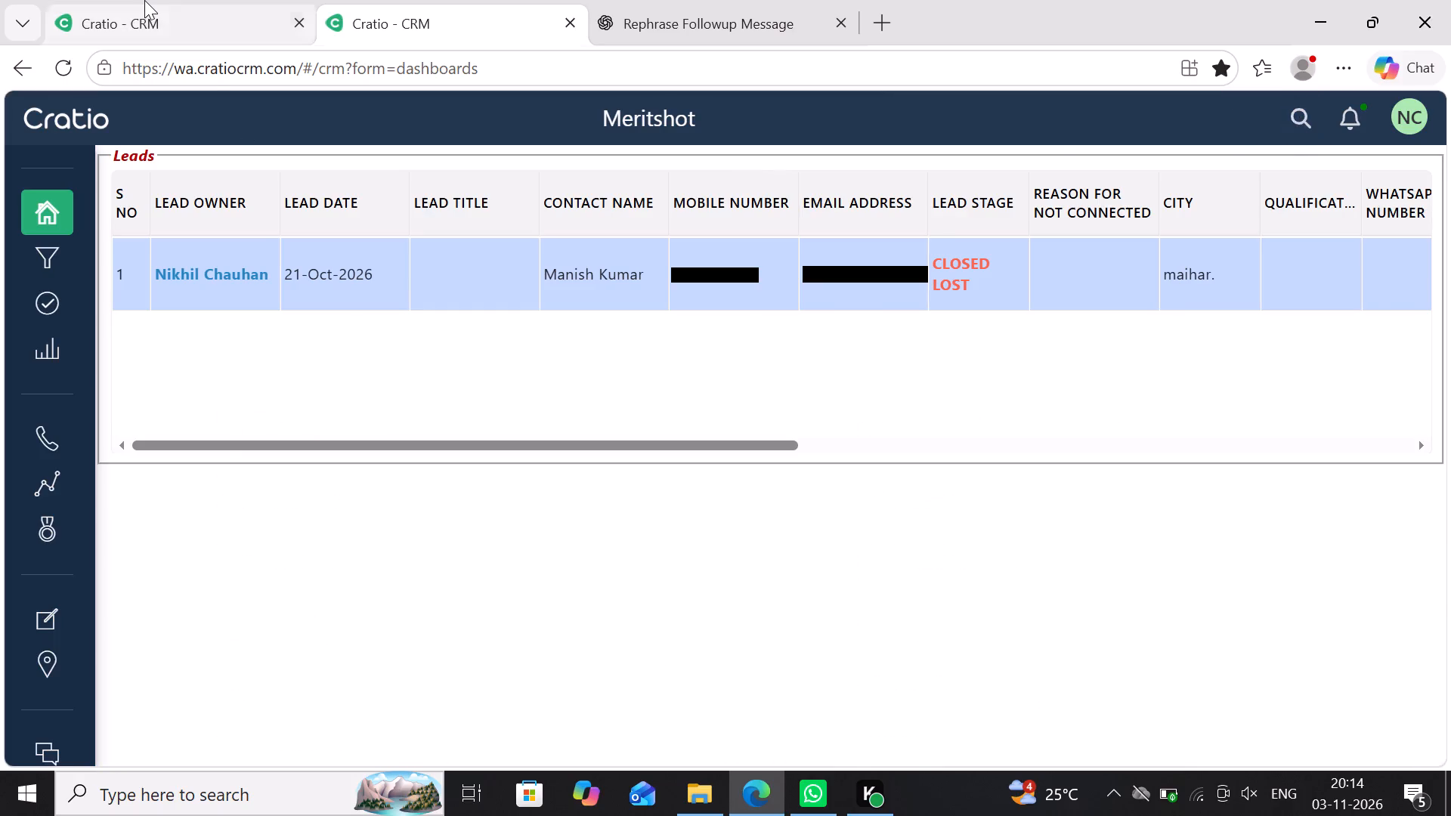
left_click(144, 0)
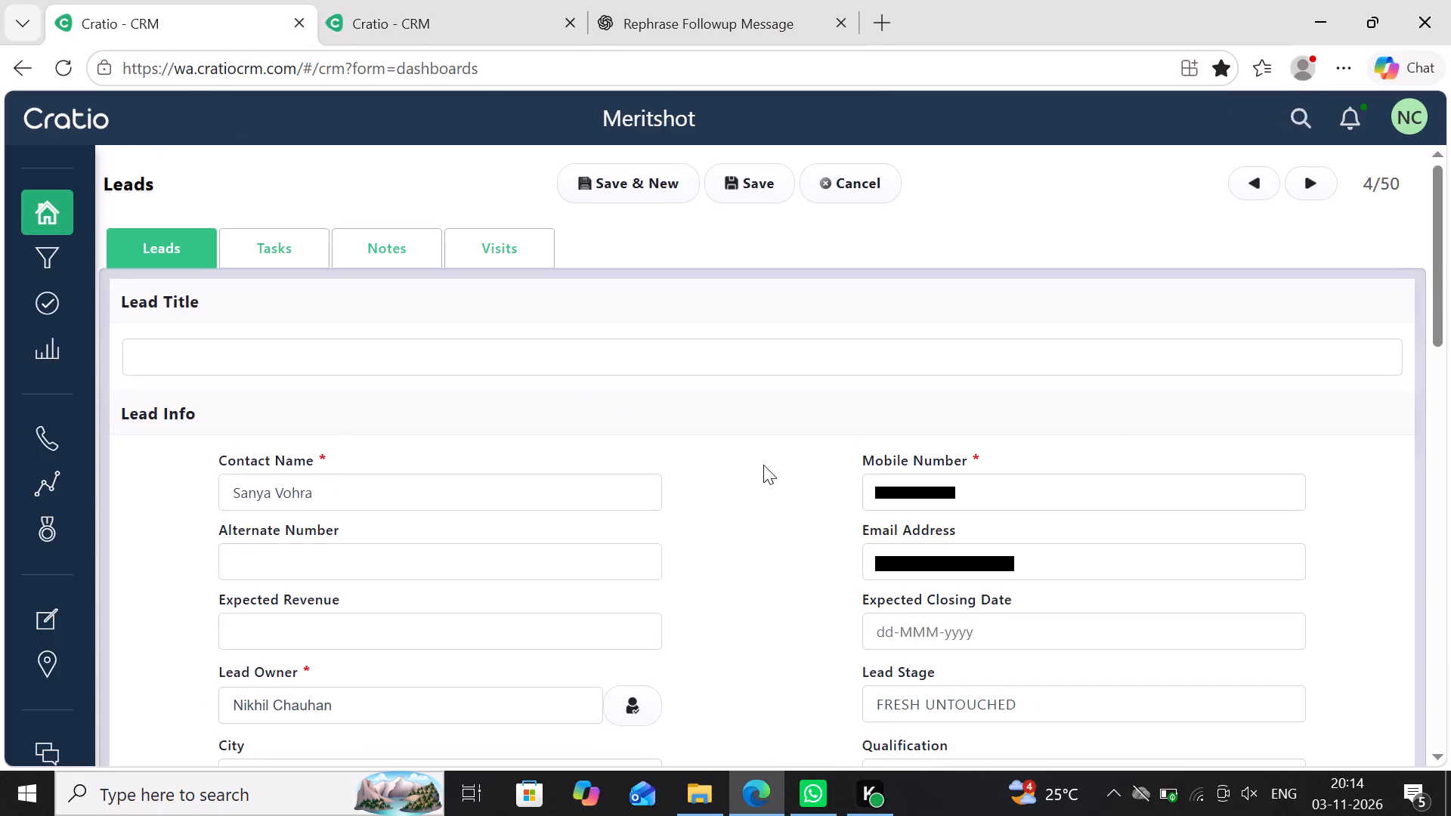
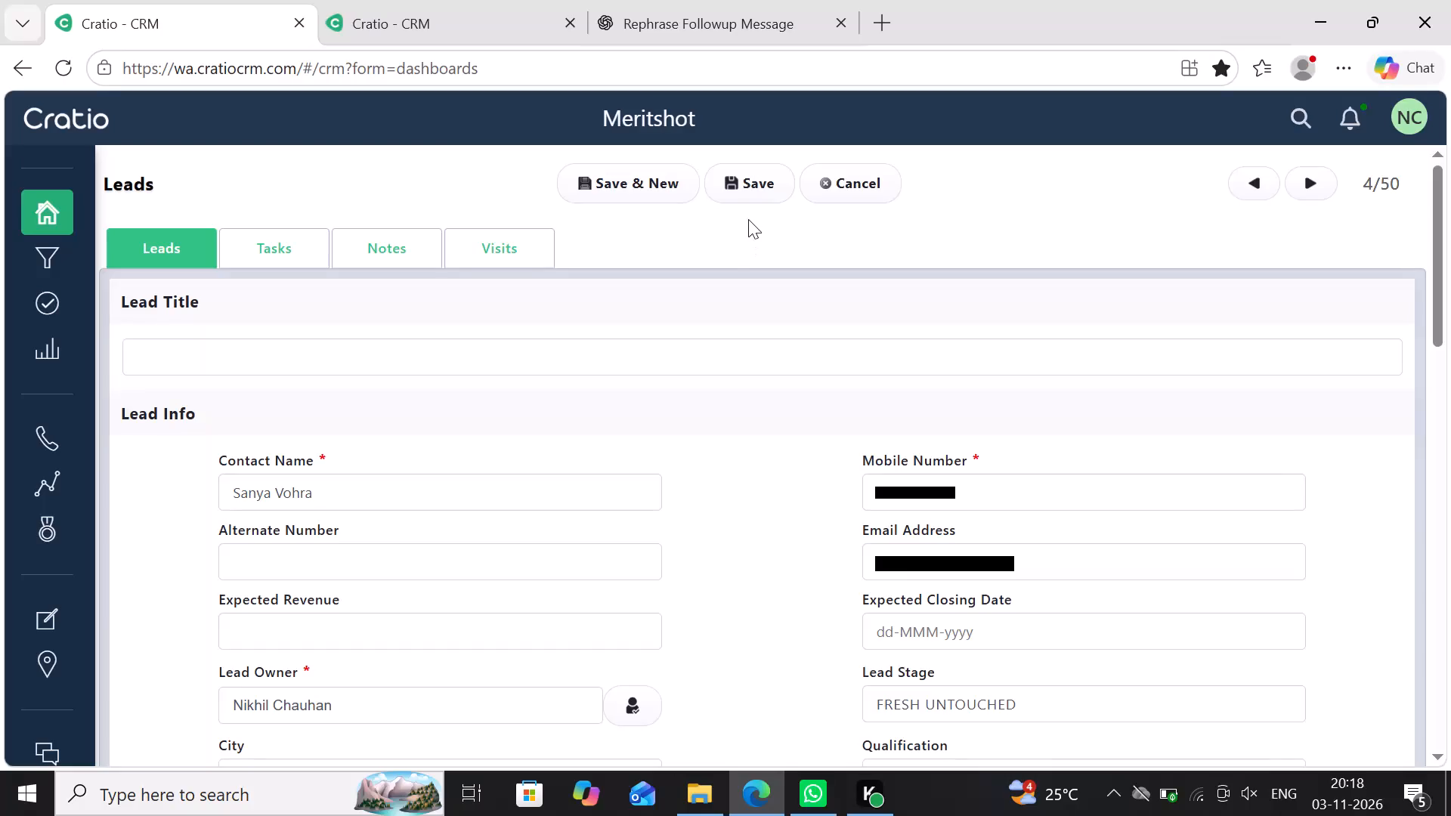
Save the open lead 4/50 and return to the FRESH UNTOUCHED leads list.
left_click(750, 185)
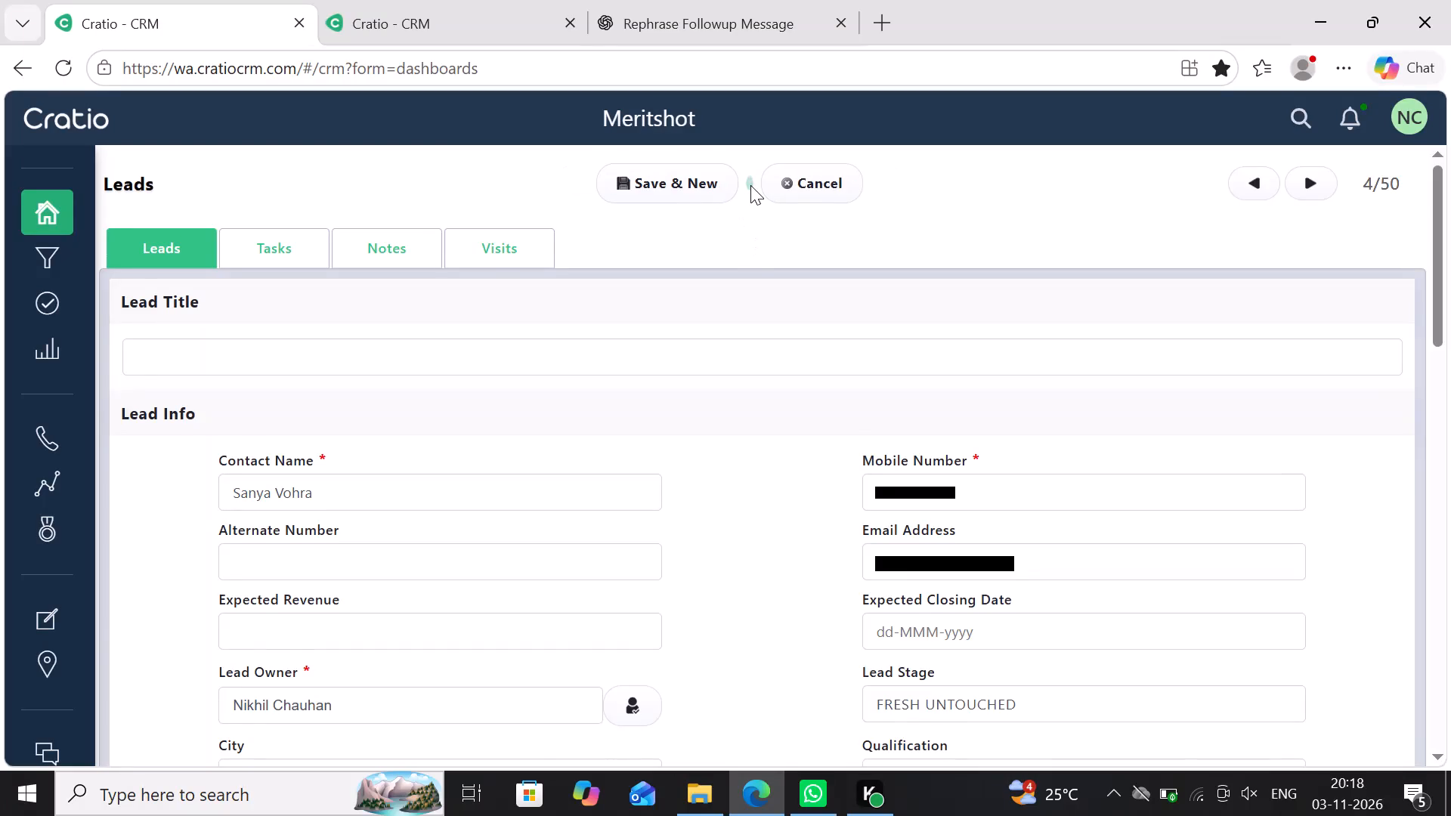
left_click(701, 180)
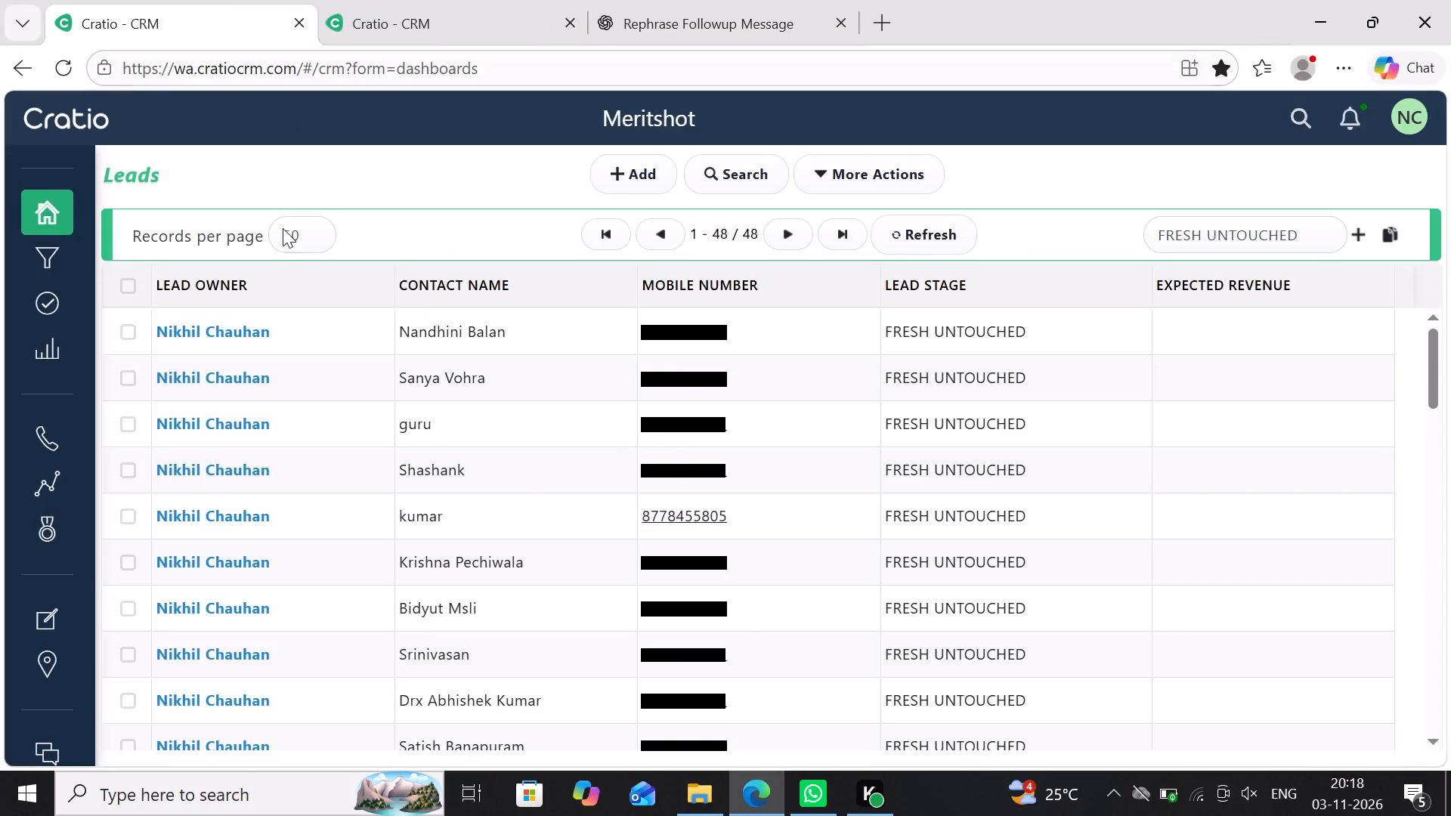
In the second CRM tab, refresh the dashboard figures, open the Overdue follow-up leads, and look through the refreshed list.
left_click(399, 0)
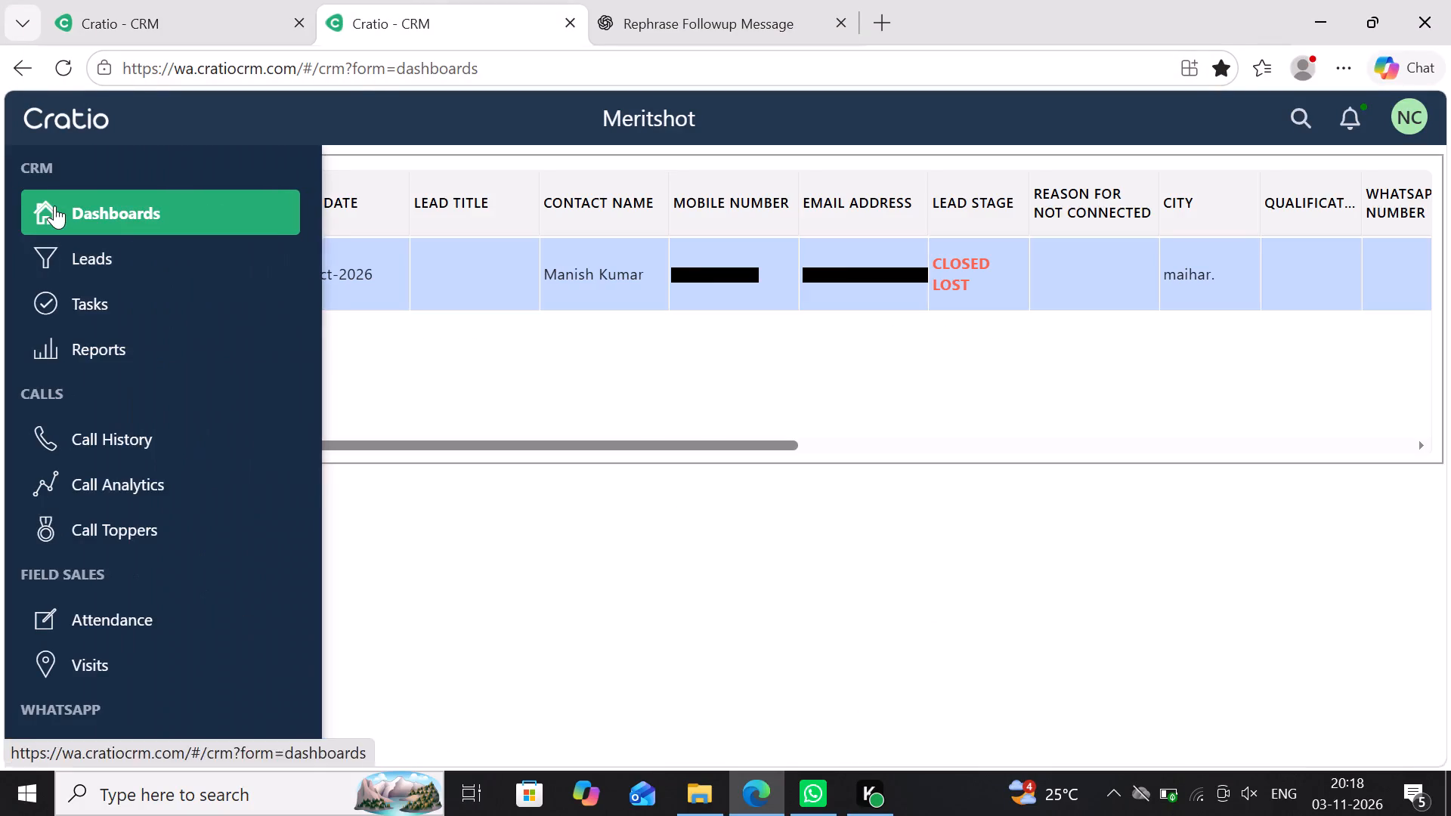
left_click(54, 206)
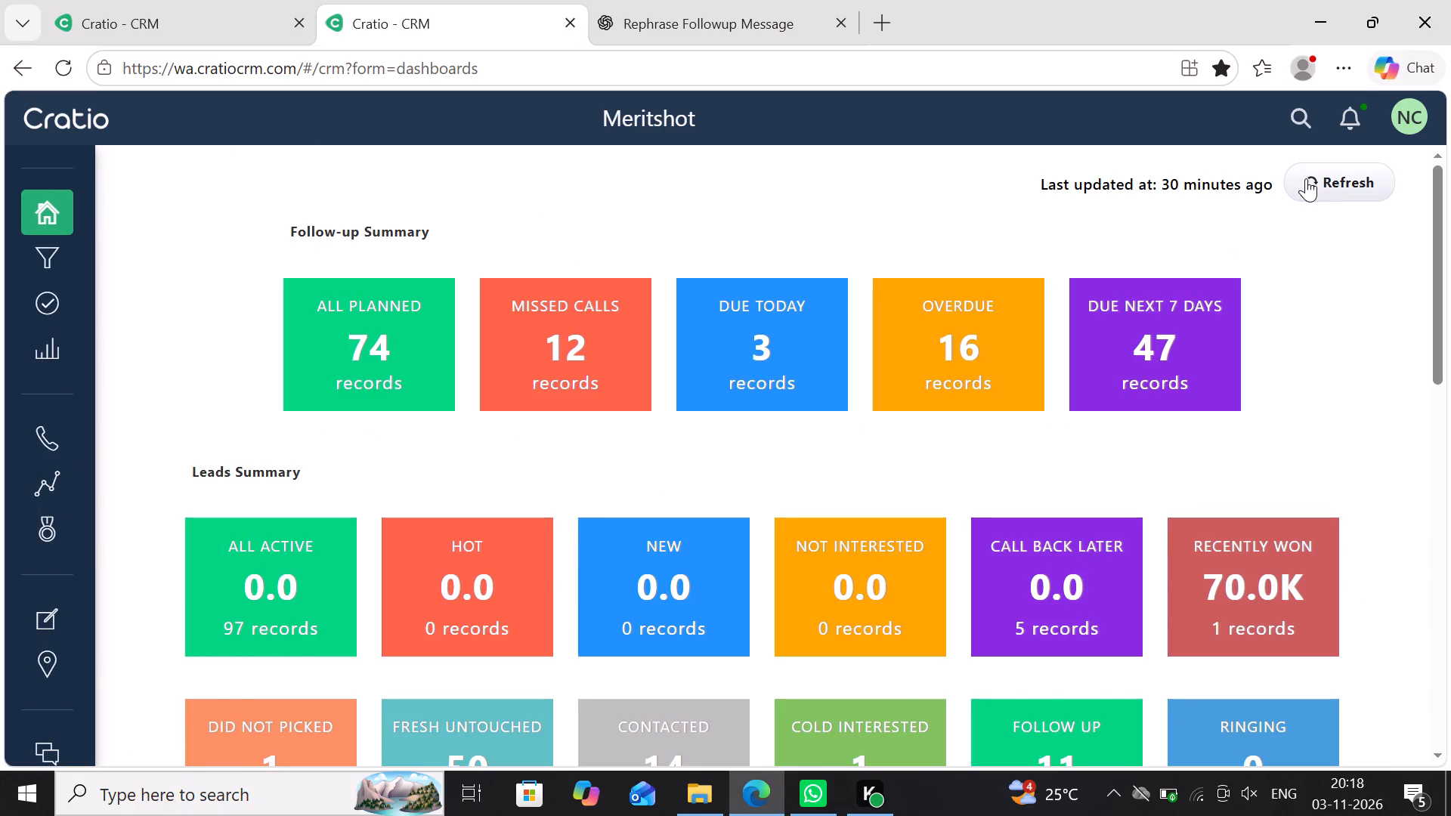
left_click(1306, 178)
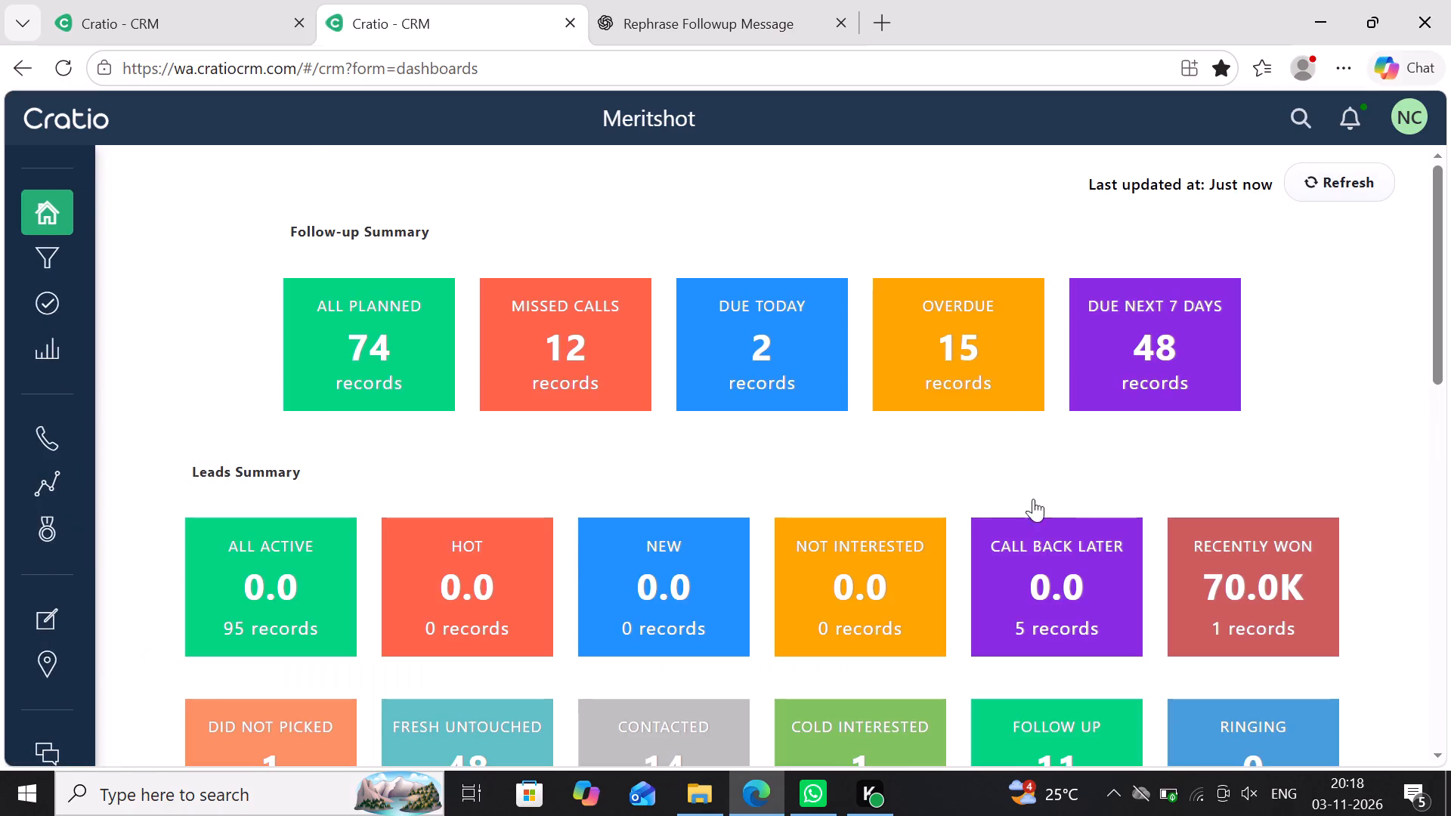
left_click(952, 312)
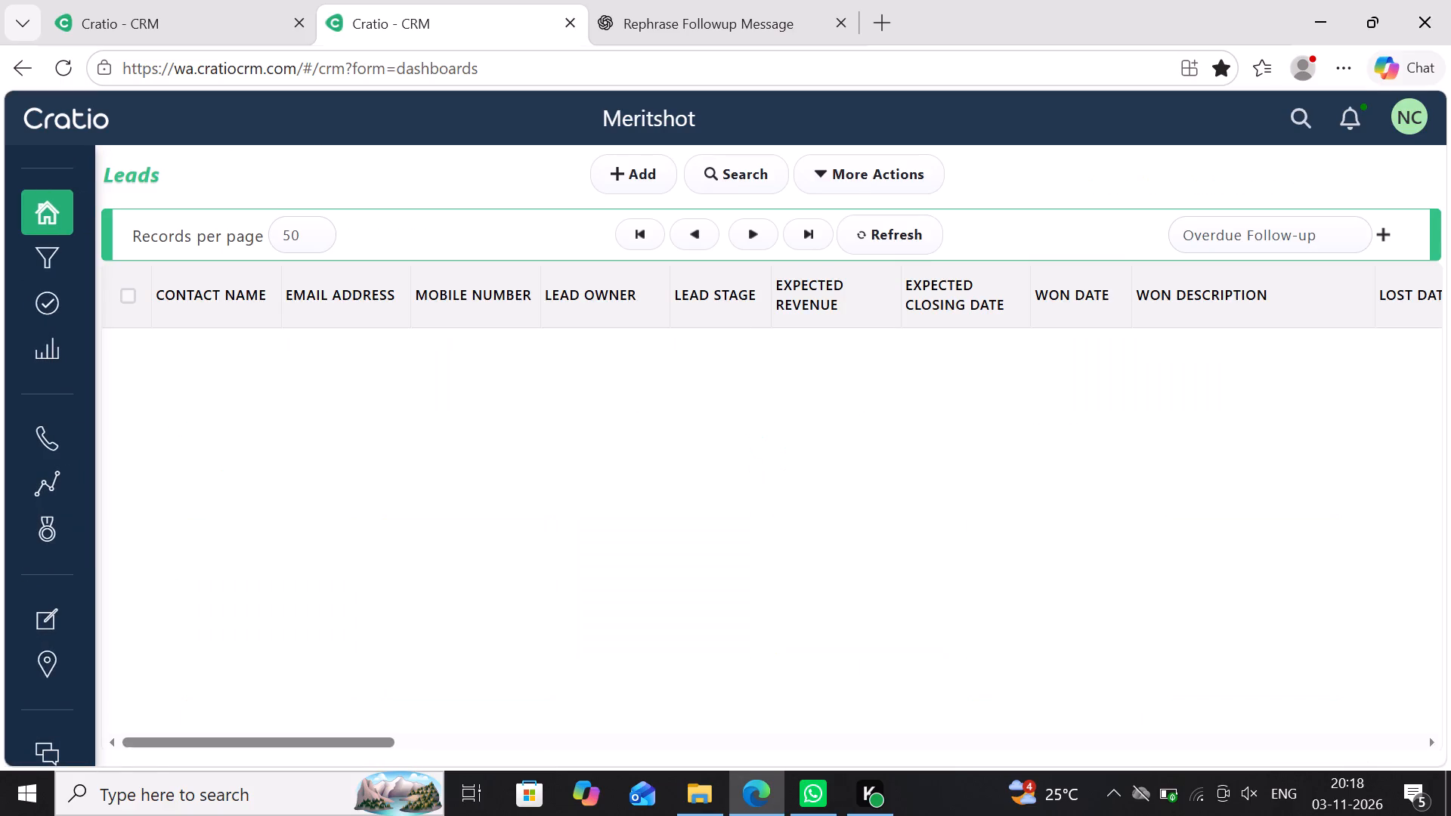
left_click(889, 240)
scroll(874, 462, "down", 20)
scroll(874, 462, "down", 20)
scroll(874, 462, "down", 20)
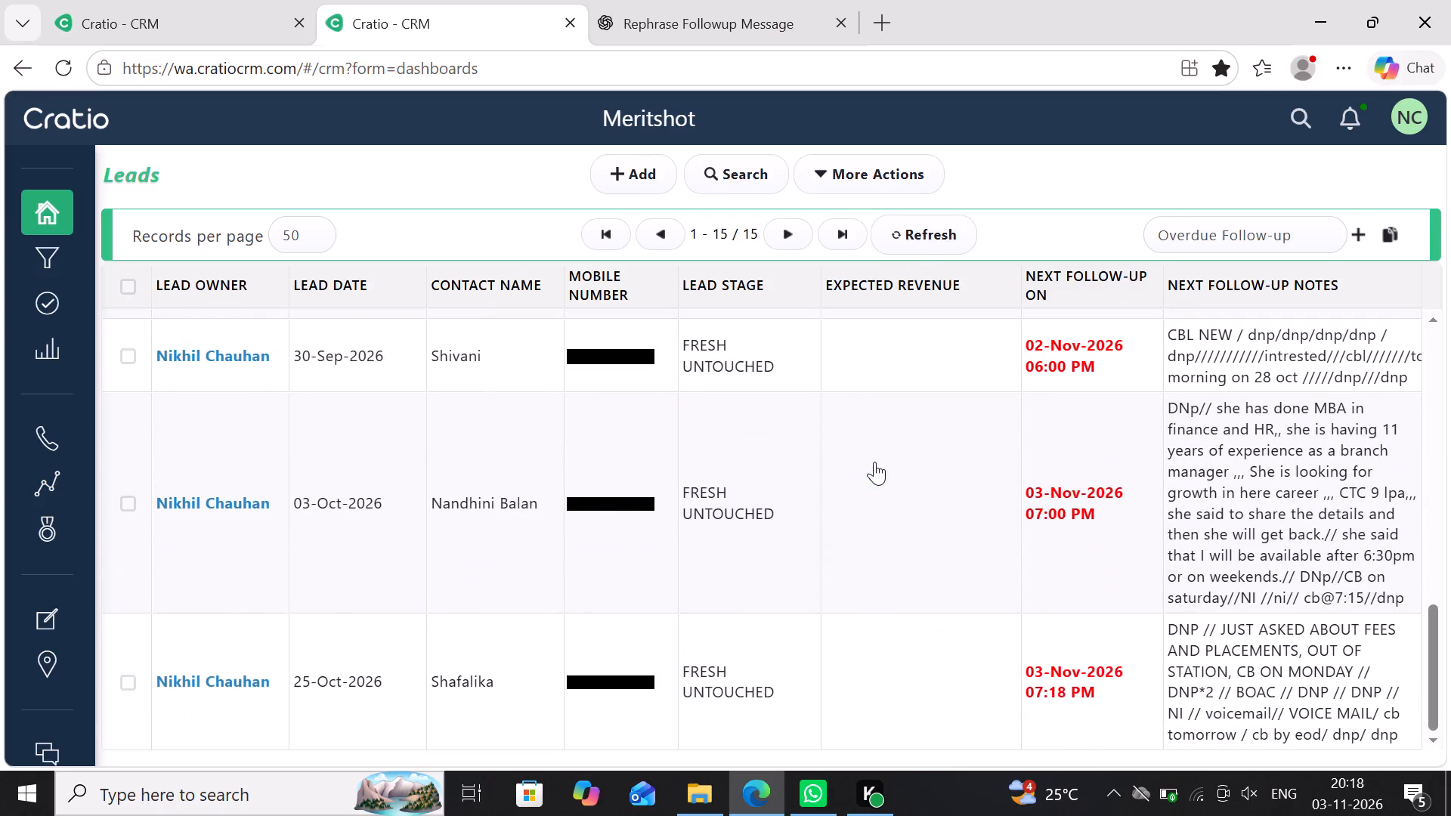
scroll(874, 462, "down", 20)
scroll(874, 462, "down", 20)
scroll(874, 462, "down", 20)
scroll(874, 462, "up", 20)
scroll(874, 462, "up", 20)
scroll(874, 462, "up", 20)
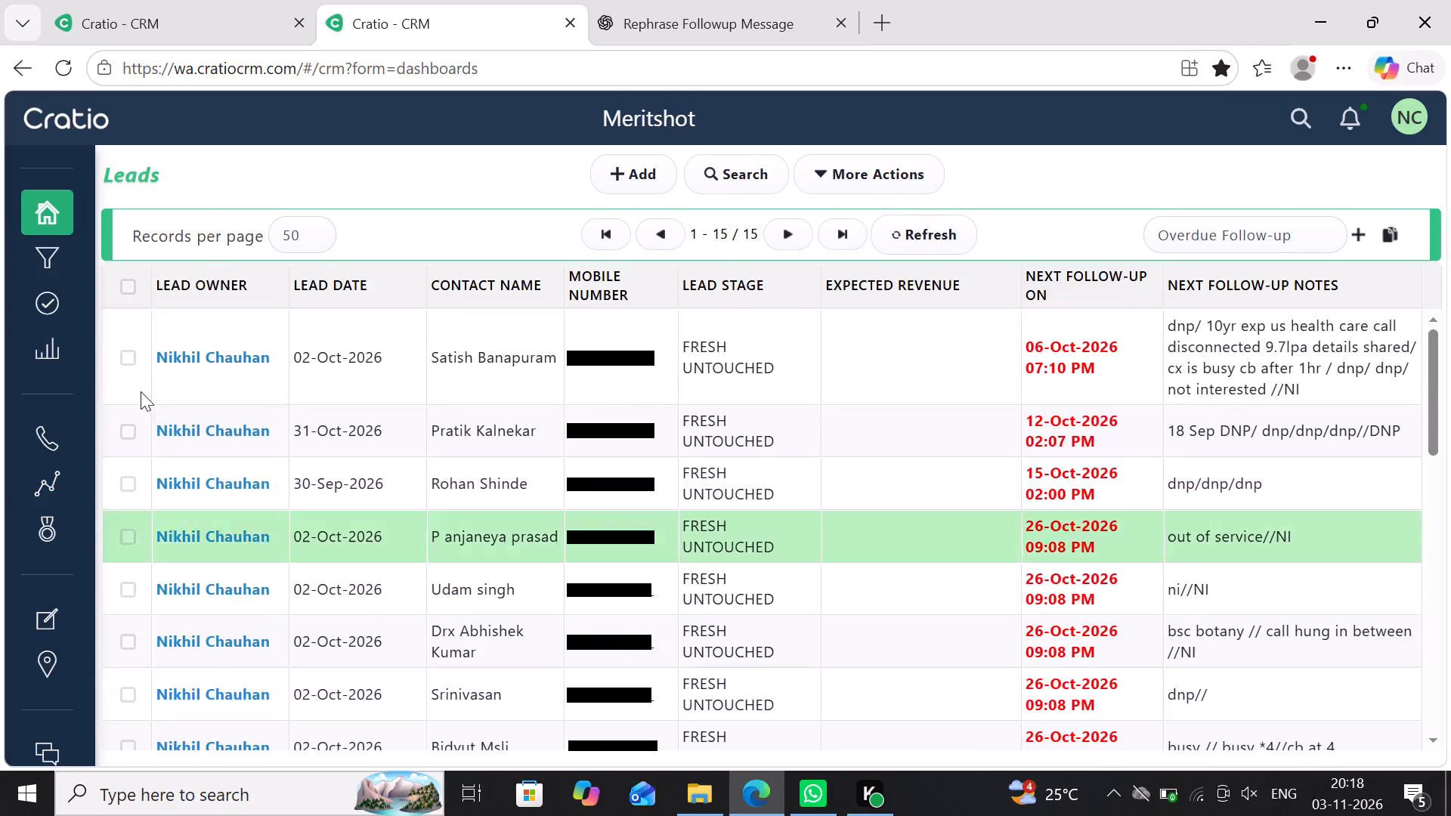
Select all the overdue leads and mass edit them to clear their Next Follow-up On date and time, then save.
left_click(131, 283)
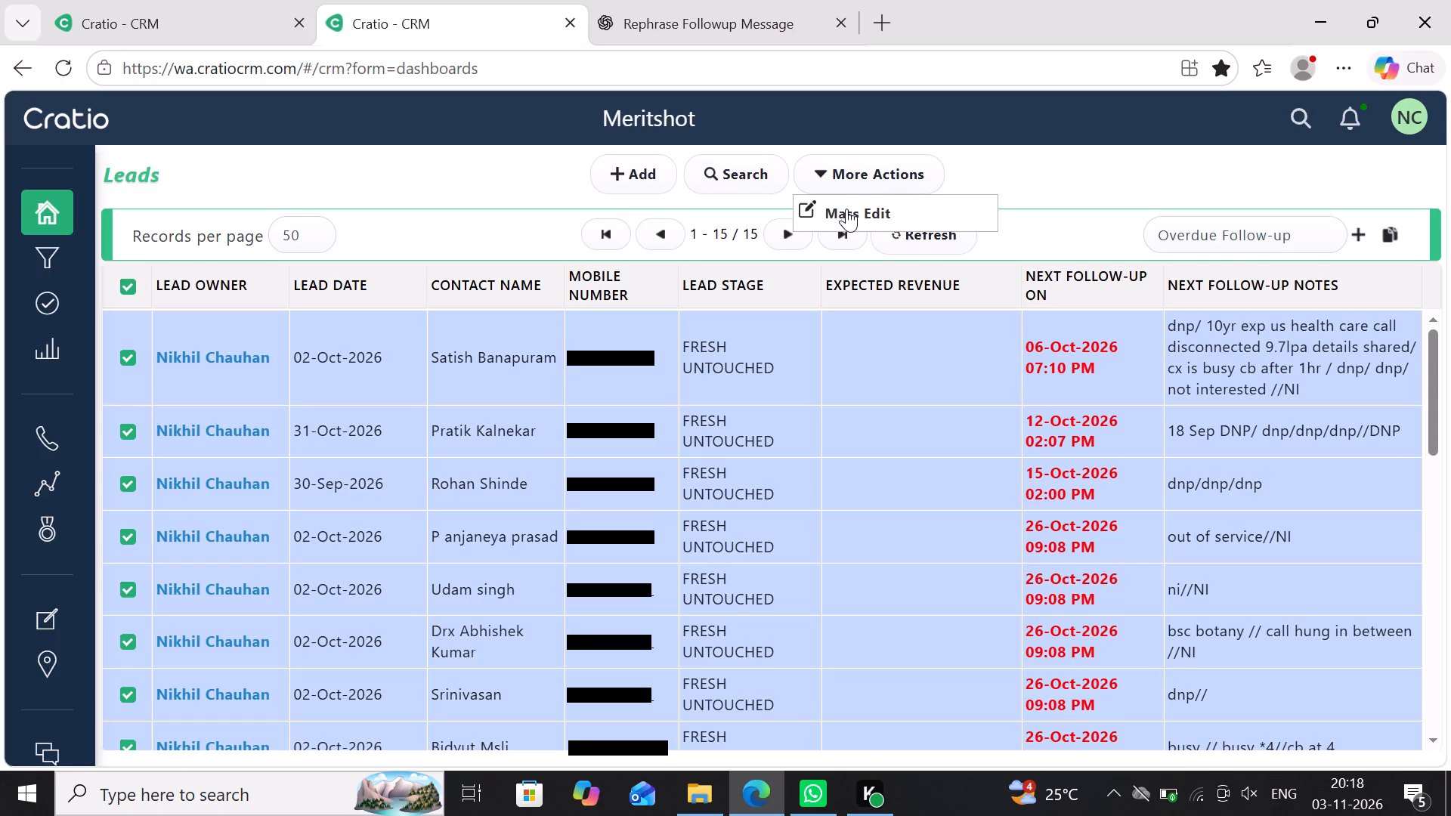
left_click(846, 209)
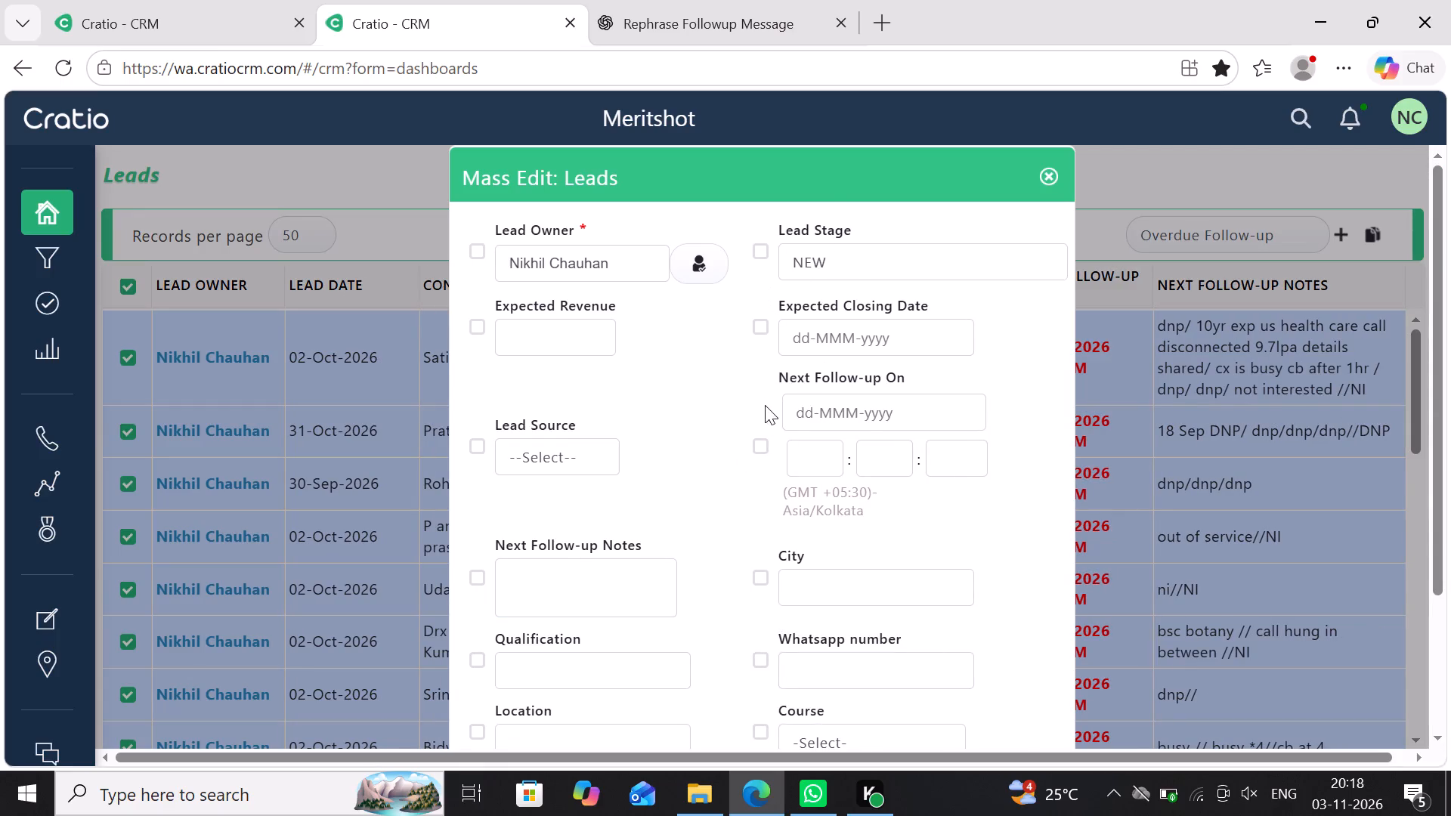
left_click(763, 440)
scroll(763, 440, "down", 20)
scroll(763, 440, "down", 20)
scroll(763, 440, "down", 8)
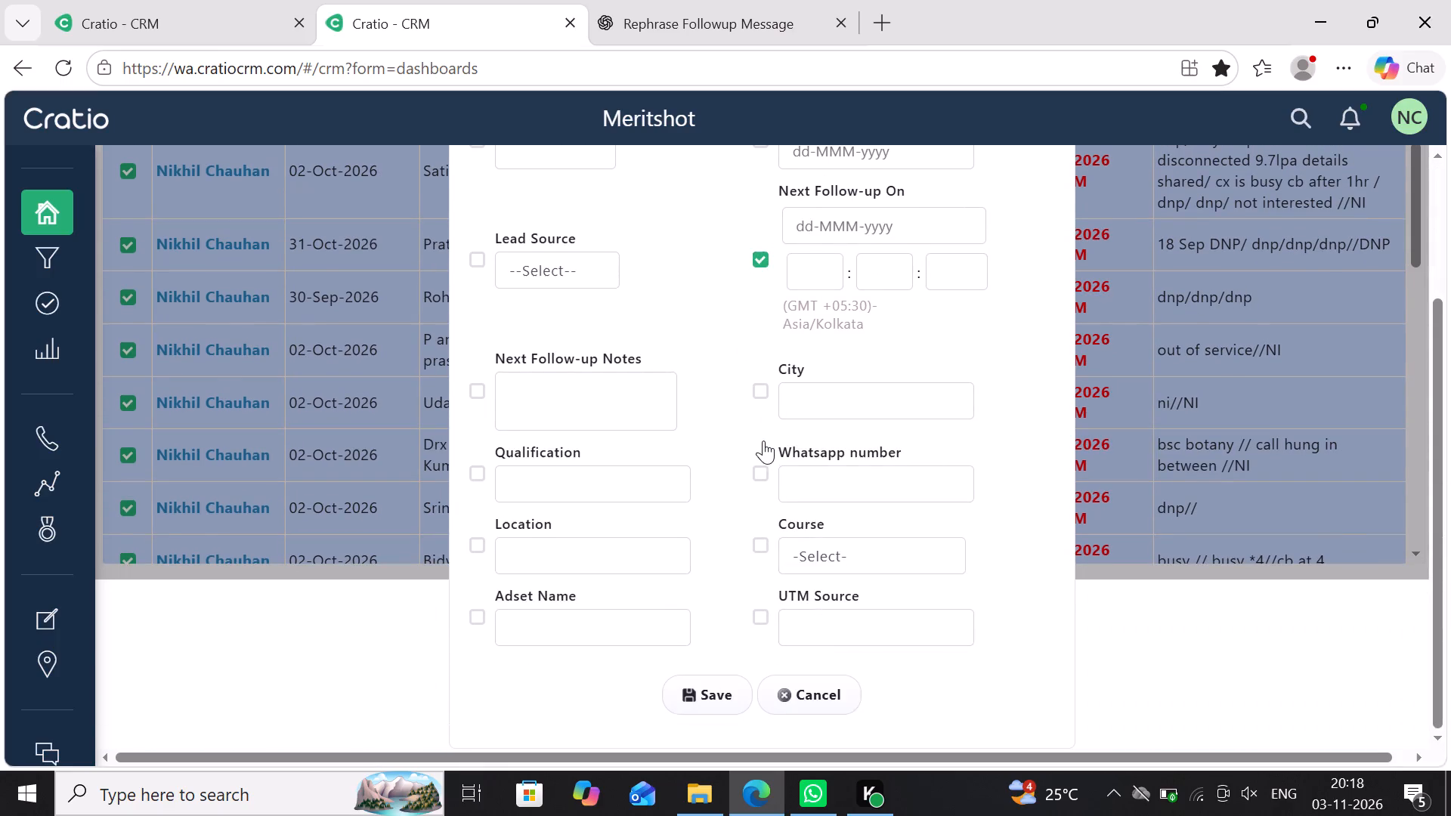
scroll(763, 440, "down", 10)
left_click(706, 701)
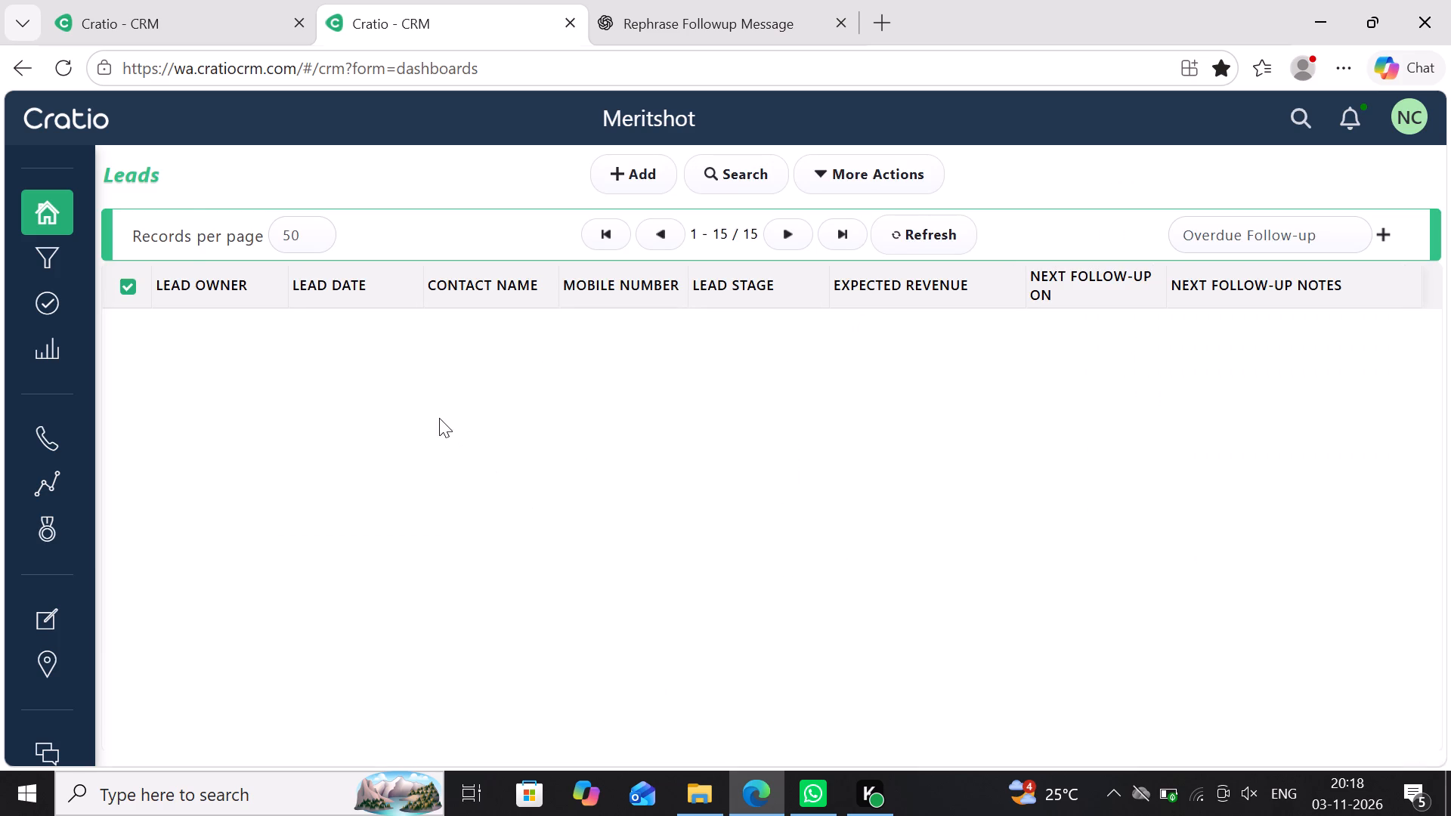
Return to the dashboard, refresh its figures, and review the follow-up and leads summaries.
left_click(55, 212)
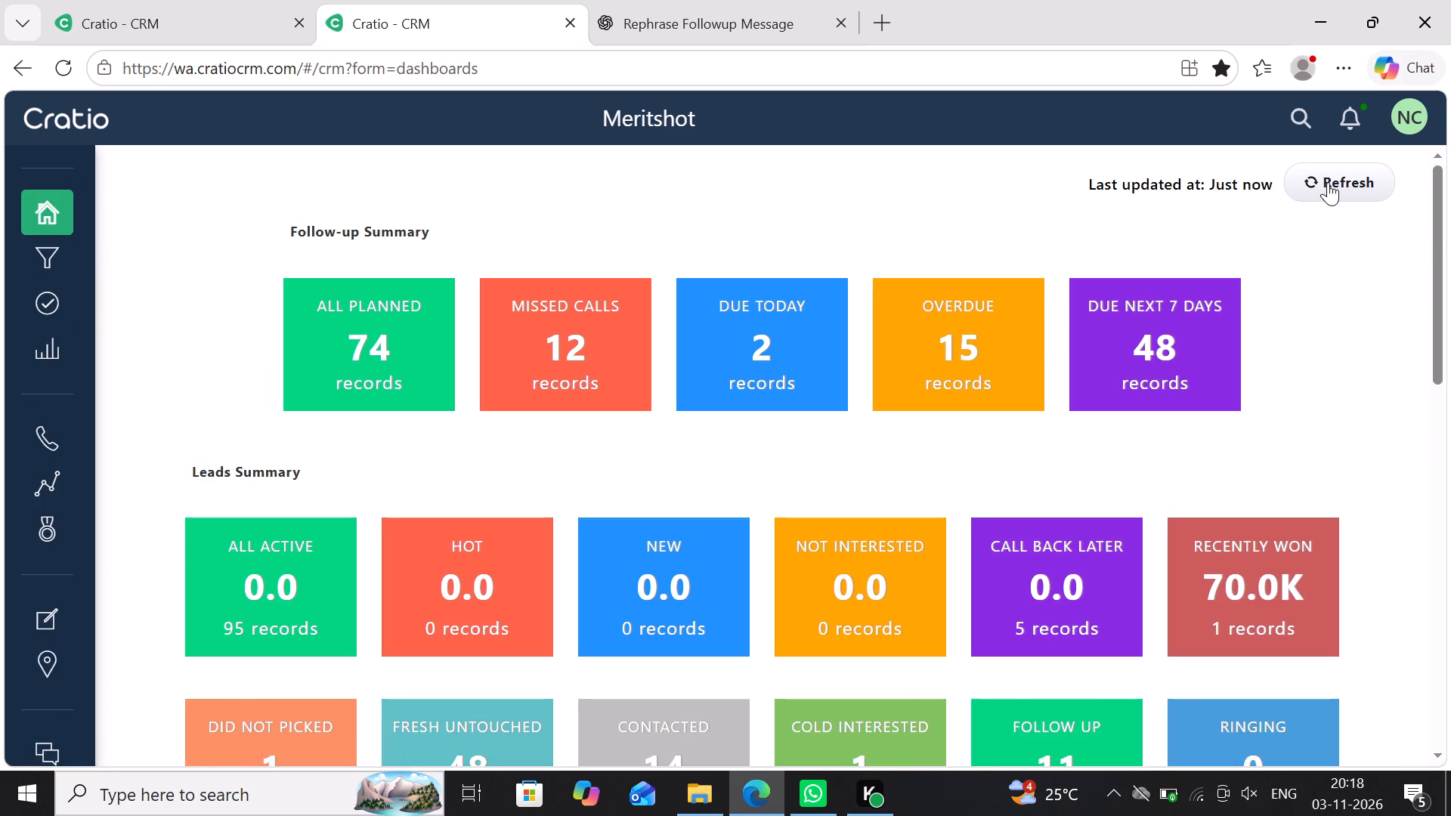
left_click(1328, 182)
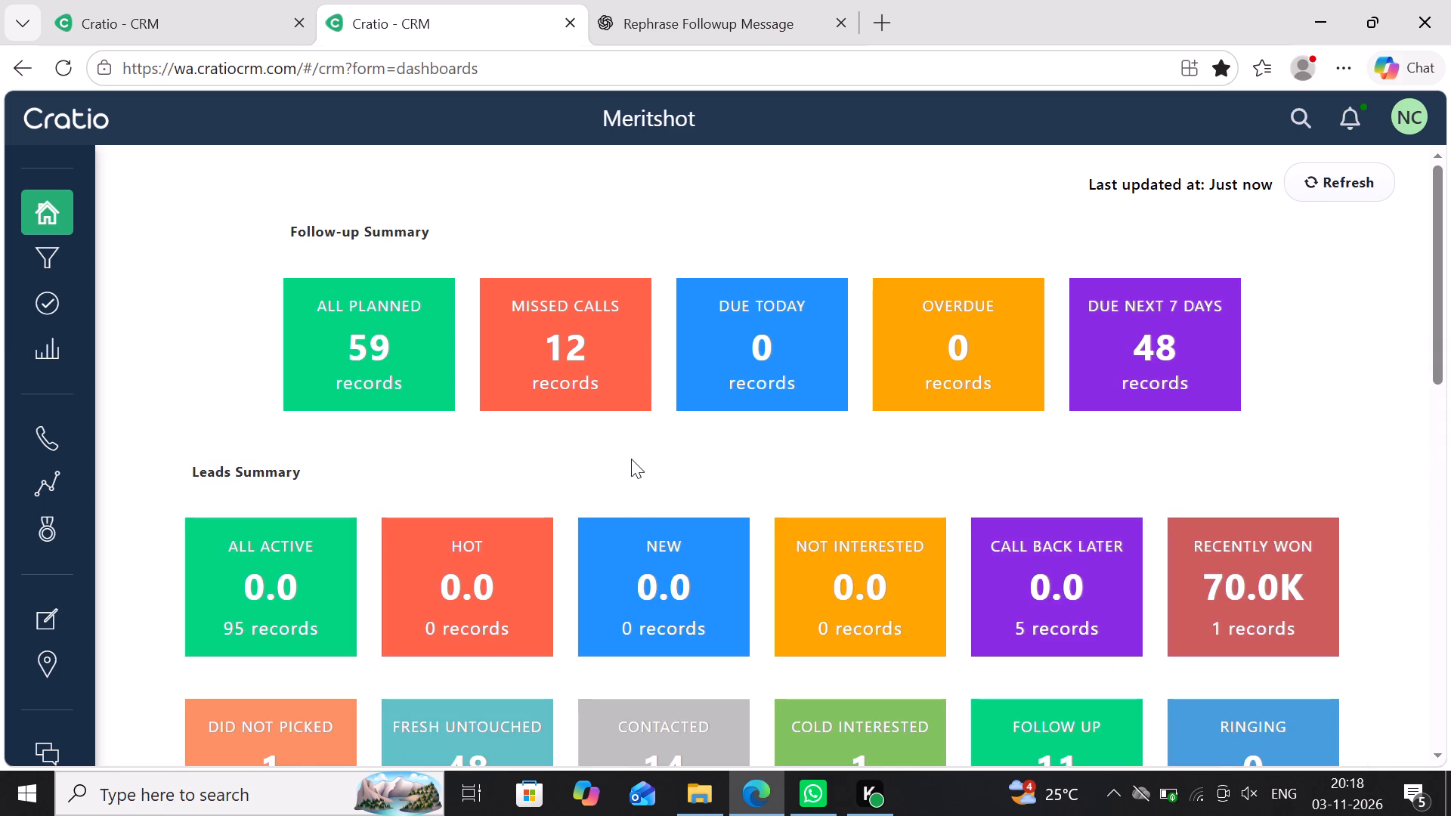
scroll(631, 459, "down", 8)
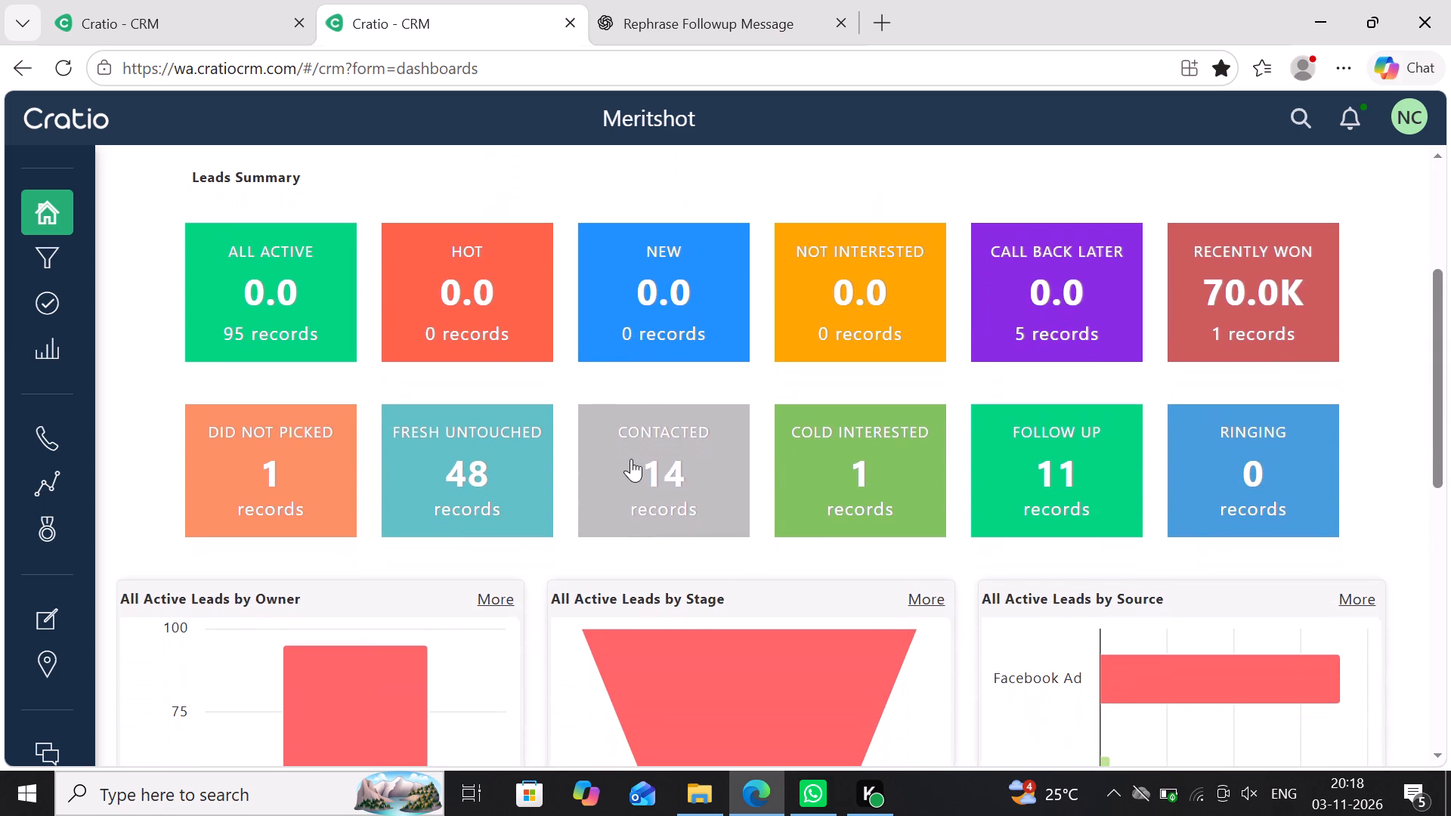
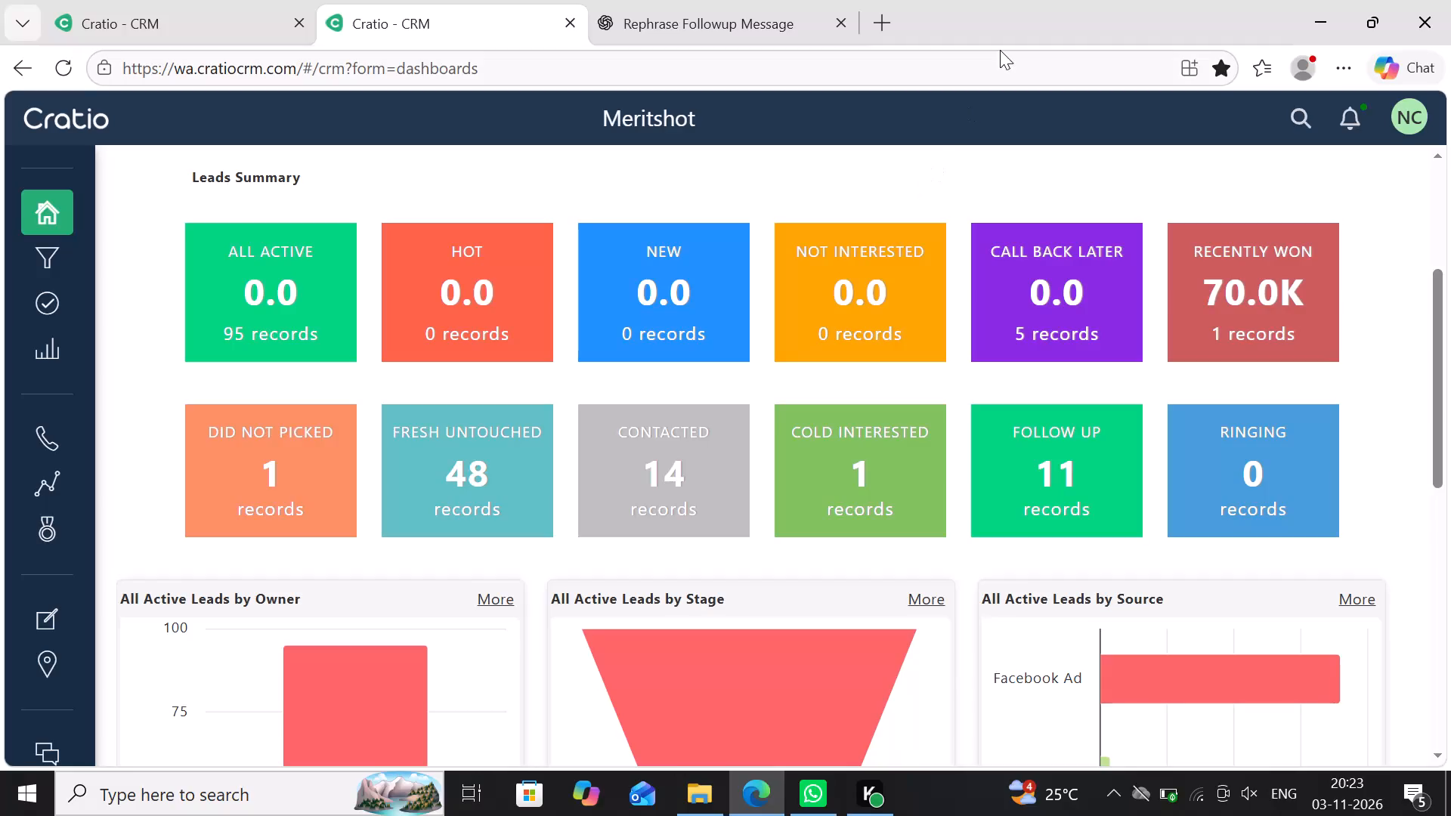
Check the dashboard's follow-up summary one last time and close the Microsoft Edge browser window.
scroll(1000, 56, "up", 14)
scroll(989, 219, "up", 20)
scroll(989, 219, "up", 20)
scroll(989, 219, "up", 20)
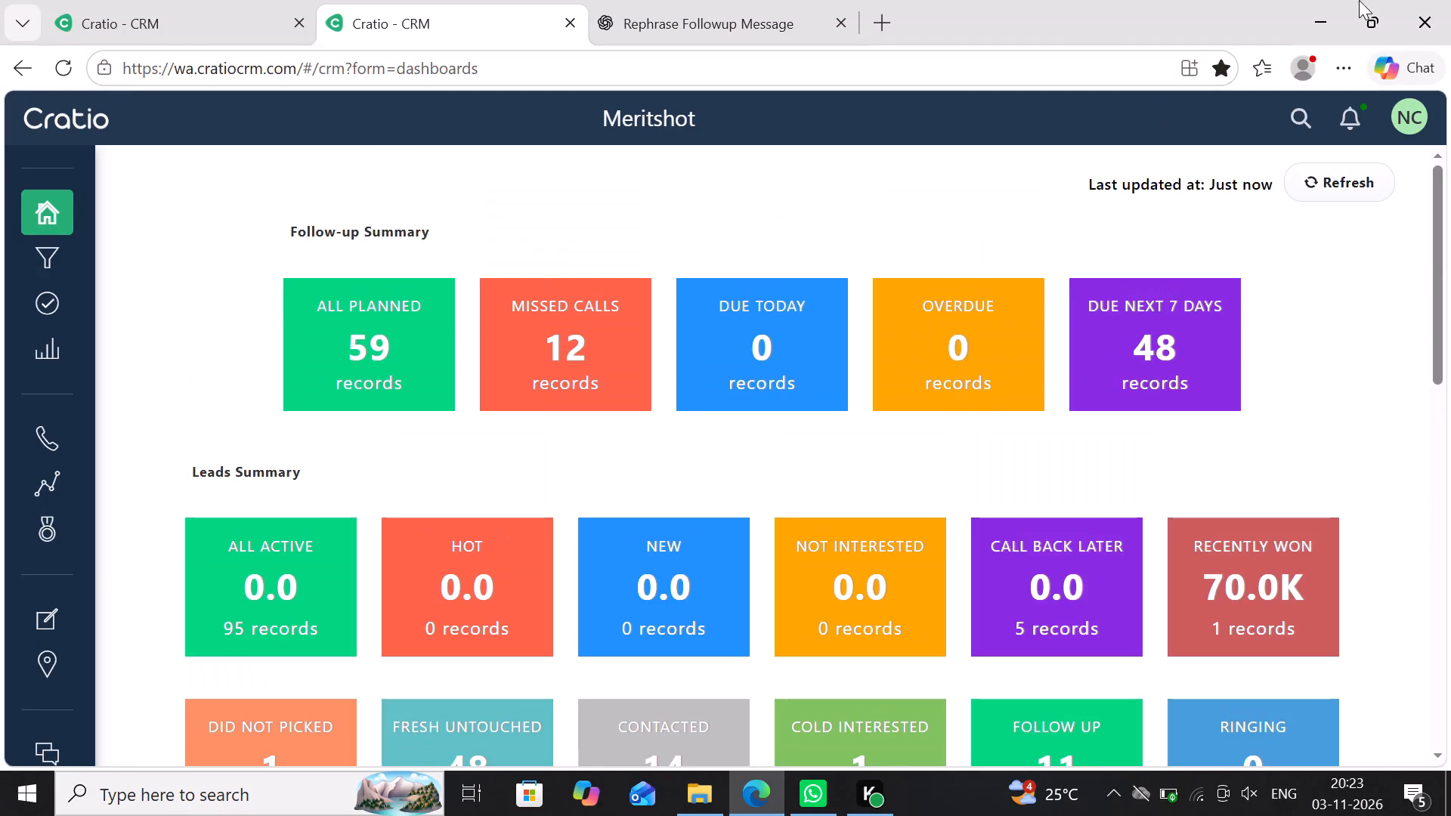
left_click(1440, 0)
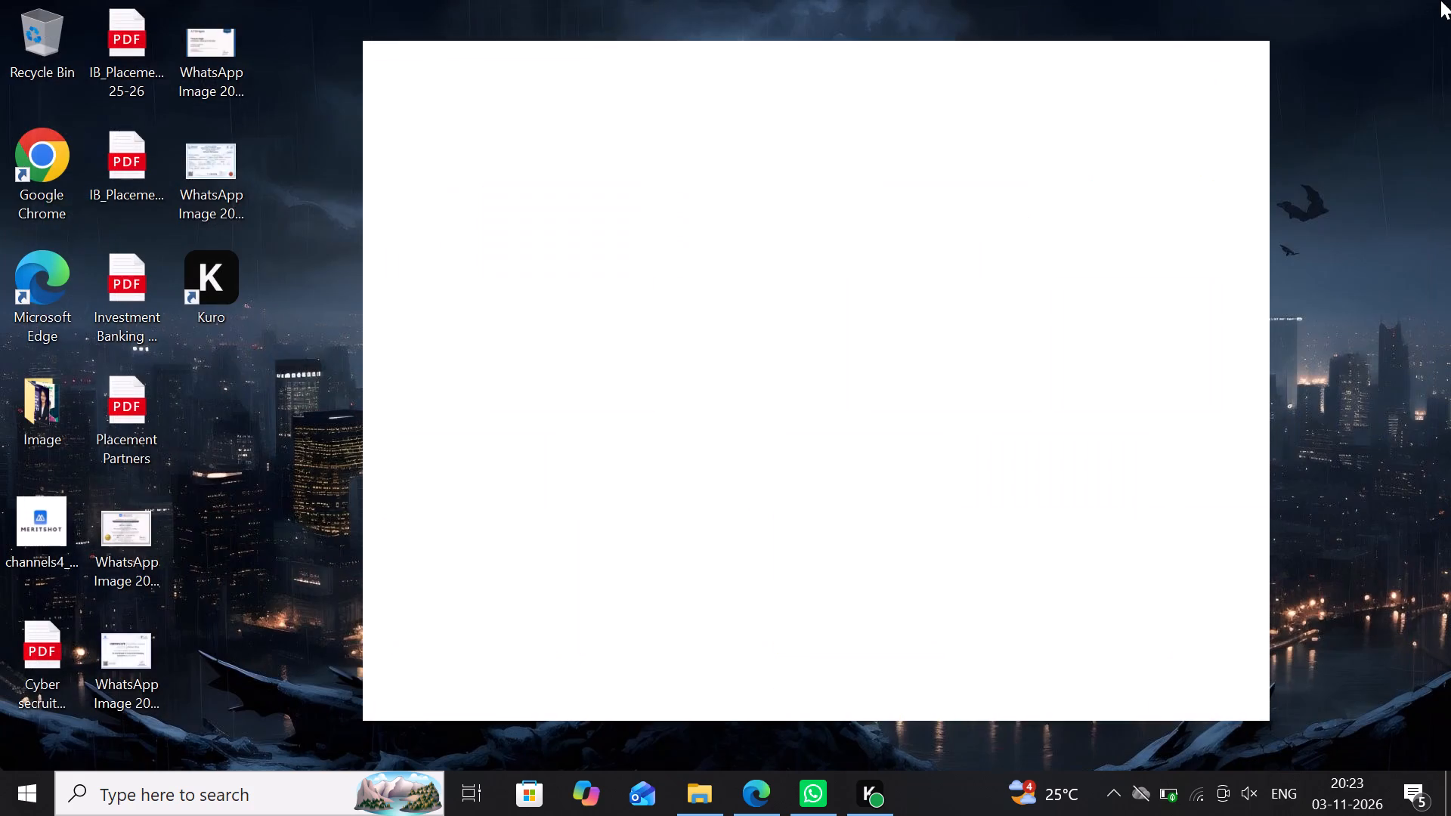